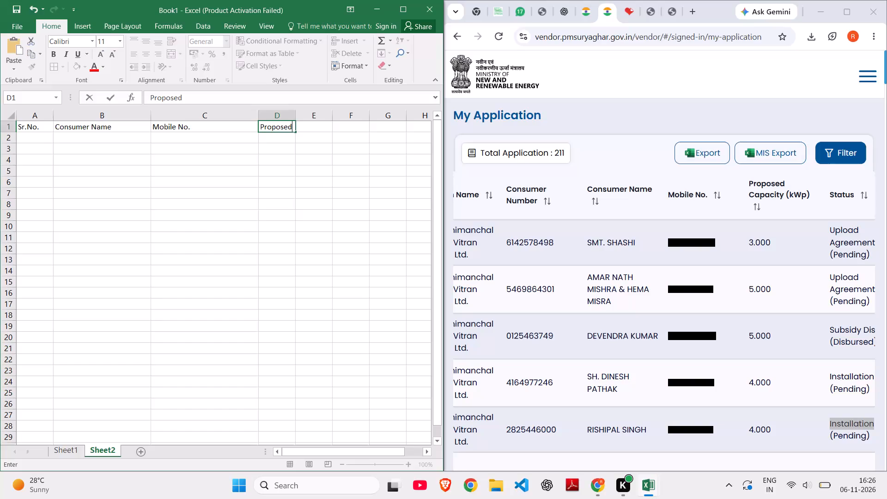
Complete the header in cell D1 of Sheet2 so that it reads "Proposed Capacity(kwp)".
key("space")
type("C")
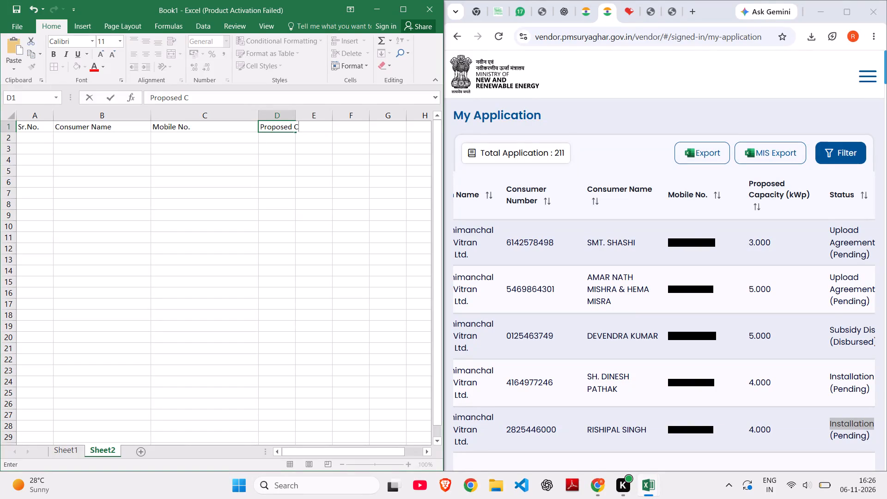
key("a")
key("p")
type("acity")
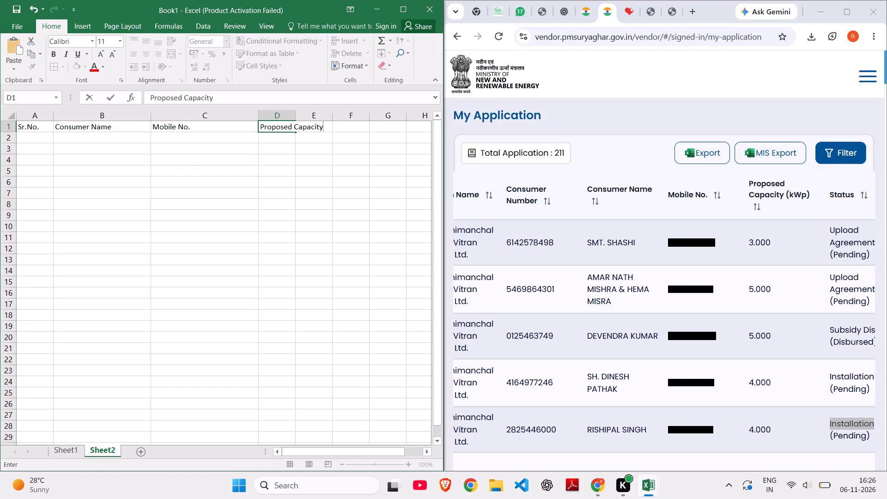
key("shift+parenleft")
key("k")
type("wp")
key("shift+parenright")
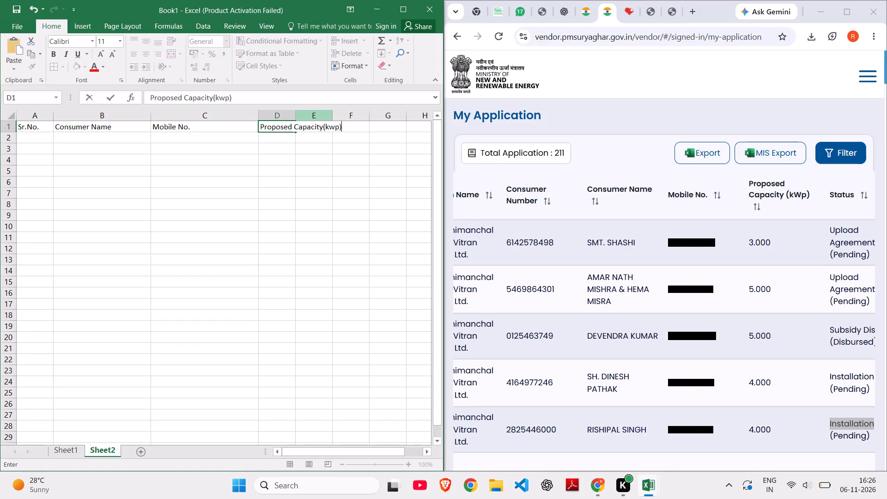
Widen column D until its header text fits within the cell with a little room to spare.
left_click(296, 118)
left_click_drag(296, 118, 353, 115)
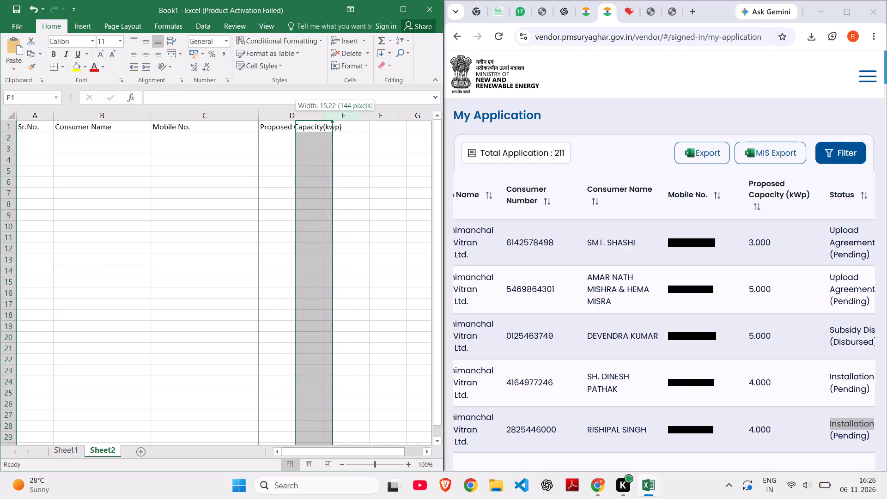
left_click_drag(353, 115, 352, 117)
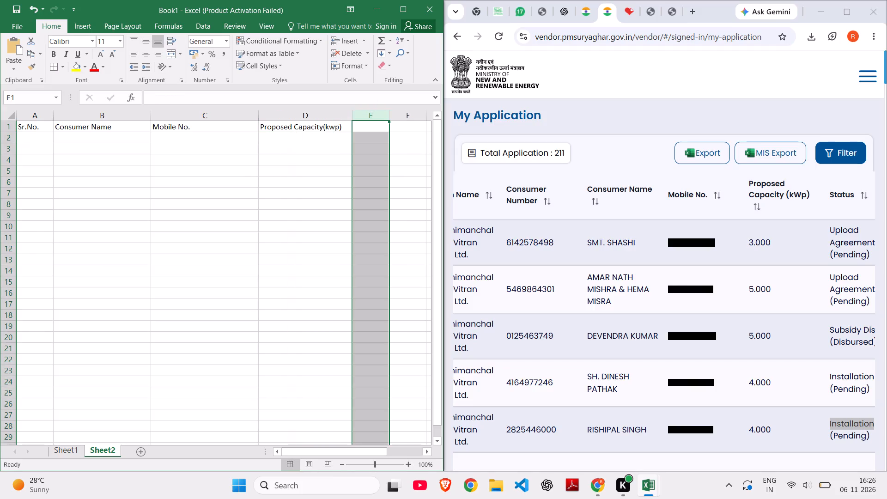
left_click(352, 117)
left_click_drag(352, 117, 357, 117)
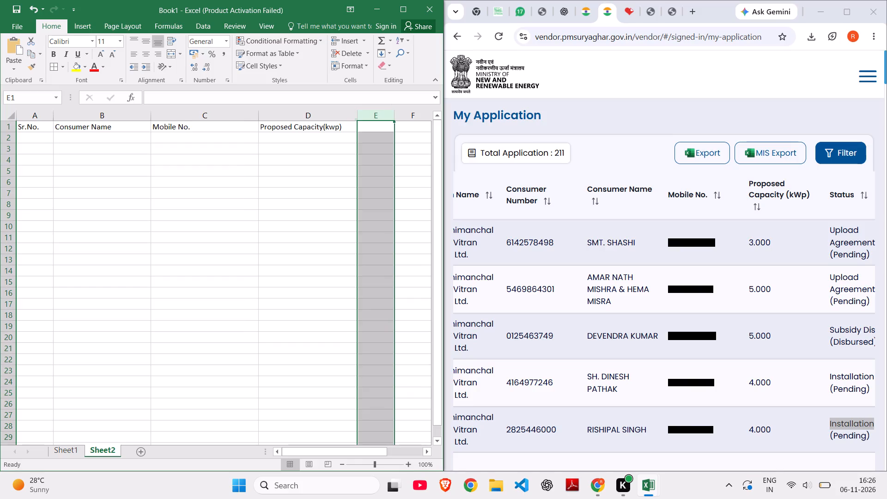
Widen the Consumer Name column B to make more room for long names.
scroll(156, 171, "right", 2)
left_click_drag(152, 114, 153, 114)
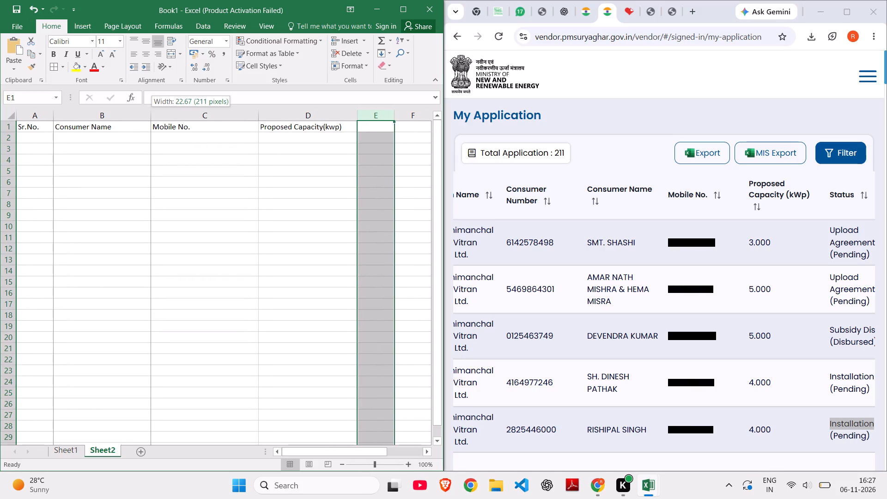
left_click_drag(153, 114, 226, 121)
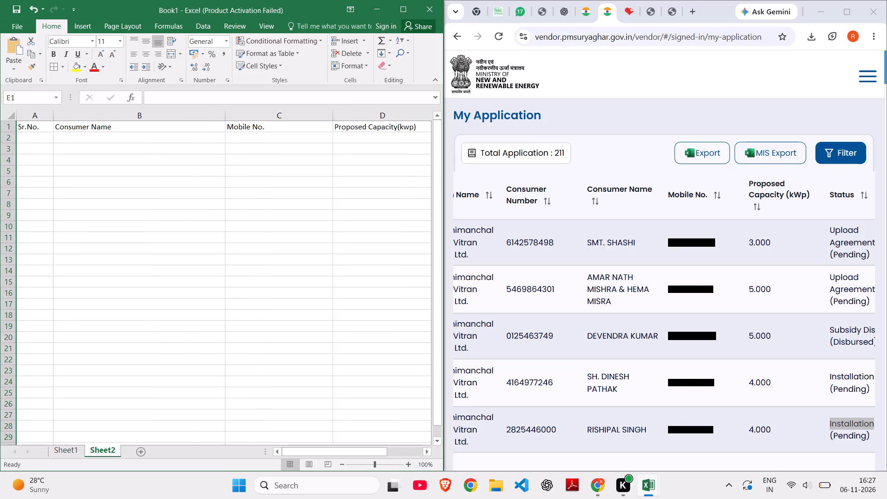
Enter the header "Status" in cell E1, beside the Proposed Capacity header.
scroll(335, 183, "left", 2)
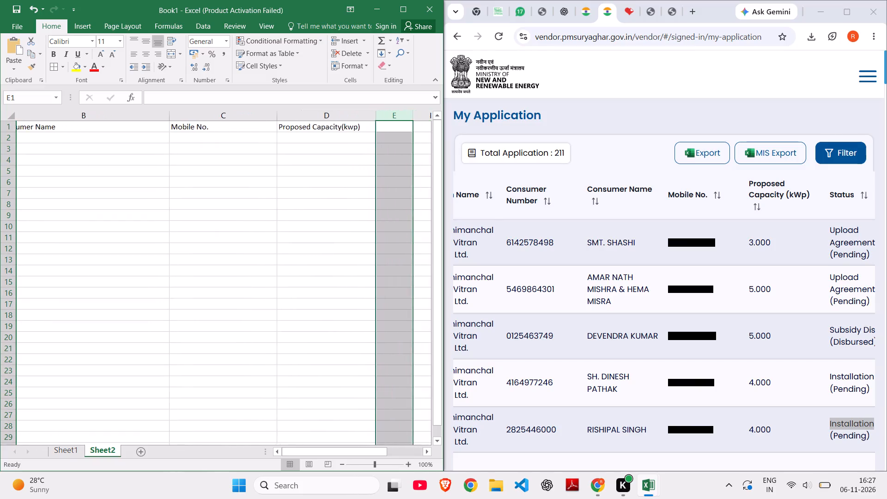
scroll(335, 183, "left", 2)
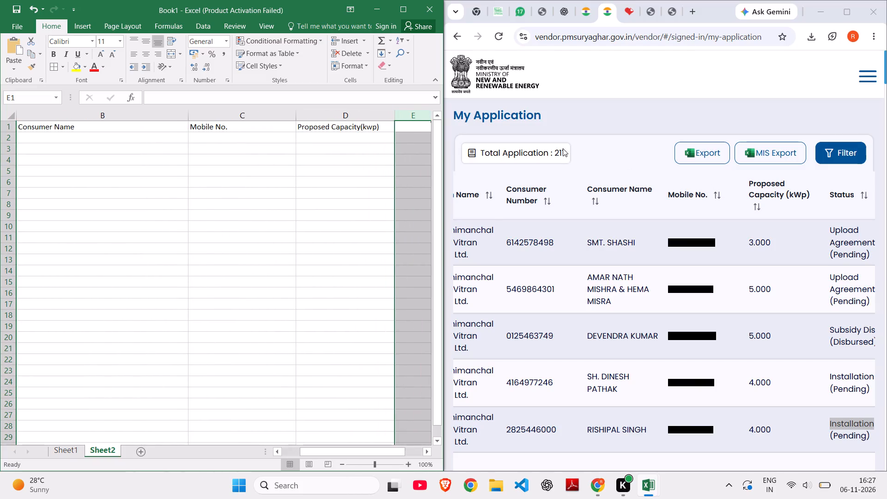
double_click(407, 128)
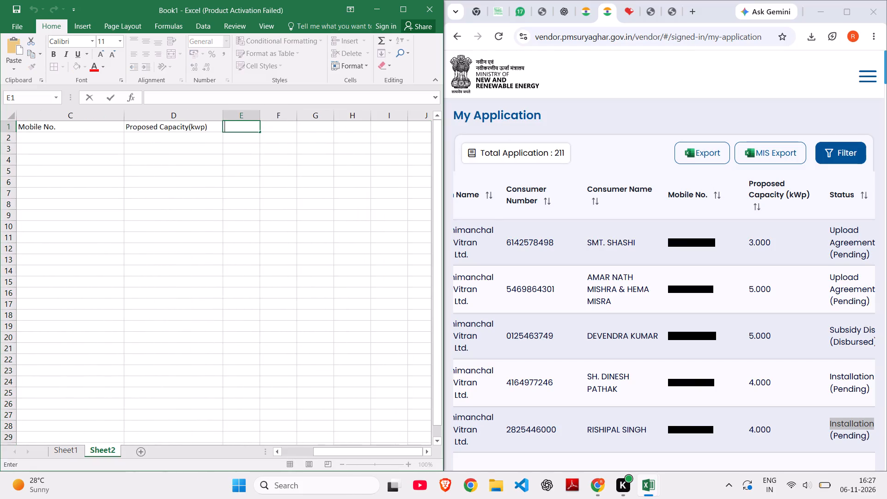
key("shift+s")
type("tatu")
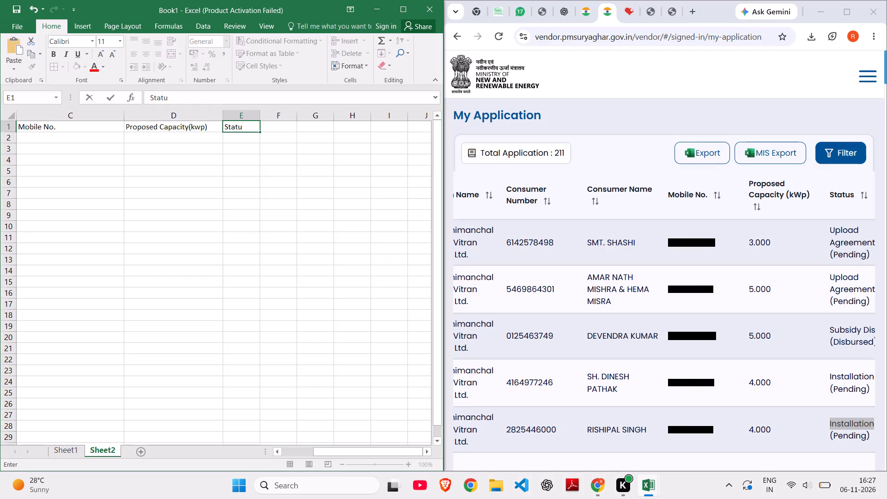
key("s")
Widen the Status column E to make room for longer status entries.
left_click(260, 122)
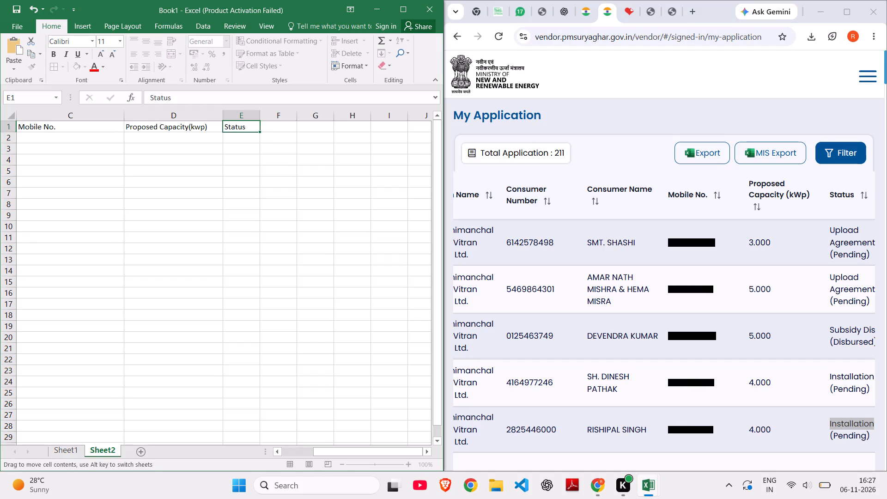
left_click_drag(260, 118, 317, 116)
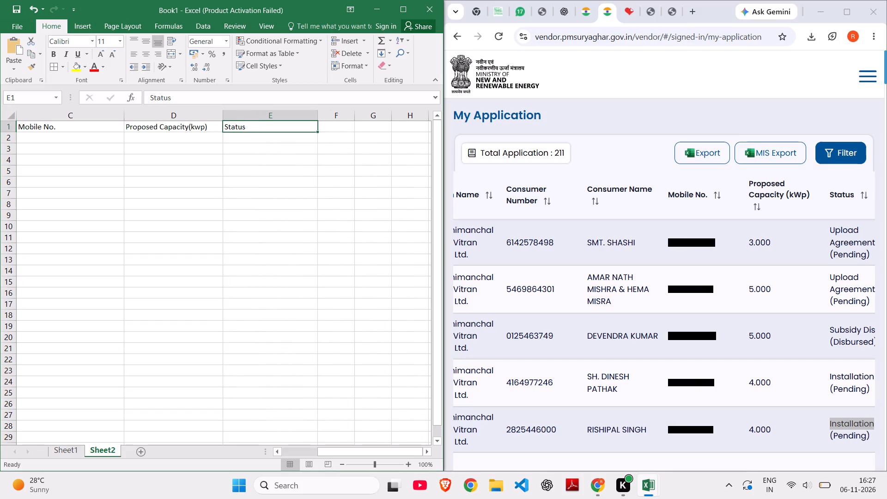
left_click(292, 128)
left_click(290, 140)
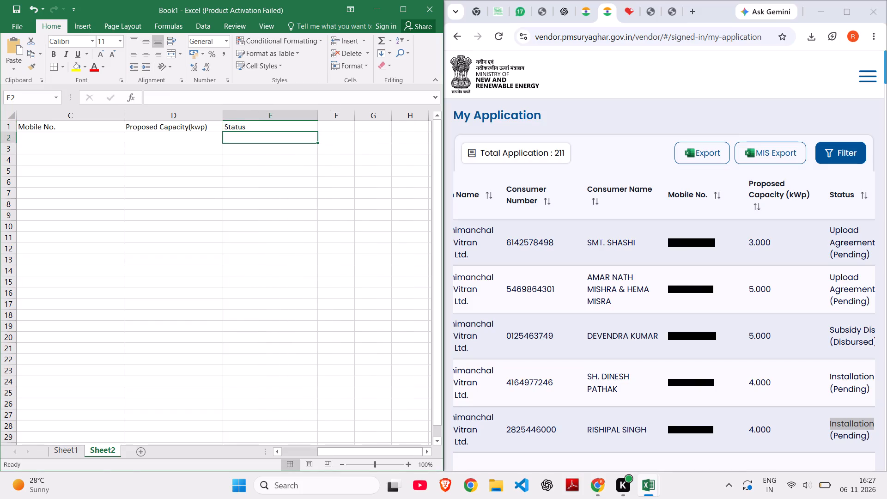
left_click(282, 131)
left_click(281, 125)
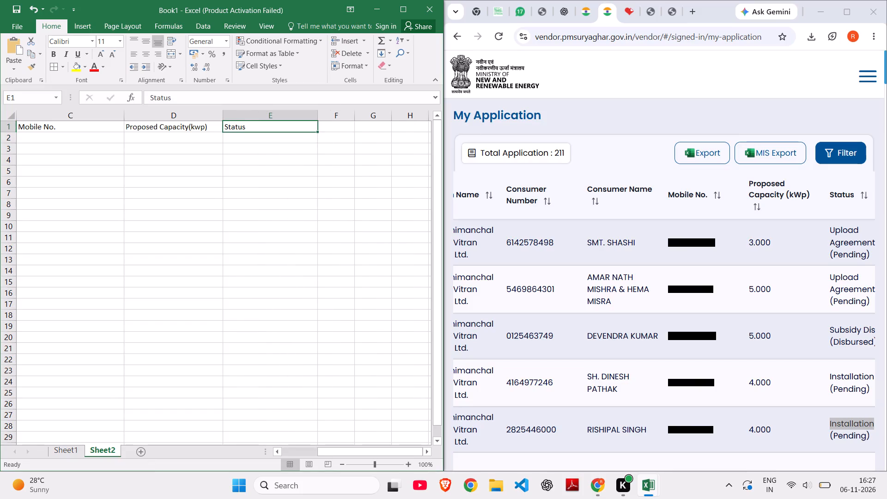
Maximize the workbook window and bring all five Sheet2 headers, from Sr.No. to Status, into view.
scroll(763, 200, "left", 2)
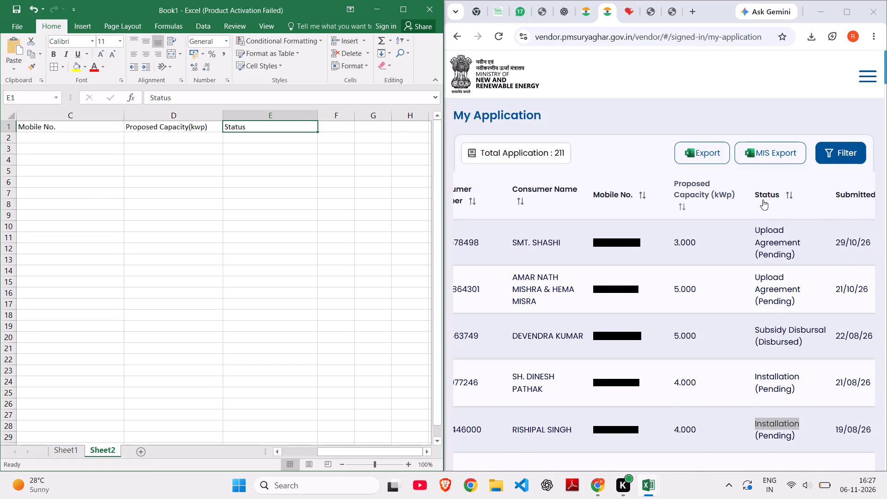
scroll(763, 200, "left", 2)
scroll(763, 200, "right", 3)
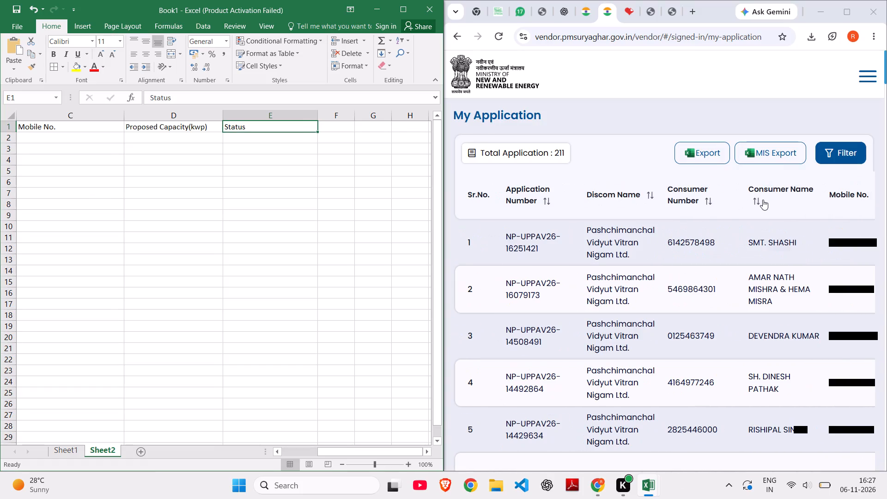
left_click(405, 7)
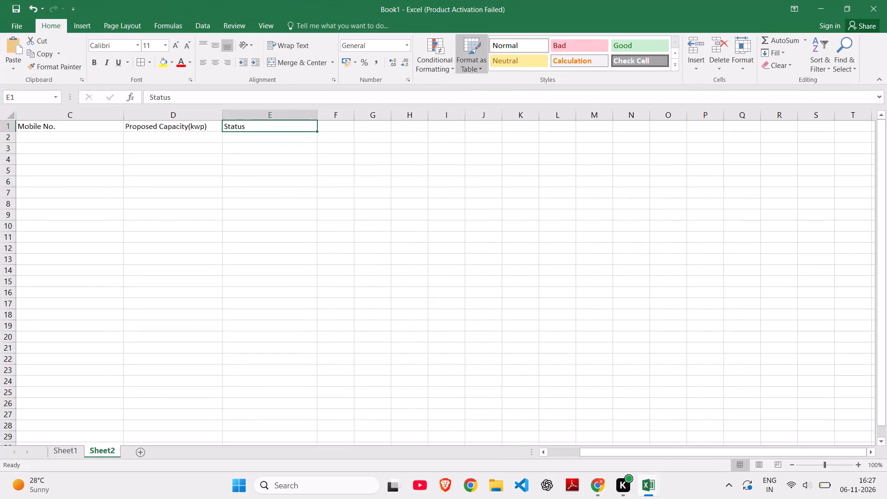
scroll(394, 182, "right", 6)
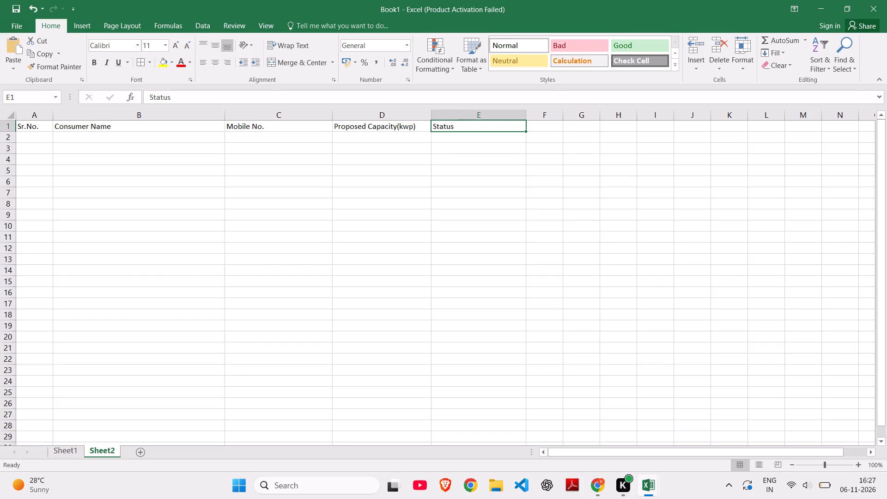
Compare the headers and formatting of the customer table on Sheet1 with the header row on Sheet2.
left_click(66, 453)
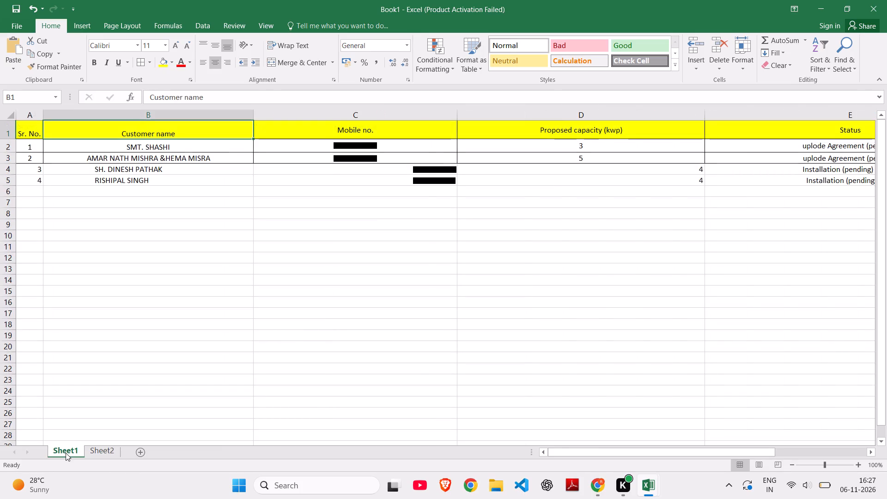
left_click(103, 449)
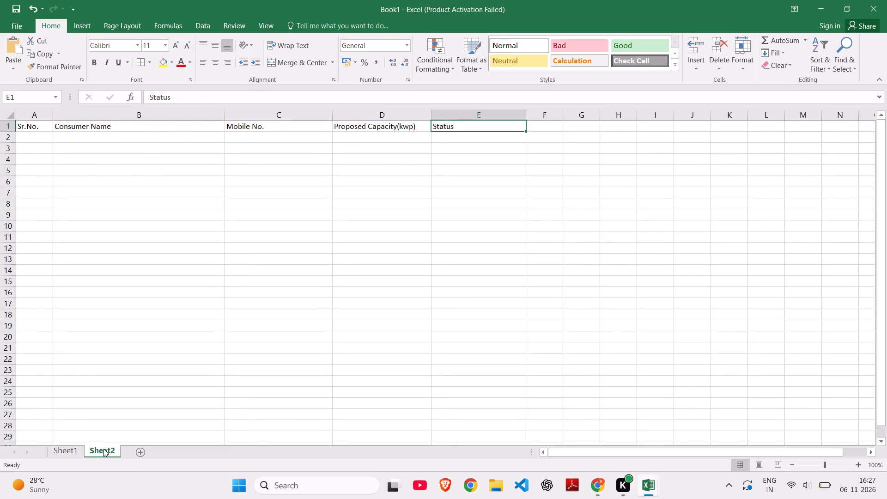
left_click(68, 452)
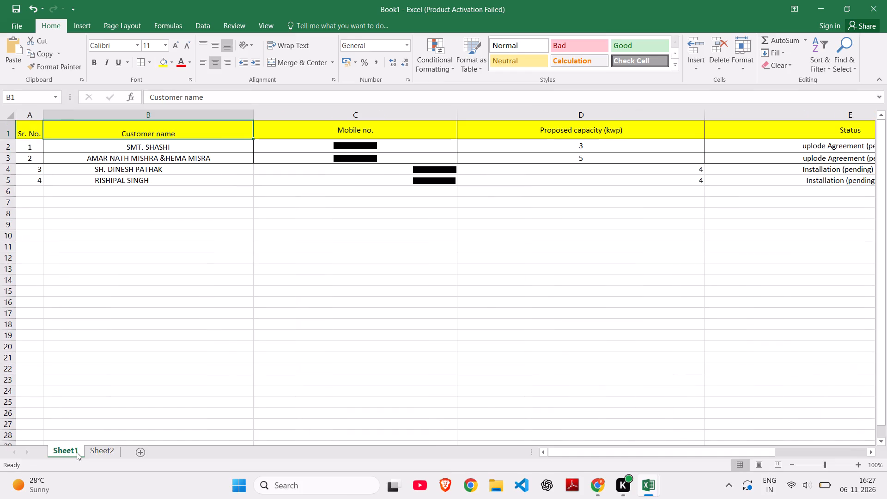
left_click(109, 448)
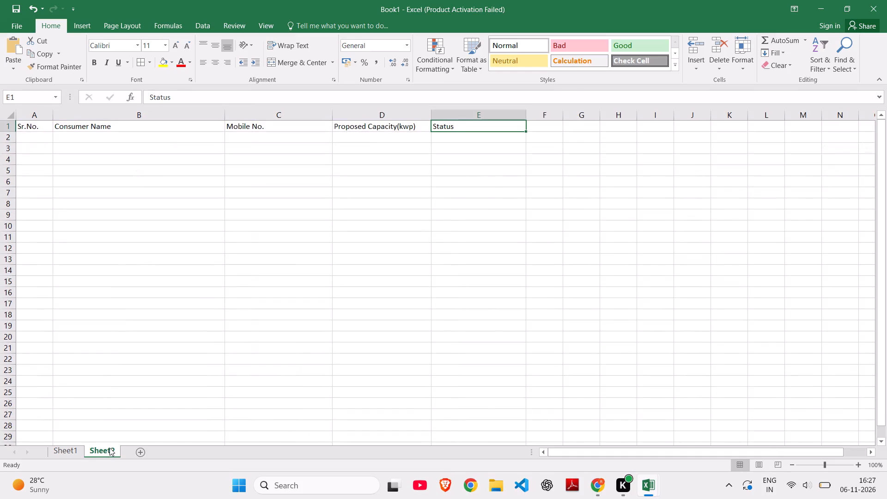
left_click(67, 455)
left_click(102, 451)
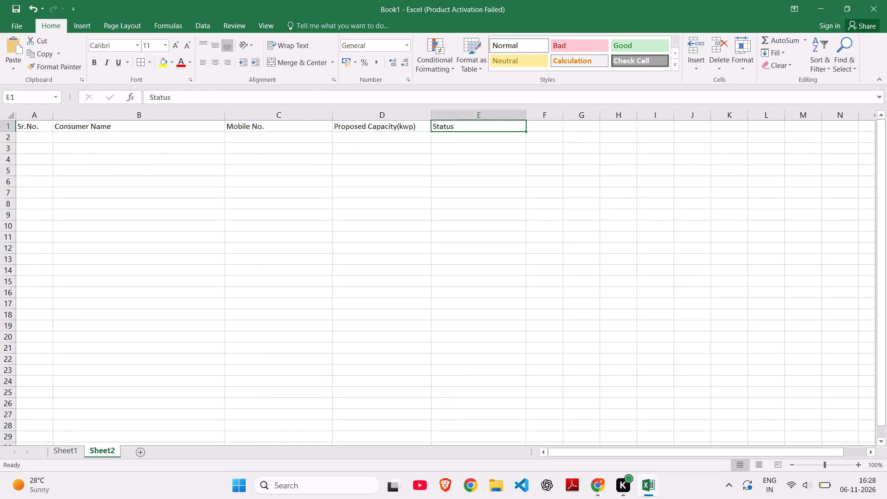
left_click(431, 149)
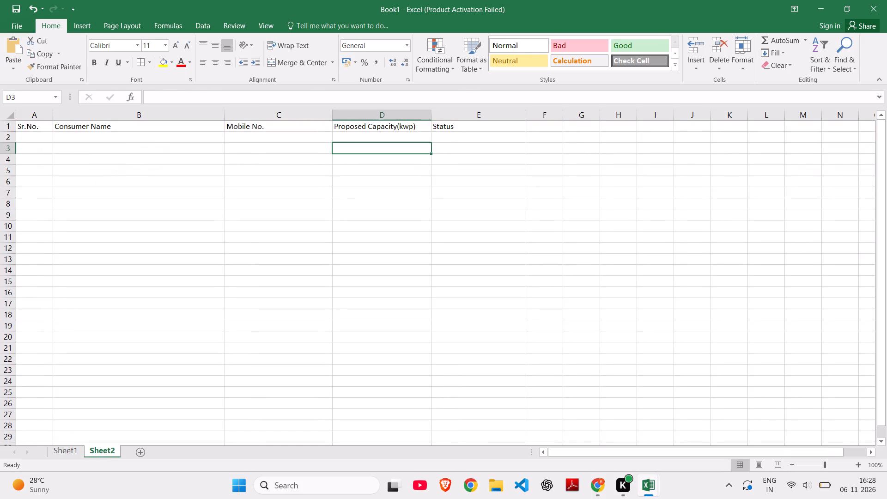
Enter serial number 1 in cell A2 of Sheet2, under the Sr.No. header.
left_click(70, 451)
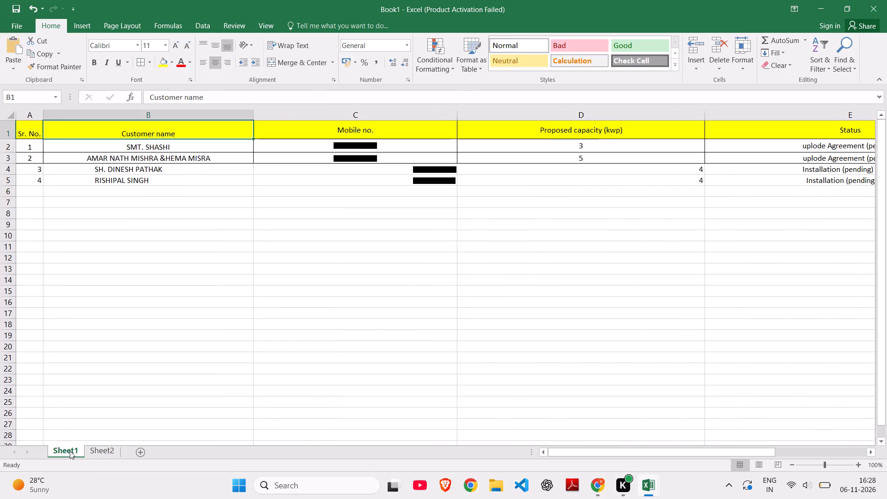
scroll(665, 272, "left", 4)
scroll(665, 272, "right", 6)
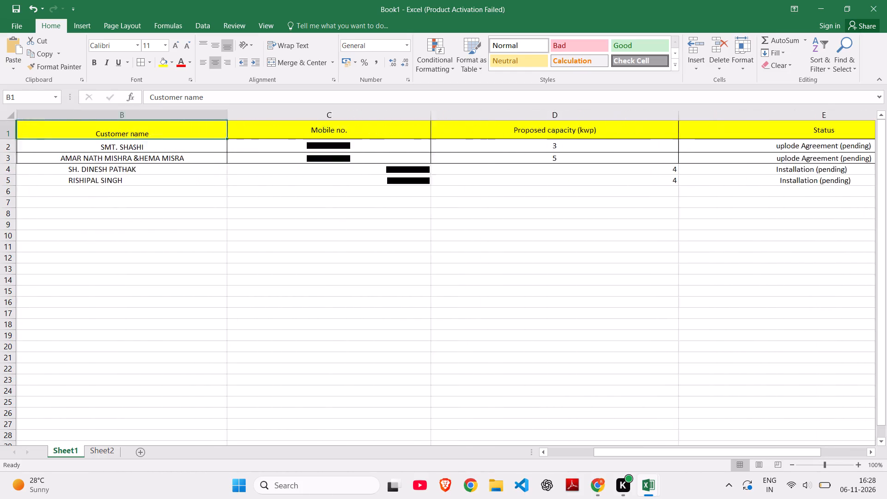
left_click(110, 451)
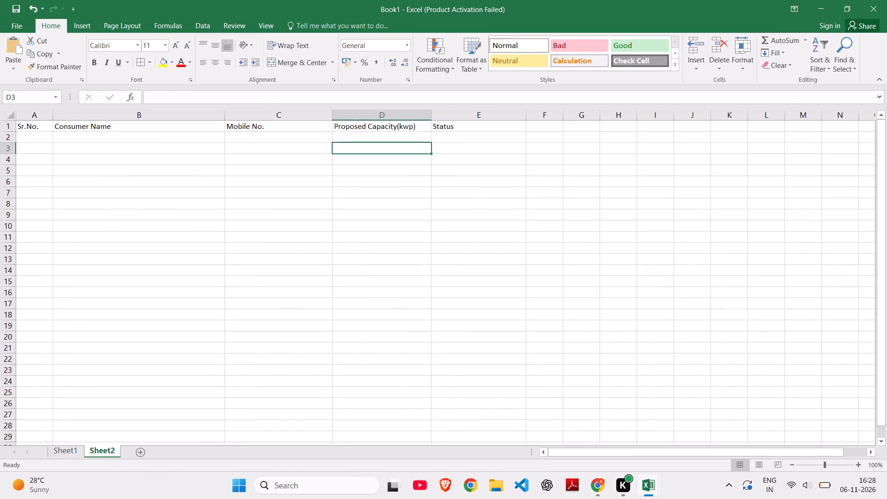
left_click(35, 138)
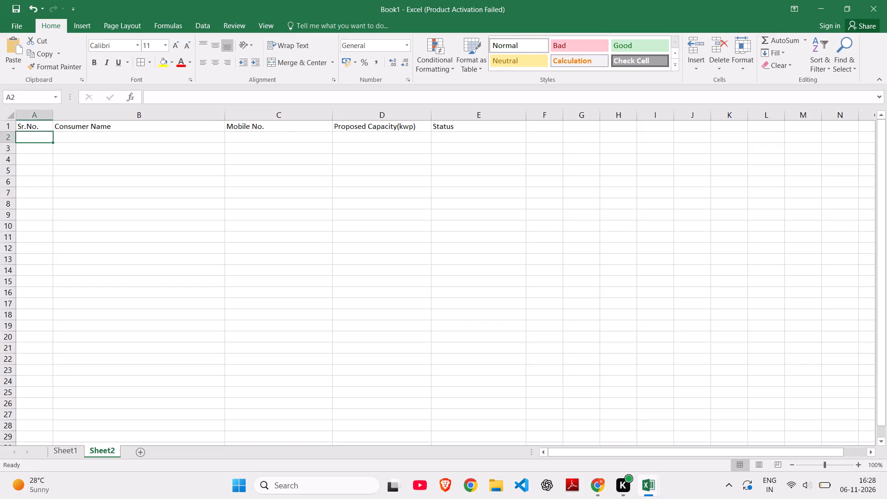
key("1")
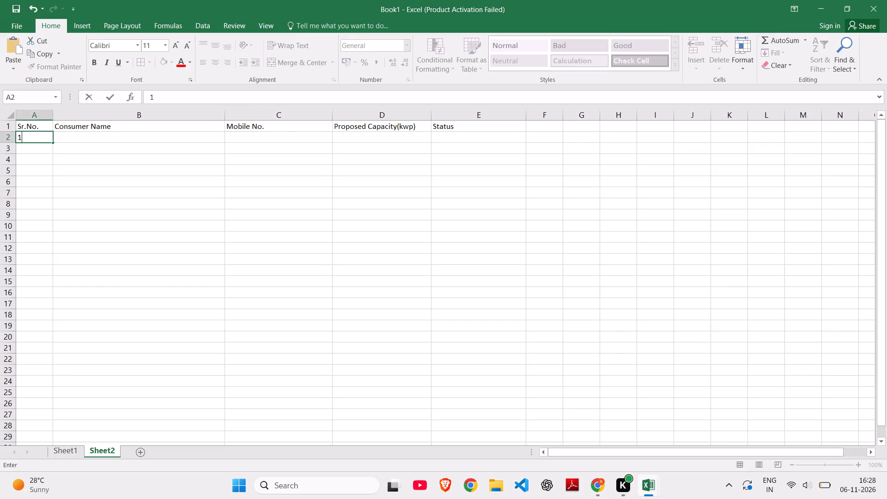
left_click(95, 137)
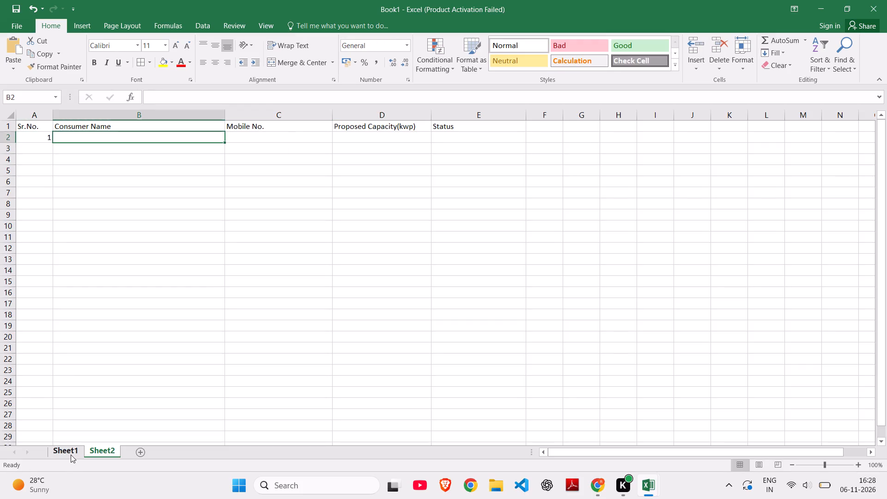
Delete Sheet1 from the workbook, leaving only Sheet2.
left_click(67, 451)
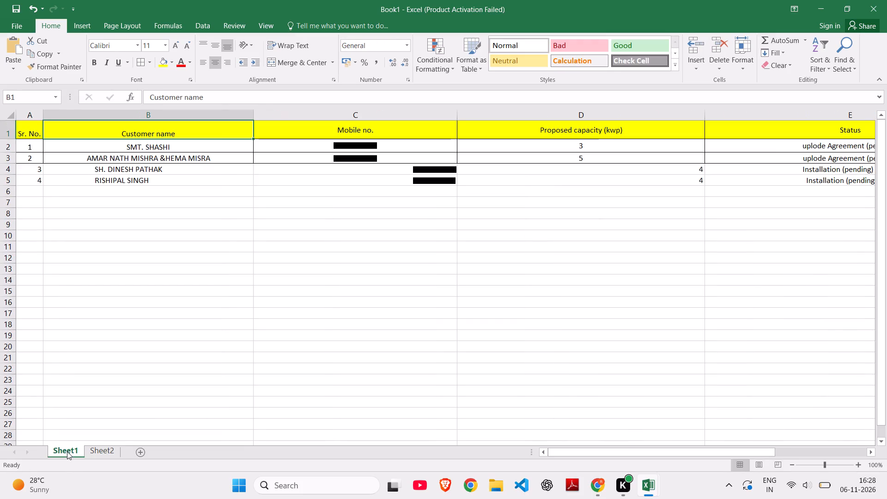
left_click(96, 448)
left_click(61, 449)
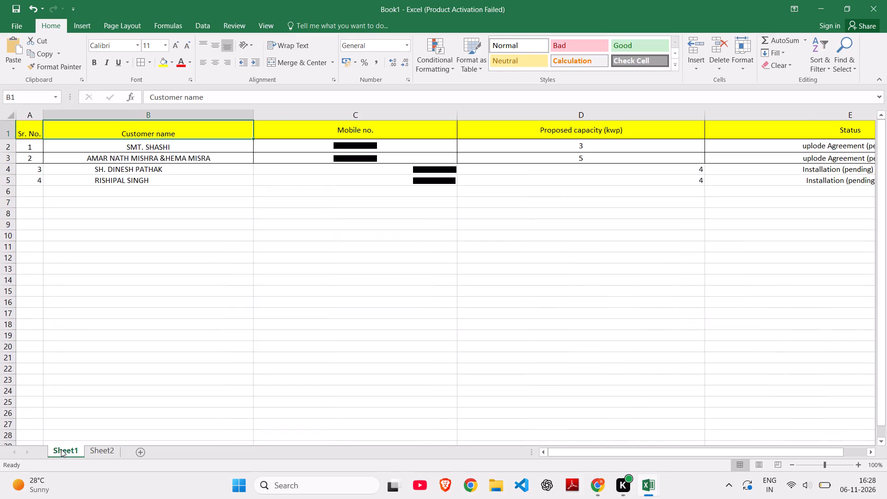
right_click(86, 378)
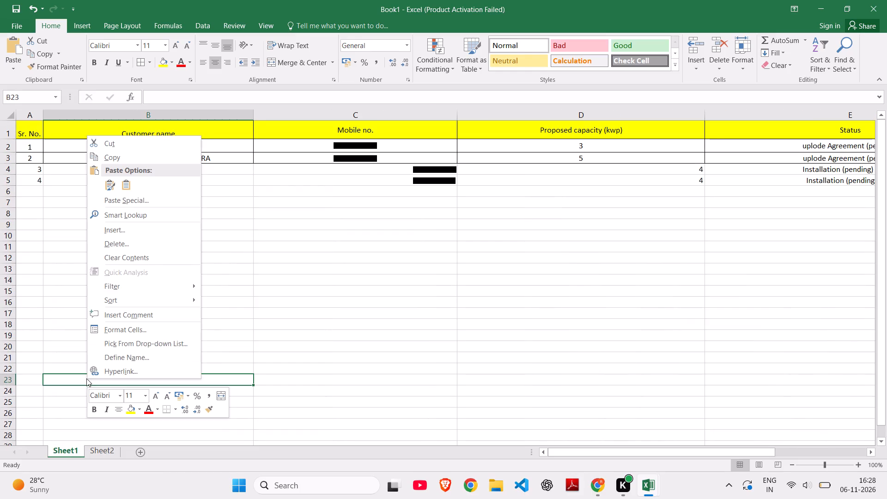
left_click(75, 350)
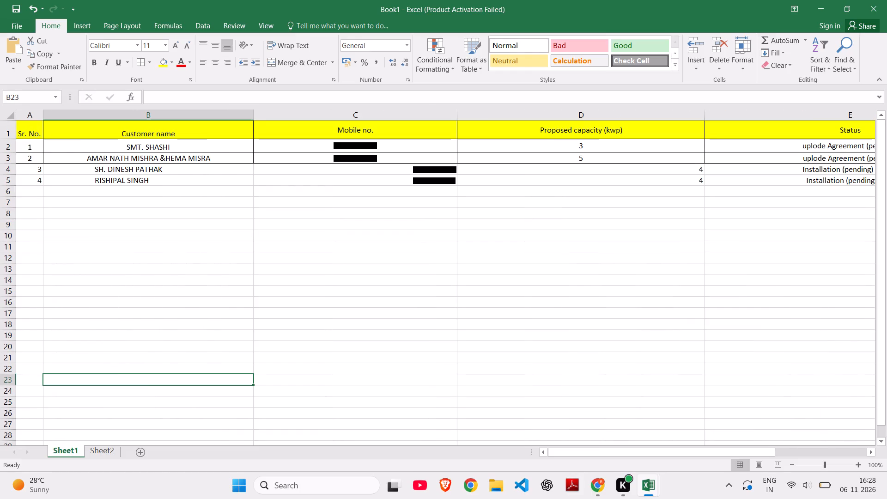
left_click(67, 449)
right_click(67, 449)
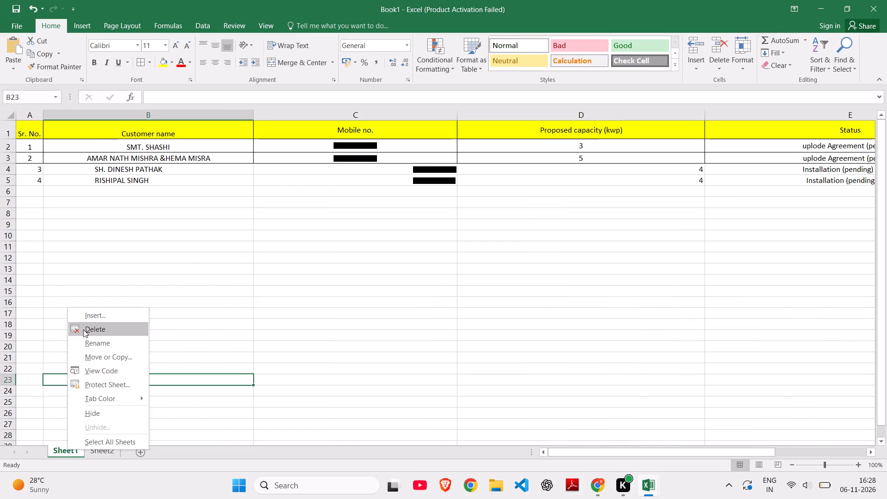
left_click(91, 327)
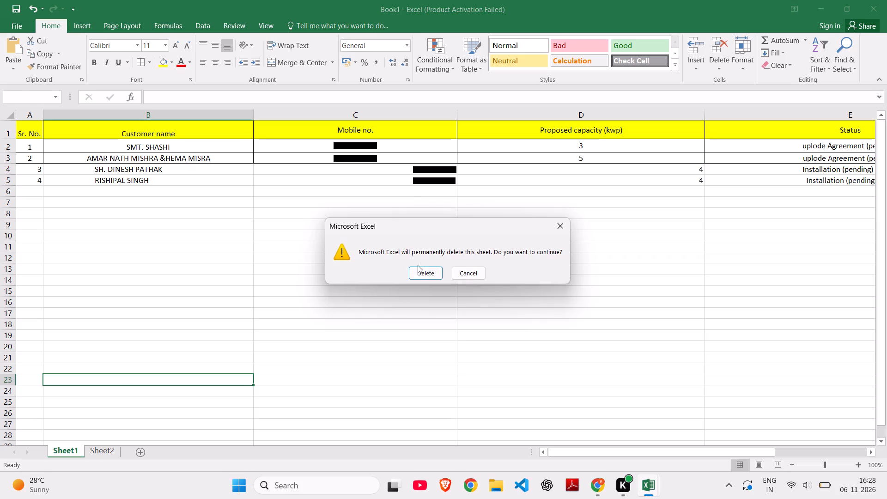
left_click(425, 272)
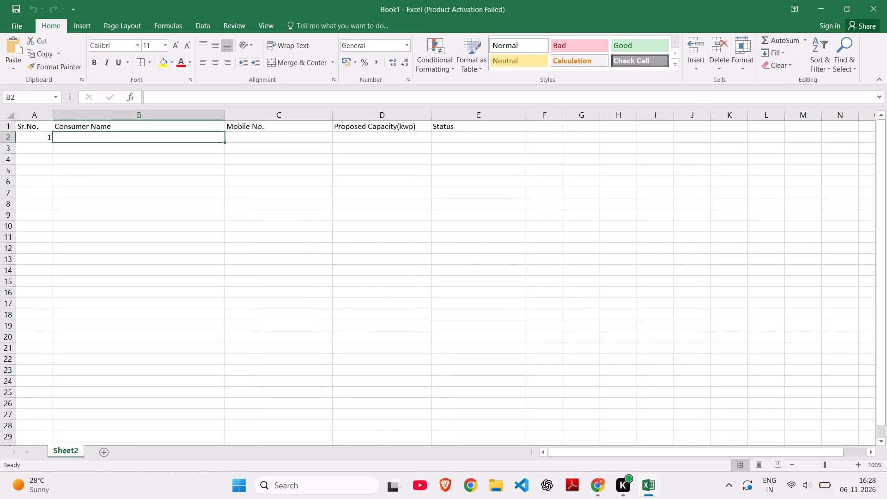
Start an entry in cell B2 and arrange the workbook window side by side with the vendor portal.
left_click(86, 137)
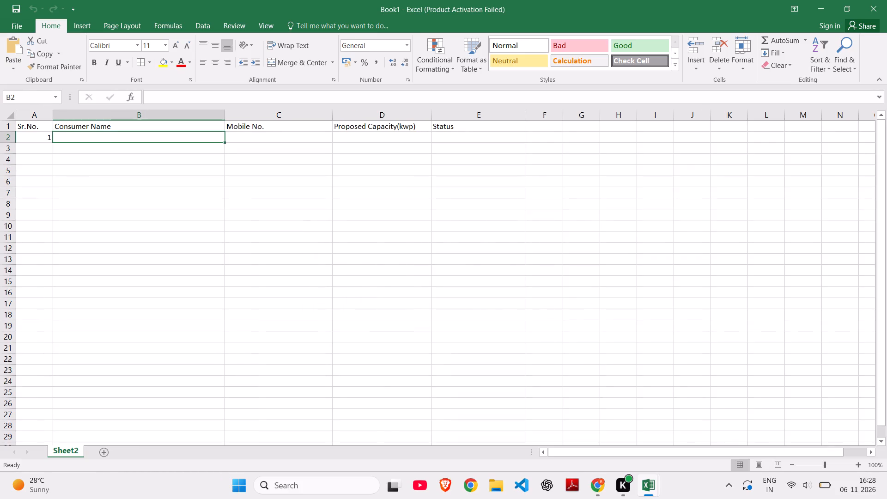
double_click(86, 137)
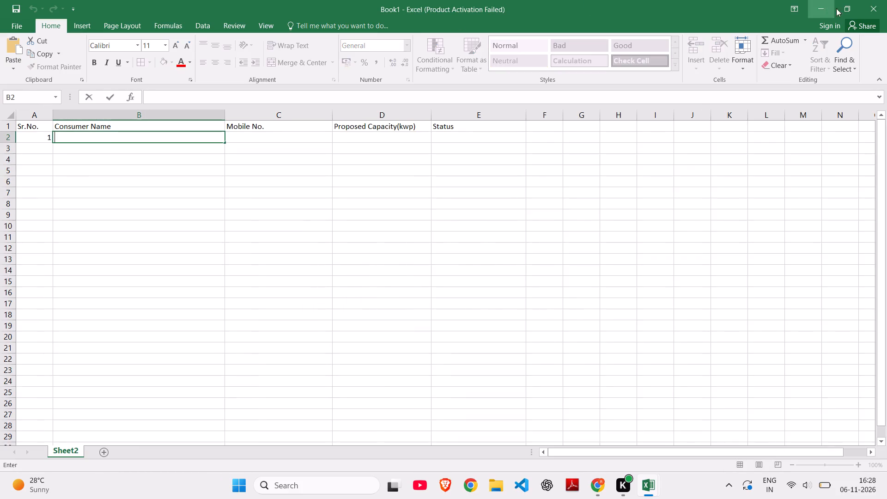
left_click(770, 40)
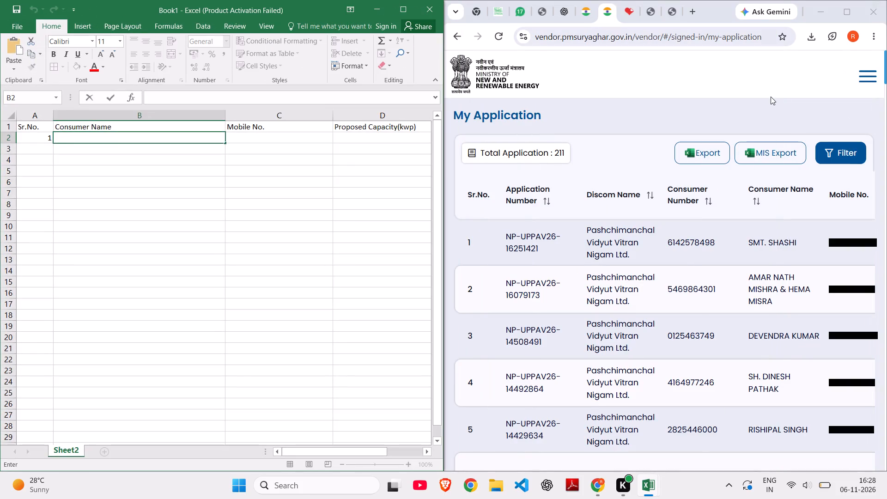
Copy the consumer name of the first application in the vendor portal into cell B2 of Sheet2.
scroll(730, 194, "up", 2)
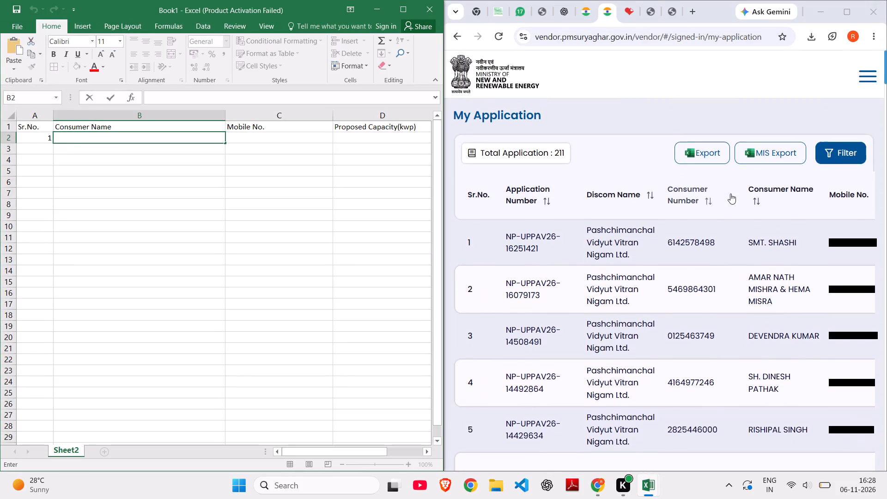
scroll(727, 223, "left", 5)
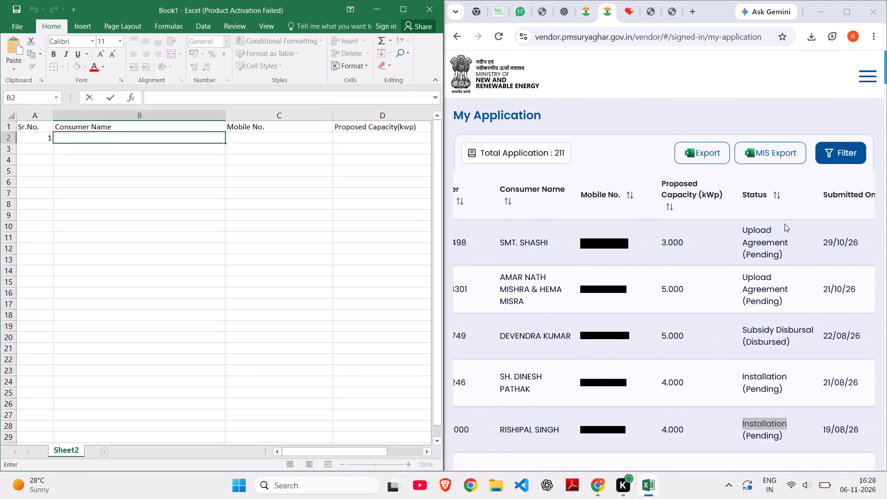
scroll(785, 224, "left", 5)
left_click(815, 239)
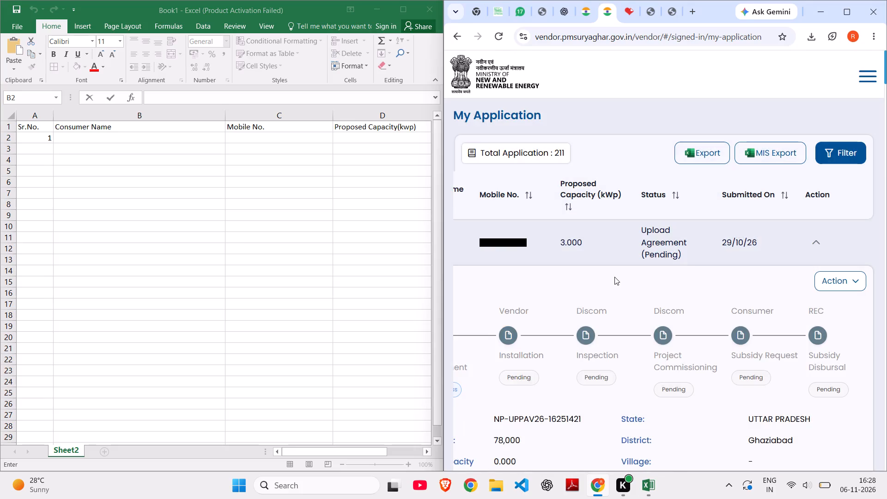
scroll(614, 277, "right", 7)
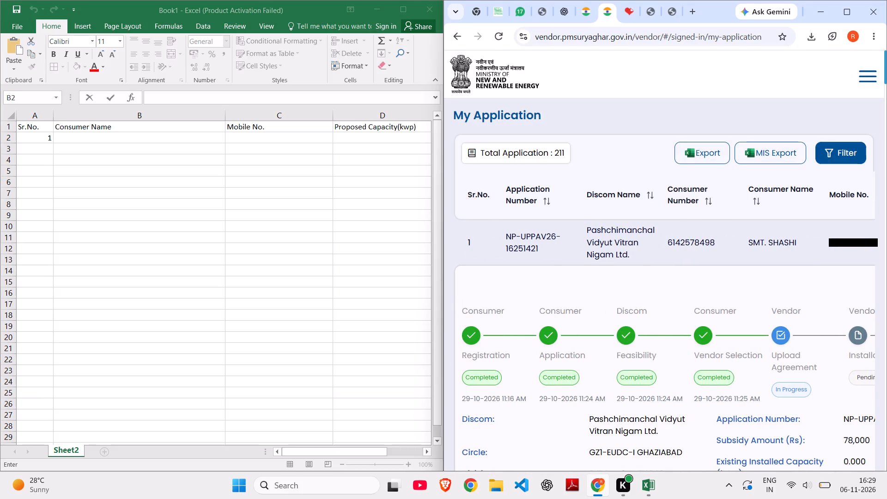
scroll(780, 239, "left", 2)
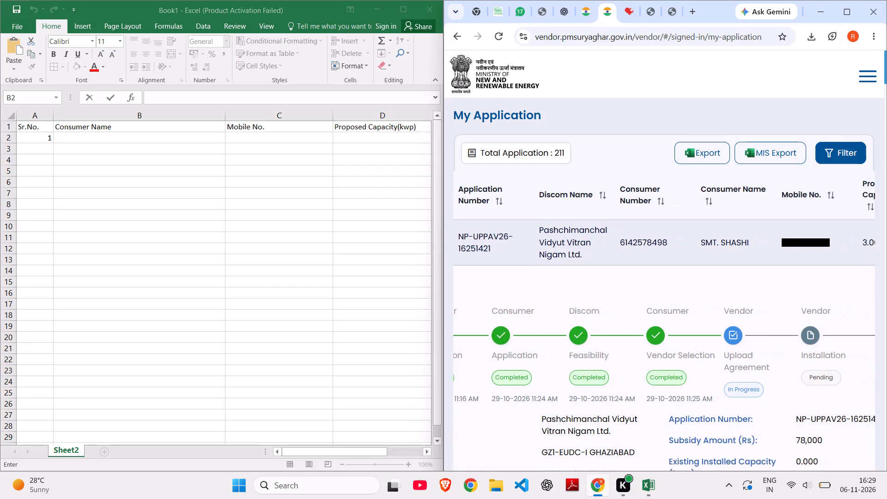
scroll(780, 239, "left", 1)
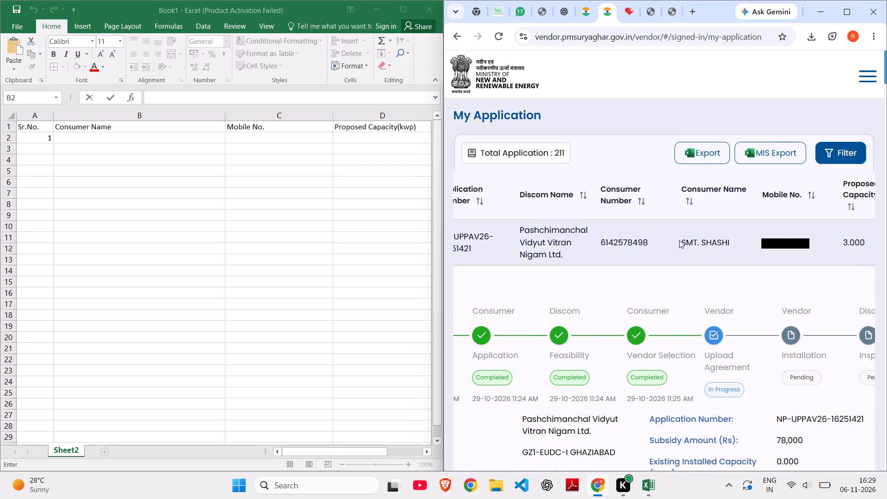
left_click_drag(681, 242, 737, 238)
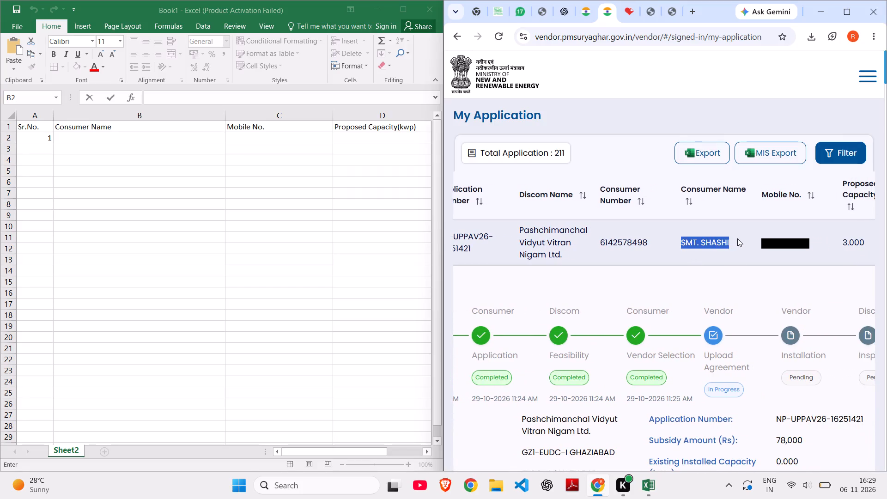
key("ctrl+c")
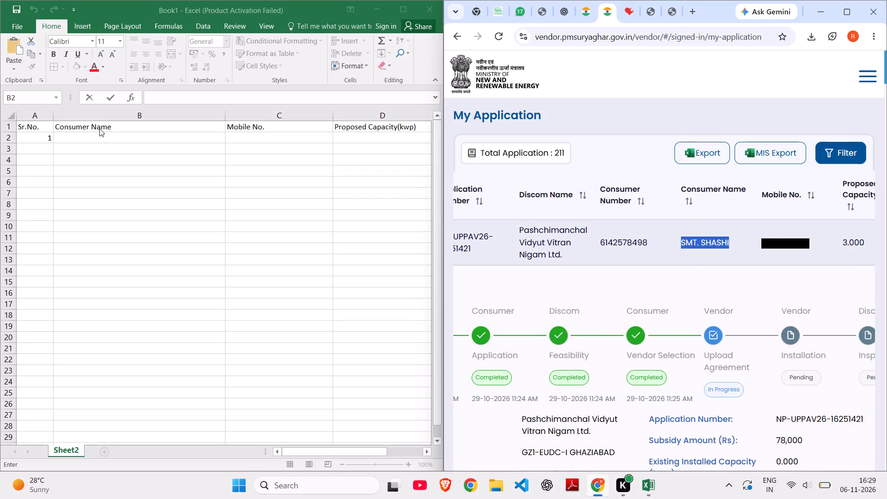
double_click(101, 135)
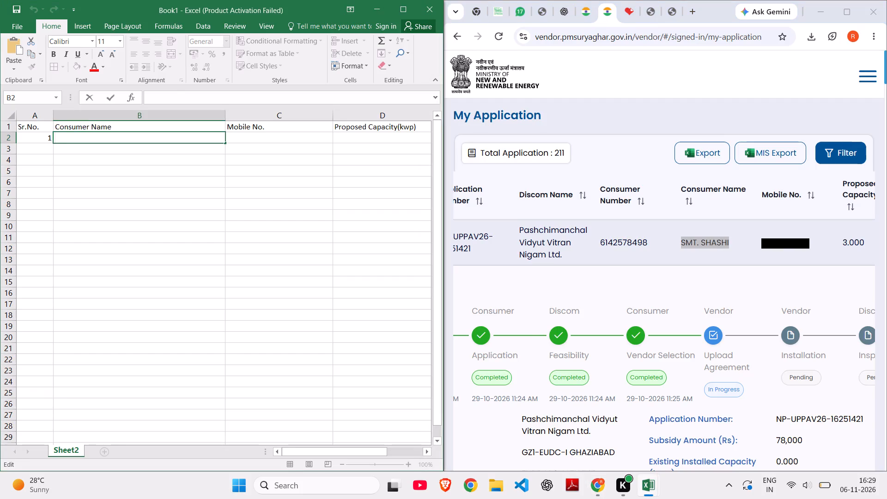
key("ctrl+v")
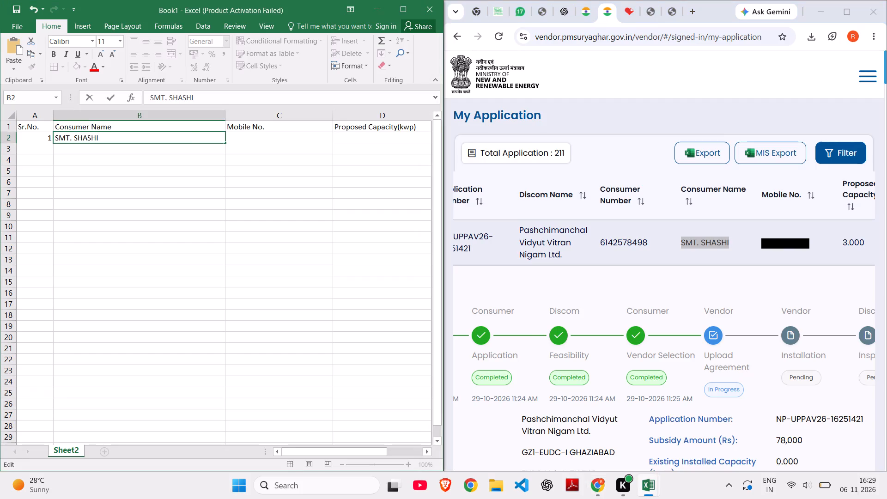
Copy the first application's mobile number from the vendor portal into cell C2, under Mobile No.
left_click(244, 140)
left_click(244, 140)
double_click(244, 140)
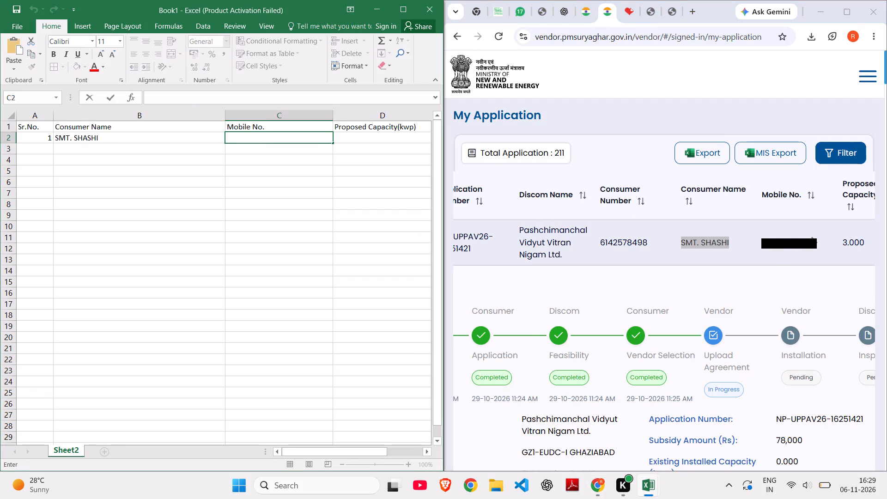
left_click_drag(809, 240, 755, 243)
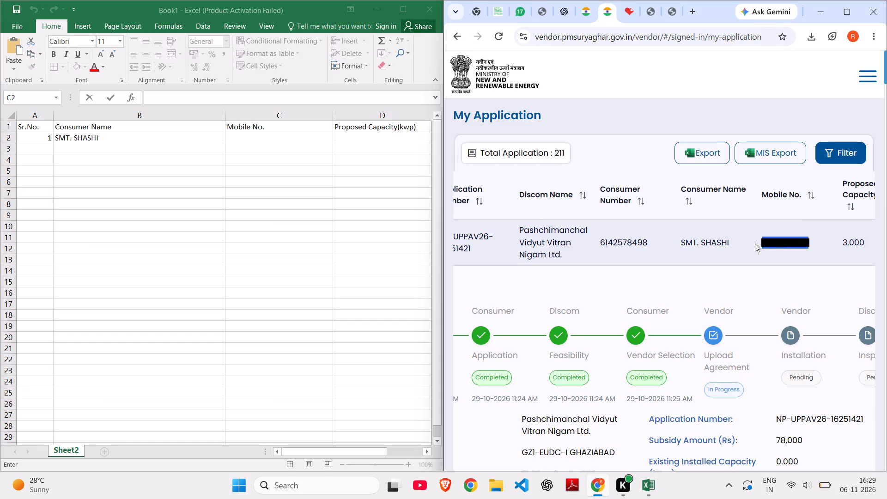
key("ctrl+c")
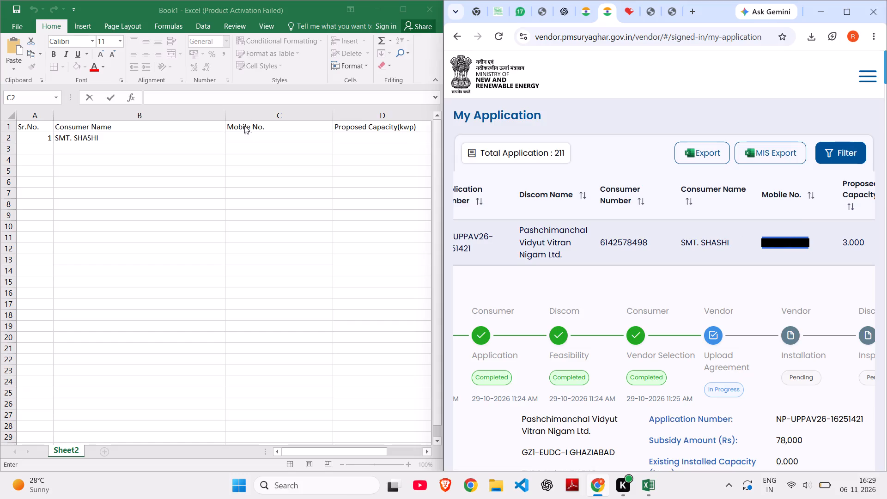
left_click(250, 135)
key("ctrl+v")
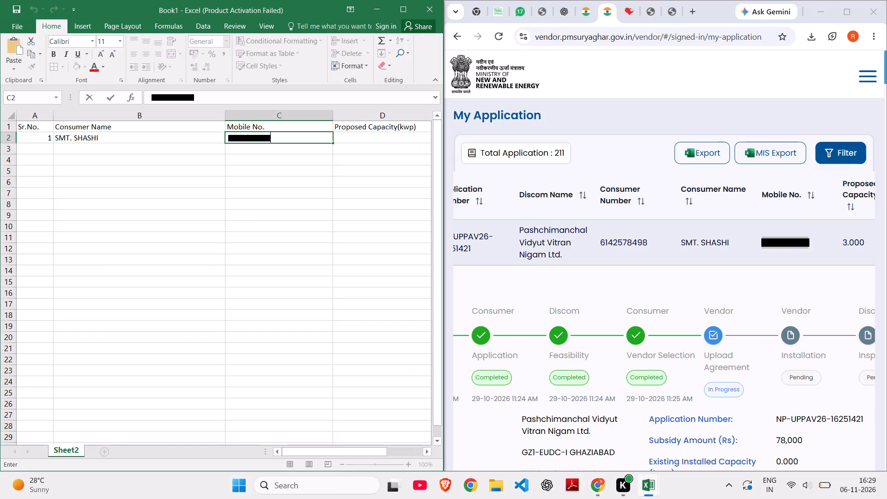
Enter the first application's proposed capacity, 3.000, in cell D2 under Proposed Capacity(kwp).
scroll(759, 219, "left", 3)
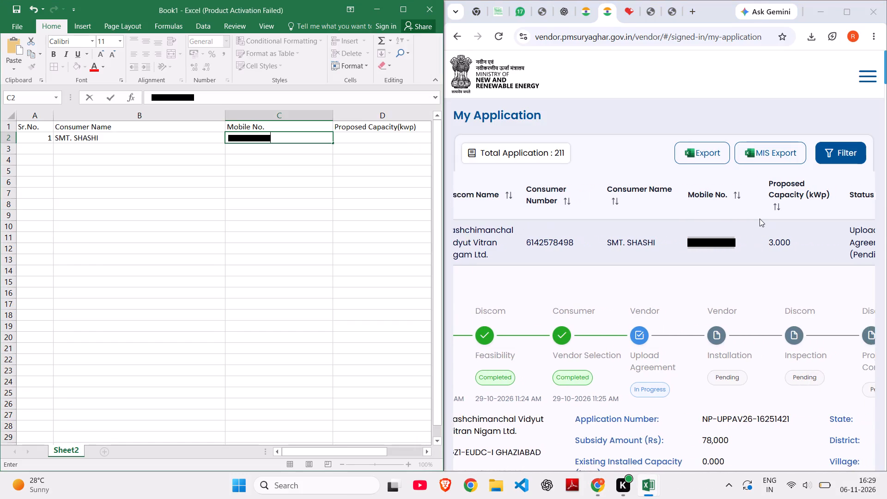
left_click(382, 143)
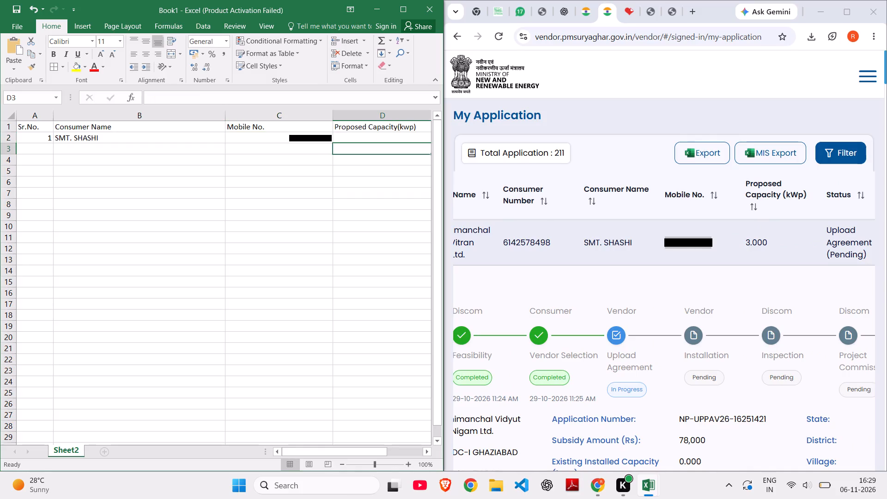
left_click(371, 135)
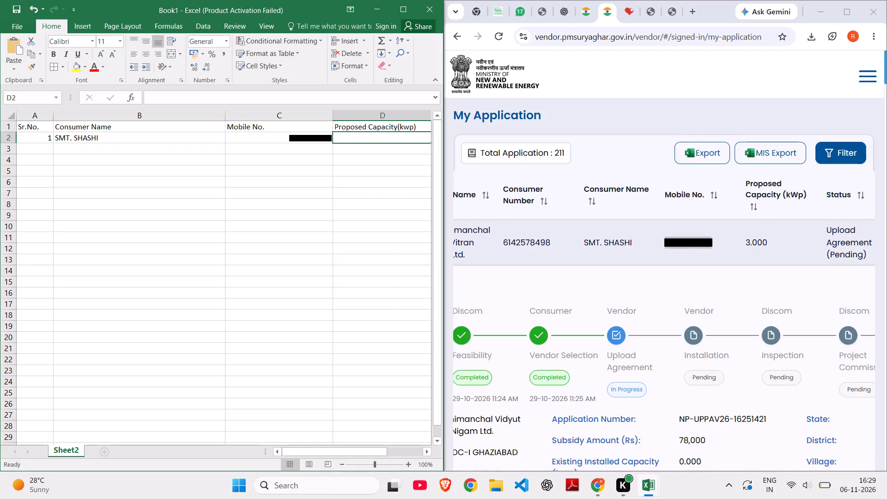
key("3")
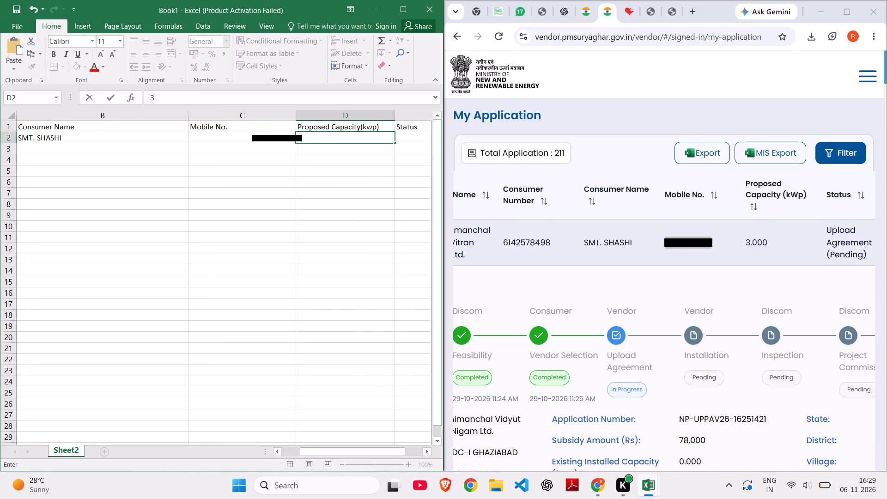
type(".00")
key("0")
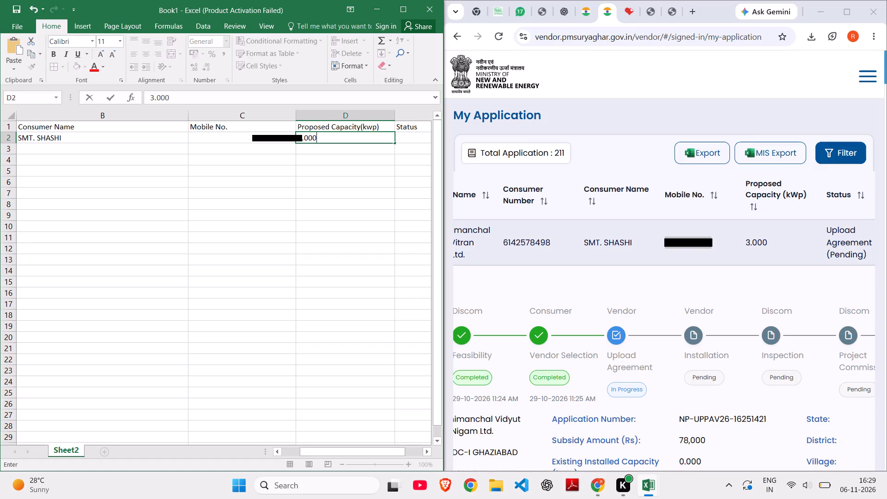
Maximize the workbook window and widen the Status column E to a width of about 33.
scroll(270, 151, "left", 2)
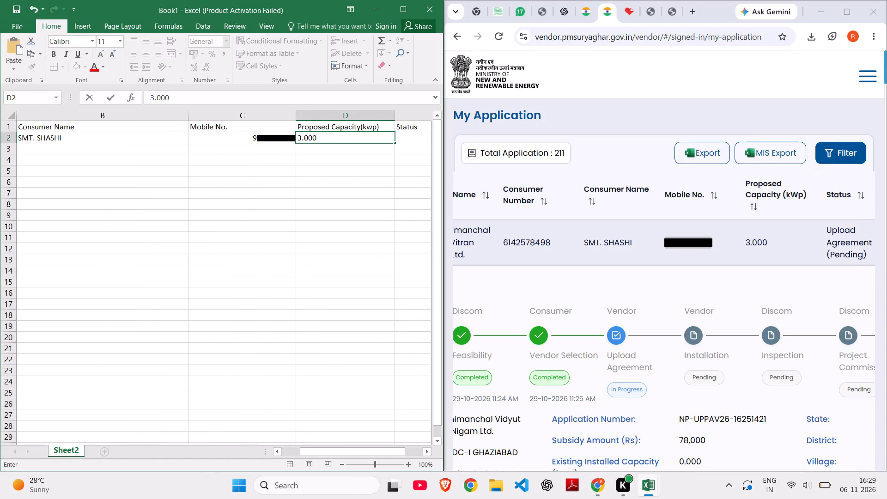
left_click(416, 141)
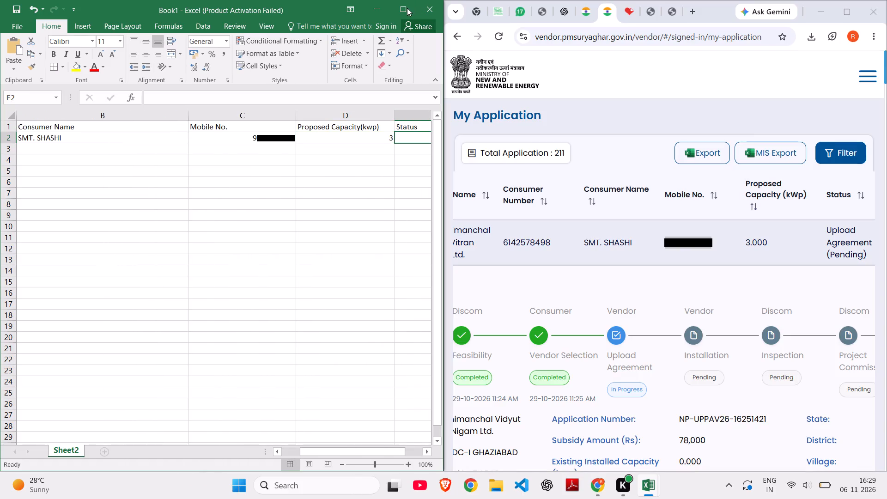
left_click(407, 8)
left_click(443, 138)
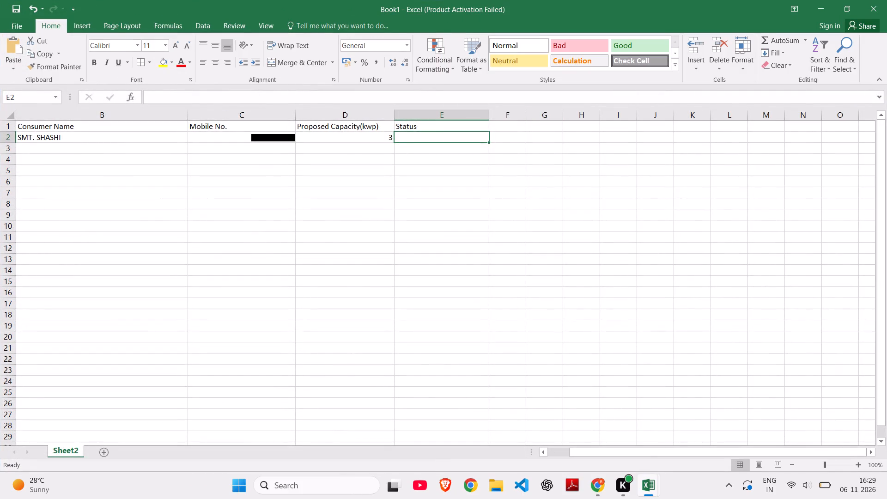
left_click(443, 138)
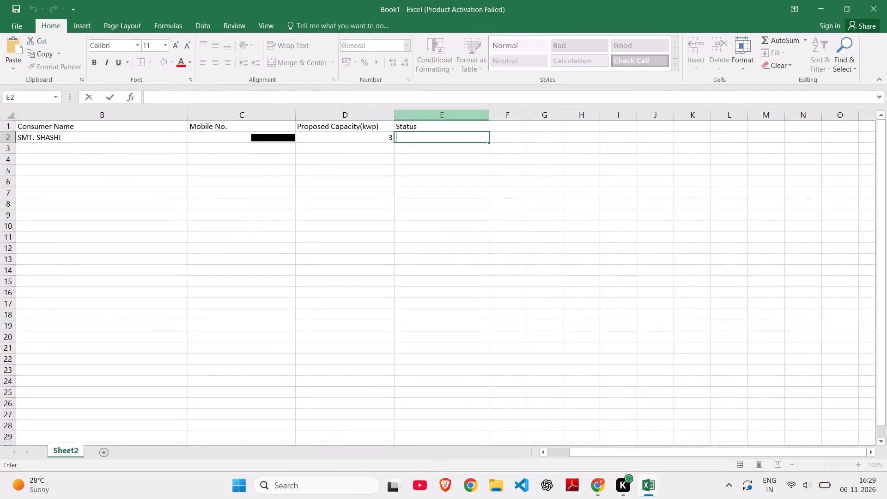
left_click(489, 118)
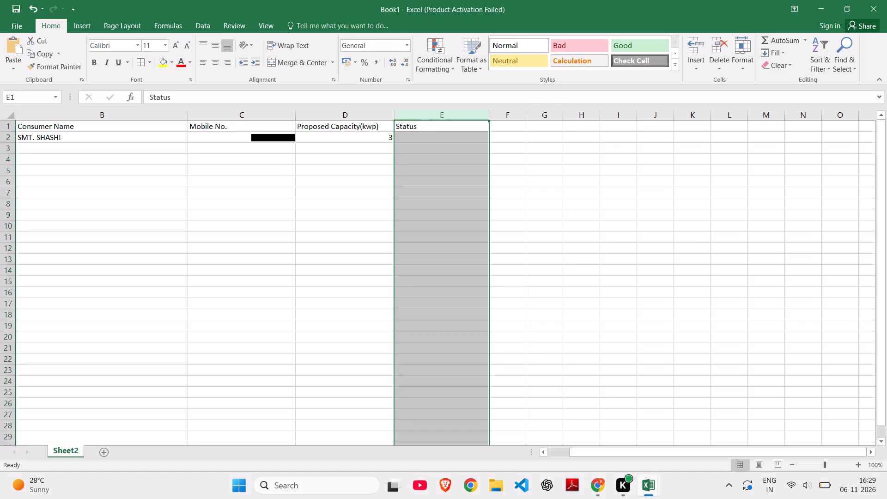
left_click_drag(489, 118, 537, 116)
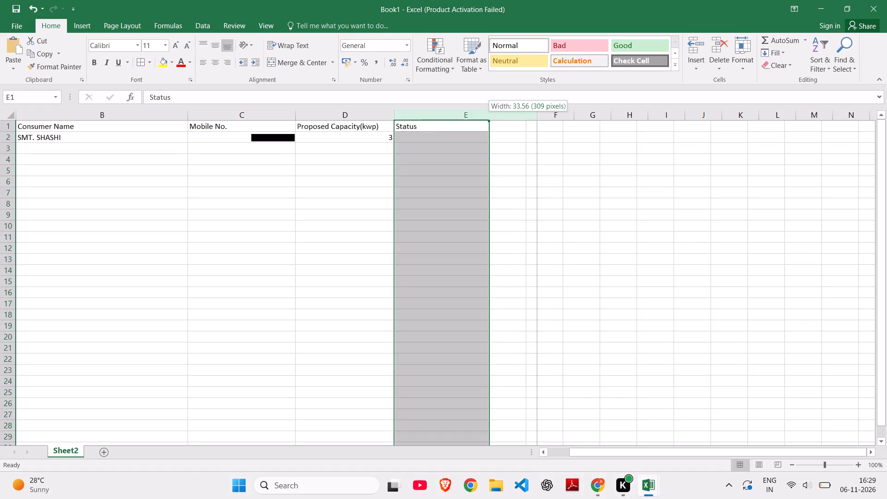
left_click_drag(537, 116, 535, 116)
left_click(476, 132)
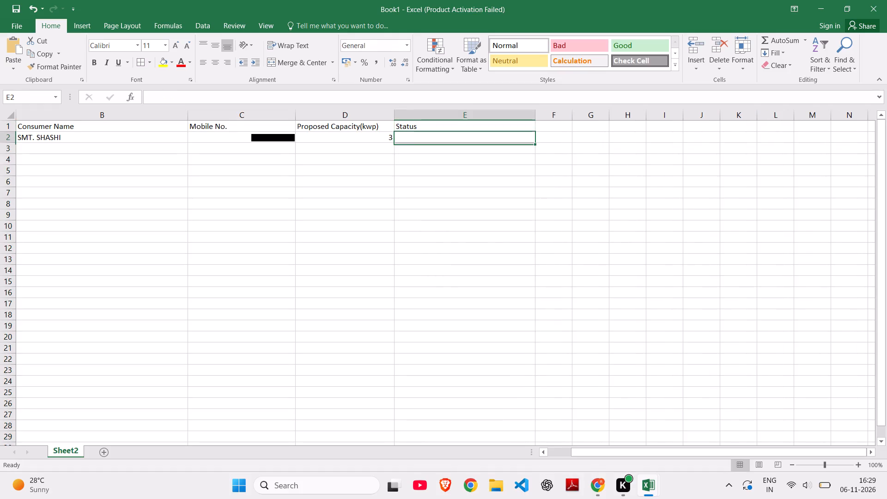
Place the workbook beside the vendor portal again and copy "Upload" from the first application's status into cell E2, followed by a space.
double_click(460, 135)
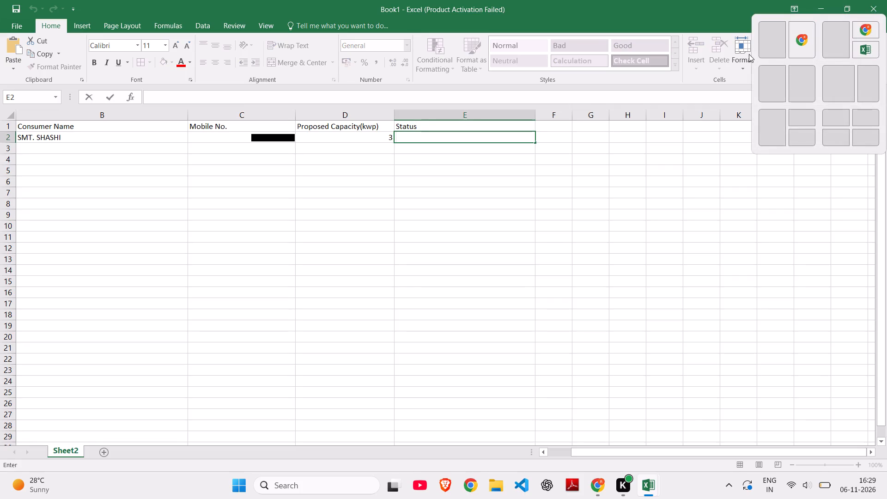
left_click(767, 49)
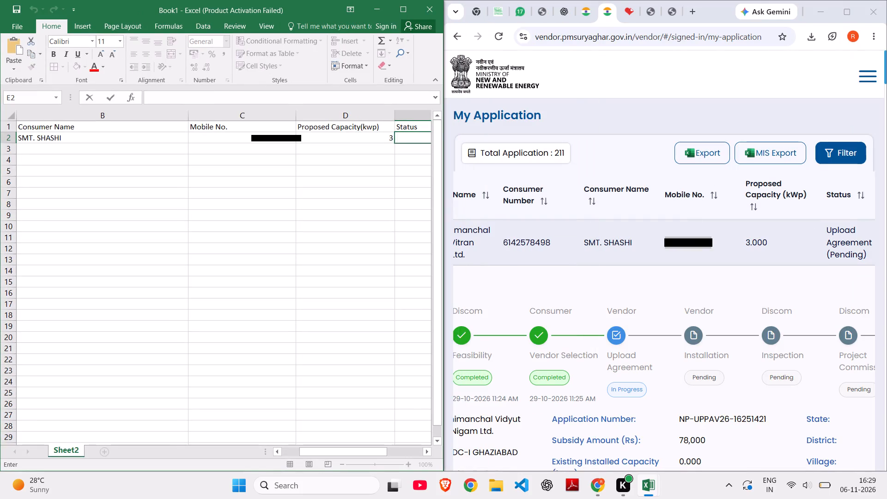
left_click_drag(827, 231, 862, 231)
key("ctrl+c")
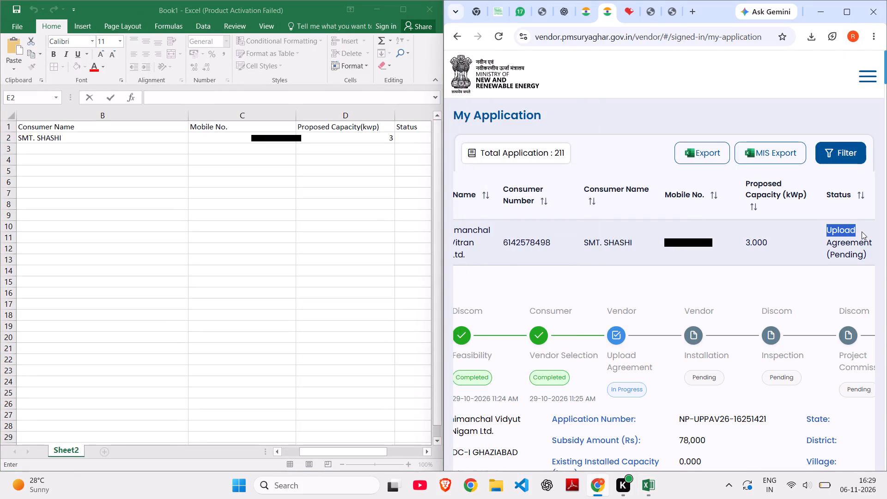
left_click(406, 137)
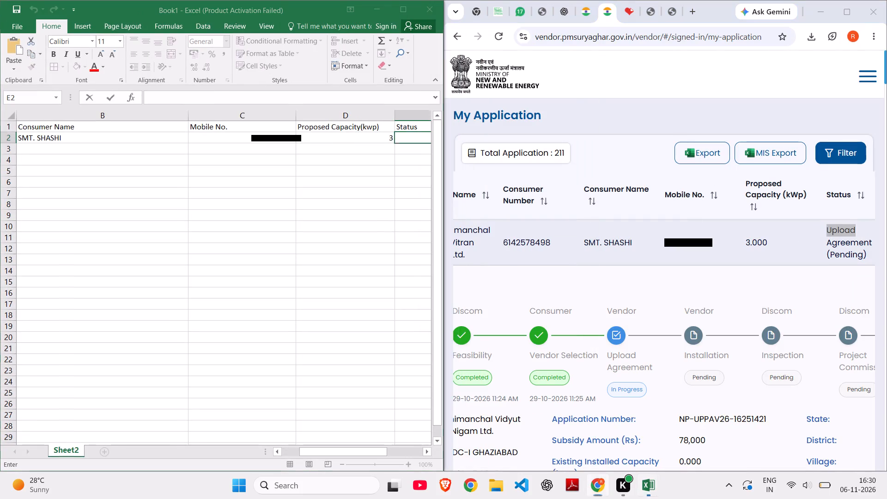
key("ctrl+v")
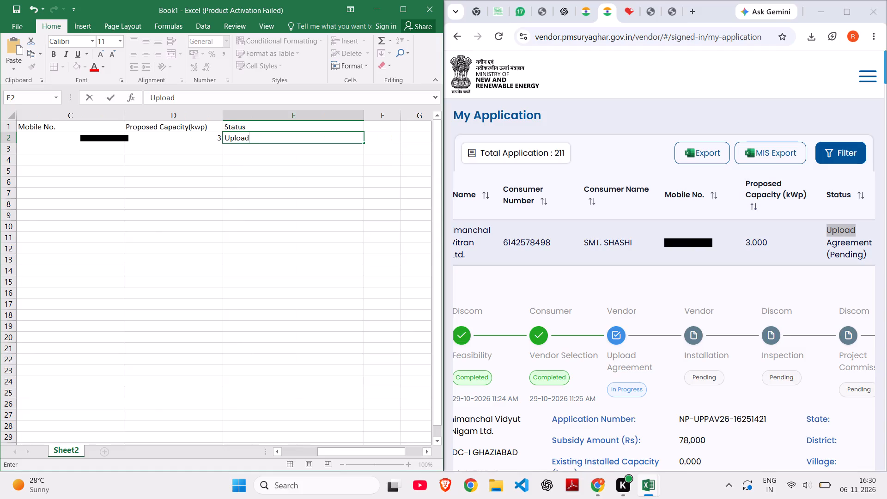
key("space")
Copy "Agreement" from the first application's status in the vendor portal and append it to the text in cell E2.
scroll(810, 219, "left", 2)
left_click(784, 242)
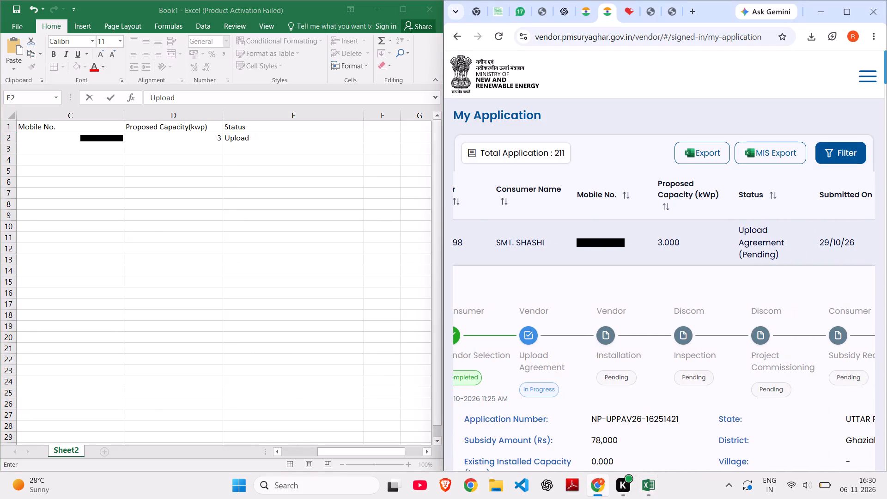
left_click_drag(784, 242, 729, 242)
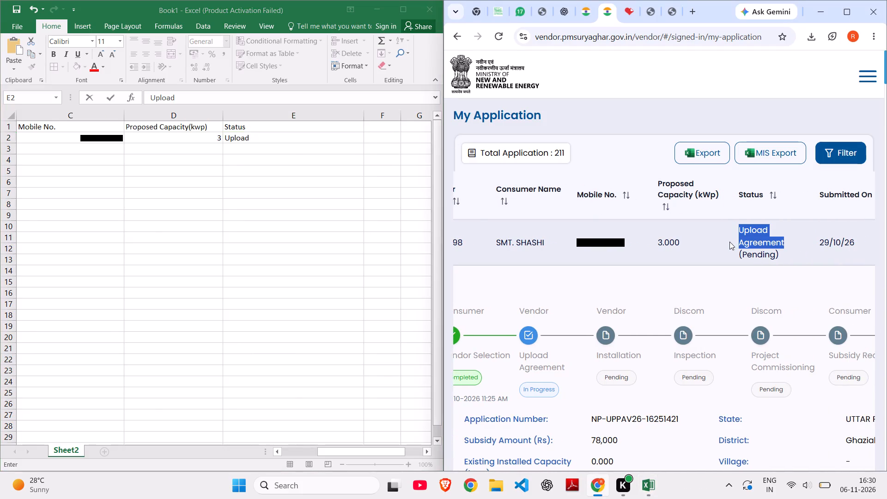
left_click(729, 242)
left_click_drag(739, 242, 741, 242)
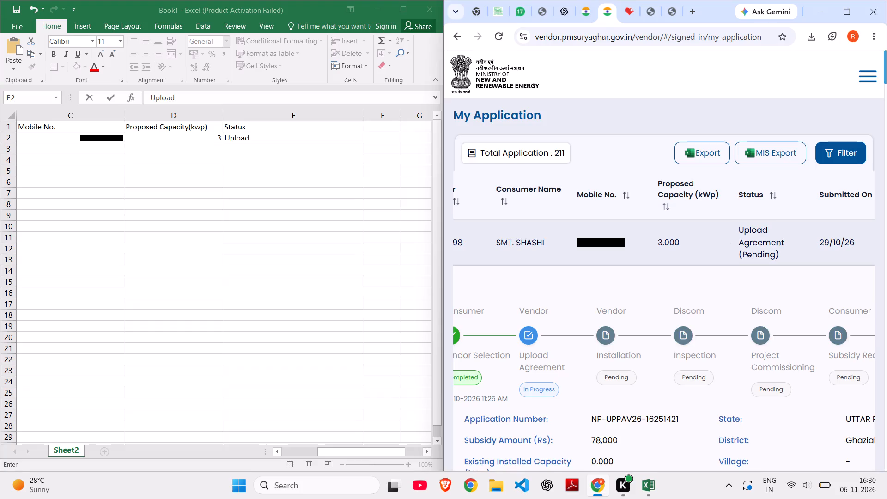
left_click_drag(741, 242, 788, 241)
key("ctrl+c")
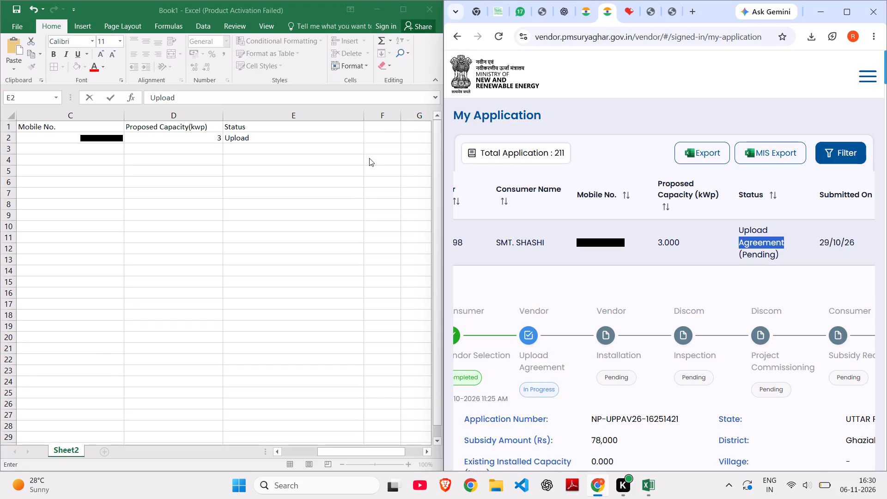
left_click(288, 140)
key("ctrl+v")
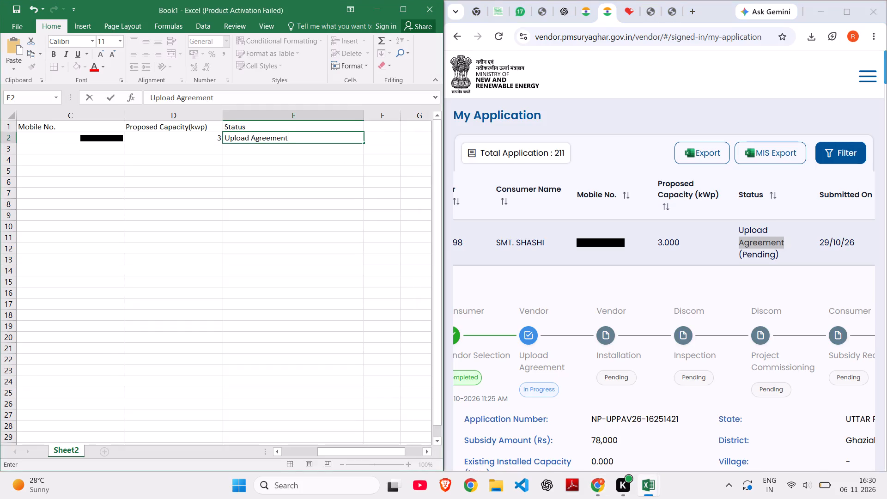
Append "(Pending)" from the portal status to cell E2 so the entry reads "Upload Agreement (Pending)" with single parentheses.
left_click(742, 253)
left_click_drag(739, 254, 797, 262)
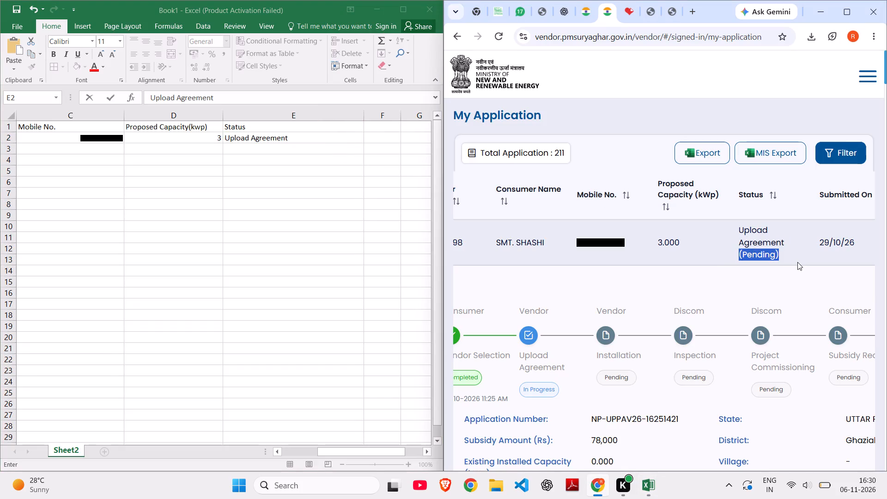
key("ctrl+c")
left_click(328, 137)
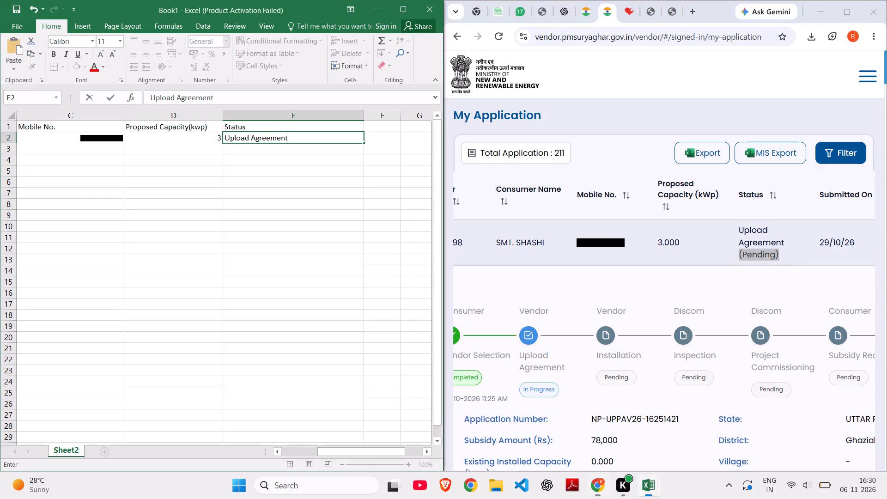
key("space")
key("shift+parenleft")
key("ctrl+v")
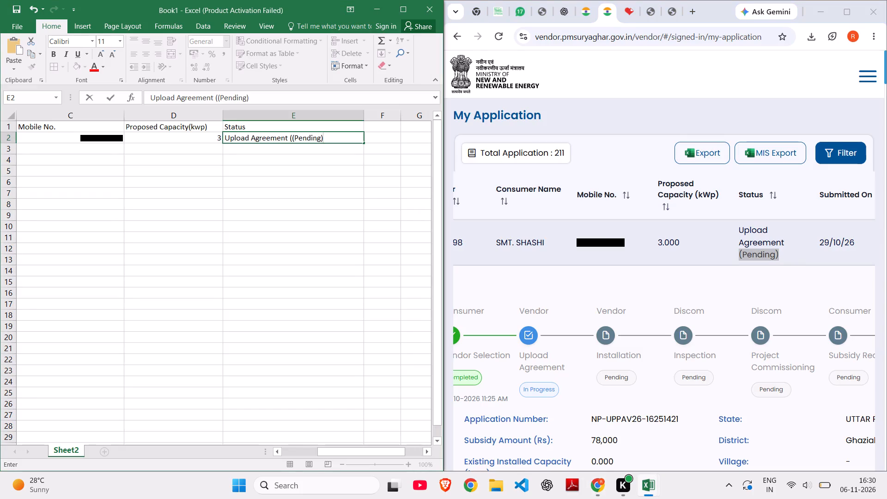
left_click(295, 137)
key("BackSpace")
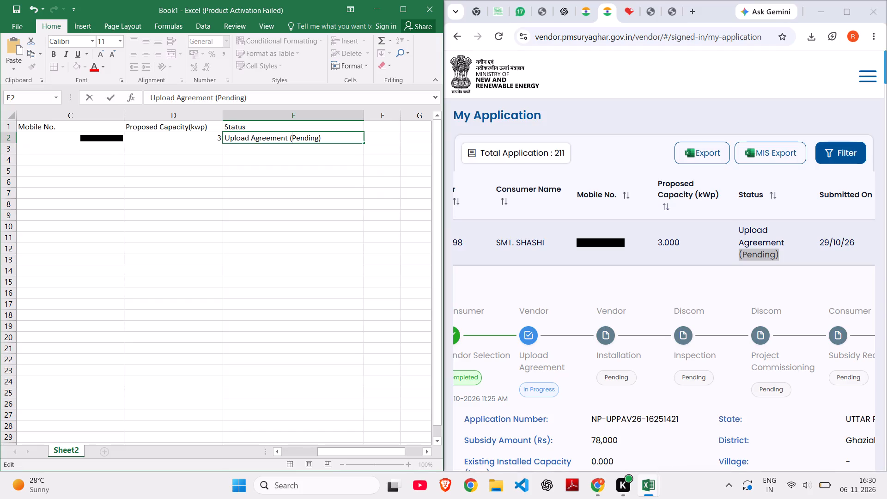
Enter serial number 2 in cell A3 under Sr.No.
scroll(304, 169, "right", 7)
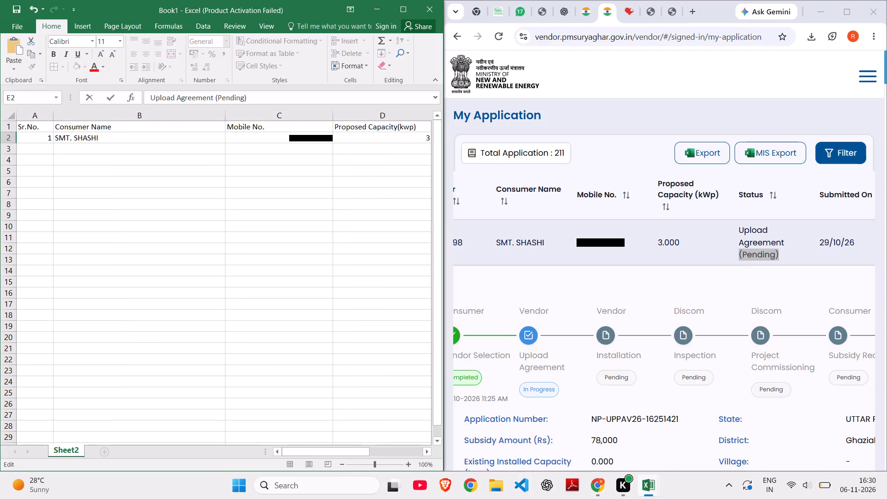
left_click(42, 154)
key("2")
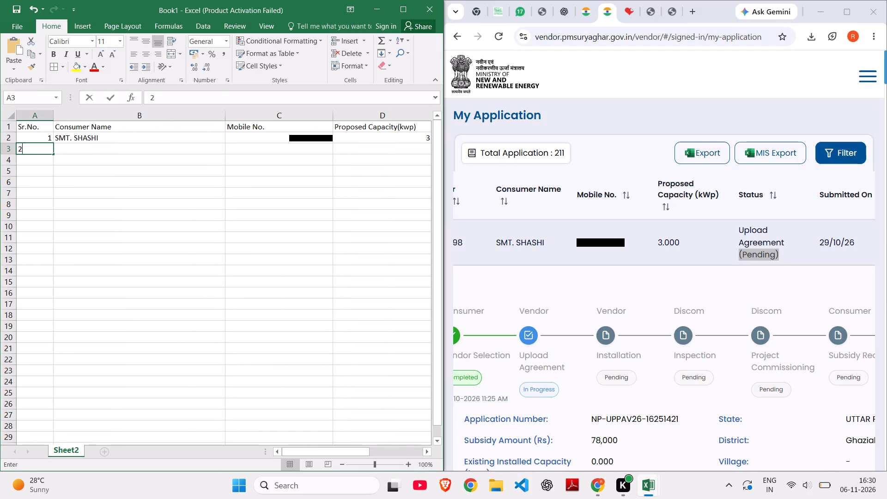
Expand the second application's details in the vendor portal list, with cell B3 selected for its consumer name.
left_click(104, 147)
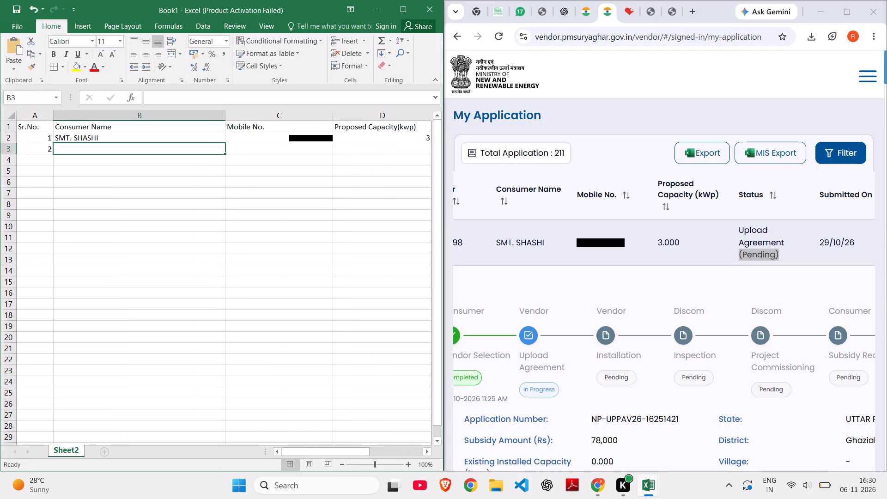
scroll(600, 221, "down", 1)
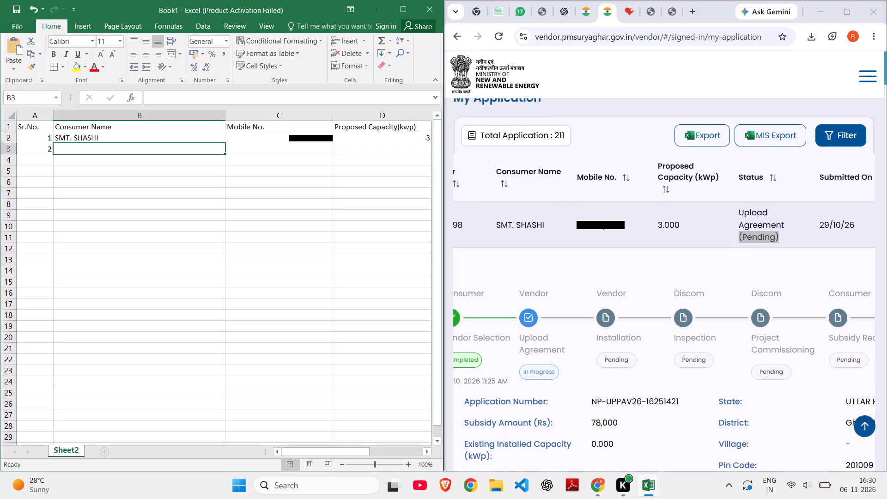
scroll(600, 221, "down", 1)
scroll(655, 213, "right", 4)
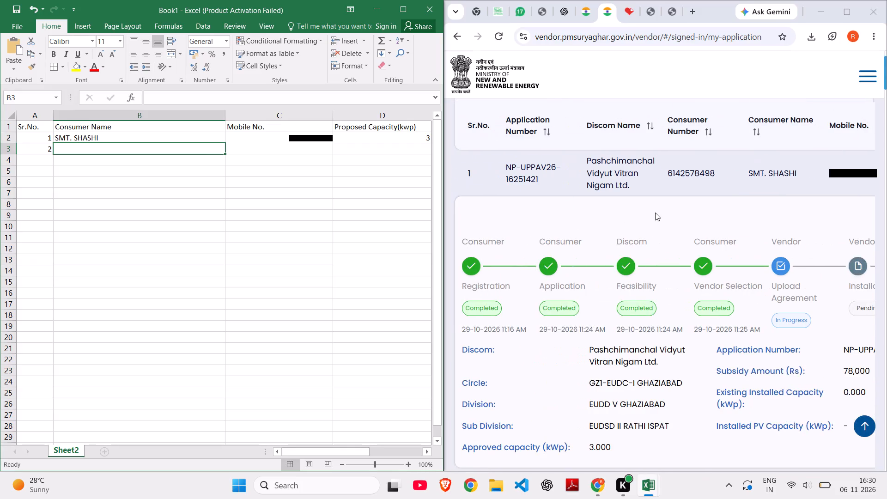
scroll(655, 213, "down", 1)
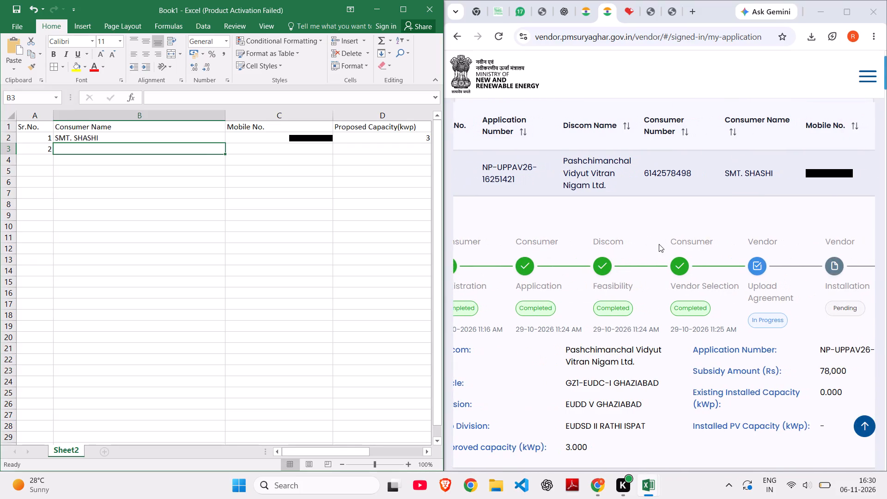
scroll(659, 244, "down", 3)
scroll(772, 245, "left", 3)
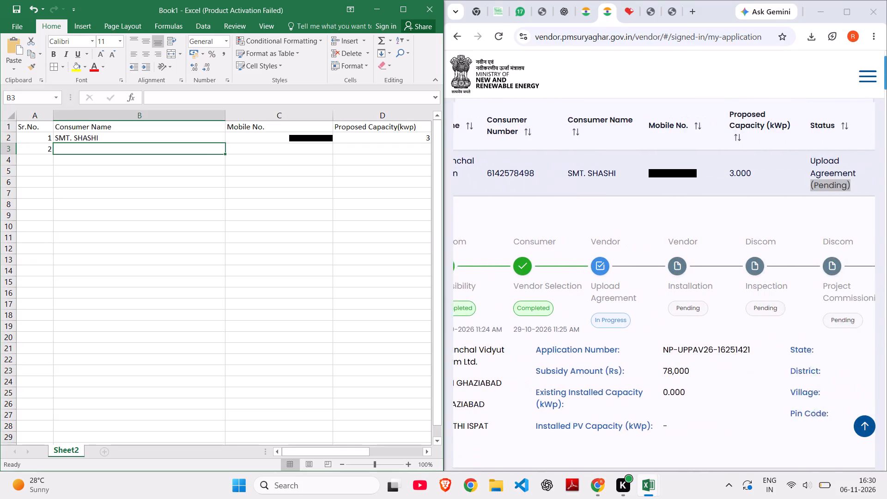
scroll(772, 245, "down", 1)
scroll(772, 245, "left", 5)
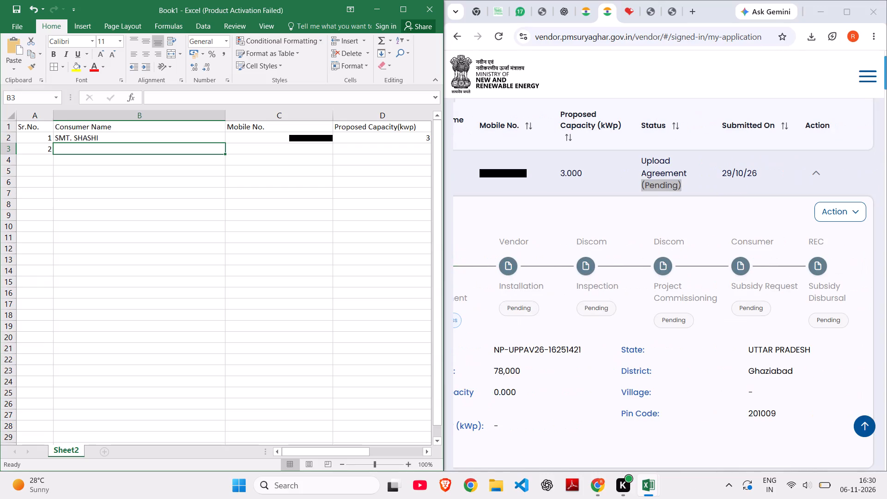
scroll(827, 268, "down", 5)
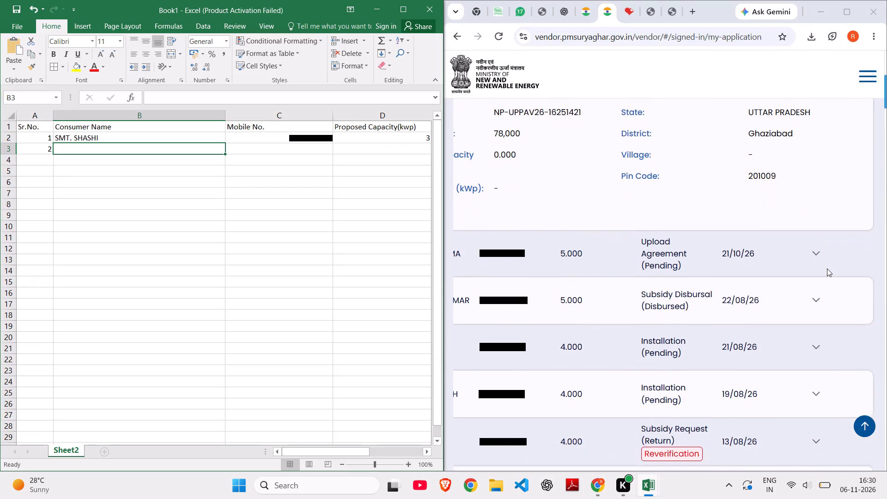
scroll(827, 268, "down", 1)
left_click(816, 247)
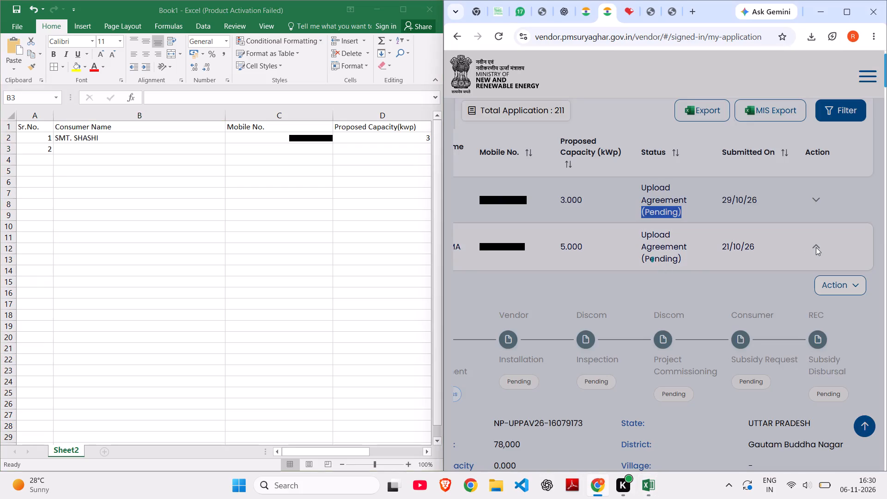
Copy the first line of the second application's consumer name from the portal into cell B3, followed by a space.
scroll(687, 301, "right", 7)
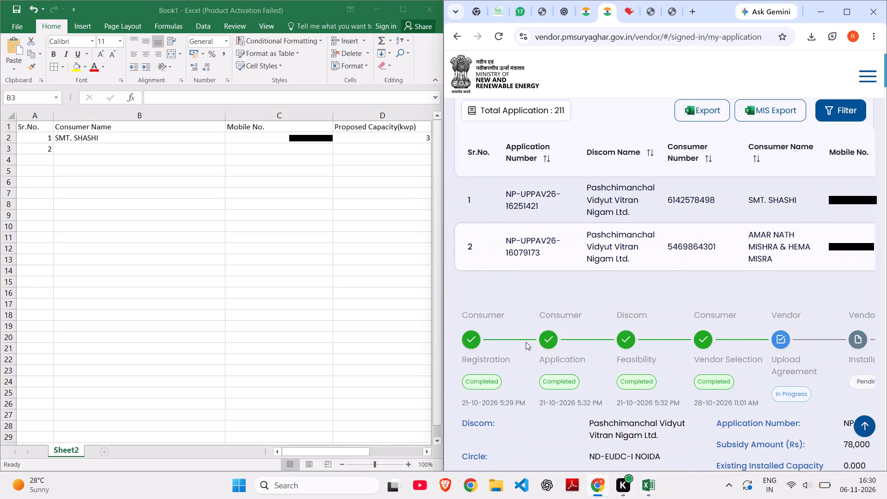
scroll(609, 261, "left", 2)
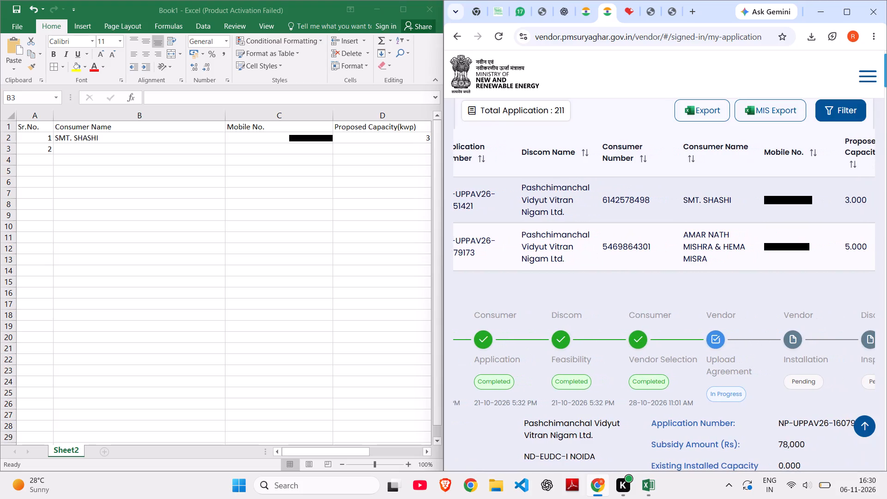
scroll(609, 261, "left", 1)
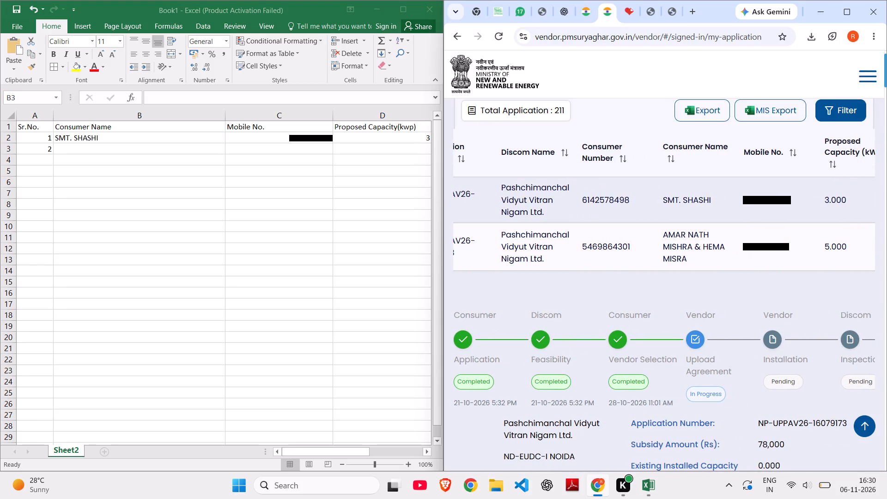
left_click_drag(708, 233, 663, 236)
key("ctrl+c")
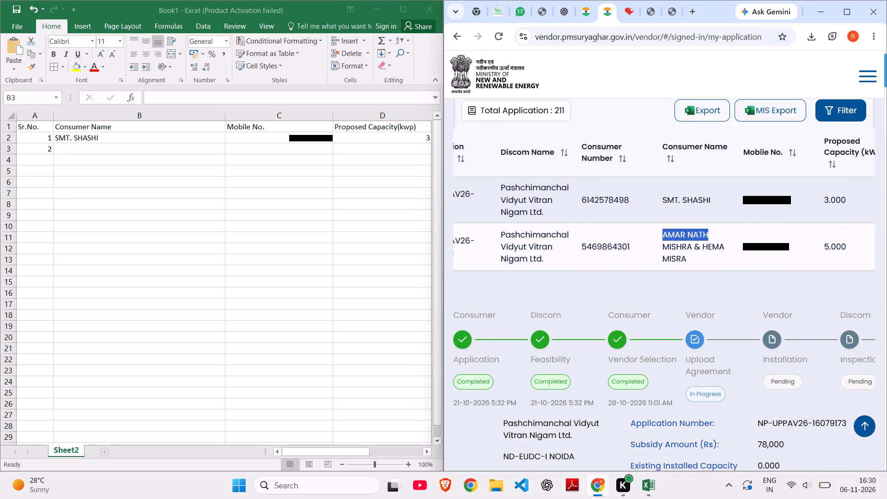
double_click(95, 147)
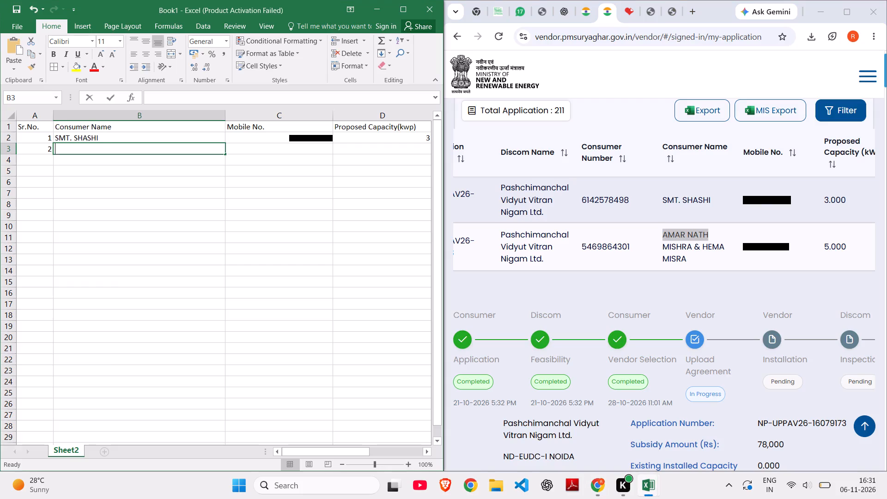
key("ctrl+v")
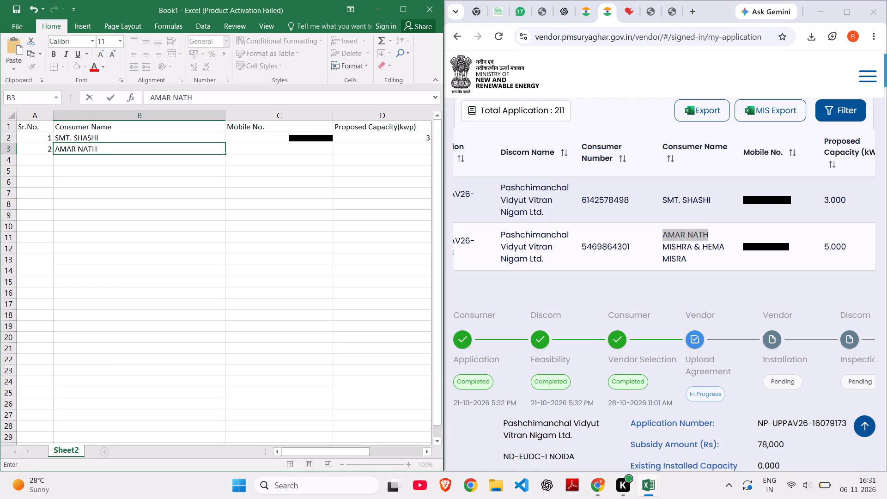
key("space")
Append the remaining two lines of the second application's consumer name from the portal to cell B3, separated by a space.
left_click_drag(663, 247, 727, 249)
key("ctrl+c")
left_click(108, 153)
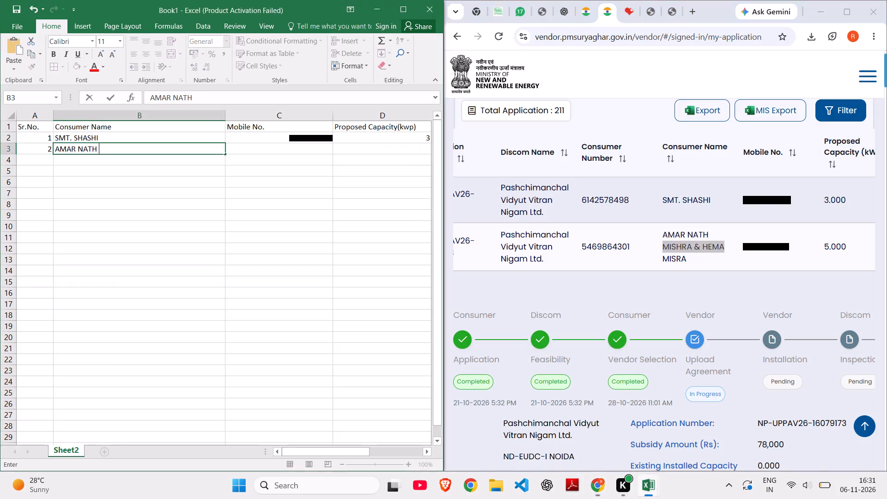
key("ctrl+v")
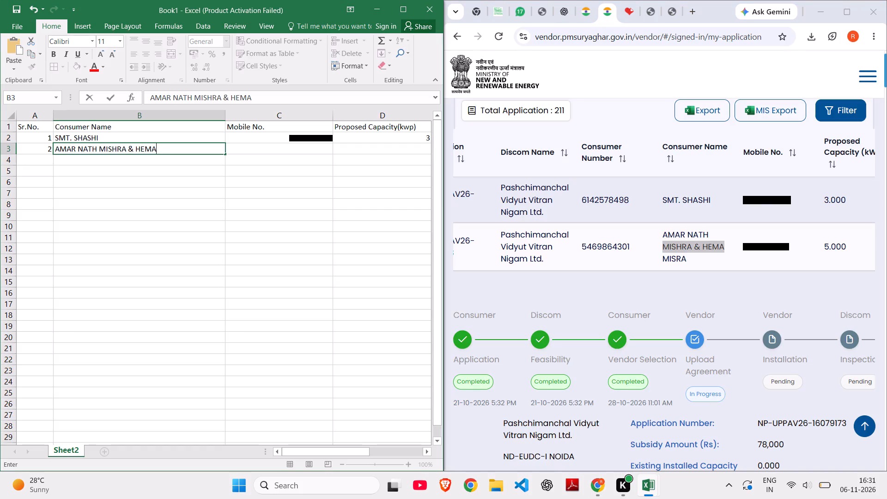
left_click_drag(688, 256, 657, 257)
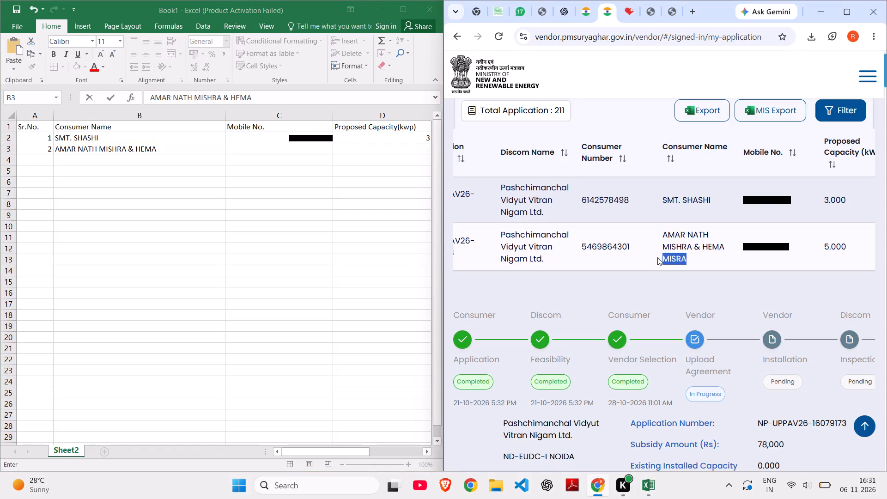
key("ctrl+c")
left_click(164, 145)
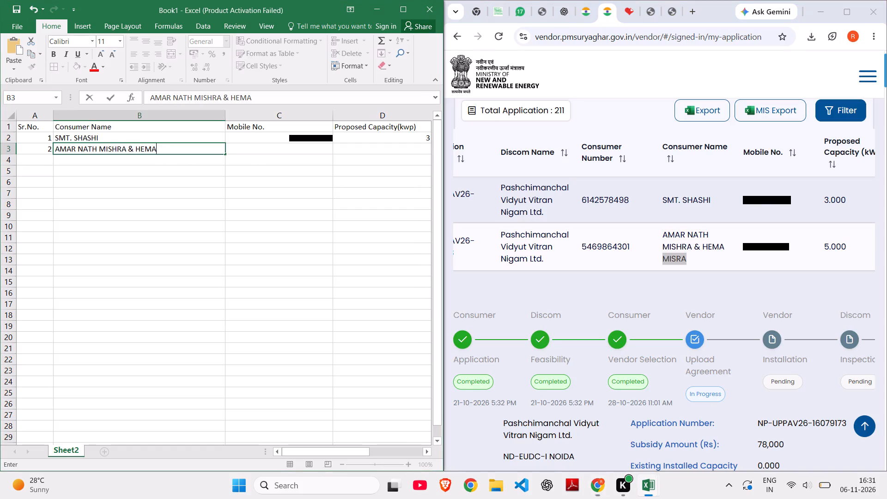
key("space")
key("ctrl+v")
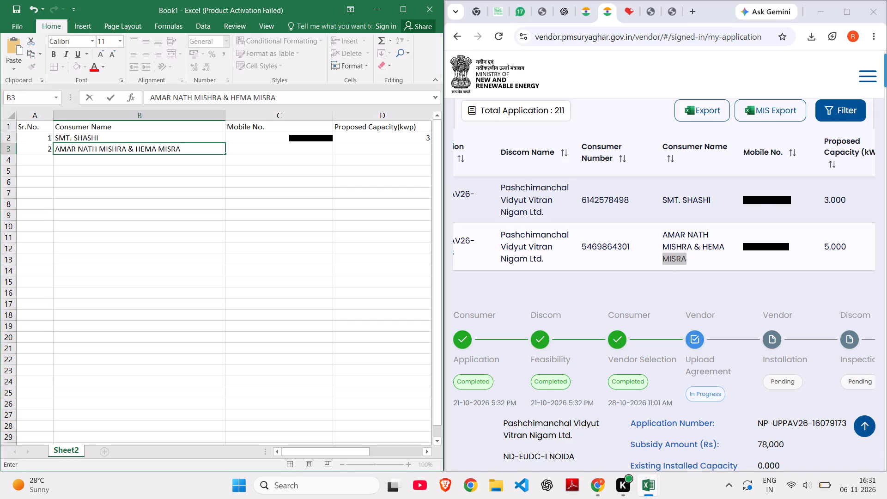
Copy the second application's mobile number from the vendor portal into cell C3 under Mobile No.
double_click(269, 149)
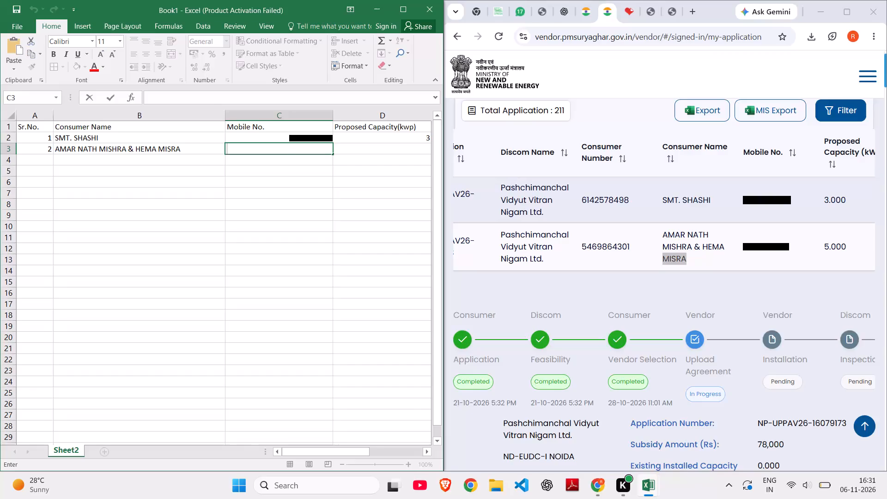
left_click_drag(744, 246, 795, 247)
key("ctrl+c")
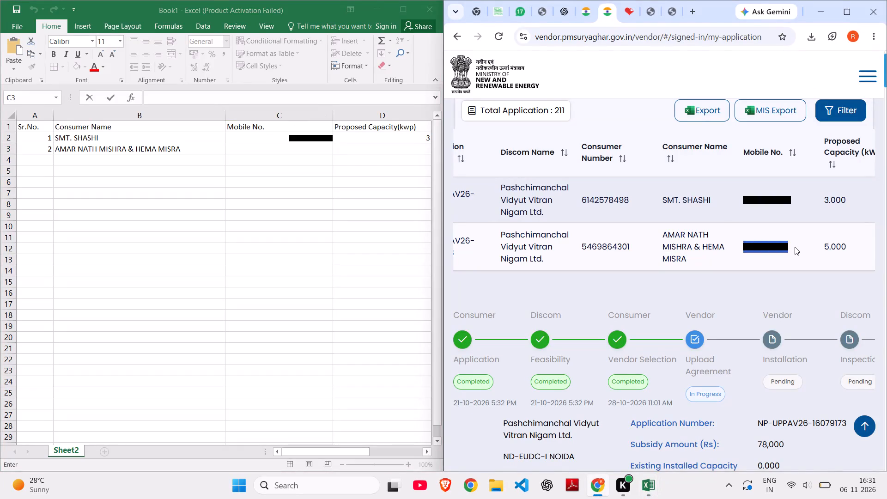
double_click(271, 149)
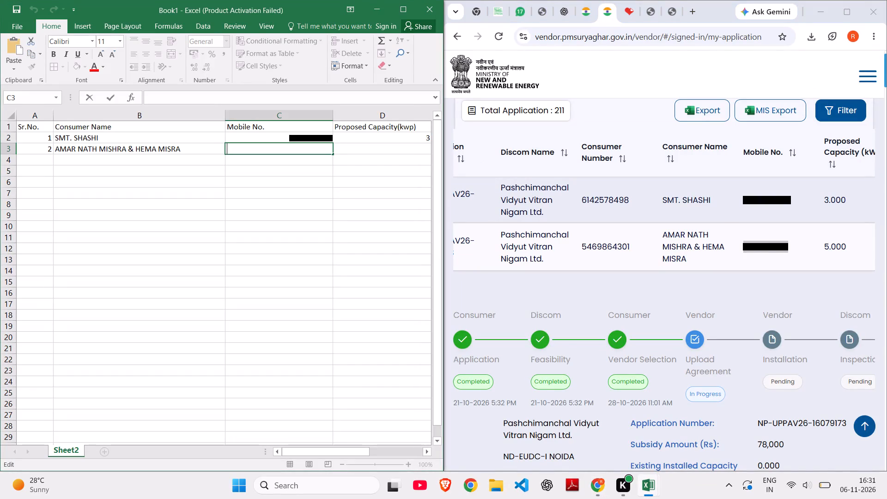
key("ctrl+v")
Enter the second application's proposed capacity of 5.000 in cell D3.
scroll(334, 154, "left", 1)
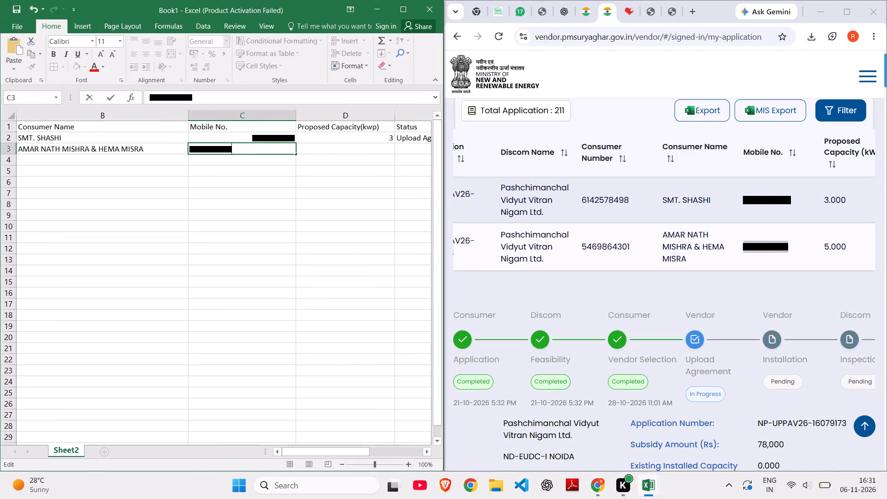
double_click(337, 148)
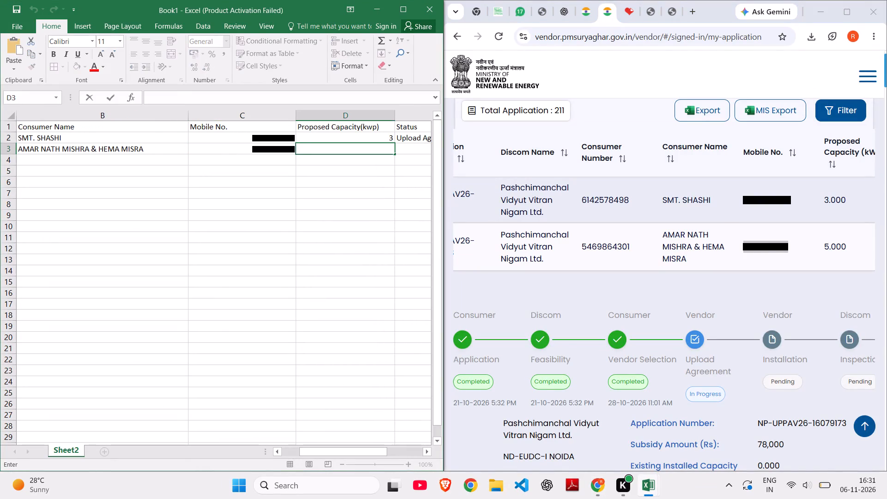
key("5")
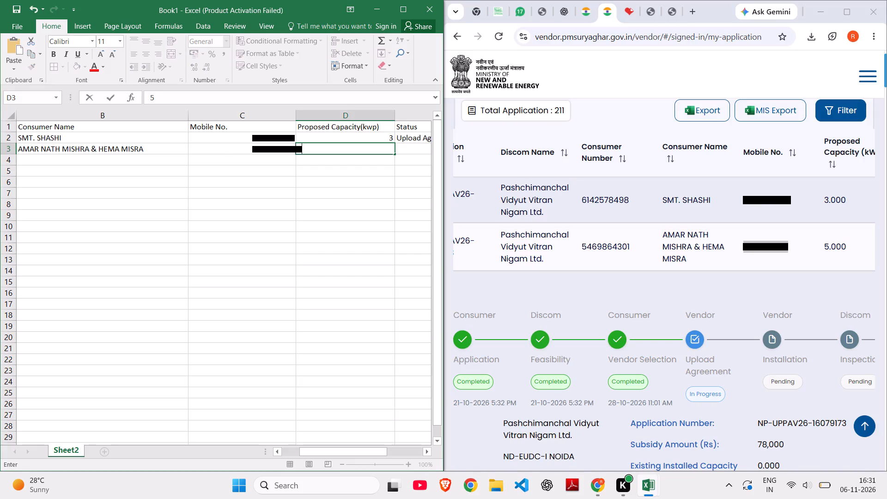
type(".000")
Open cell E3 under Status for editing and find the second application's status in the vendor portal.
scroll(337, 148, "left", 2)
double_click(409, 148)
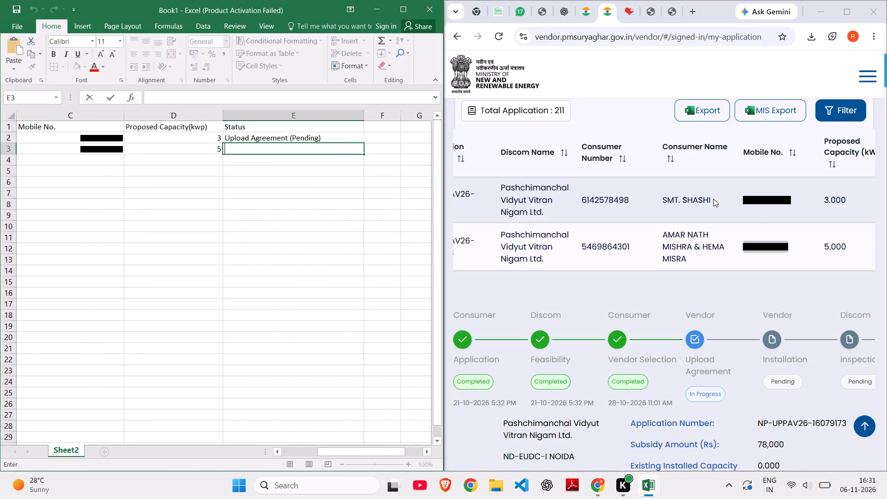
scroll(686, 250, "down", 1)
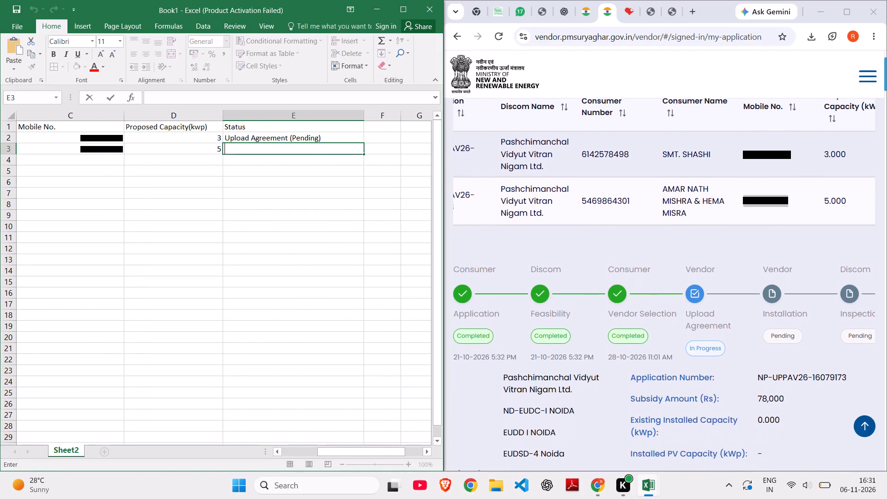
scroll(686, 250, "down", 2)
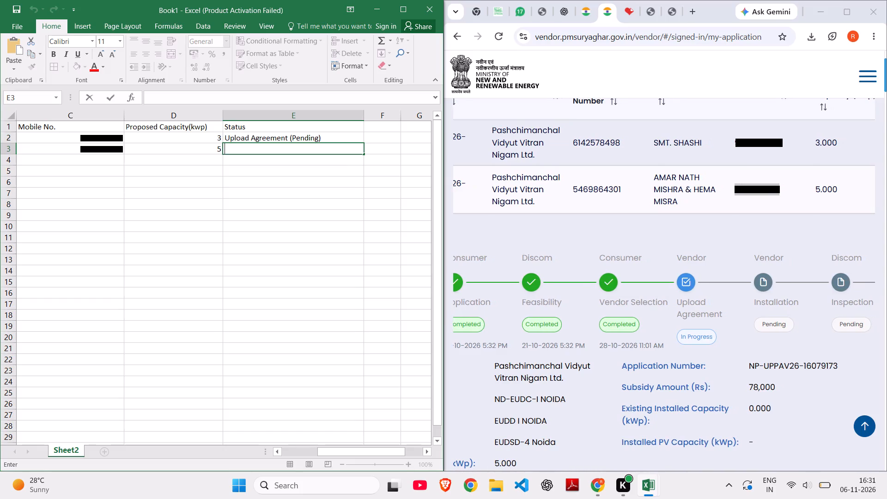
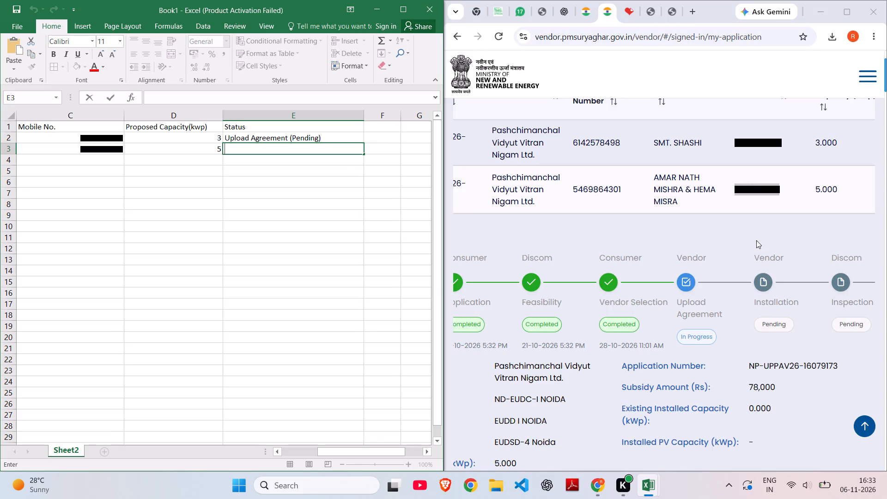
Enter the second application's status from the vendor portal, Upload Agreement (Pending), in cell E3.
scroll(785, 184, "left", 3)
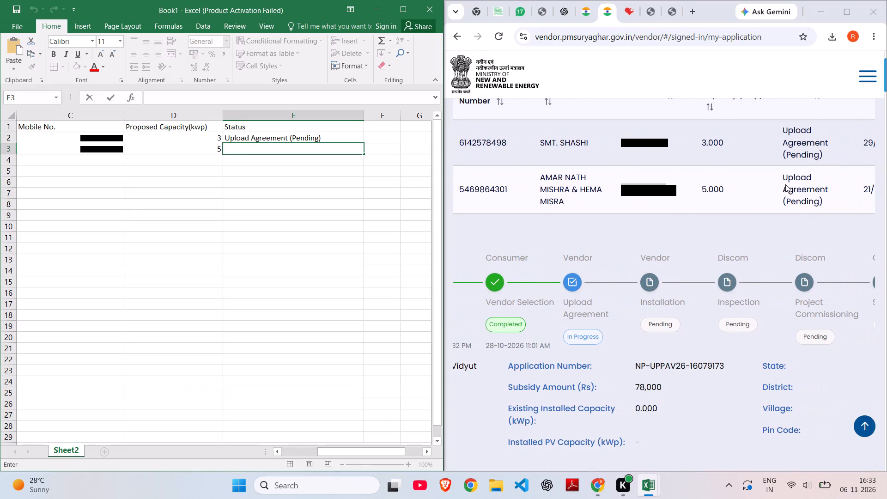
left_click_drag(782, 174, 820, 188)
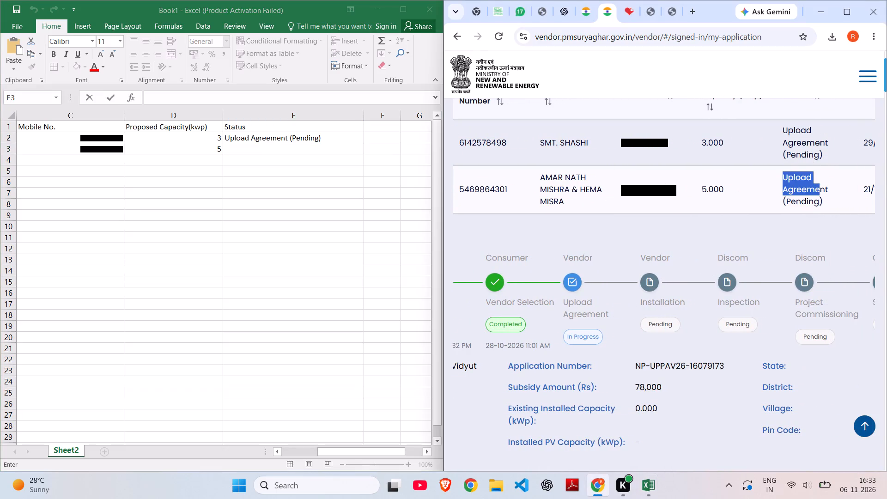
left_click_drag(820, 188, 825, 177)
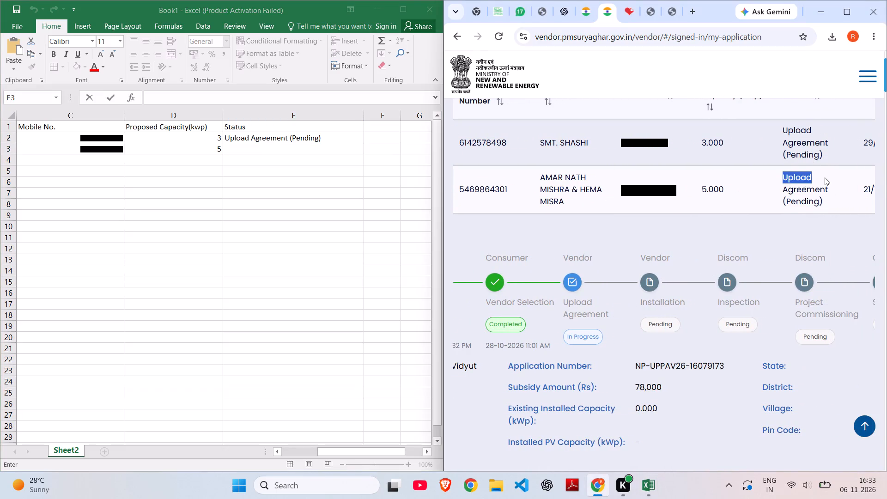
key("ctrl+c")
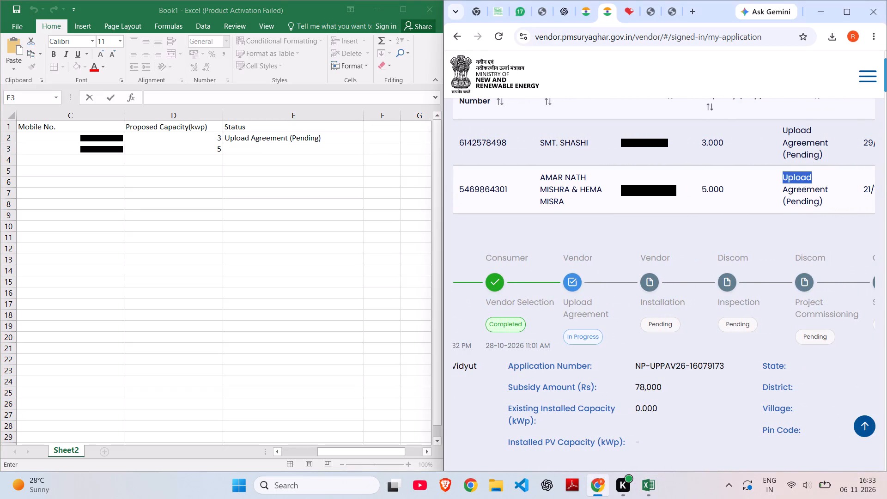
left_click(249, 153)
key("ctrl+c")
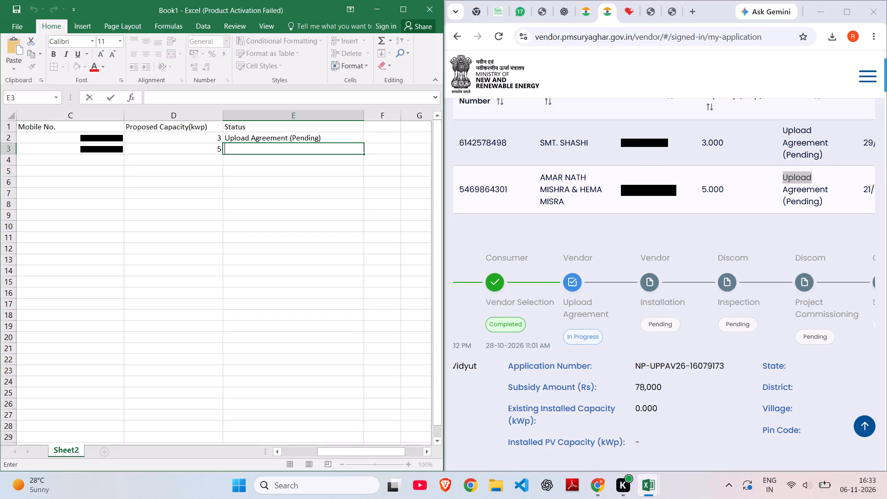
key("ctrl+v")
key("ctrl+v")
left_click(783, 183)
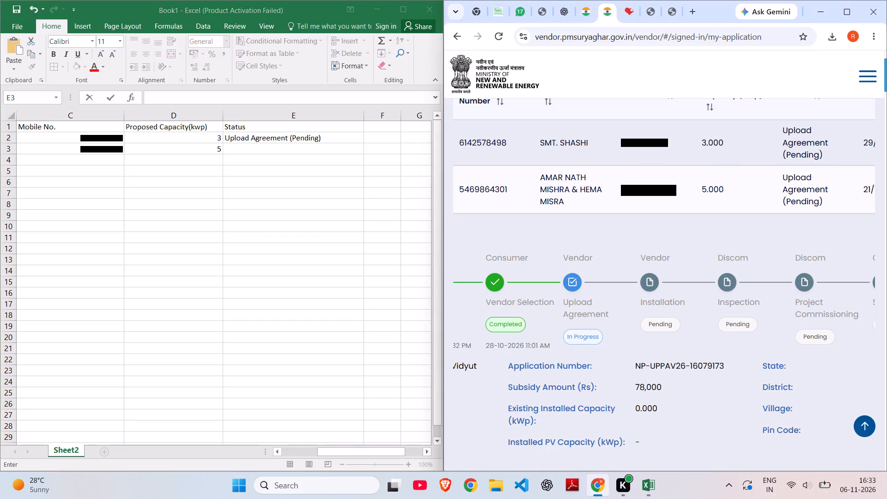
left_click_drag(784, 177, 827, 178)
key("ctrl+c")
left_click(286, 150)
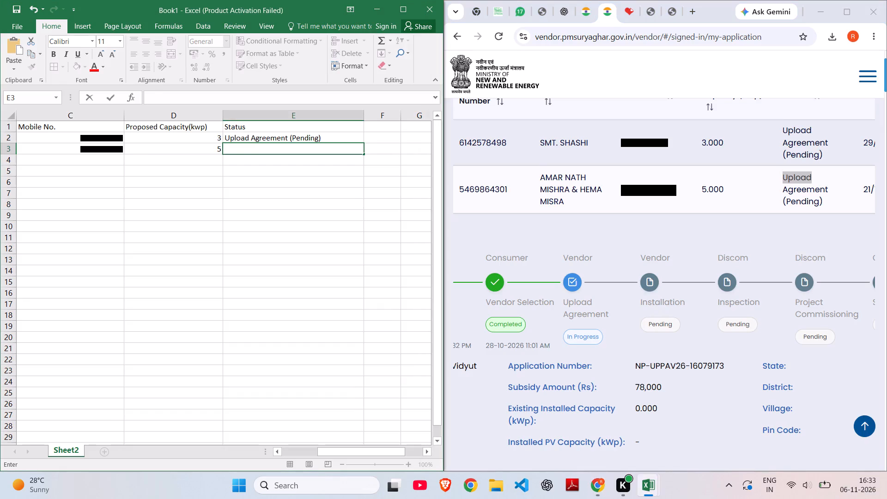
key("ctrl+v")
key("space")
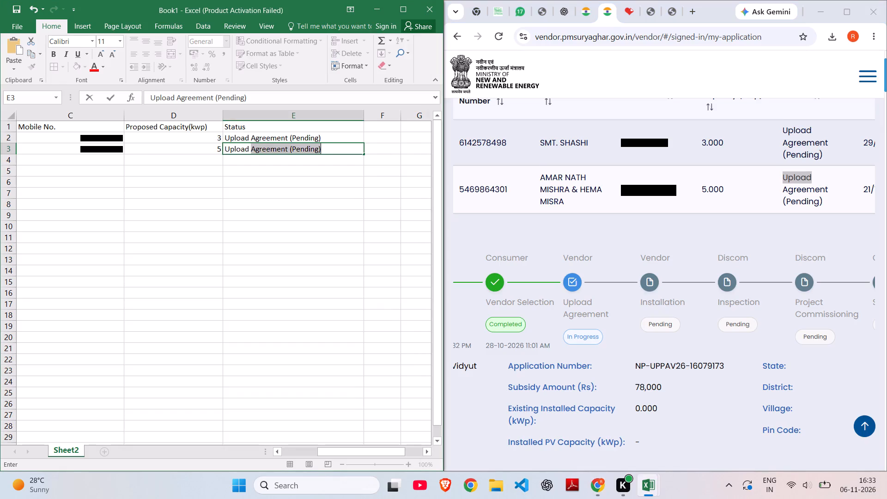
Enter serial number 3 in cell A4 under Sr.No.
scroll(209, 189, "right", 4)
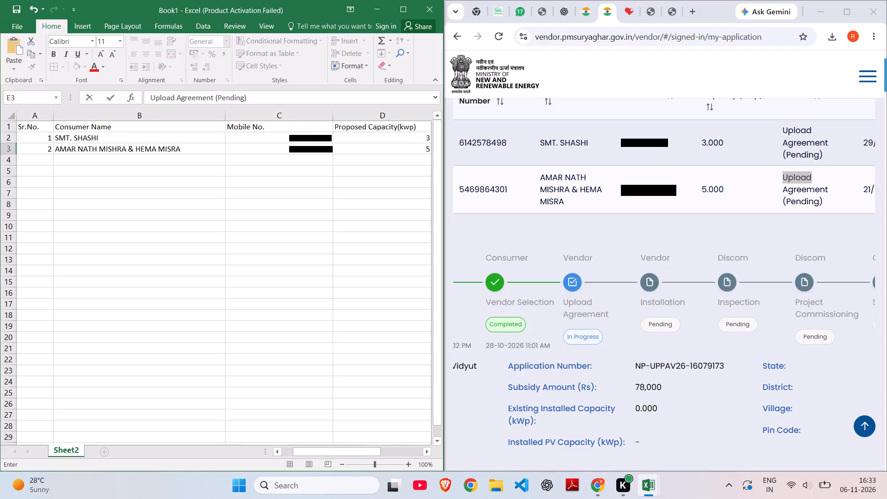
double_click(40, 162)
key("3")
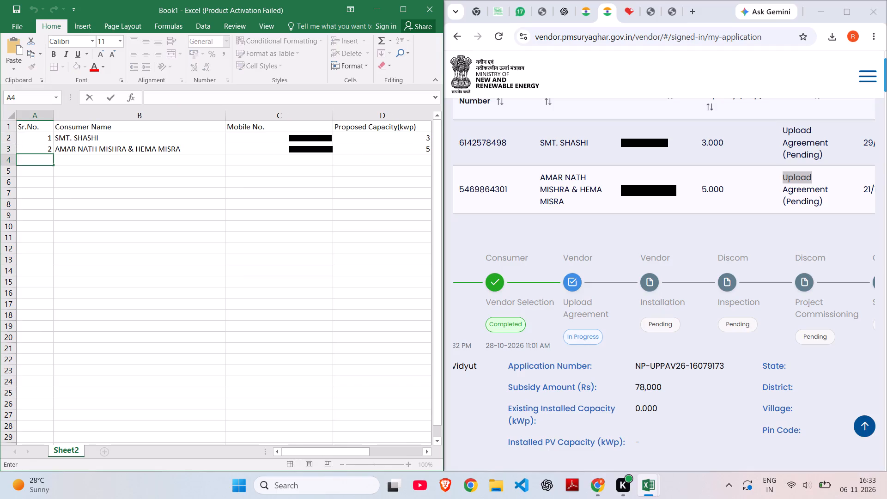
Open cell B4 under Consumer Name for editing and look through the portal's applications below the second one, including their capacities and statuses.
left_click(99, 157)
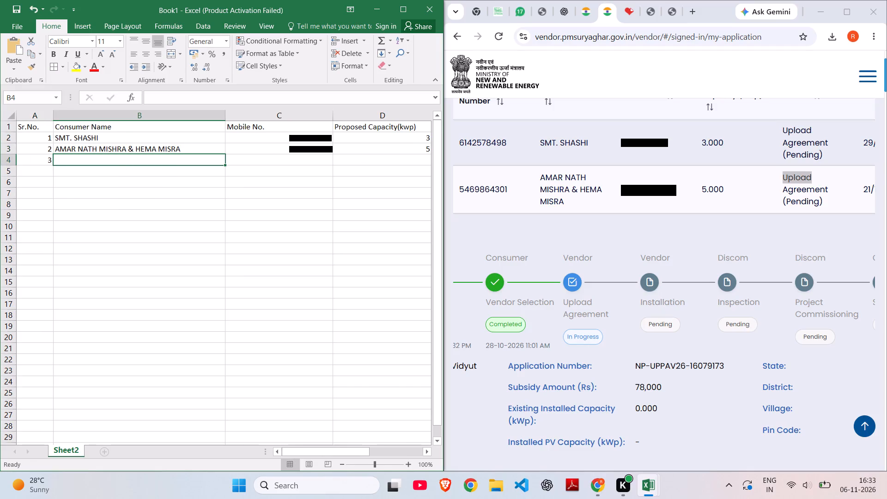
double_click(99, 157)
scroll(620, 205, "down", 2)
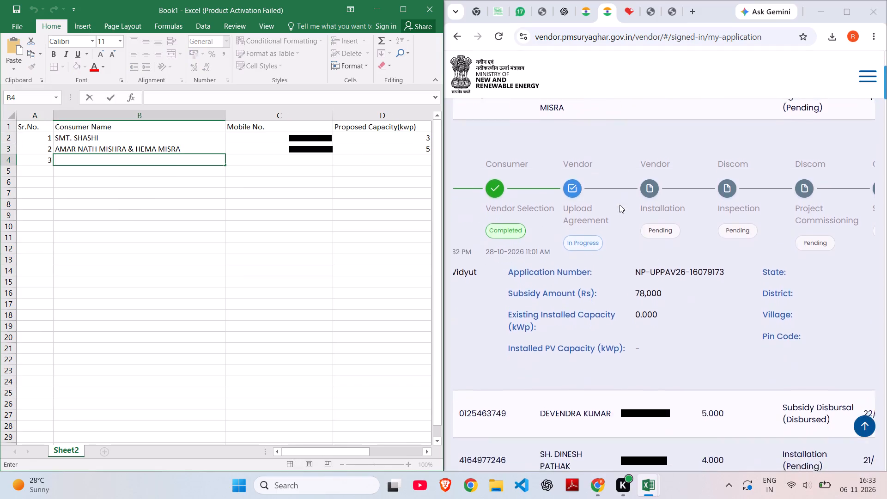
scroll(620, 205, "down", 3)
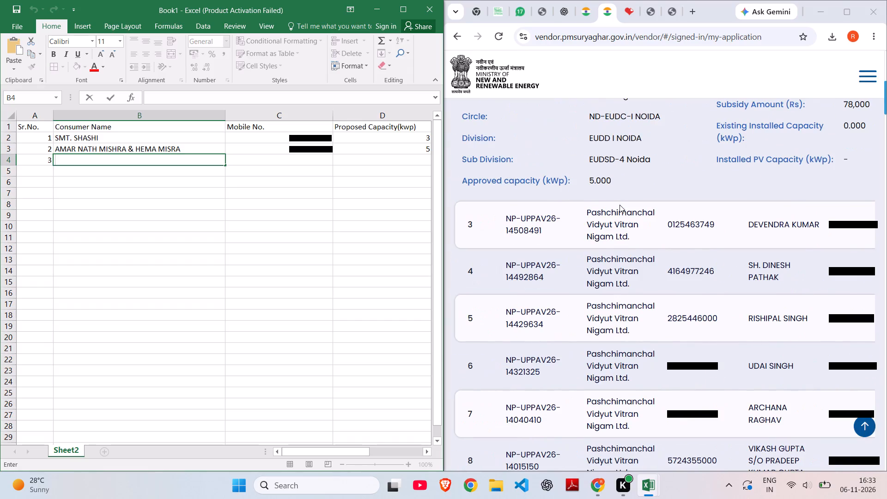
scroll(644, 243, "left", 3)
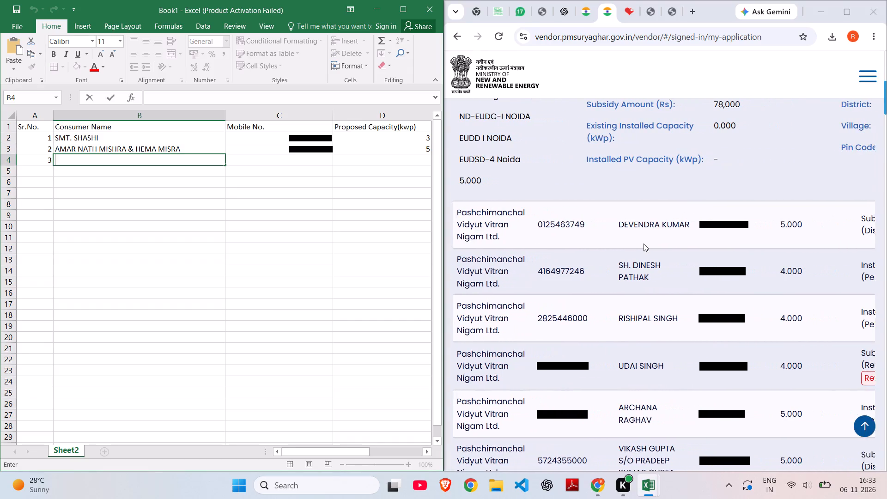
scroll(644, 243, "left", 2)
scroll(644, 243, "up", 3)
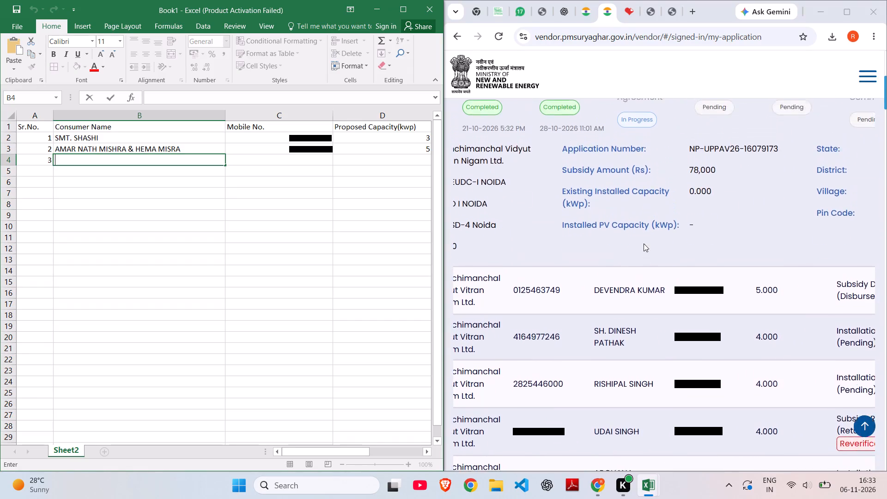
scroll(644, 243, "up", 4)
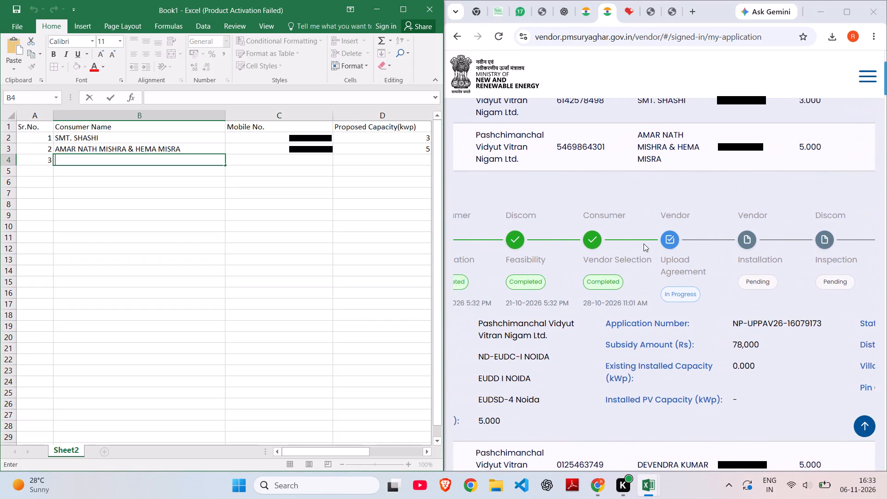
scroll(644, 243, "up", 1)
scroll(678, 201, "up", 3)
scroll(678, 201, "down", 2)
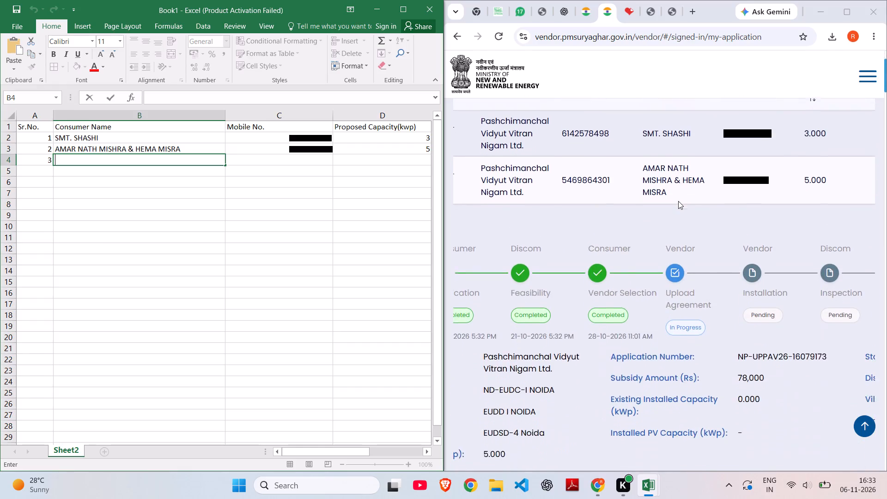
scroll(678, 201, "down", 2)
scroll(643, 264, "down", 2)
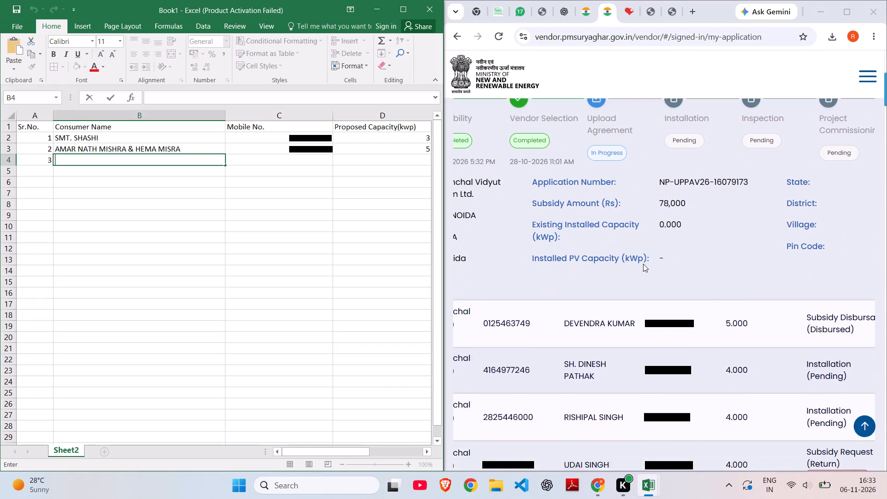
scroll(643, 264, "down", 1)
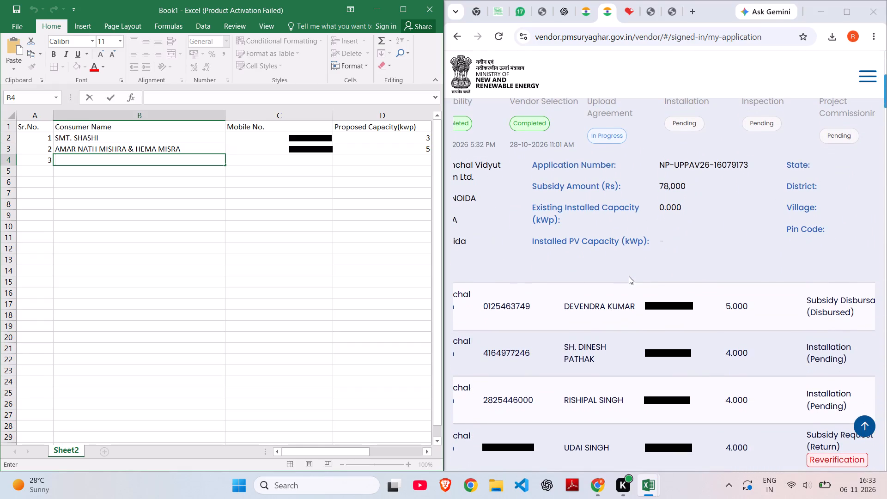
scroll(629, 276, "down", 2)
scroll(629, 276, "left", 2)
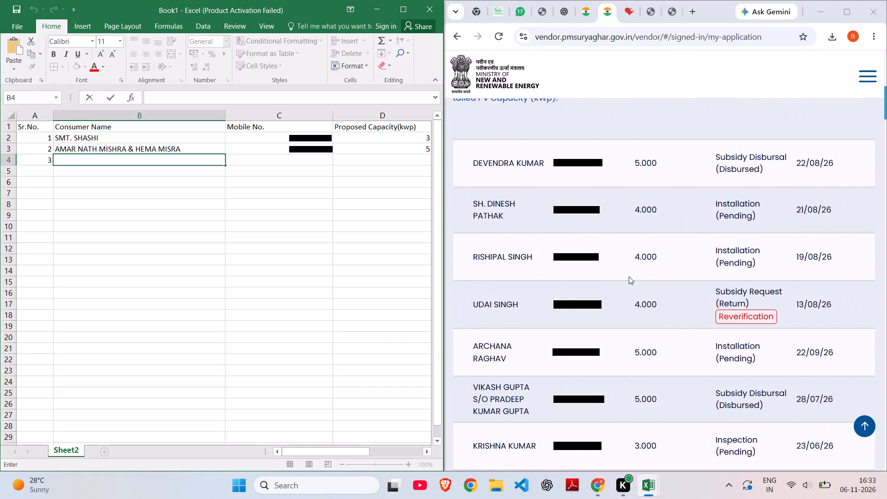
scroll(809, 199, "left", 4)
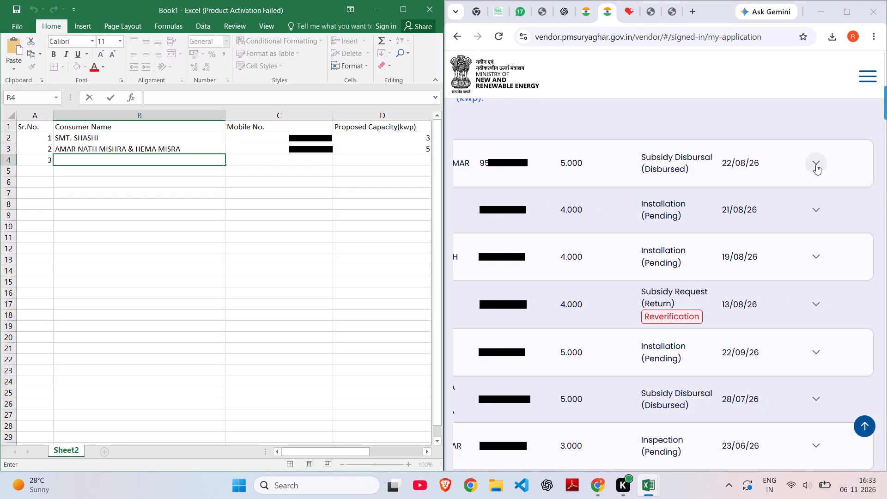
Expand the third and fourth listed applications in the portal to examine their progress stages.
left_click(816, 164)
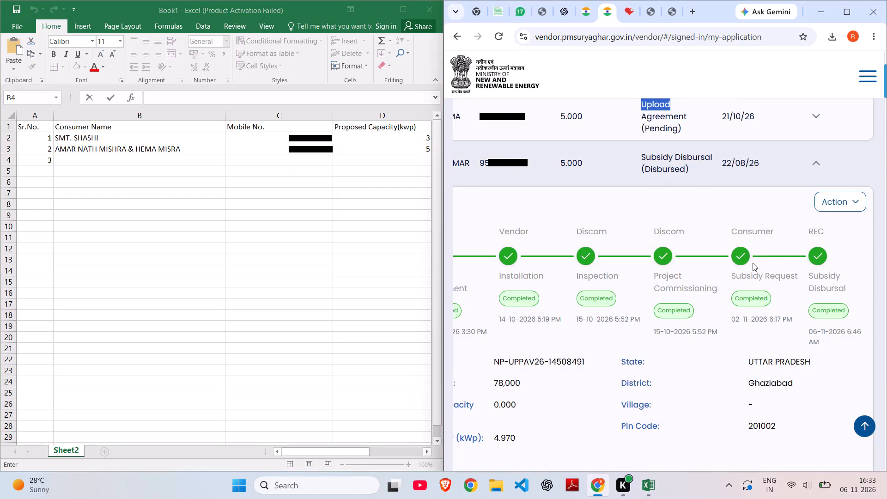
scroll(754, 268, "down", 4)
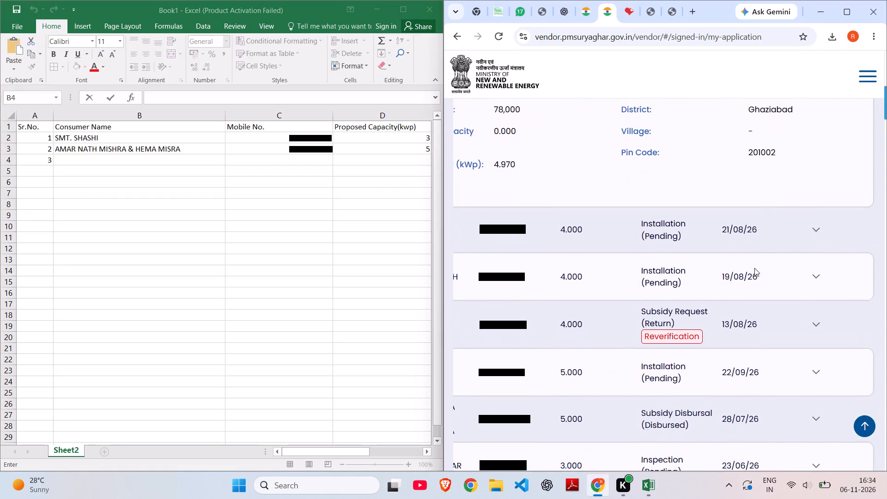
scroll(754, 268, "down", 1)
left_click(814, 230)
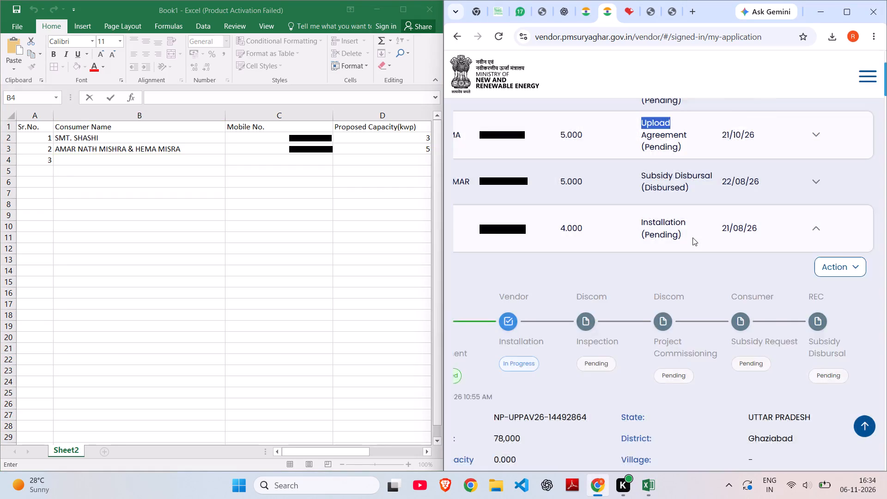
Copy the consumer name of the fourth listed application, with status Installation (Pending), from the portal into cell B4.
scroll(693, 237, "right", 3)
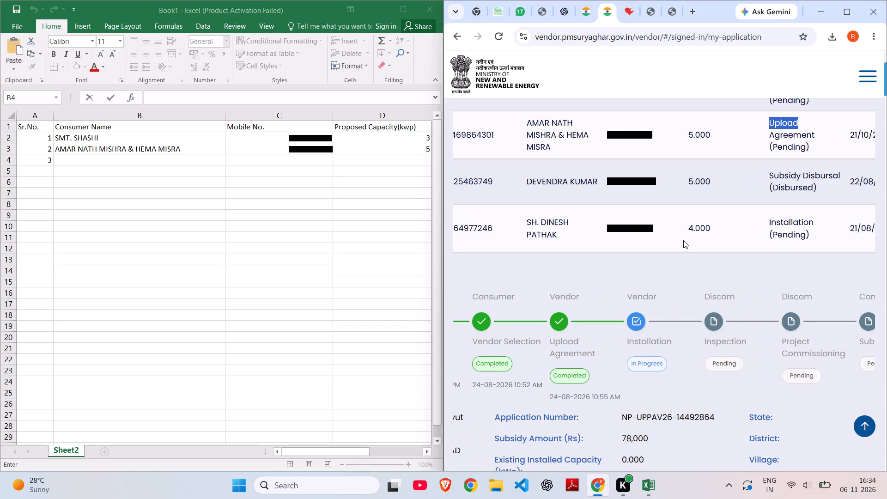
scroll(683, 240, "right", 4)
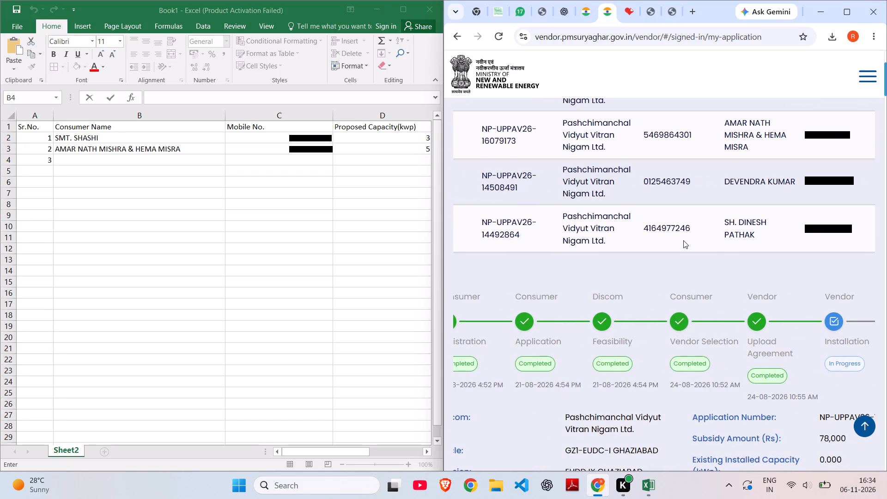
left_click_drag(726, 222, 765, 242)
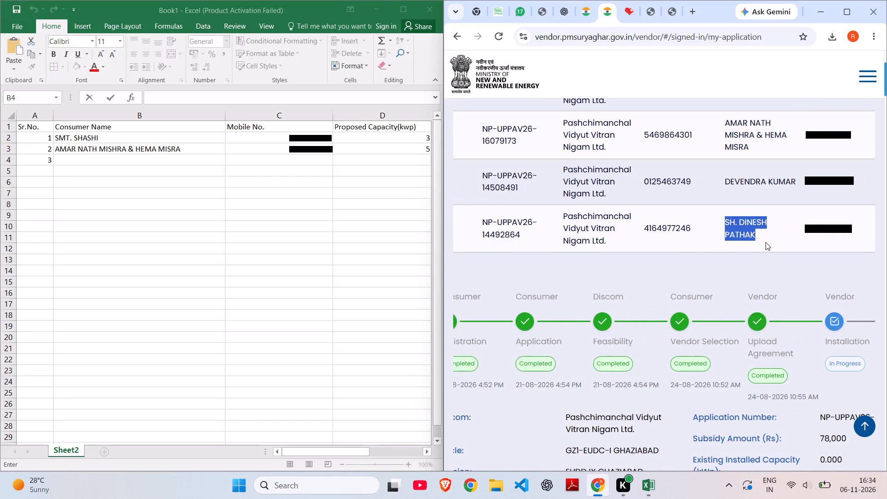
left_click_drag(765, 242, 766, 242)
key("ctrl+c")
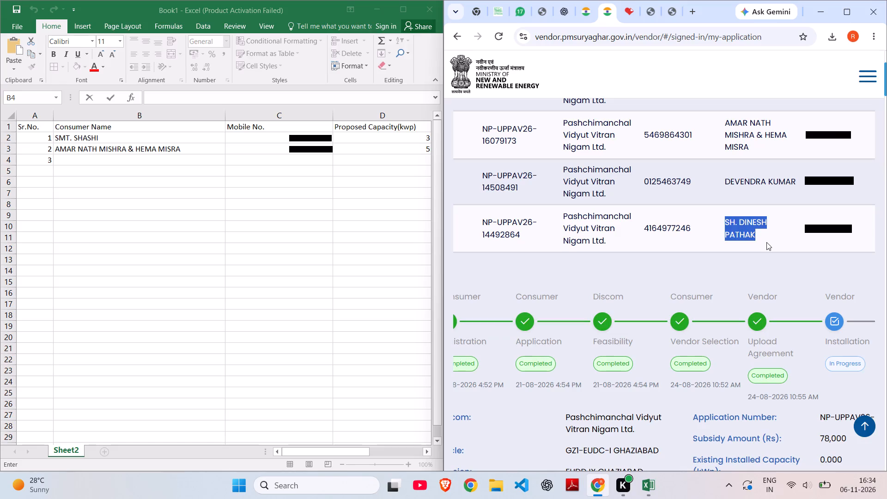
double_click(164, 162)
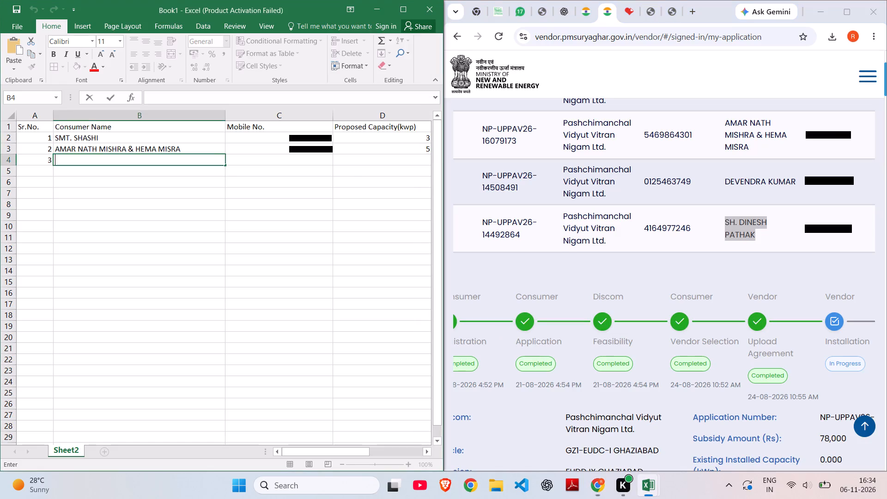
key("ctrl+v")
left_click_drag(164, 162, 194, 159)
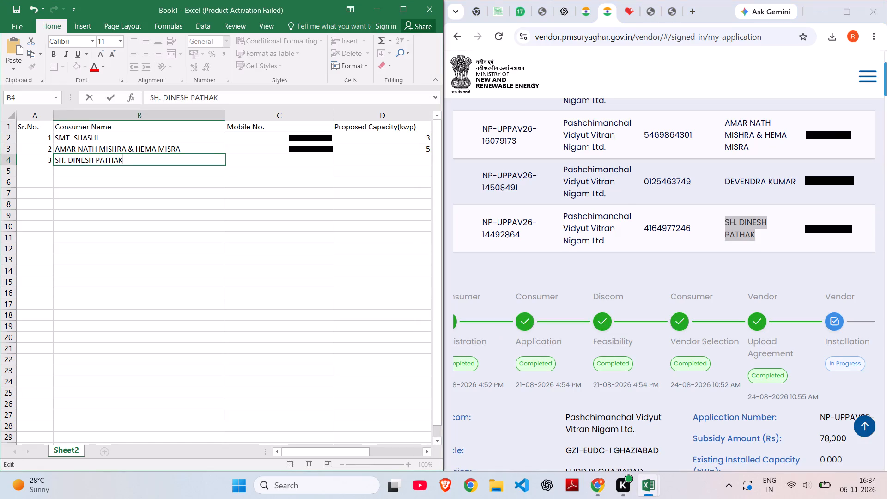
Copy the mobile number of the fourth listed application from the portal into cell C4 under Mobile No.
double_click(291, 160)
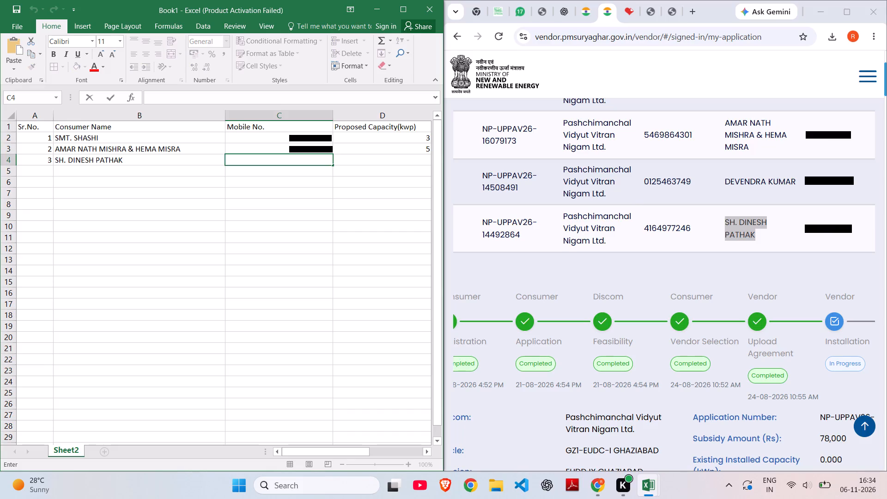
left_click_drag(807, 228, 862, 229)
key("ctrl+c")
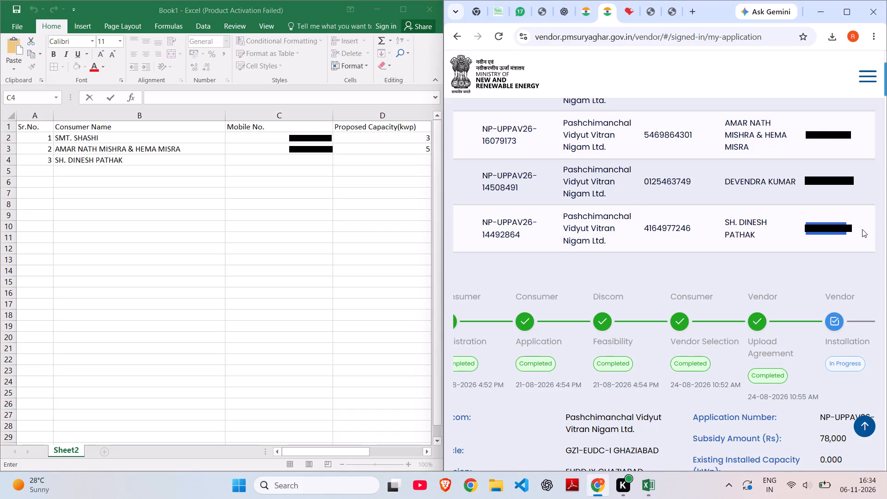
left_click(290, 164)
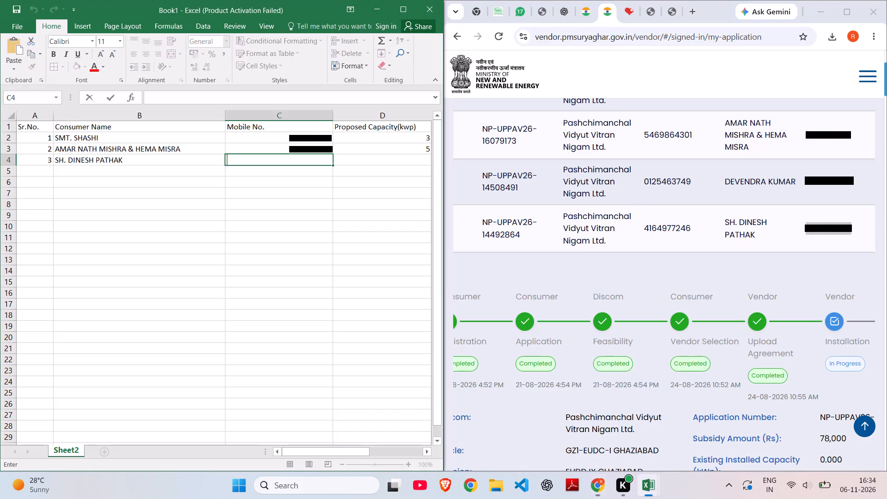
key("ctrl+v")
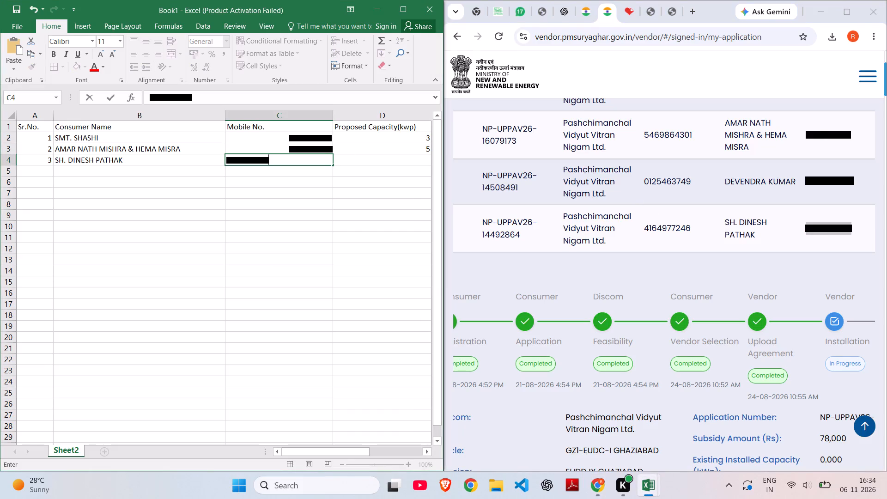
Enter the fourth listed application's proposed capacity, 4.000, in cell D4 under Proposed Capacity(kwp).
left_click(360, 160)
scroll(360, 160, "left", 2)
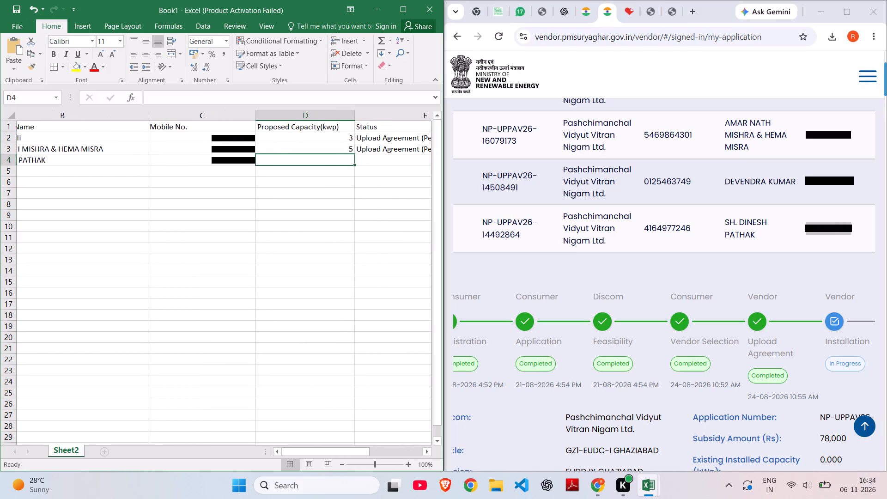
scroll(360, 160, "left", 1)
scroll(622, 174, "left", 3)
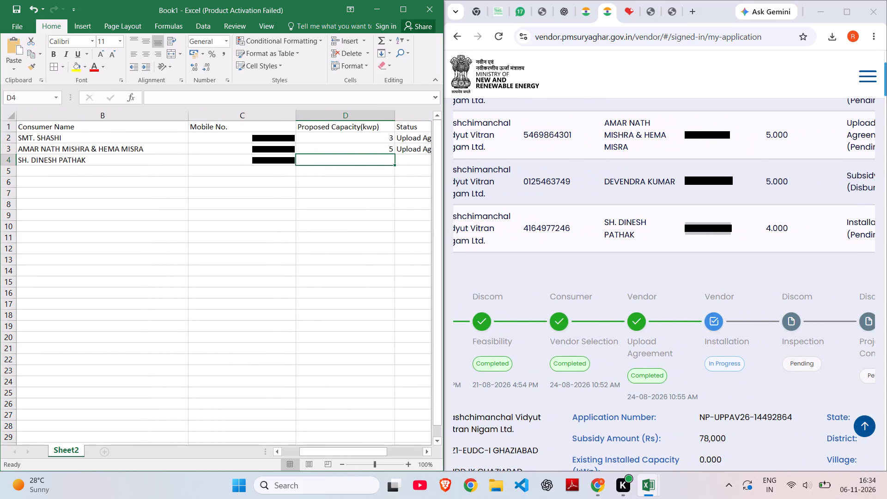
left_click(348, 161)
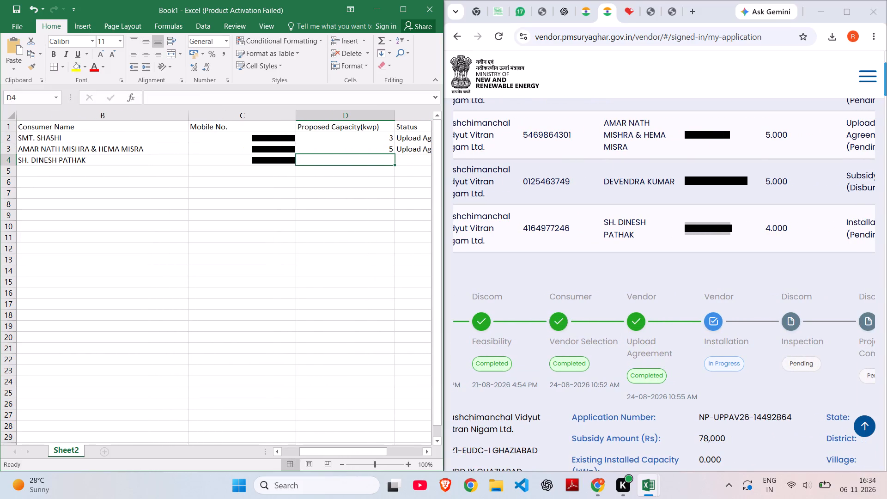
left_click(348, 161)
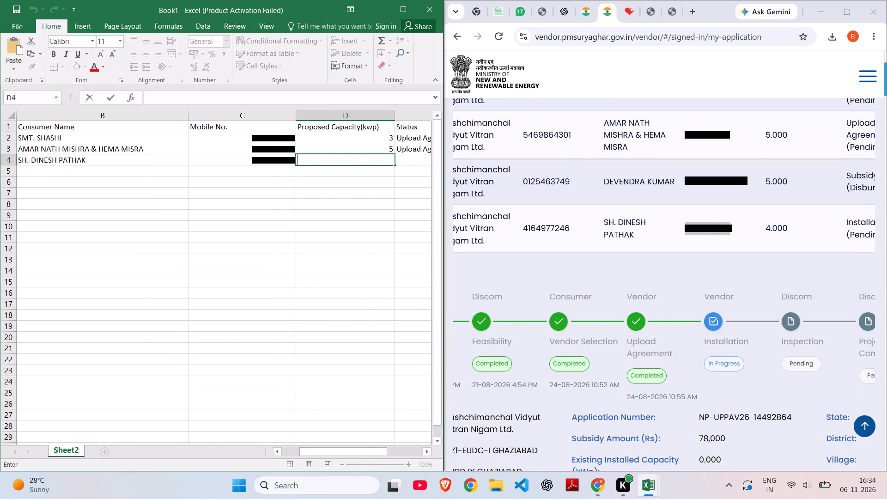
type("4.000")
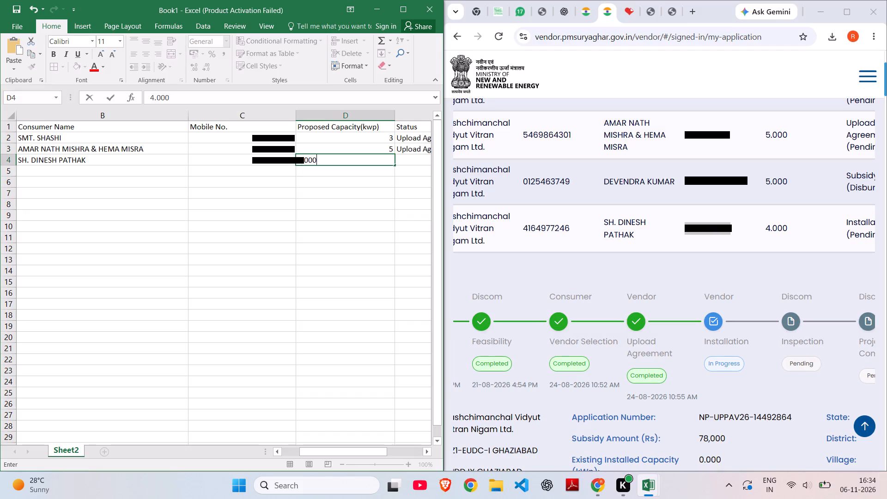
Fill cell E4 under Status with Installation (Pending), copied from the fourth listed application in the portal.
double_click(411, 159)
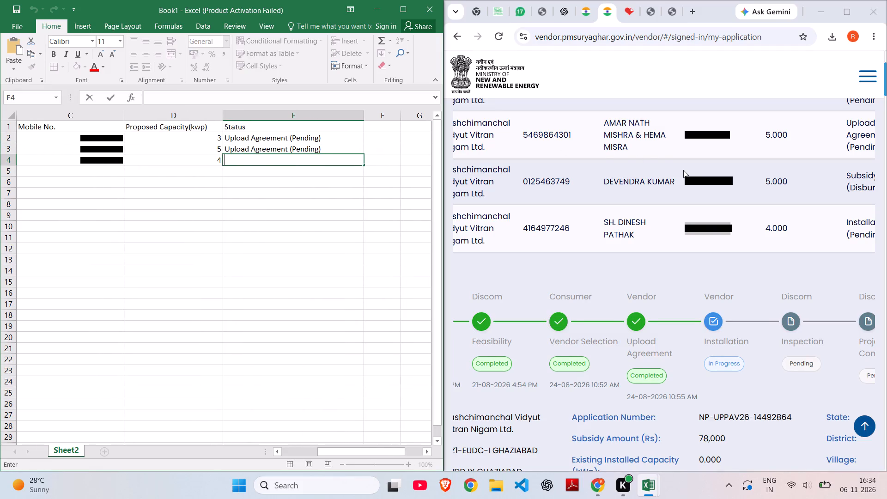
scroll(683, 170, "left", 2)
left_click_drag(761, 221, 826, 221)
key("ctrl+c")
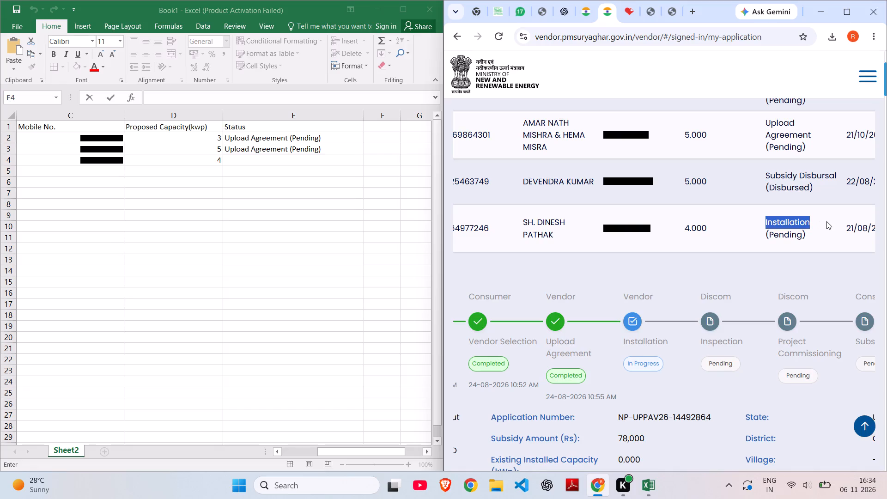
left_click(281, 160)
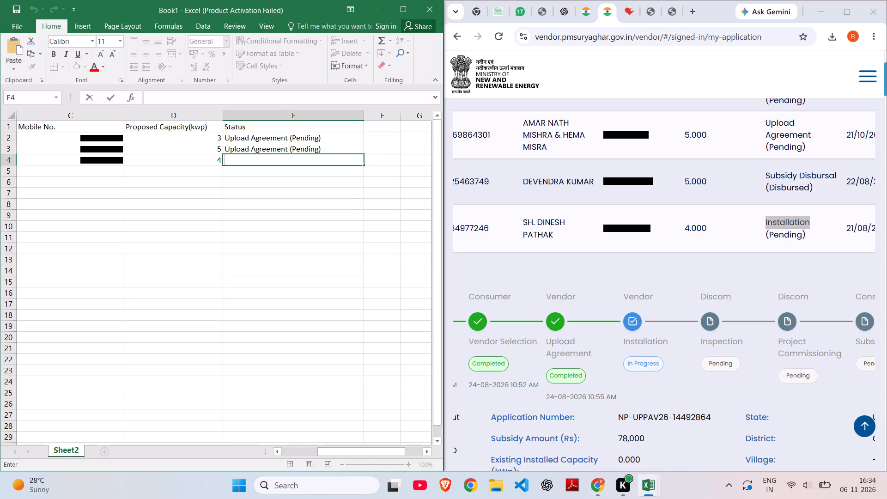
key("ctrl+v")
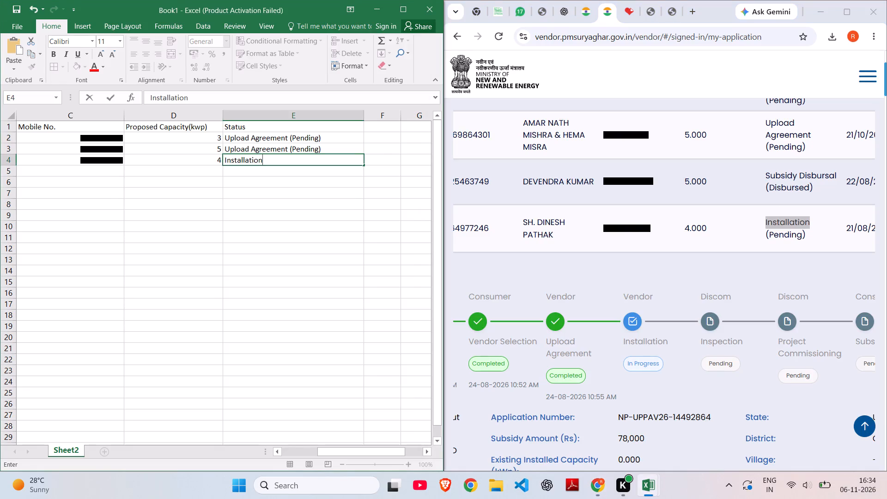
key("space")
key("shift+parenleft")
left_click(765, 235)
left_click_drag(765, 235, 791, 237)
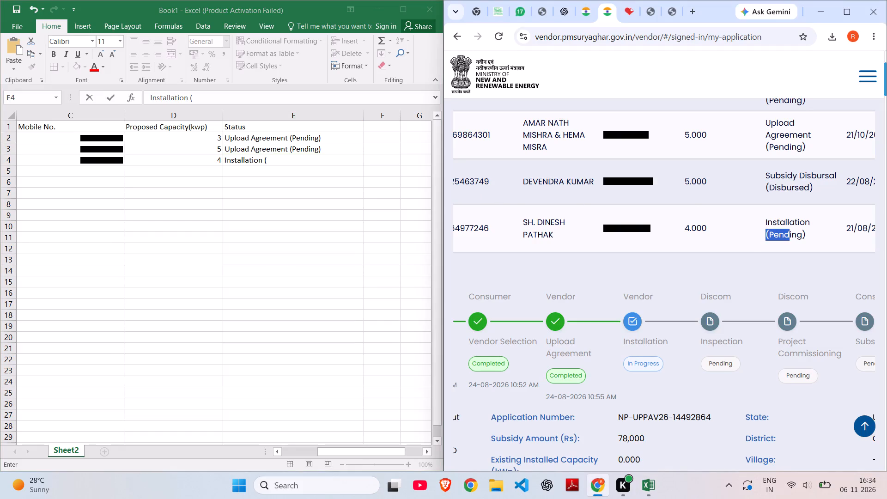
left_click_drag(791, 237, 809, 237)
key("ctrl+c")
left_click(281, 158)
key("BackSpace")
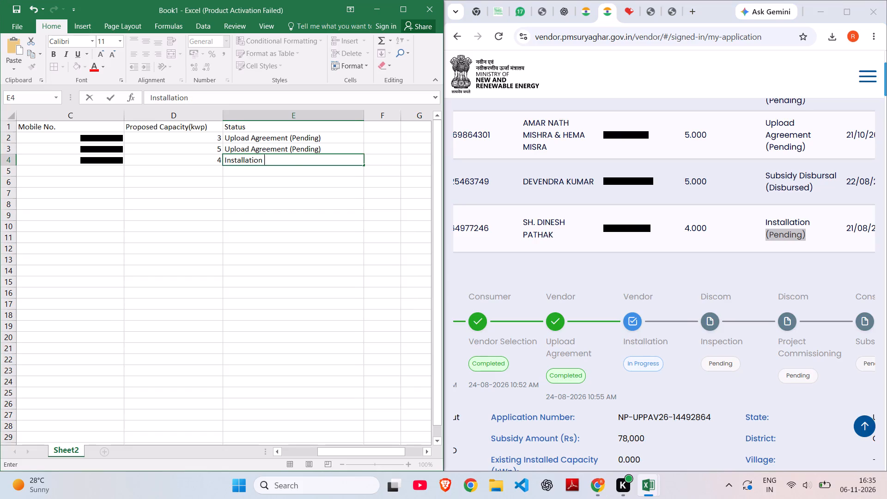
key("ctrl+v")
Enter serial number 4 in cell A5 under Sr.No.
scroll(288, 207, "right", 8)
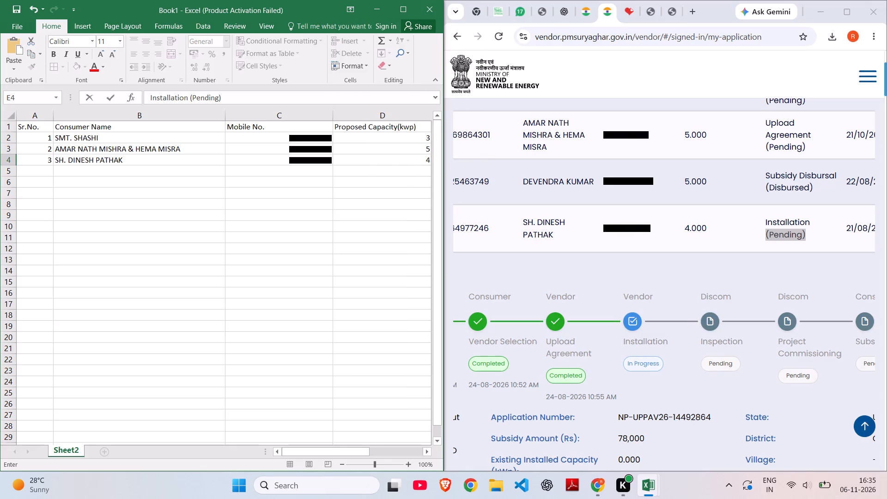
left_click(49, 170)
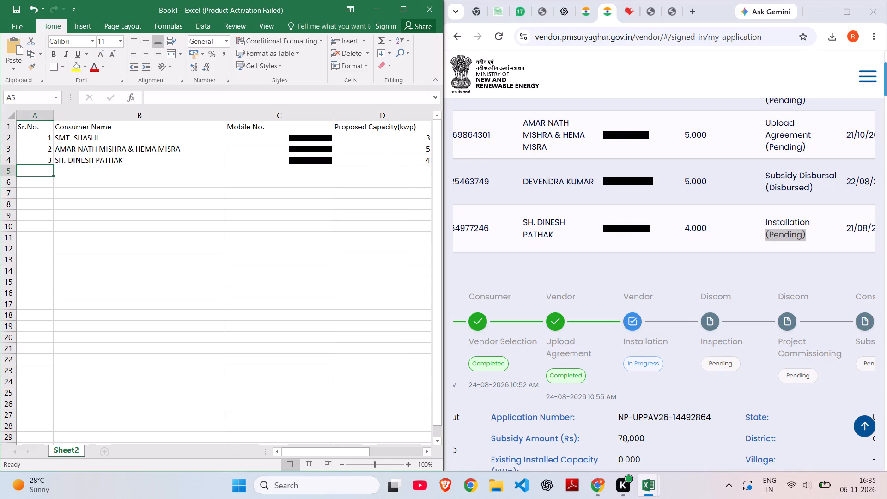
key("4")
left_click(88, 171)
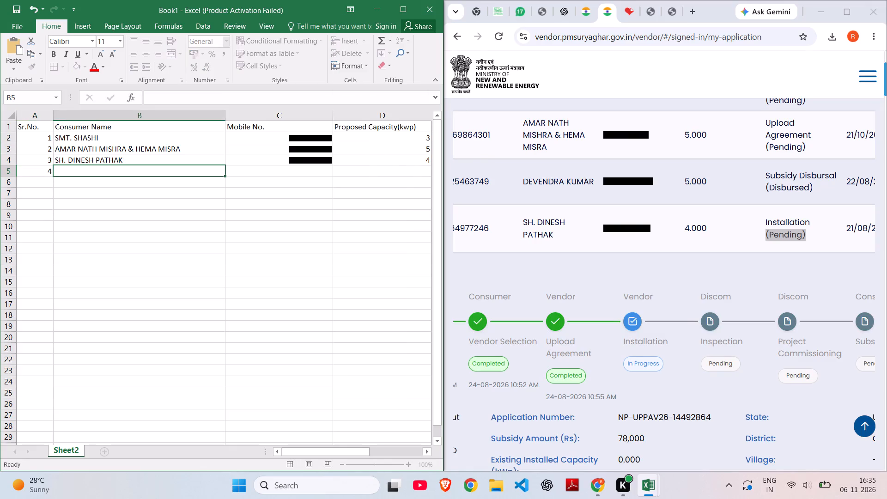
Look through the portal's applications below the fourth one and expand the fifth, with status Installation (Pending), to examine its progress stages.
scroll(620, 205, "down", 2)
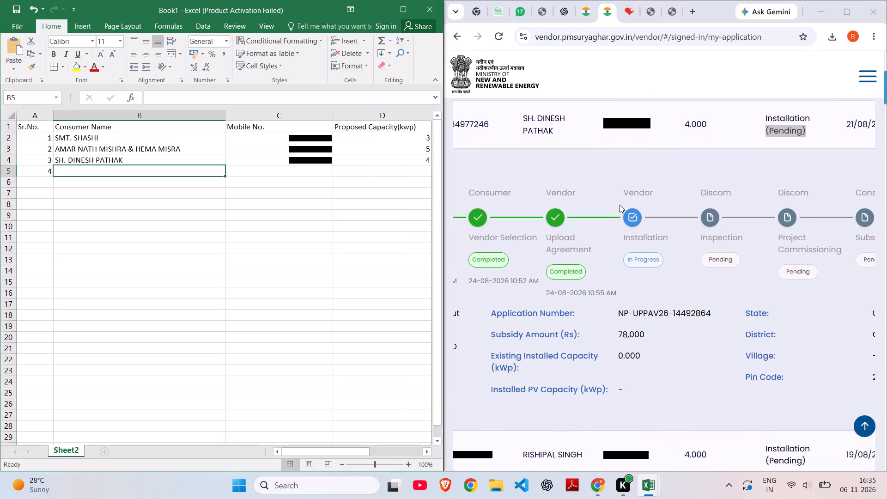
scroll(620, 205, "down", 4)
scroll(784, 189, "left", 1)
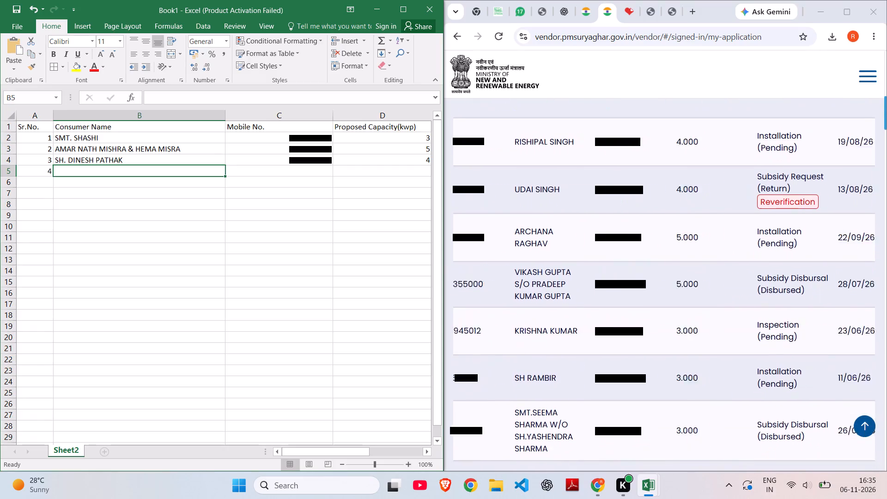
scroll(784, 189, "left", 3)
left_click(815, 143)
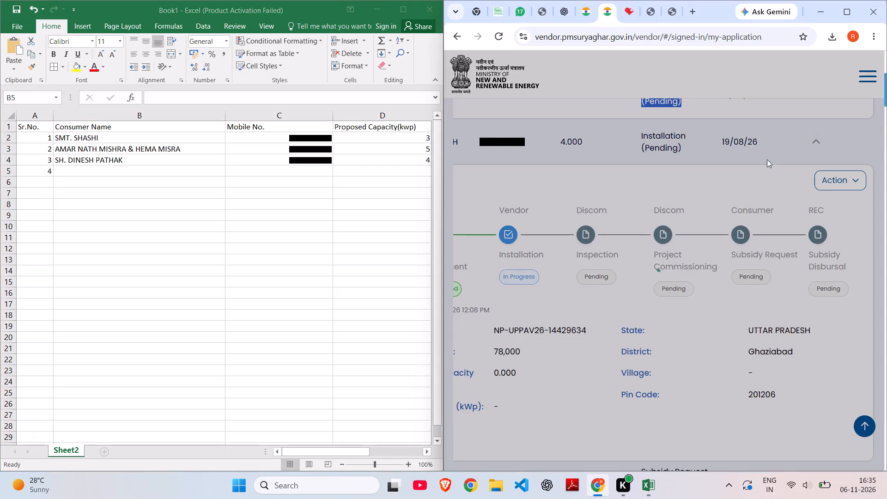
scroll(681, 195, "right", 5)
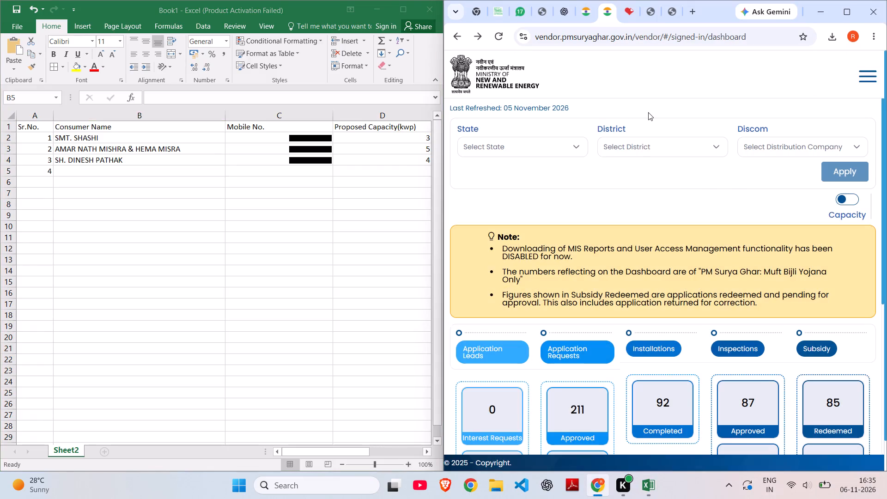
Reopen the My Application list in the maximized portal window, look through its first applications, and return the window beside the Book1 workbook.
left_click(847, 10)
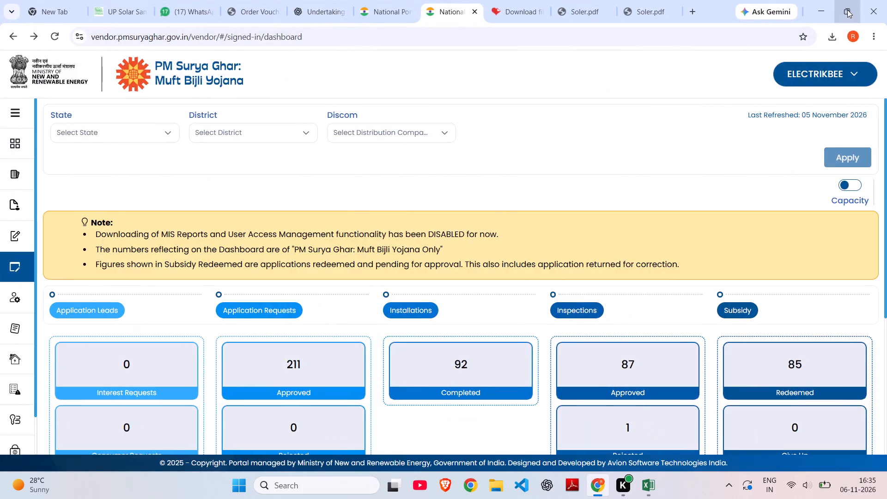
left_click(13, 274)
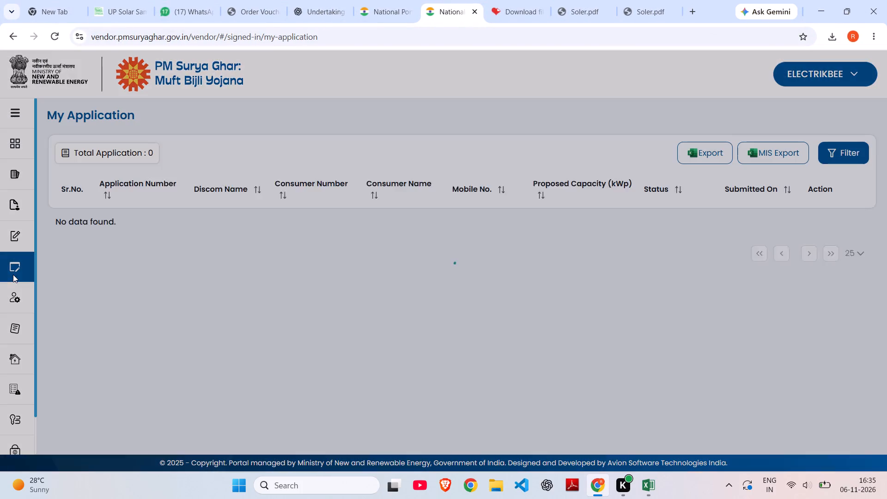
scroll(442, 301, "down", 3)
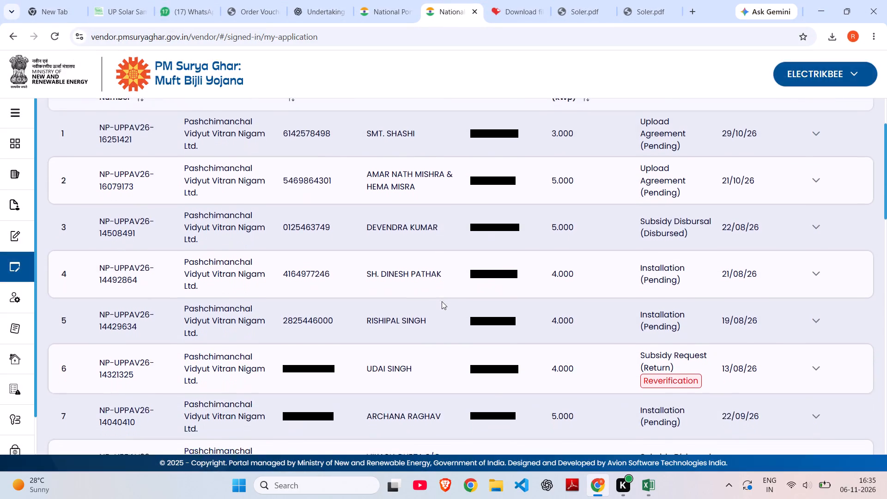
scroll(442, 301, "down", 1)
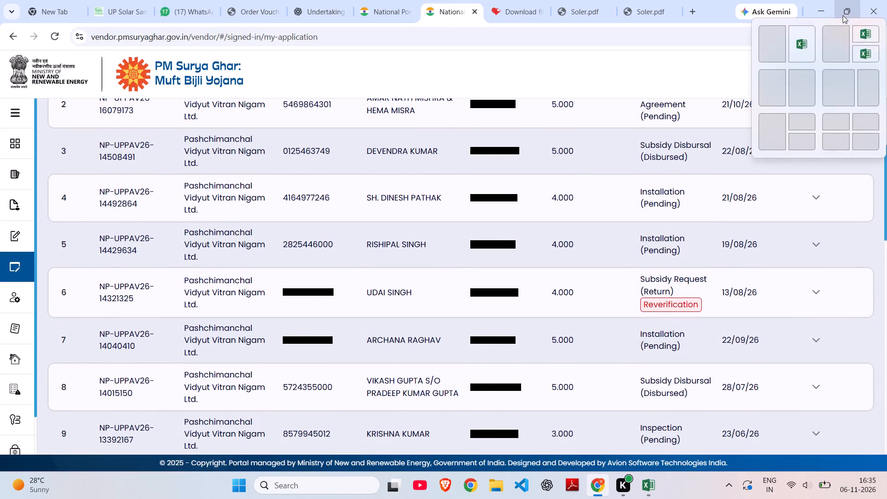
left_click(804, 85)
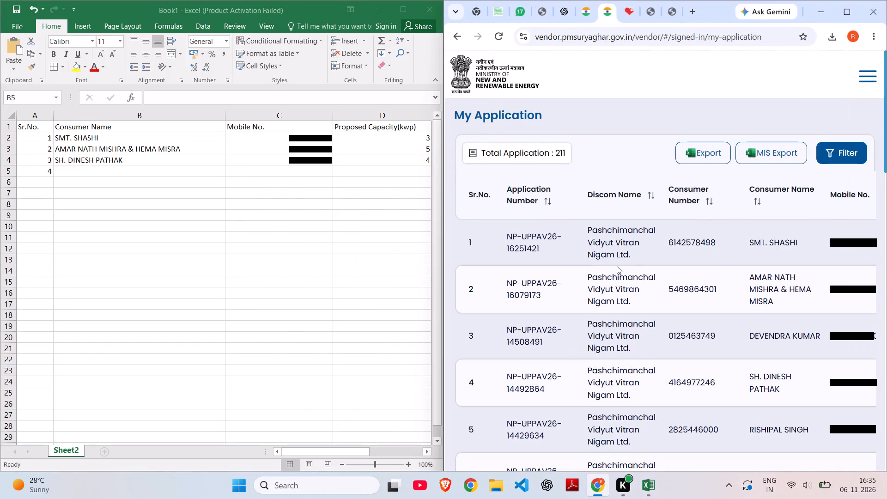
scroll(751, 286, "down", 2)
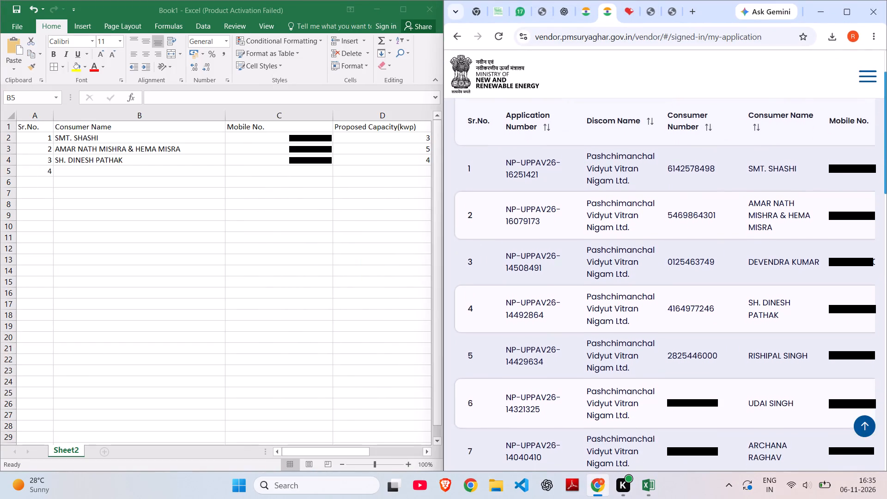
scroll(751, 286, "down", 1)
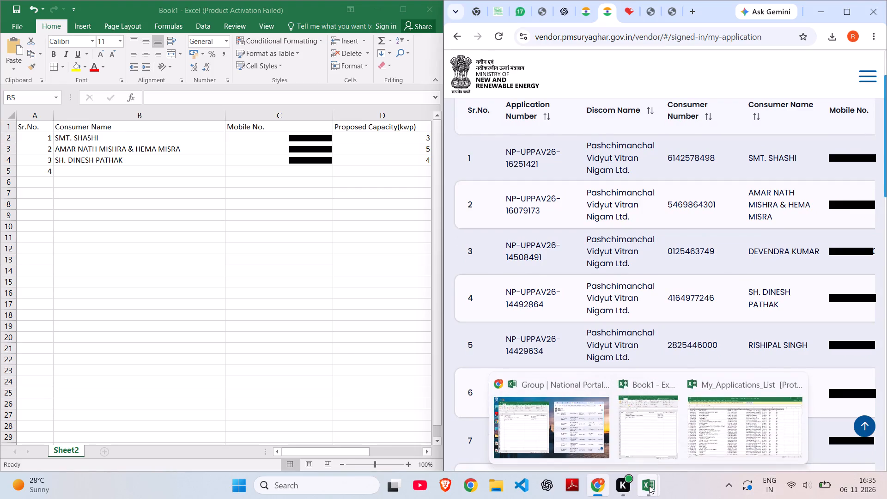
Look through the My_Applications_List workbook's consumer names, capacities and statuses, and return to the Book1 workbook beside the portal.
left_click(722, 429)
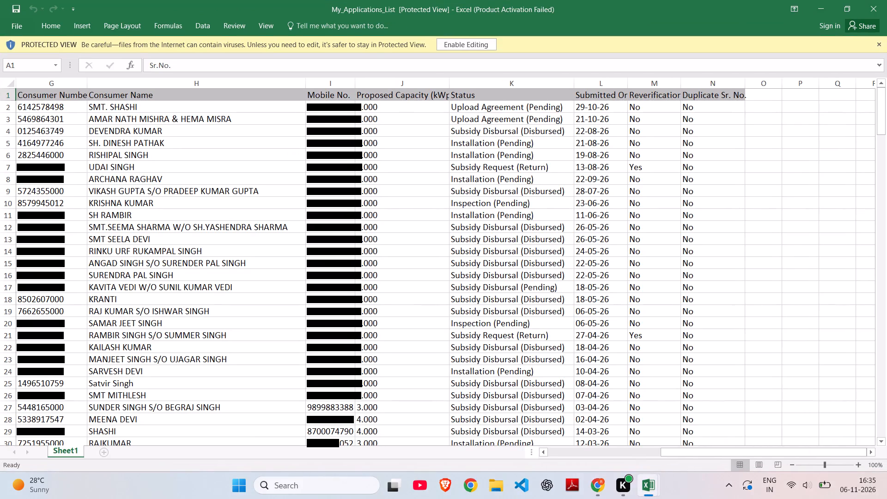
scroll(195, 306, "up", 2)
scroll(195, 306, "down", 4)
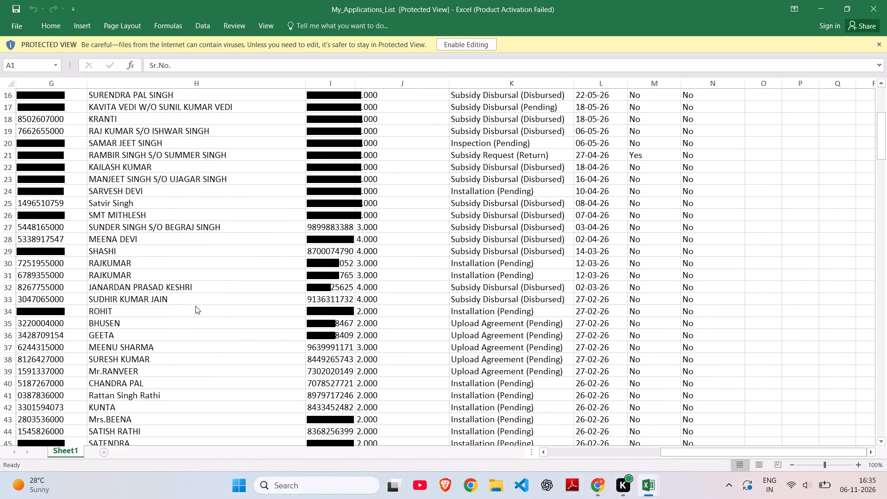
scroll(195, 306, "down", 3)
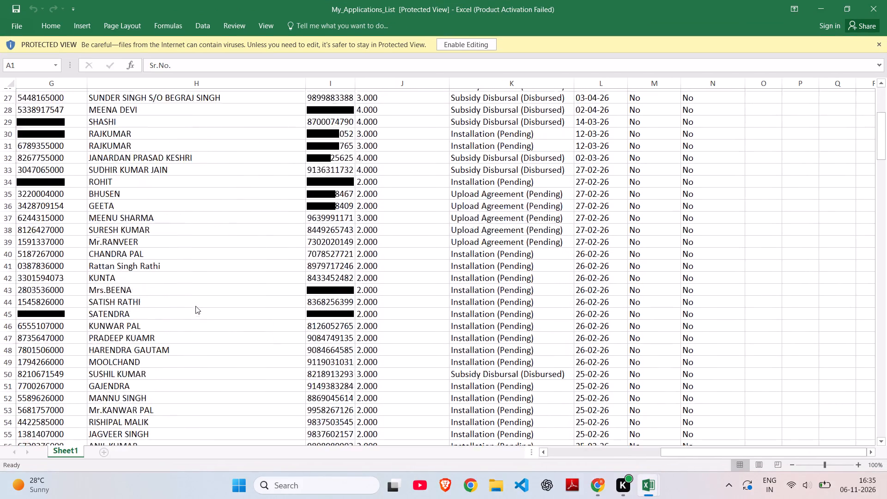
scroll(195, 306, "down", 6)
scroll(195, 306, "up", 3)
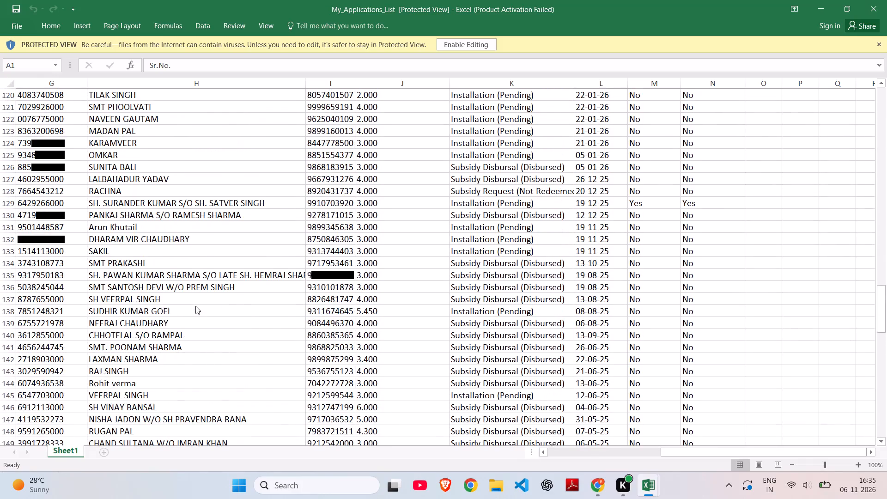
scroll(195, 306, "up", 5)
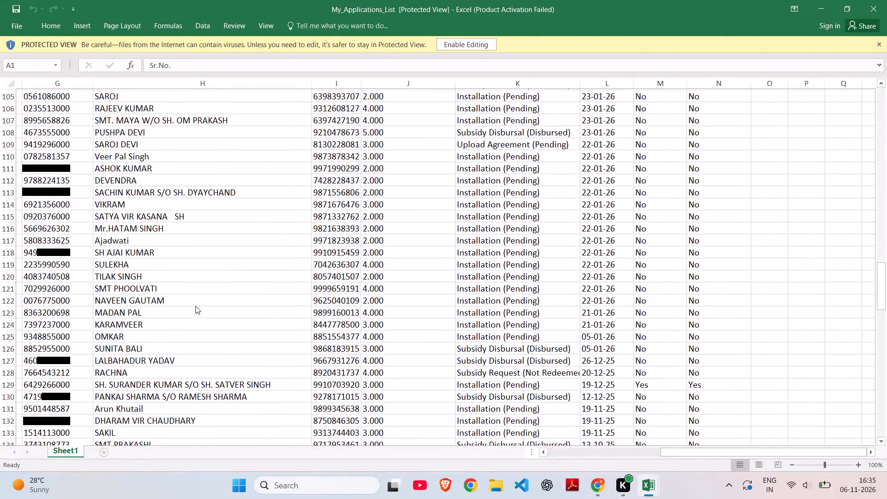
scroll(195, 306, "up", 6)
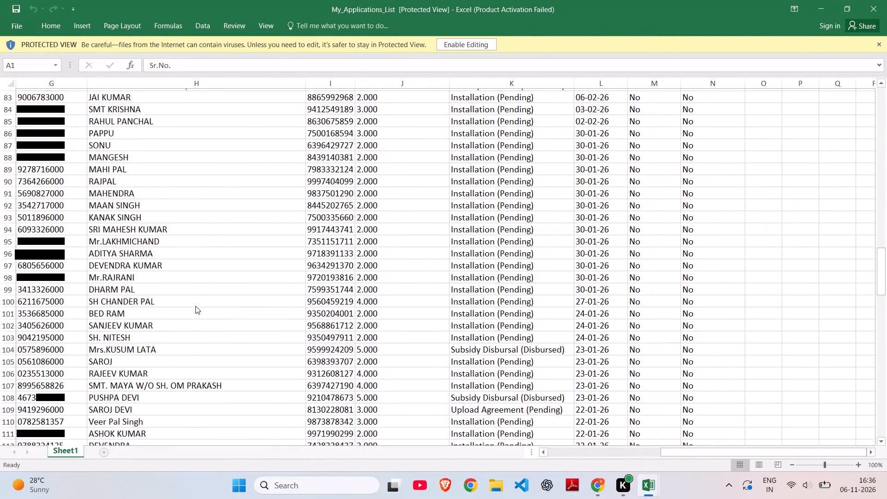
scroll(195, 306, "up", 6)
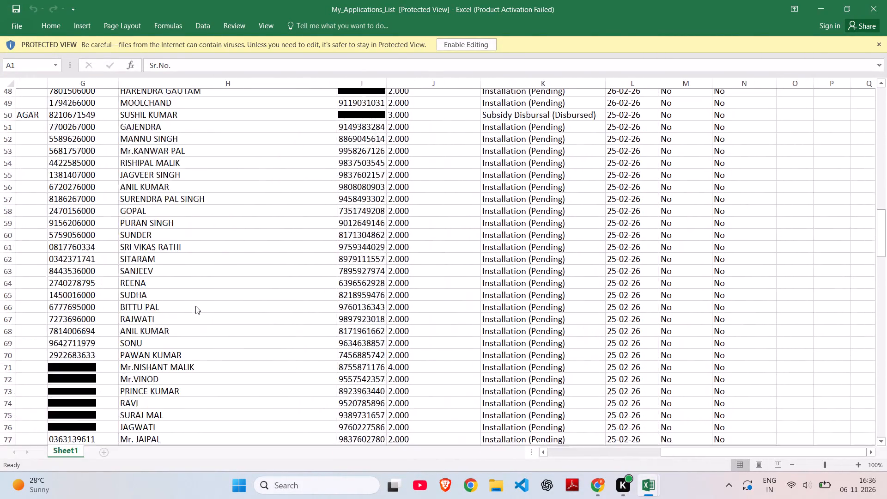
scroll(195, 306, "up", 5)
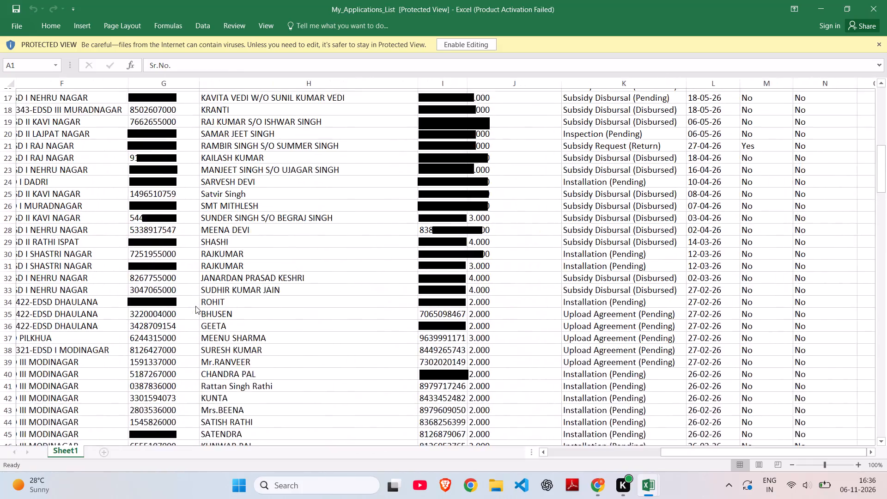
scroll(195, 306, "up", 2)
scroll(169, 390, "down", 1)
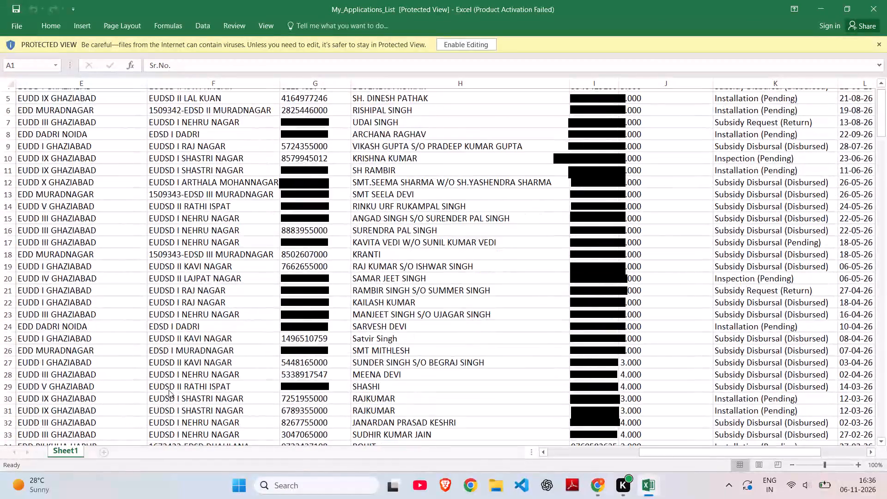
scroll(169, 390, "down", 3)
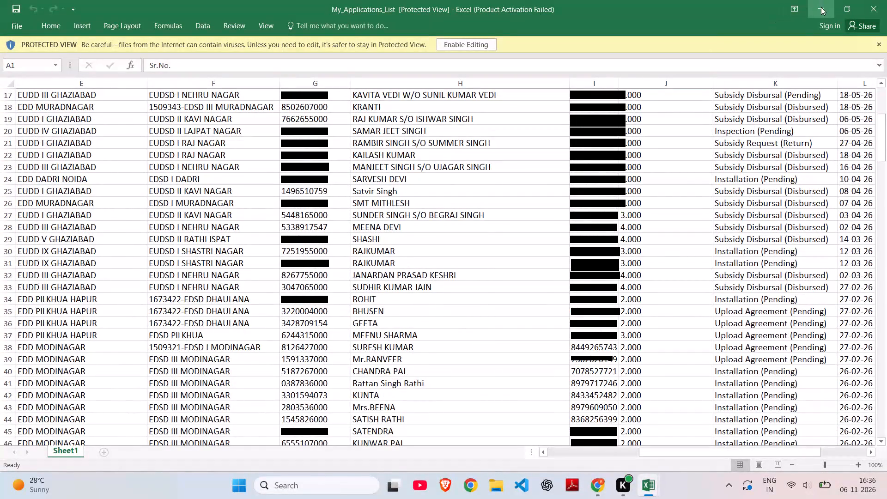
left_click(822, 8)
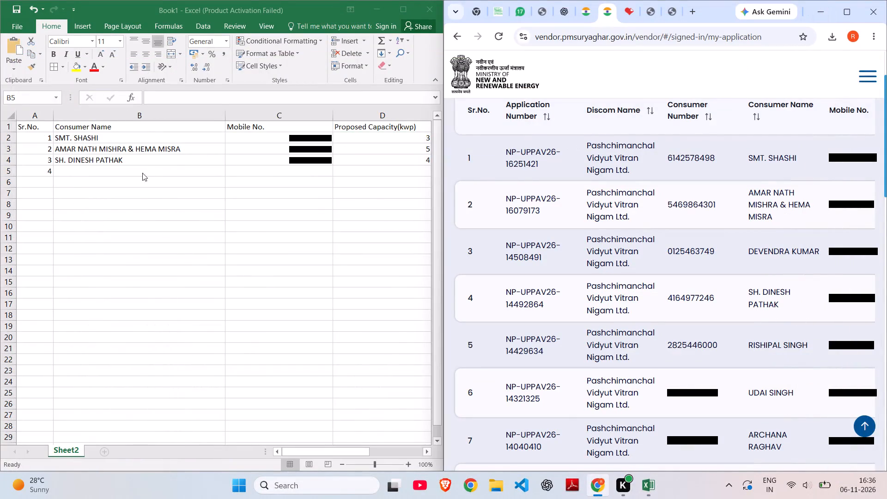
Look across the columns of the portal's application list and expand the fifth application to examine its progress stages.
double_click(116, 170)
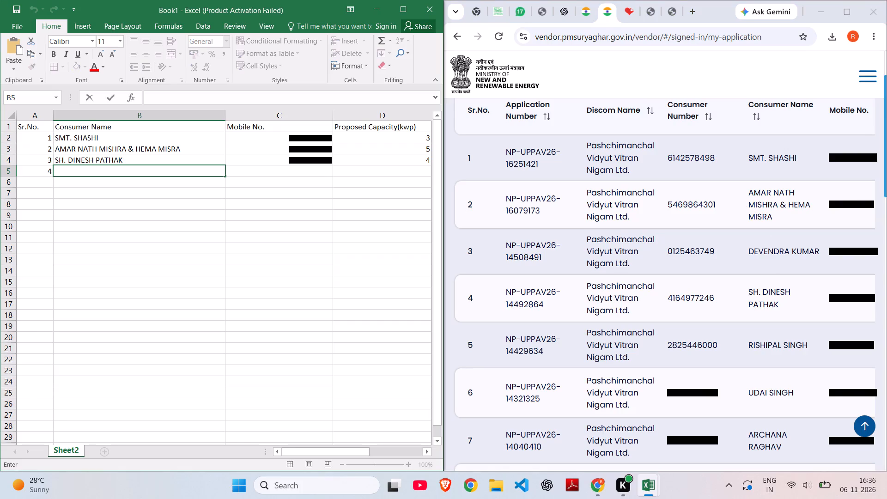
scroll(777, 299, "left", 2)
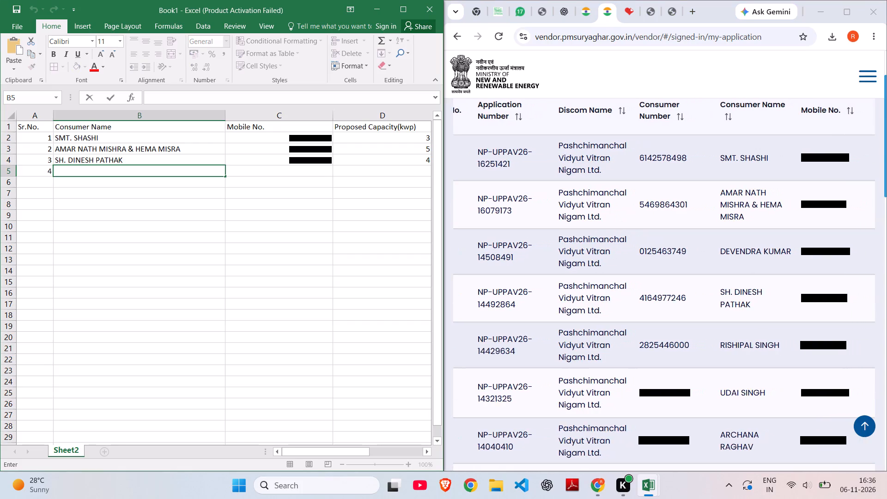
scroll(777, 299, "left", 3)
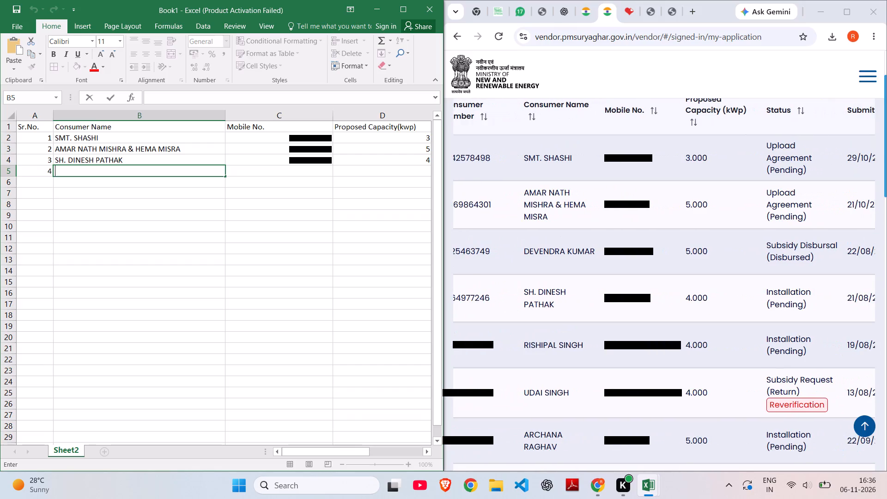
scroll(777, 299, "left", 2)
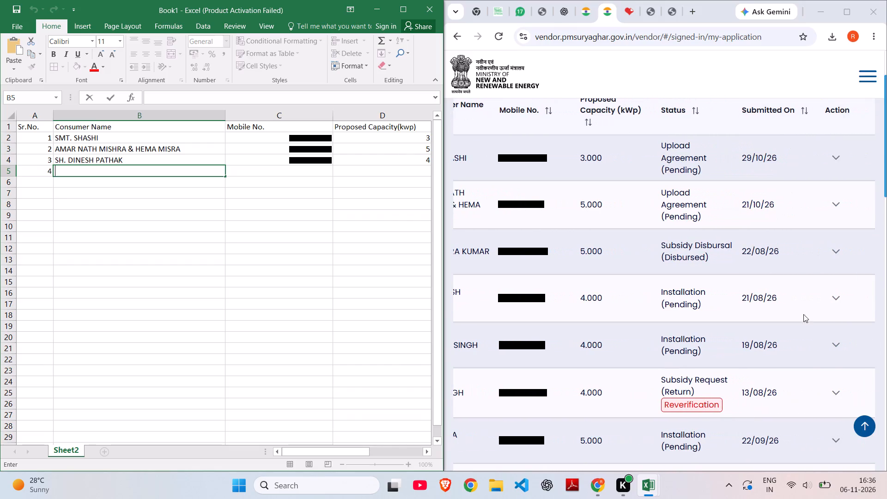
left_click(834, 346)
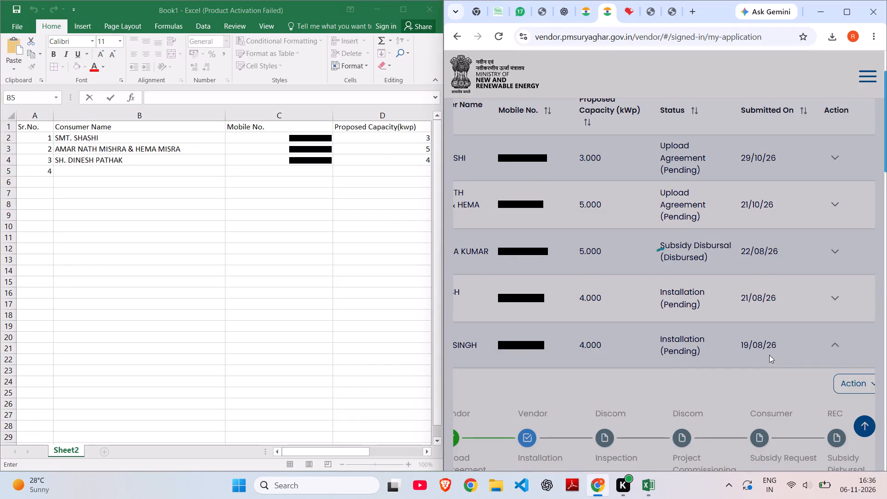
scroll(769, 355, "down", 1)
Fill cell B5 under Consumer Name with the consumer name copied from the fifth listed application in the portal.
scroll(769, 355, "right", 4)
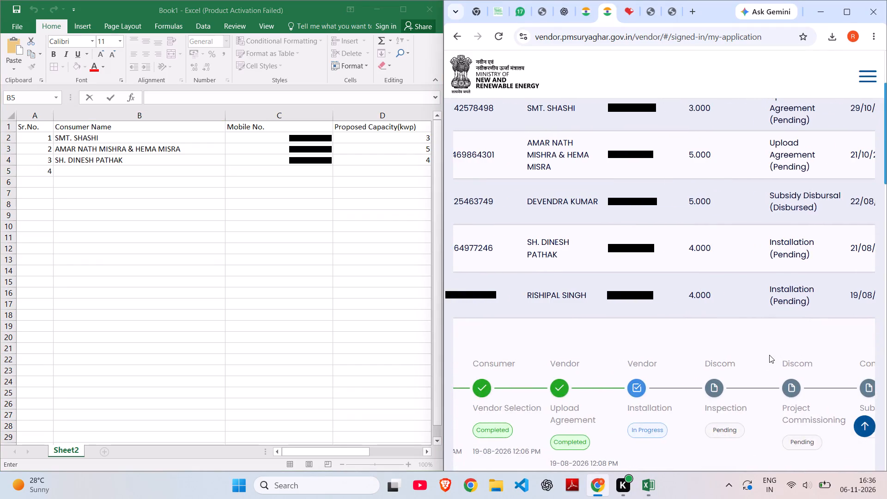
scroll(769, 355, "right", 1)
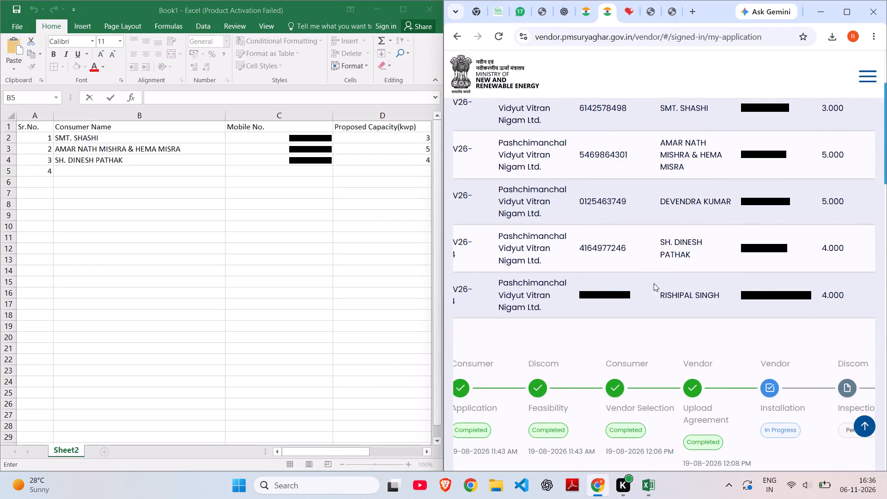
left_click_drag(661, 298, 715, 293)
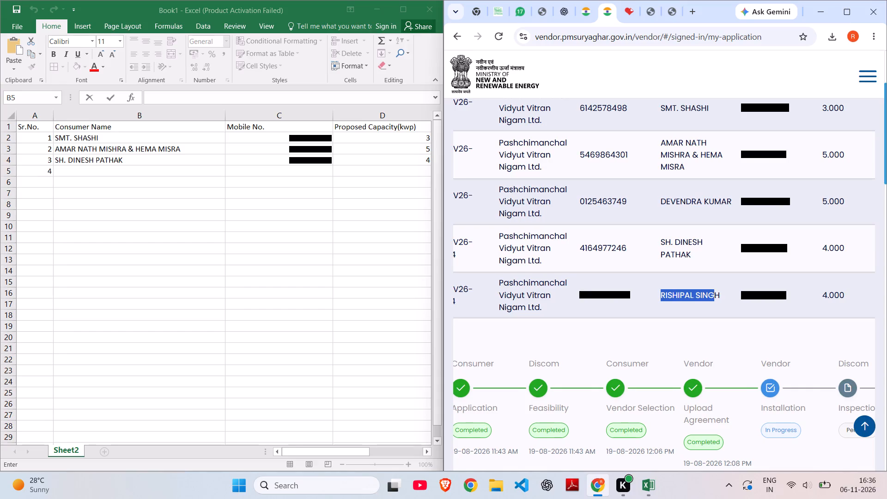
left_click_drag(715, 293, 728, 292)
key("ctrl+c")
left_click(146, 176)
key("ctrl+v")
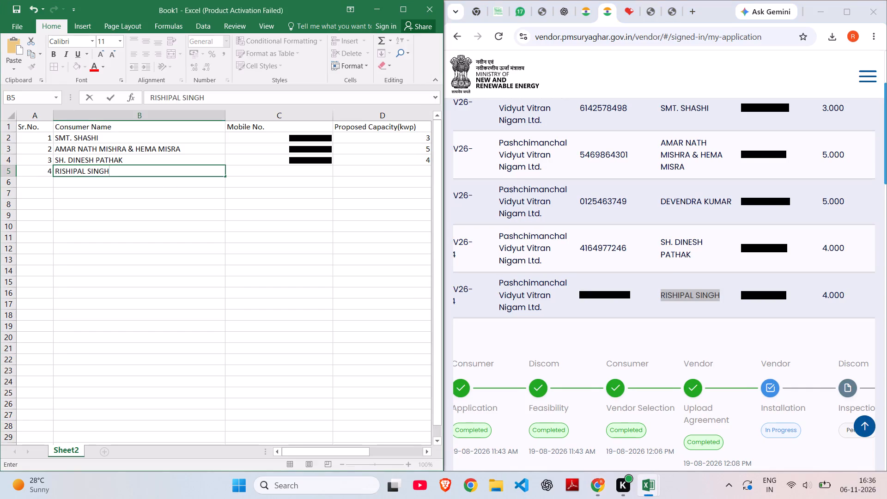
Fill cell C5 under Mobile No. with the mobile number copied from the fifth listed application in the portal.
left_click(282, 168)
left_click(282, 168)
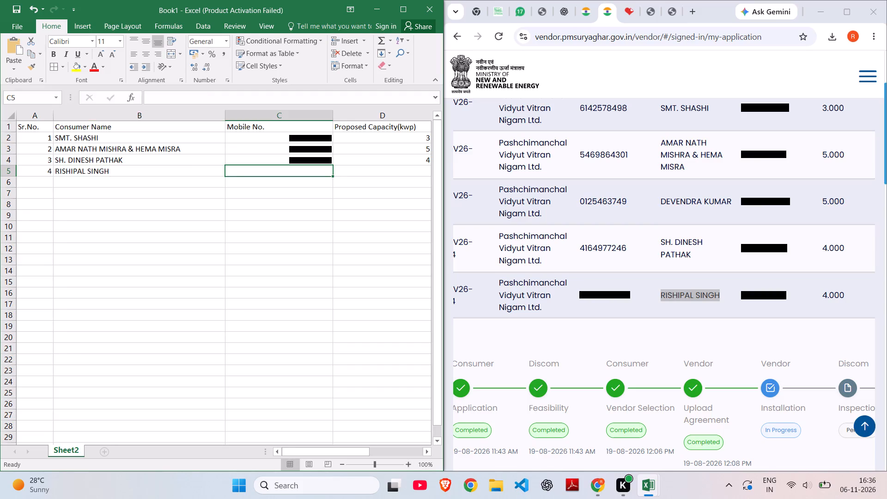
double_click(282, 168)
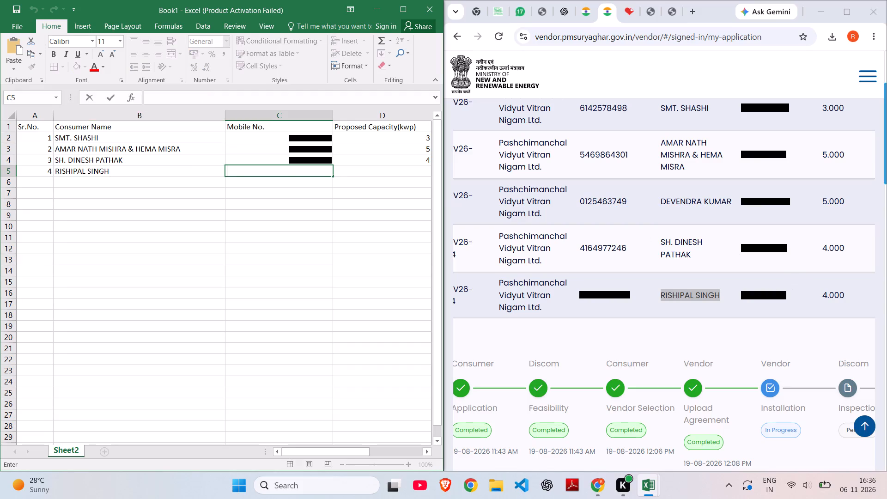
left_click_drag(741, 294, 803, 291)
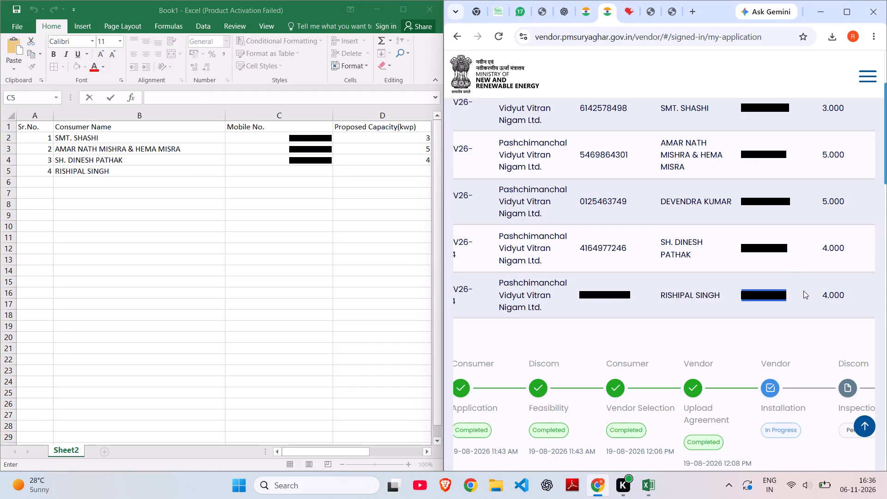
key("ctrl+c")
left_click(255, 170)
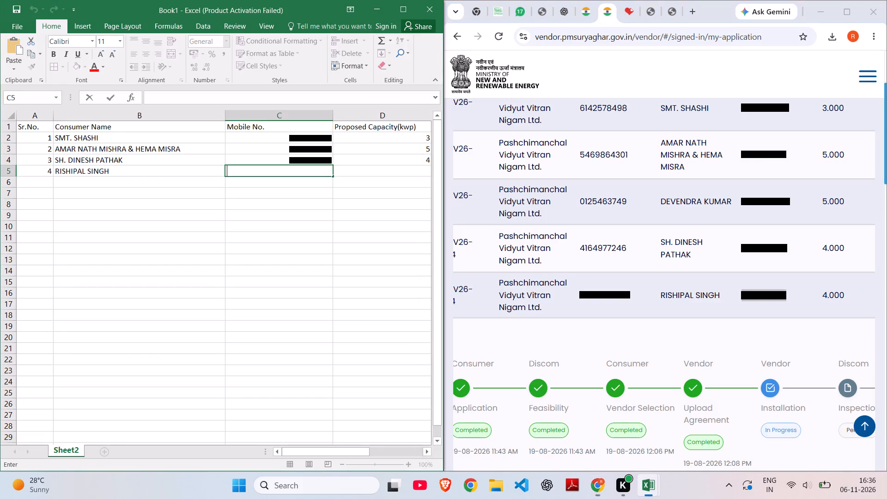
left_click(255, 170)
key("ctrl+v")
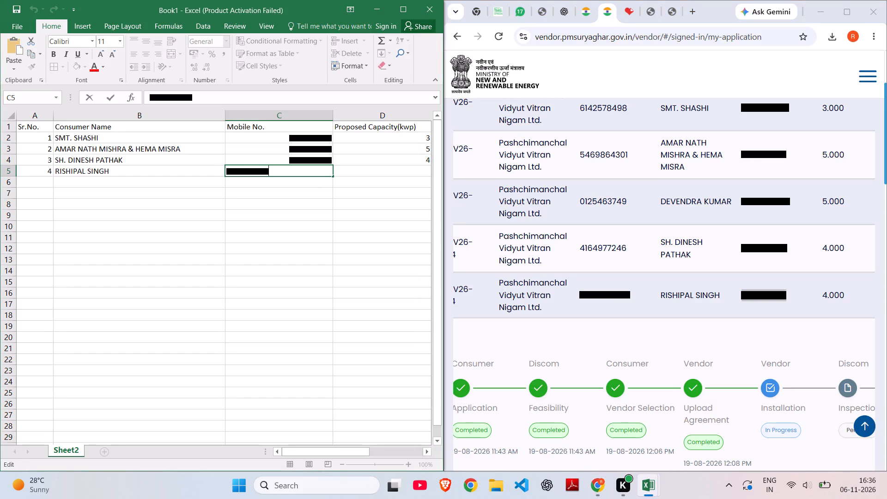
Enter 4 in cell D5 under Proposed Capacity(kwp) for the fifth listed application.
left_click(395, 169)
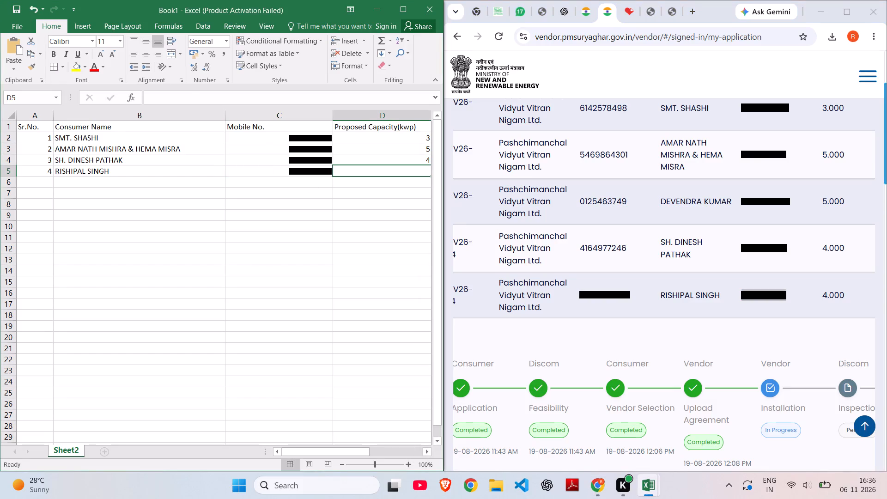
left_click(371, 170)
double_click(371, 170)
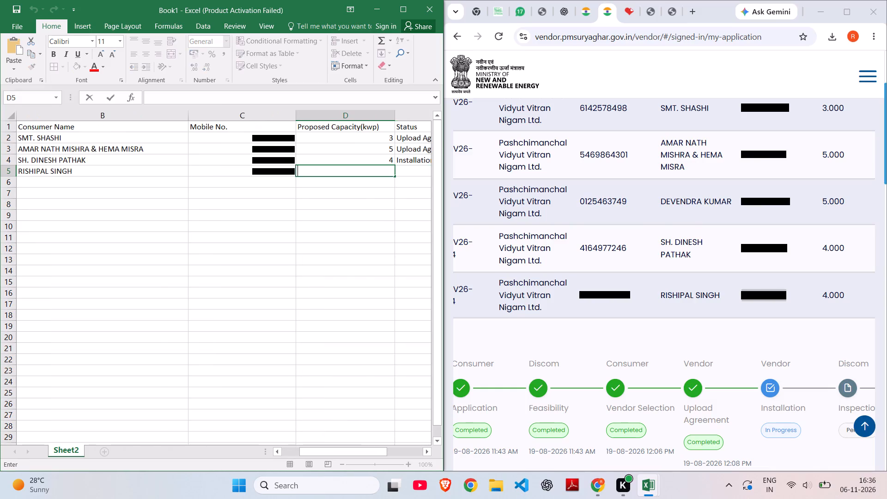
key("4")
Fill cell E5 under Status with Installation (Pending), copying the fifth listed application's status from the portal and accepting the suggested completion.
double_click(403, 170)
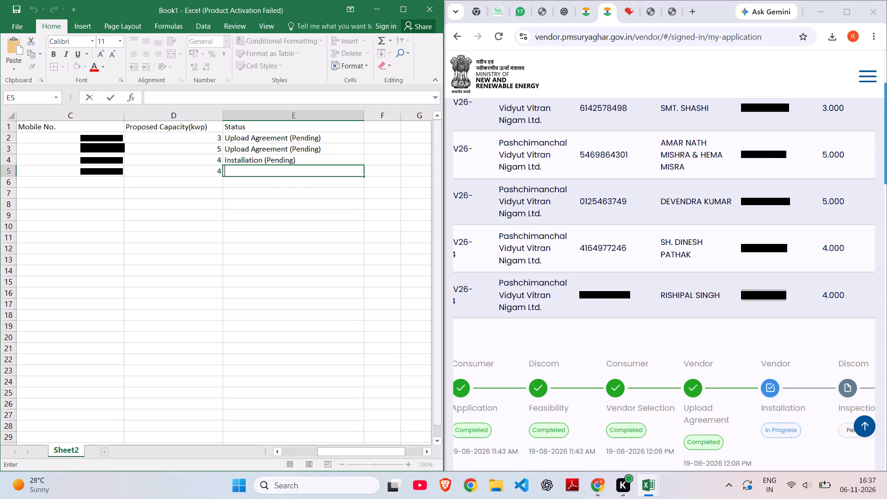
scroll(762, 232, "left", 3)
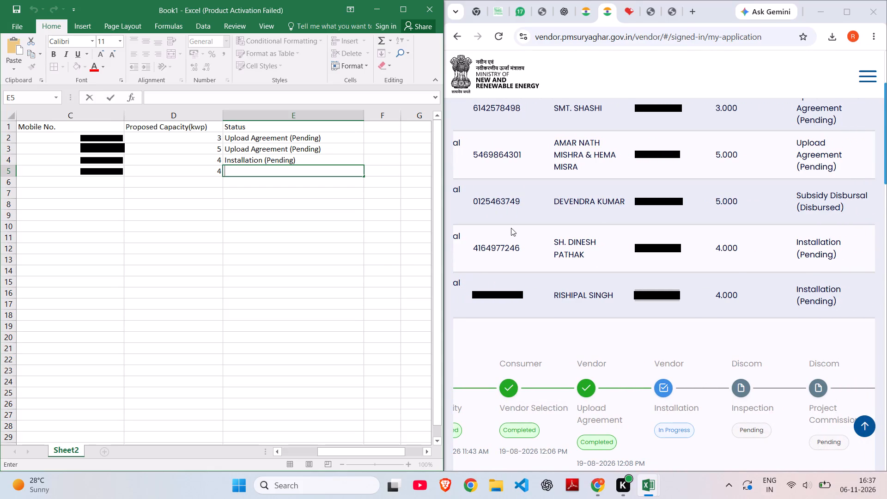
left_click_drag(796, 288, 801, 288)
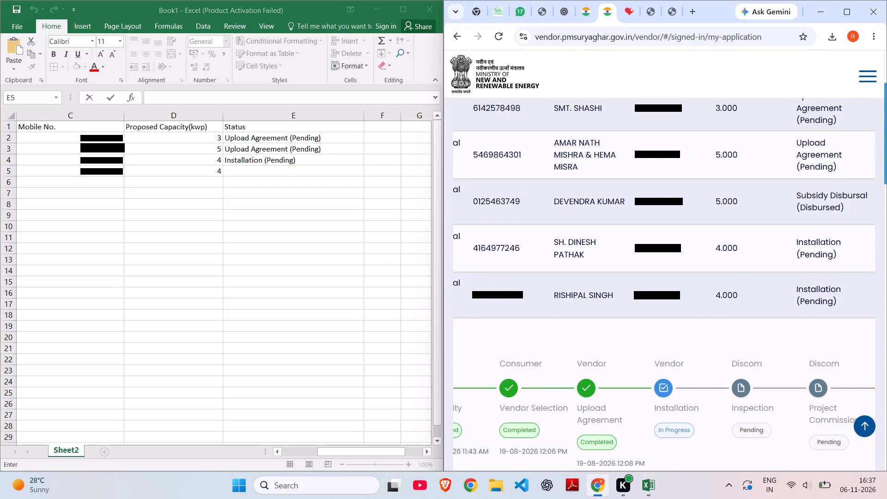
left_click_drag(801, 288, 841, 290)
key("ctrl+c")
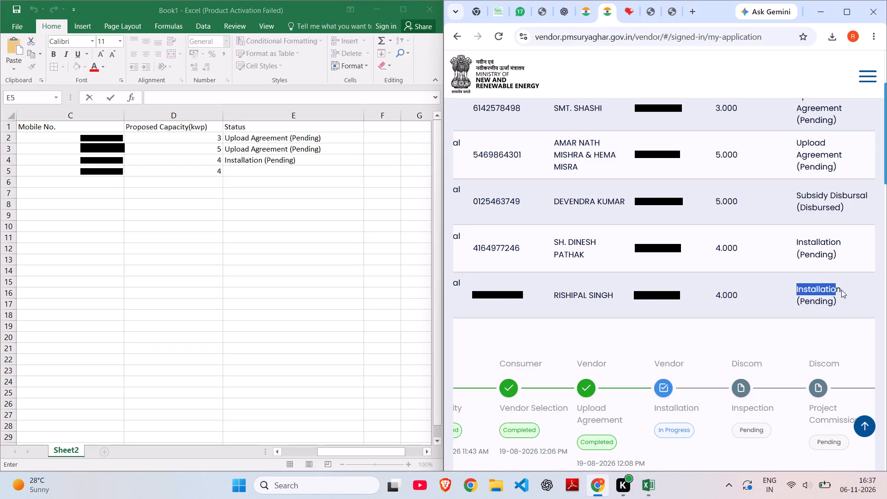
left_click(294, 173)
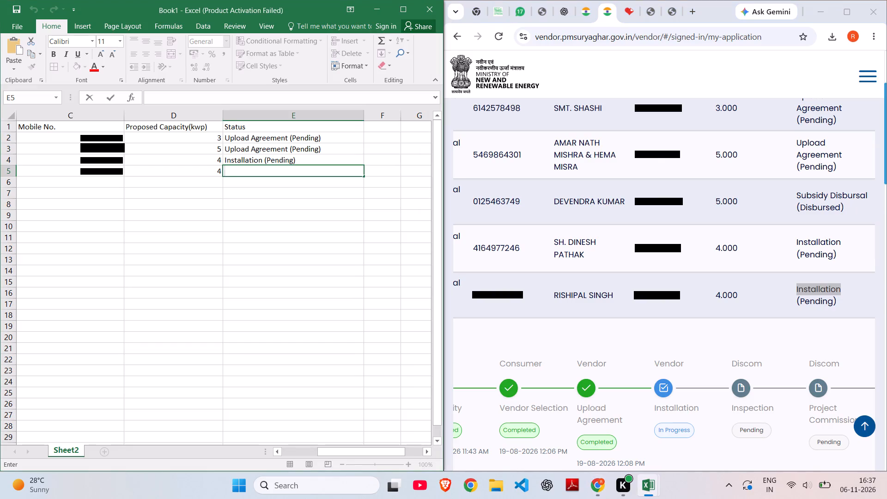
key("ctrl+v")
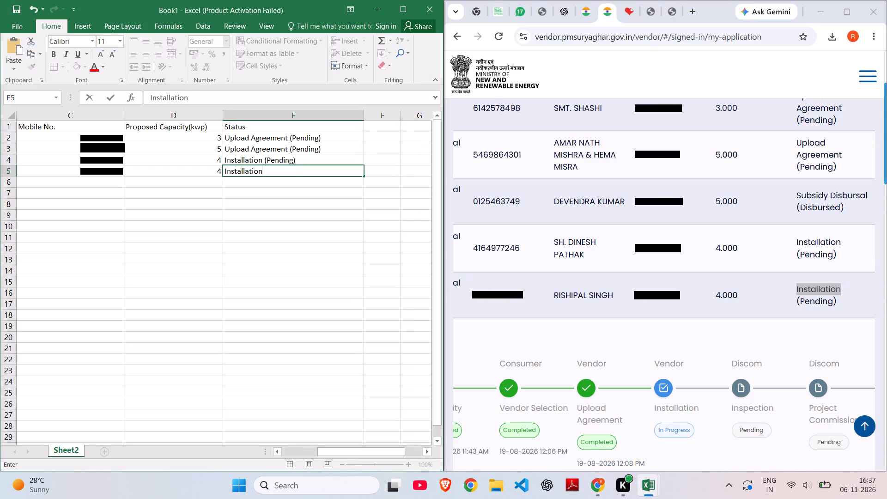
key("space")
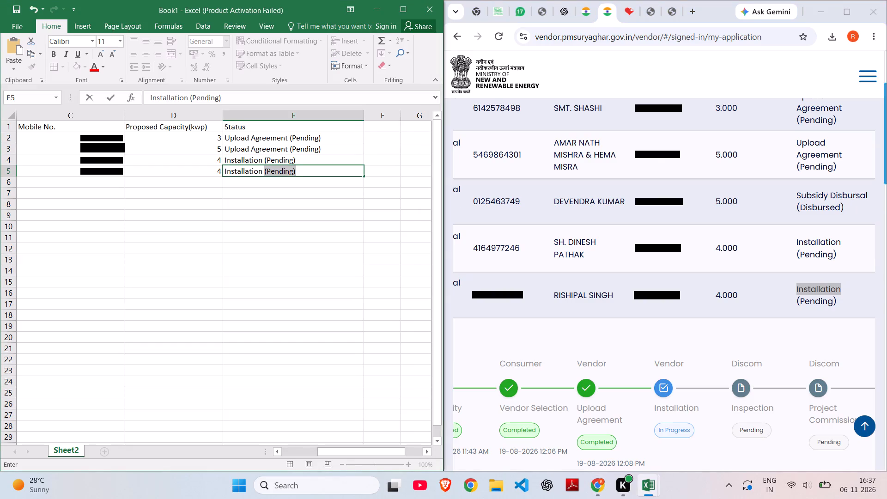
Enter serial number 5 in cell A6 under Sr.No. for the next application.
scroll(237, 198, "right", 3)
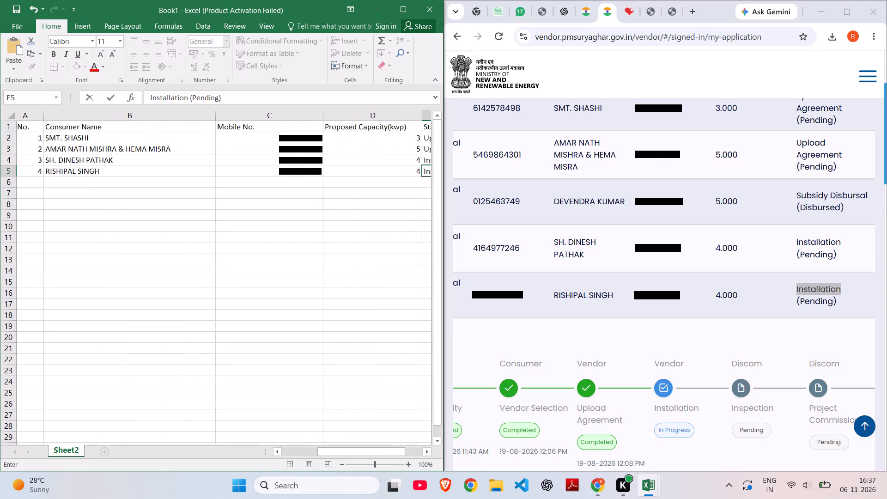
double_click(38, 189)
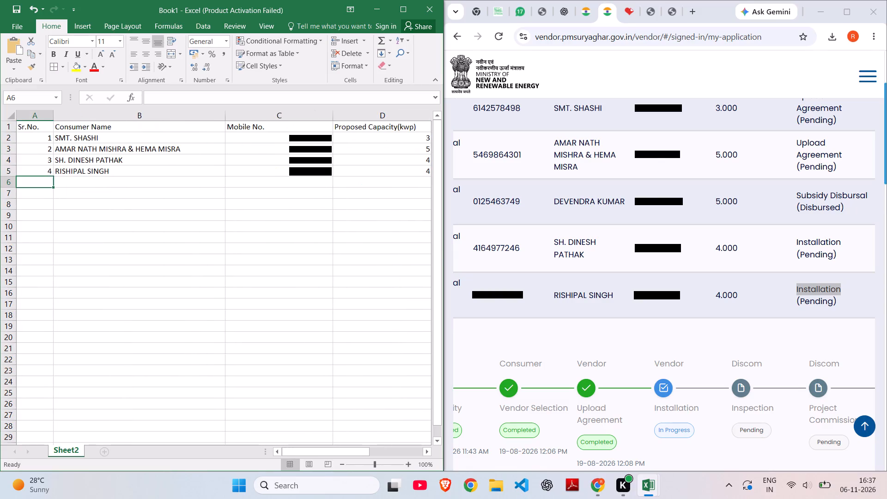
key("5")
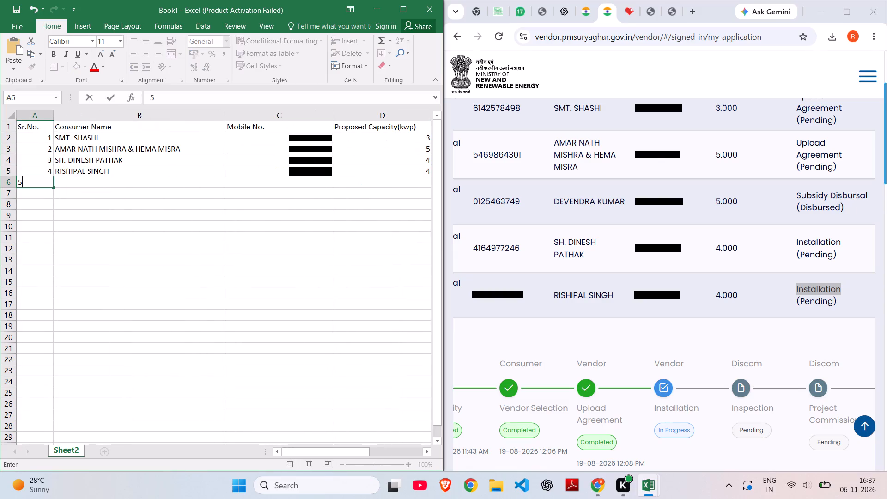
left_click(85, 183)
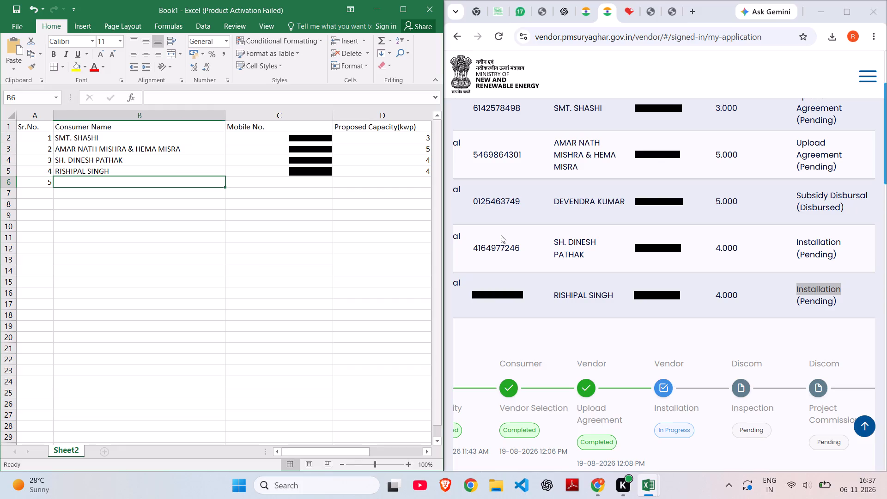
Look across the fifth application's columns and details, and examine the statuses of the applications listed below it in the portal.
scroll(621, 242, "right", 6)
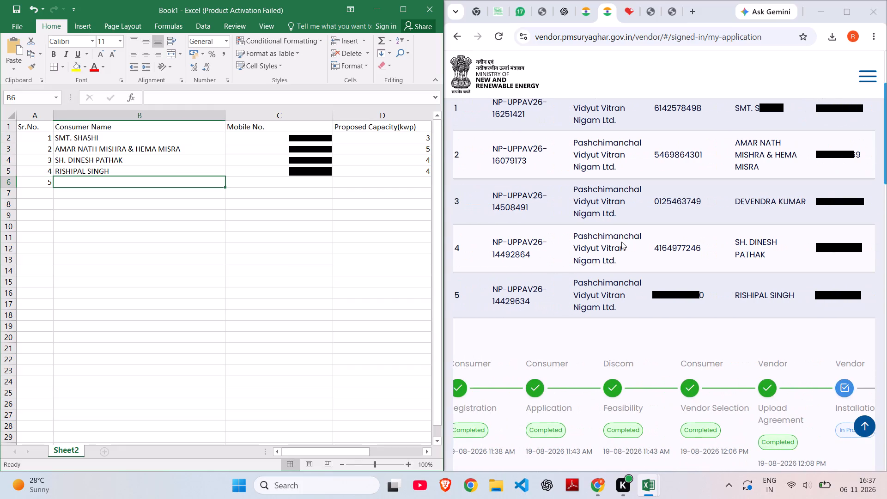
scroll(621, 242, "down", 1)
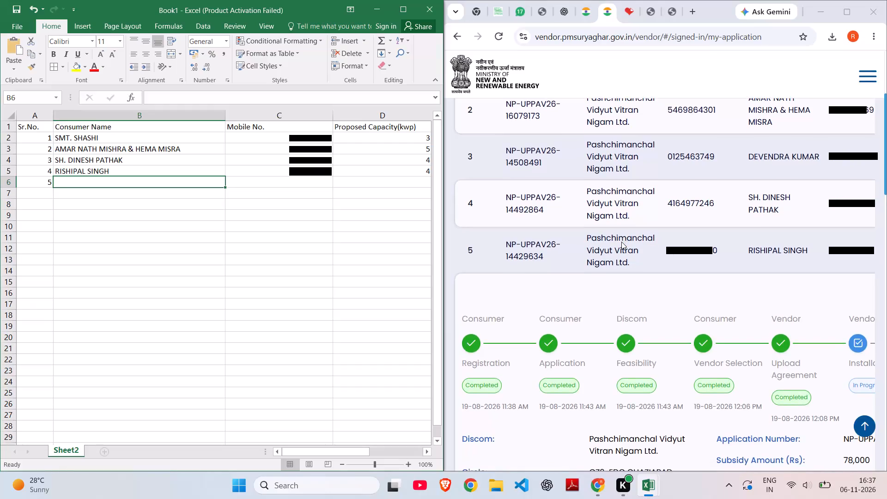
scroll(621, 242, "left", 1)
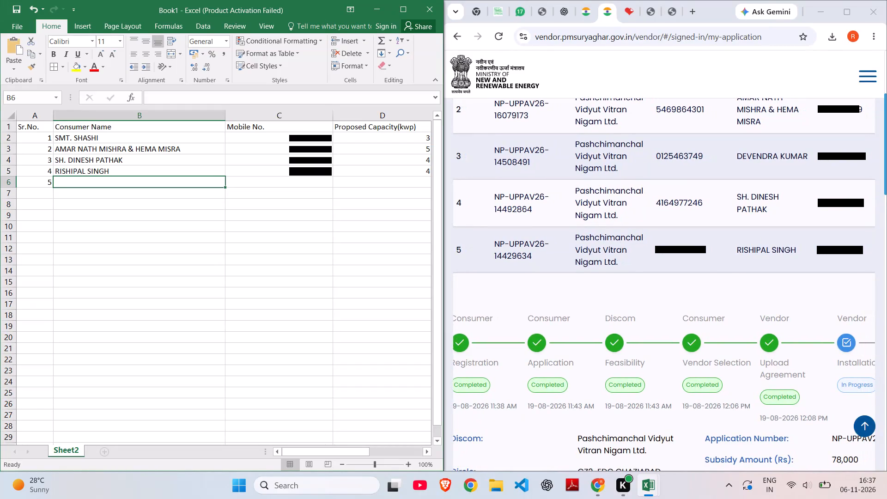
scroll(573, 241, "left", 1)
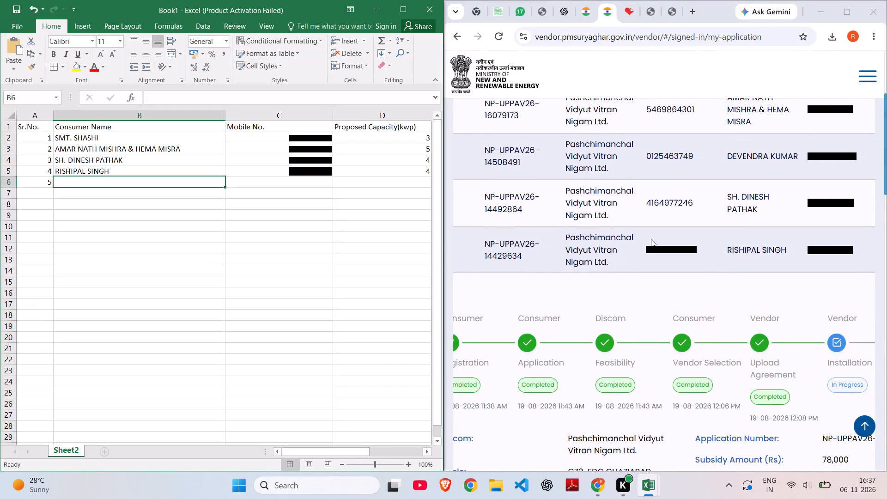
scroll(651, 239, "left", 4)
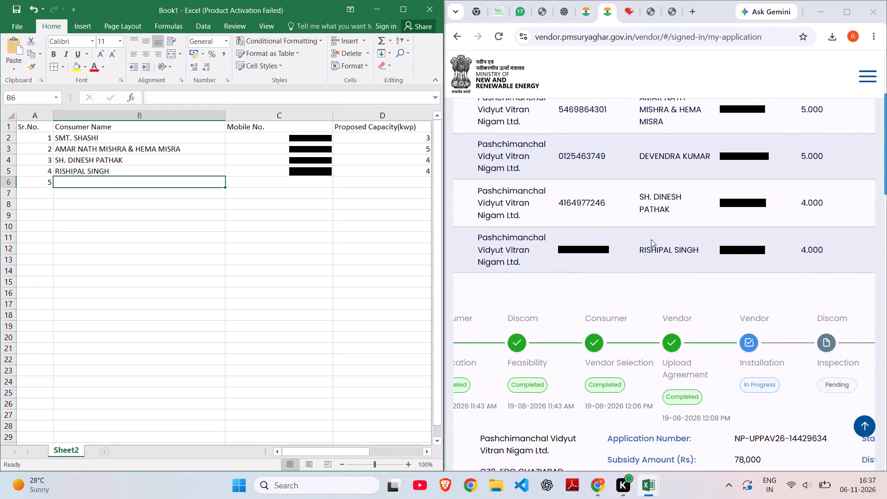
scroll(651, 239, "left", 2)
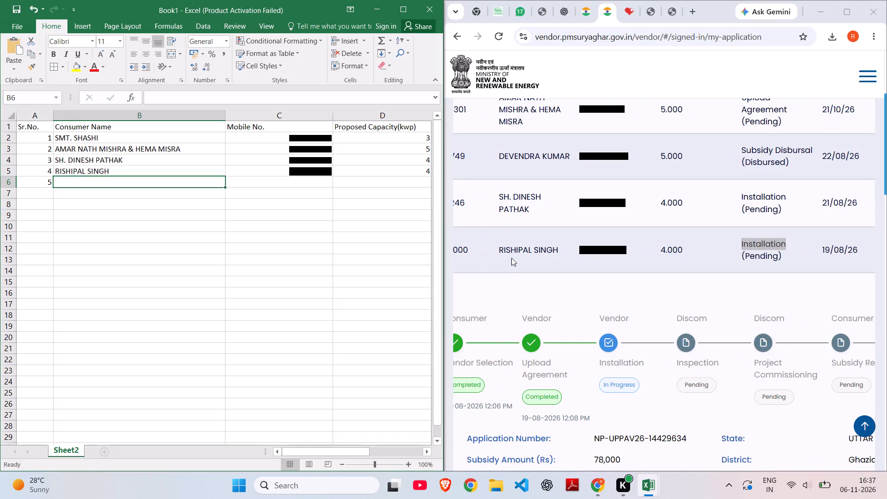
scroll(669, 249, "left", 1)
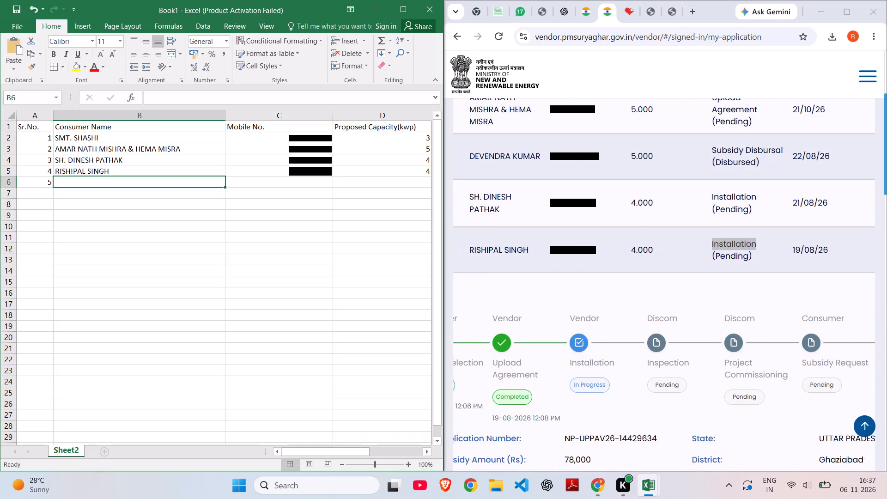
scroll(669, 249, "left", 3)
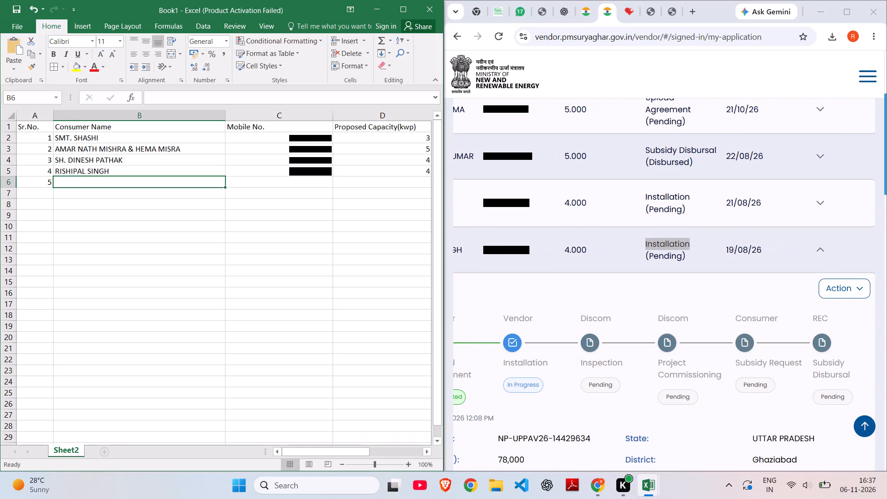
scroll(669, 249, "left", 1)
scroll(765, 255, "right", 5)
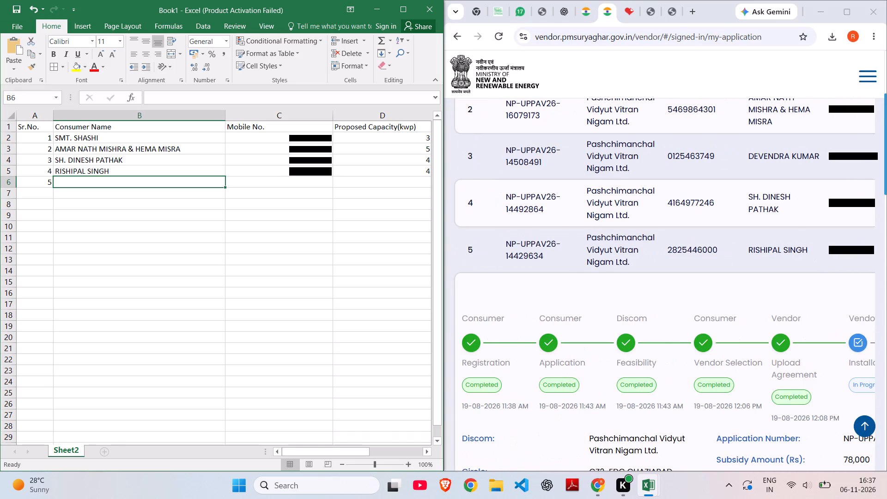
scroll(680, 271, "down", 2)
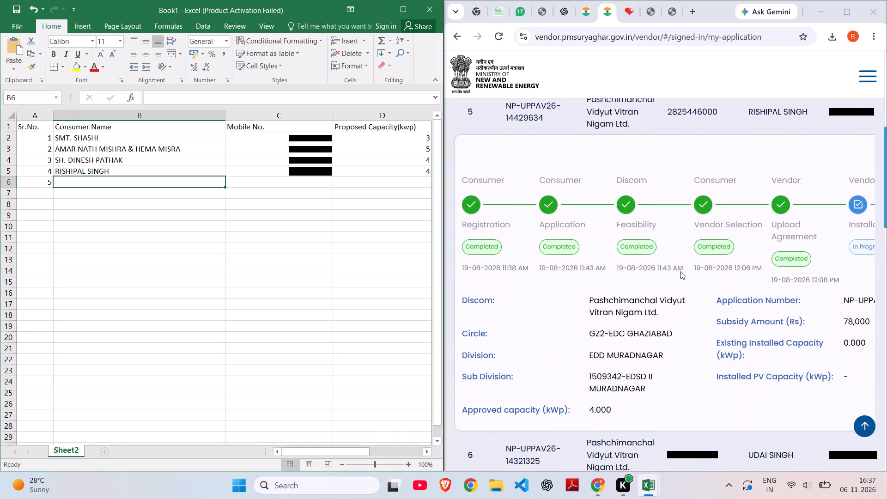
scroll(680, 271, "down", 4)
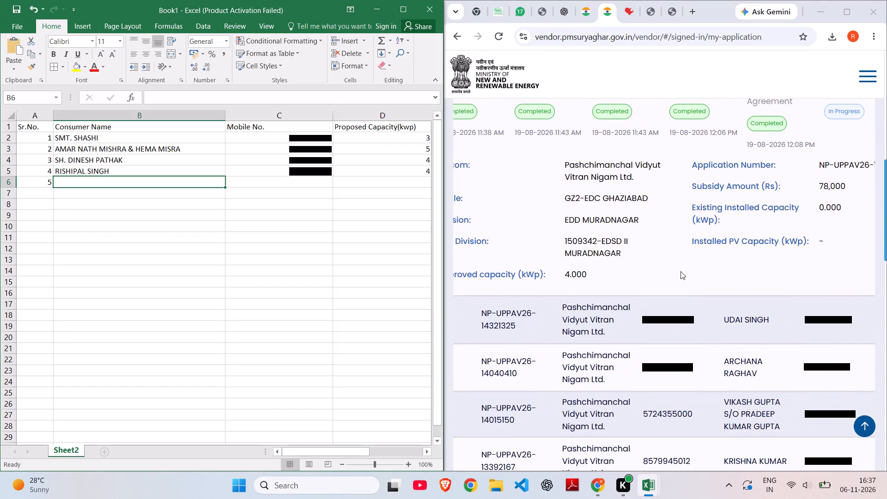
scroll(680, 271, "left", 1)
scroll(748, 286, "left", 2)
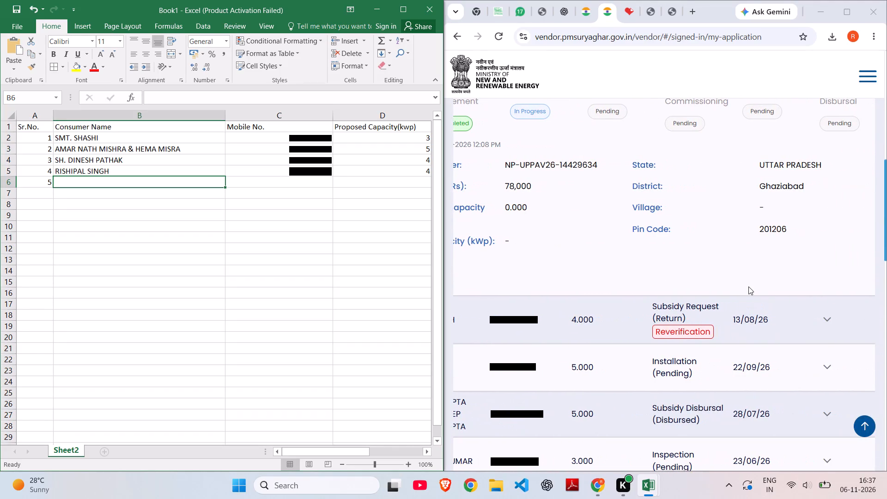
Expand the sixth listed application and examine its status, progress stages, details and return remarks.
left_click(824, 320)
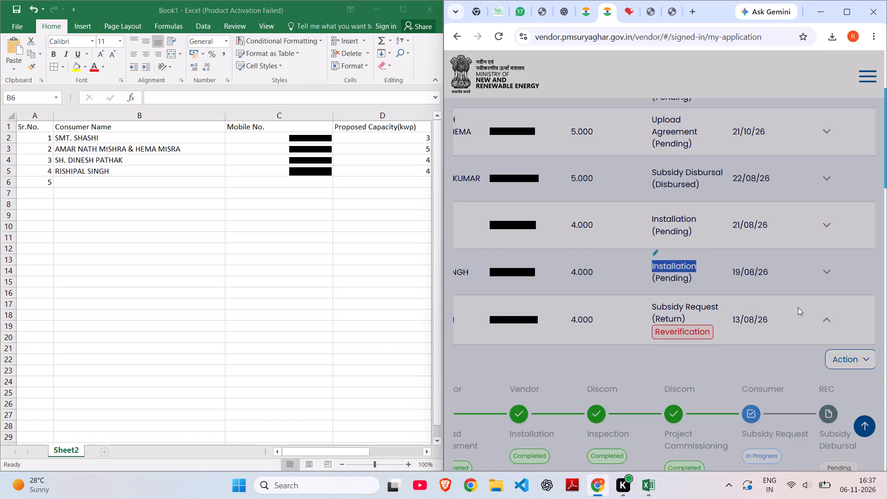
scroll(759, 295, "down", 4)
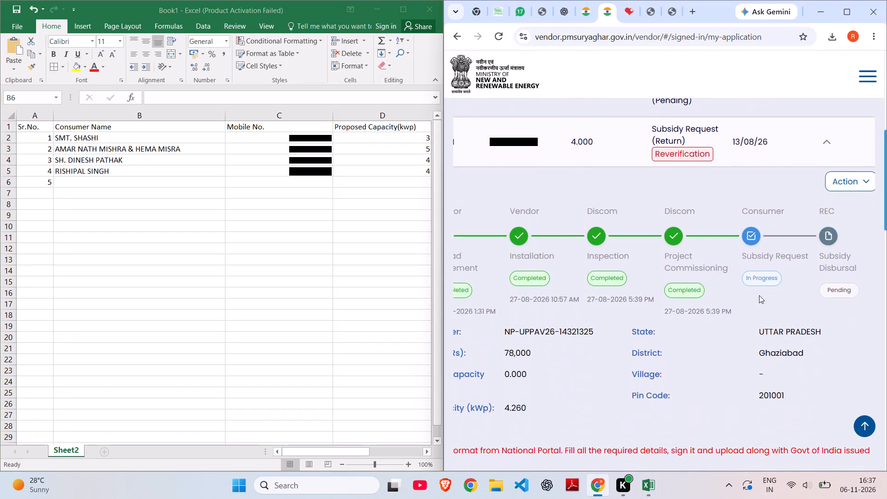
scroll(759, 295, "down", 1)
left_click(778, 122)
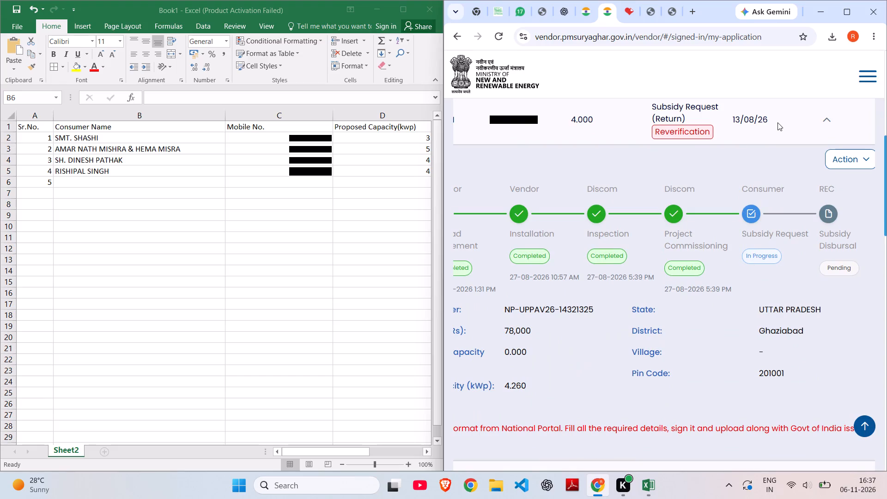
scroll(708, 180, "right", 4)
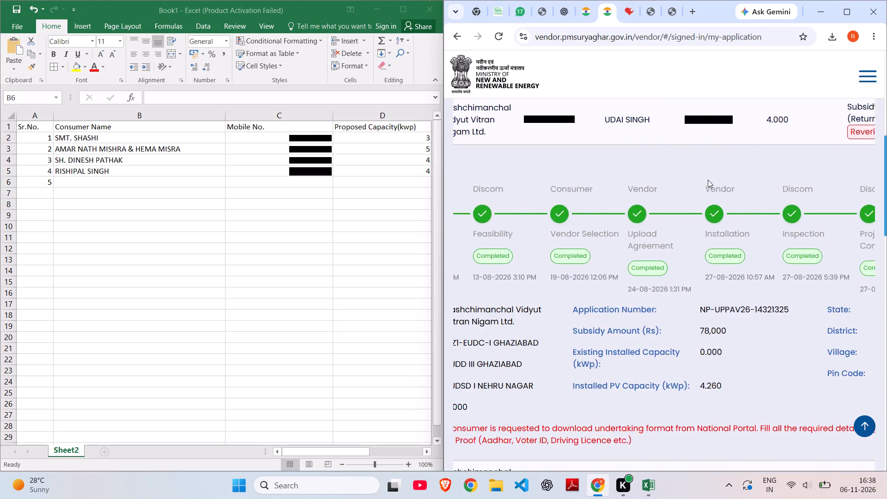
scroll(708, 180, "right", 3)
scroll(616, 205, "left", 1)
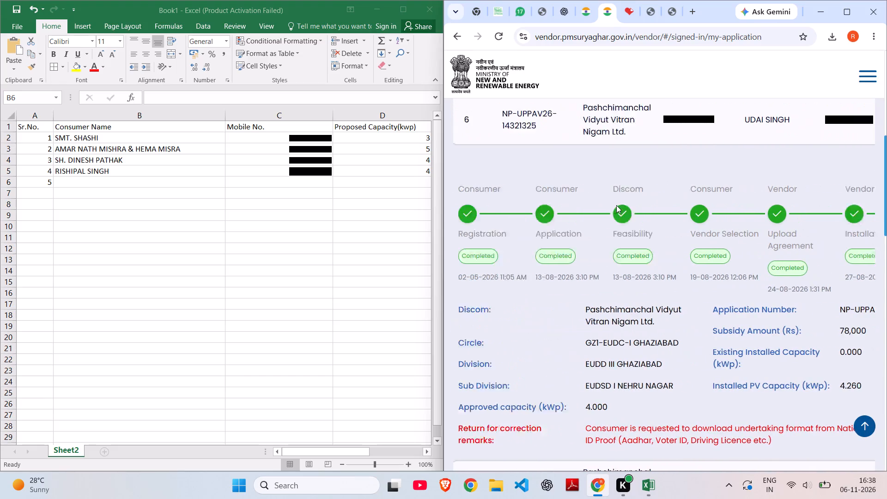
scroll(616, 205, "left", 3)
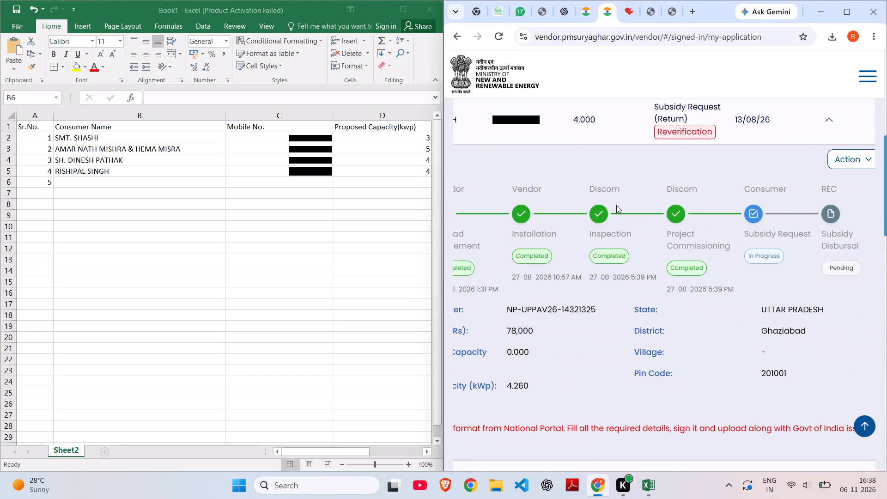
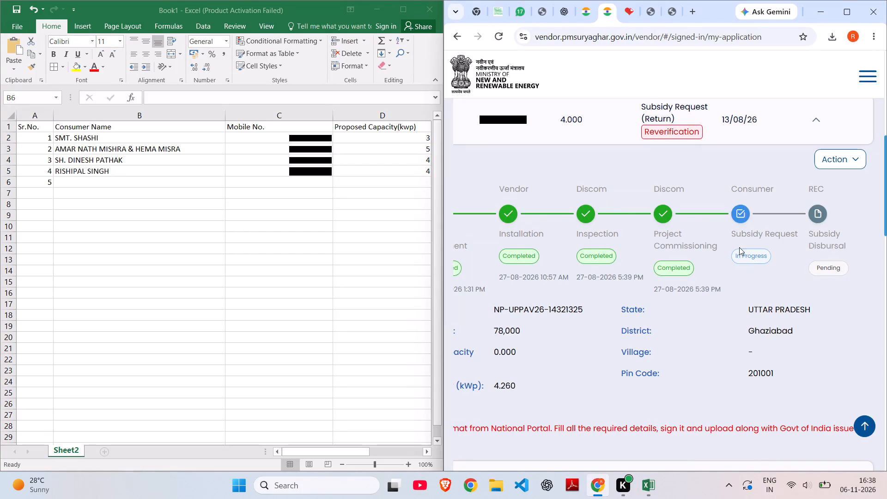
Check the statuses below the sixth application, then expand the seventh listed application and examine its progress stages and details.
scroll(738, 244, "down", 1)
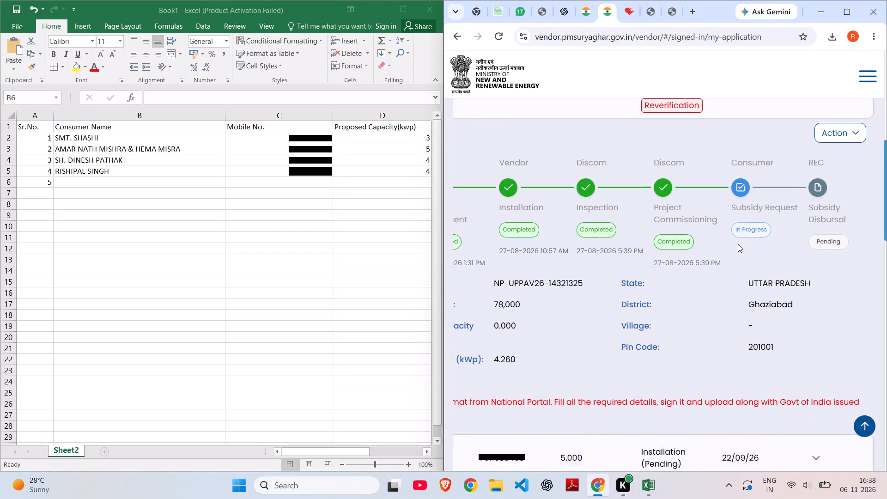
scroll(738, 244, "down", 4)
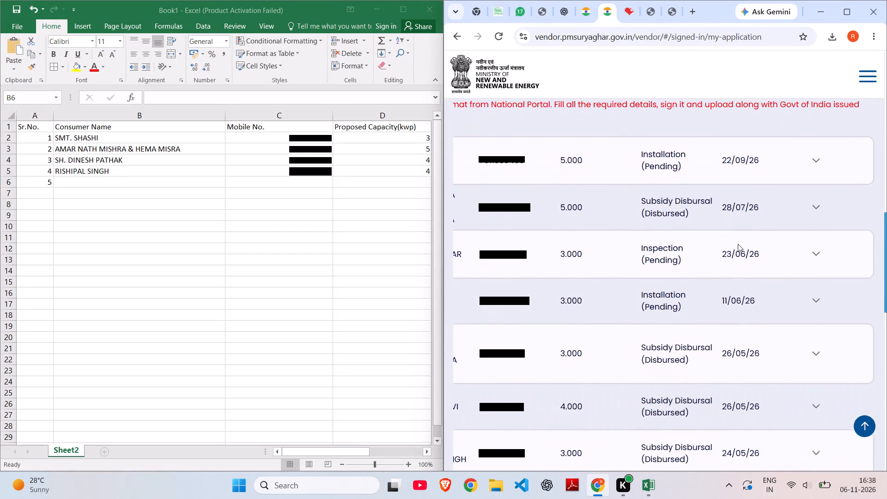
scroll(738, 244, "down", 1)
left_click(813, 149)
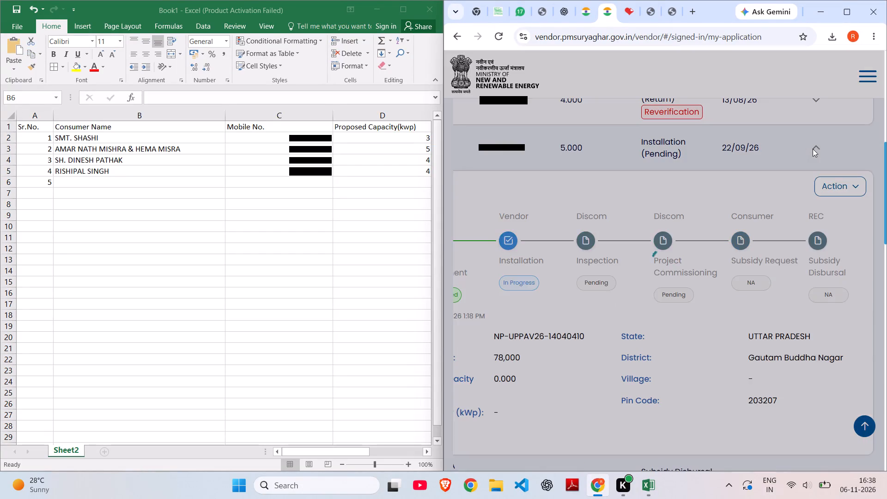
scroll(661, 244, "right", 5)
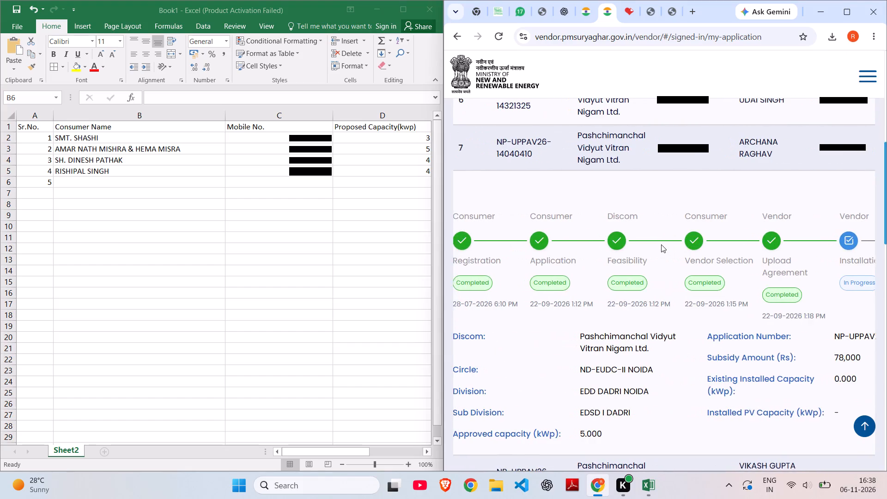
scroll(661, 244, "right", 1)
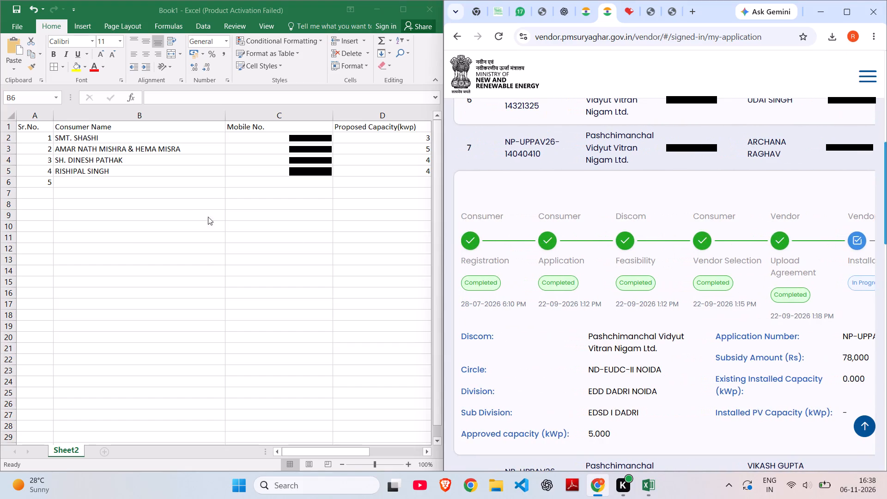
Fill cell B6 under Consumer Name with the seventh listed application's full consumer name, copying both lines of it from the portal.
scroll(702, 170, "left", 2)
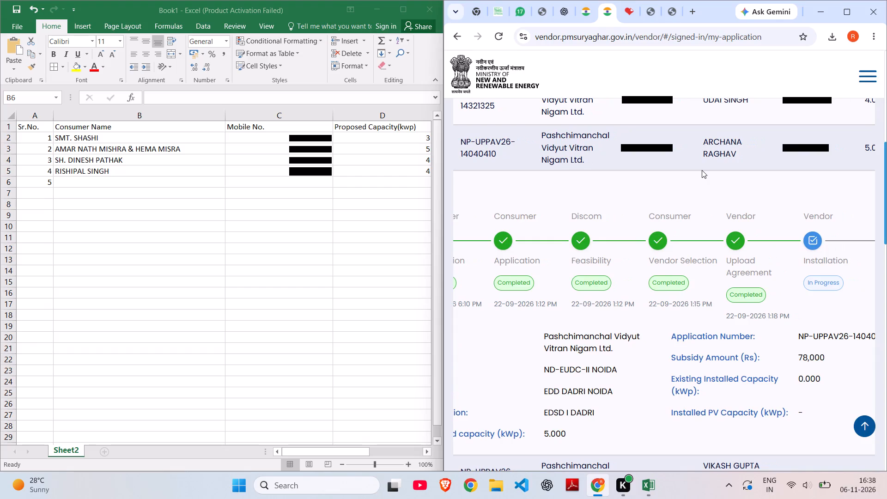
left_click_drag(705, 139, 727, 139)
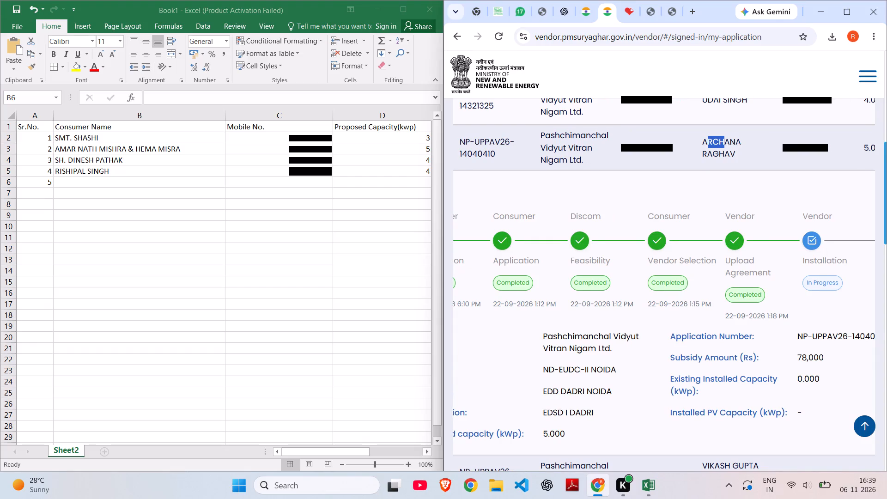
left_click_drag(727, 139, 750, 149)
left_click(750, 149)
left_click_drag(701, 142, 749, 140)
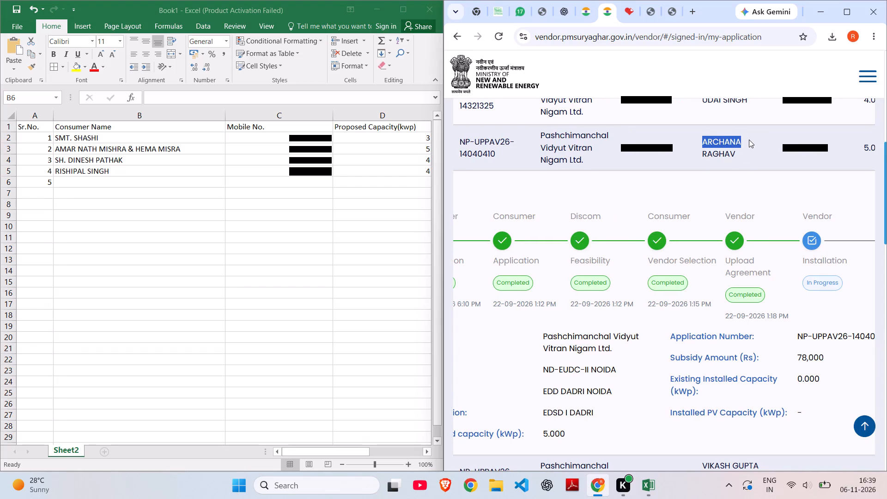
key("ctrl+c")
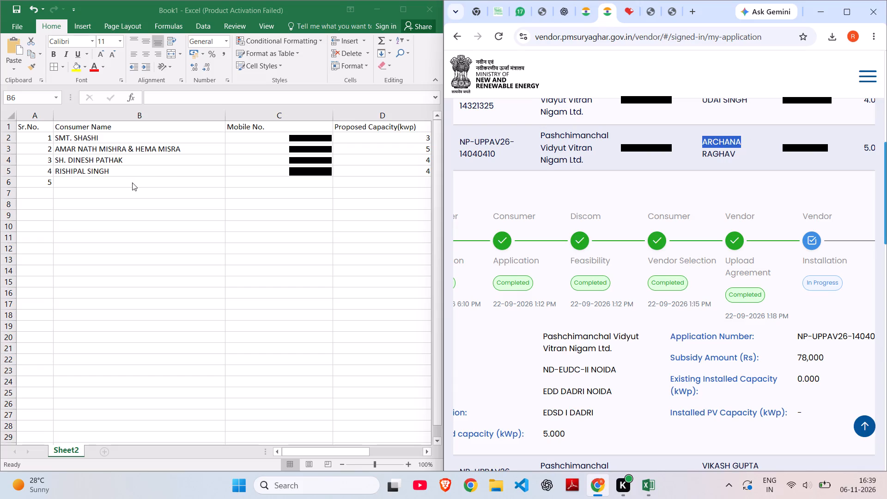
left_click(132, 183)
left_click(132, 183)
double_click(132, 183)
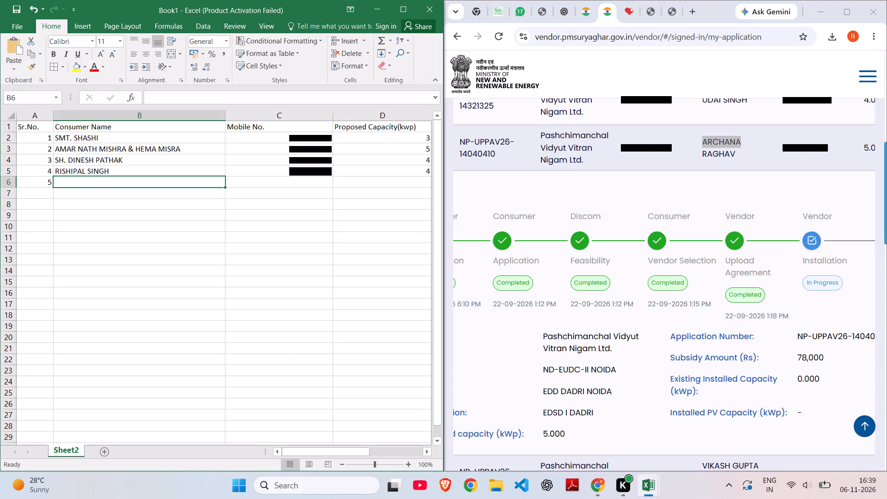
key("ctrl+v")
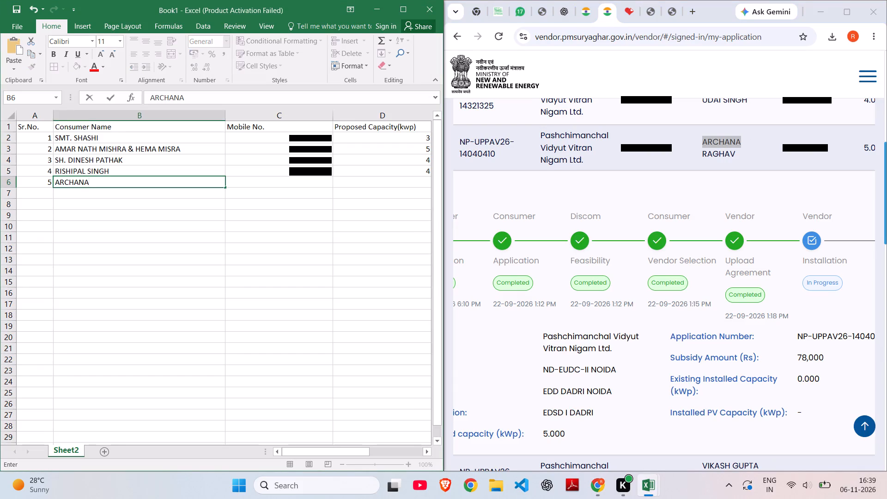
key("space")
key("space")
left_click_drag(702, 154, 744, 151)
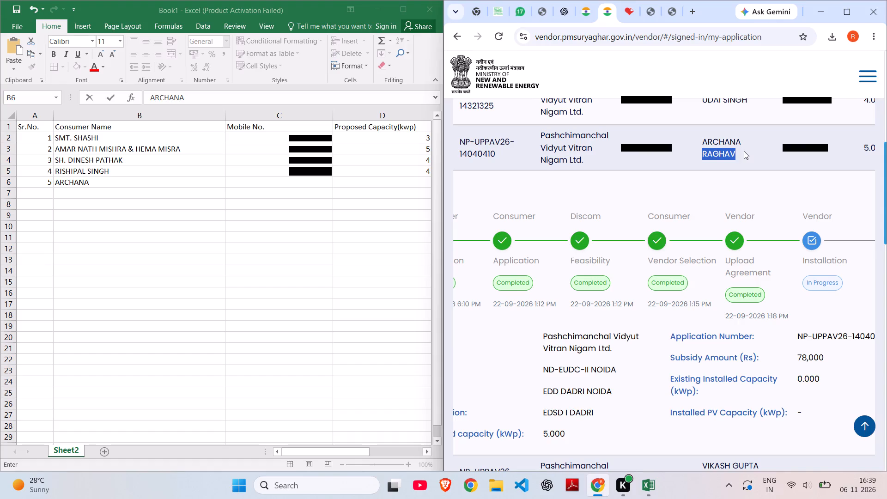
key("ctrl+c")
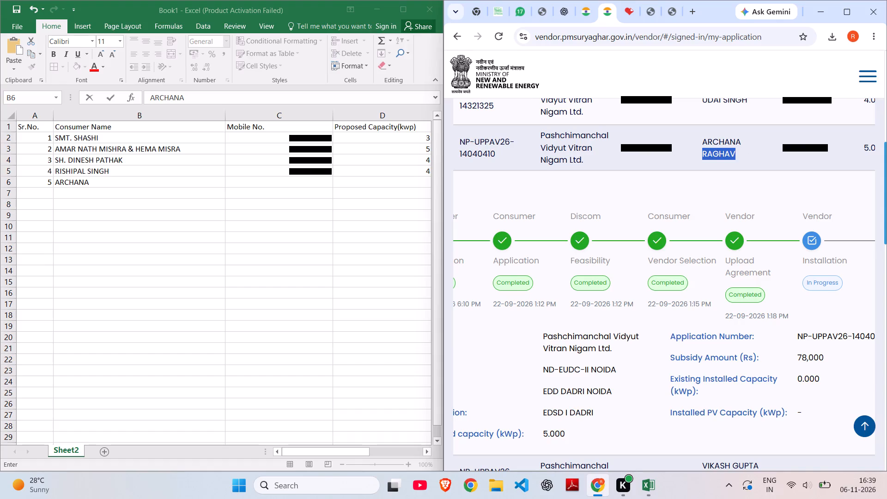
left_click(125, 178)
key("ctrl+v")
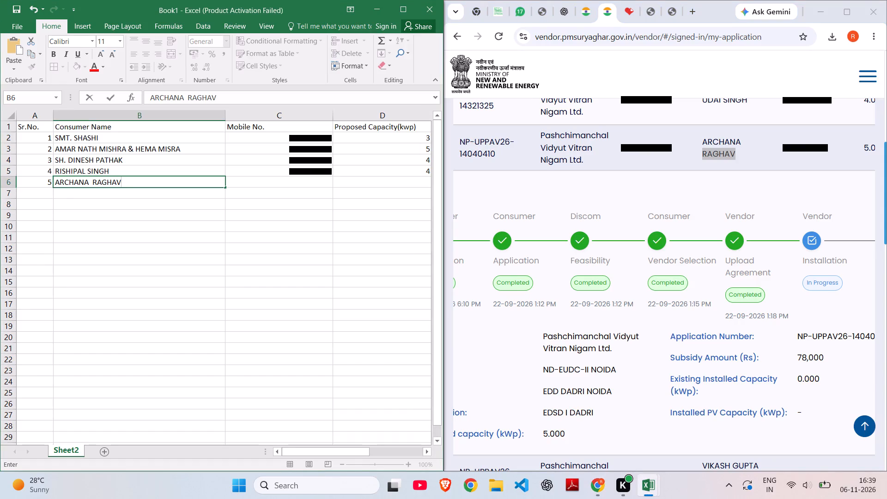
Fill cell C6 under Mobile No. with the seventh listed application's mobile number copied from the portal.
left_click(296, 184)
double_click(296, 184)
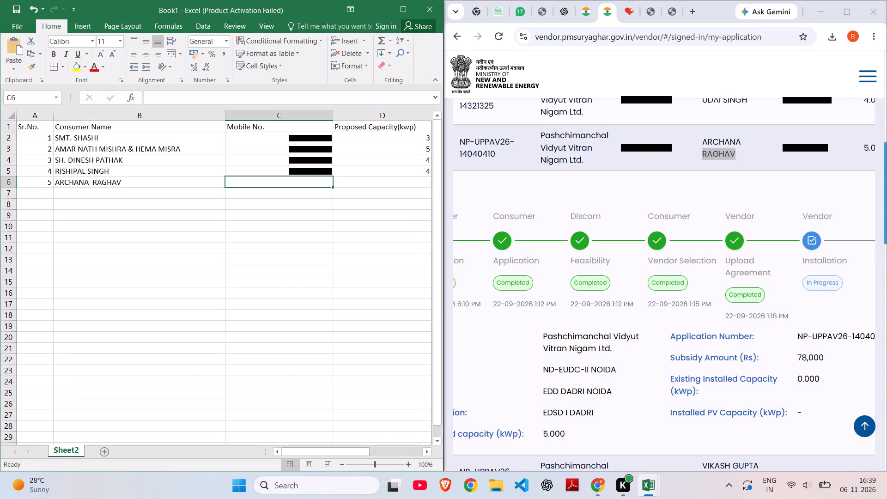
scroll(774, 184, "left", 1)
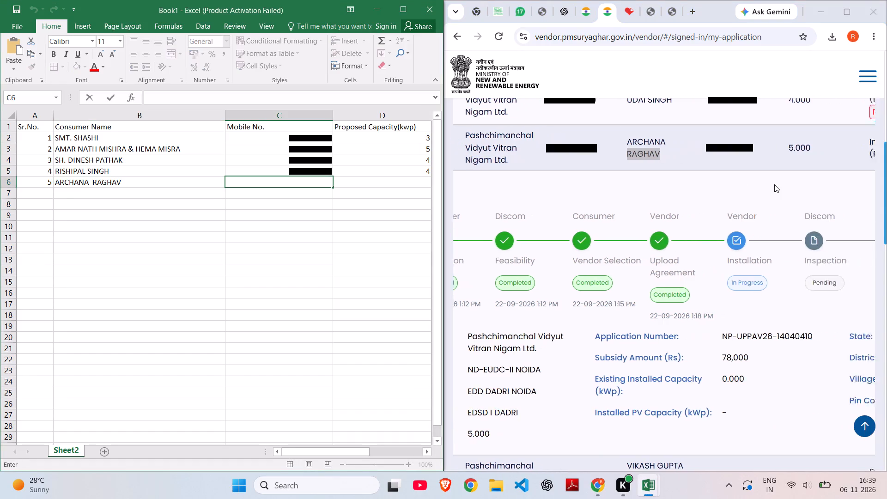
scroll(774, 184, "left", 1)
scroll(713, 146, "up", 2)
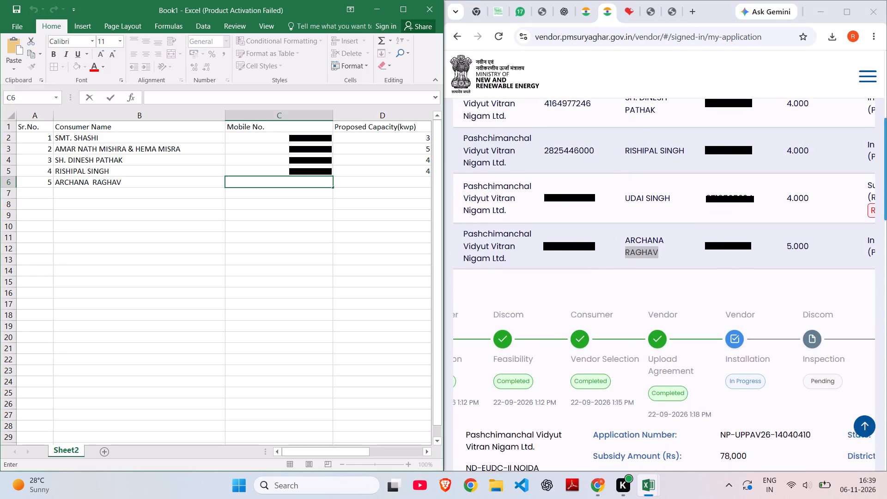
scroll(713, 146, "up", 3)
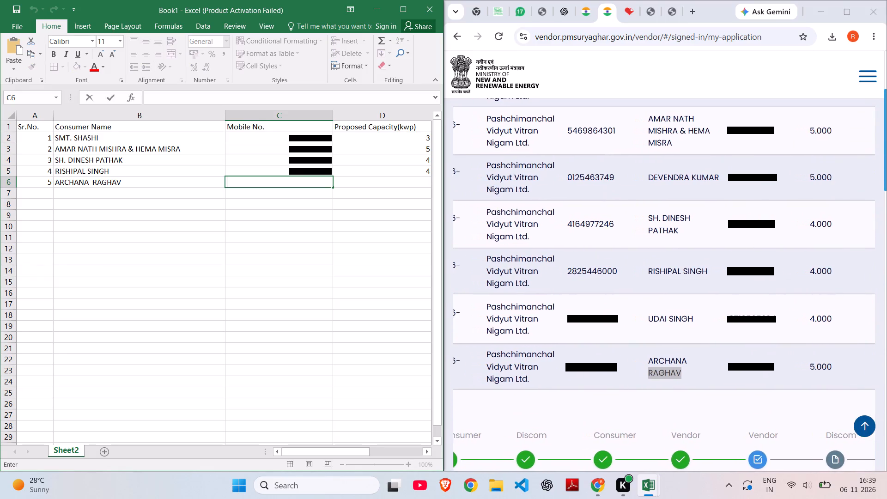
scroll(713, 146, "up", 3)
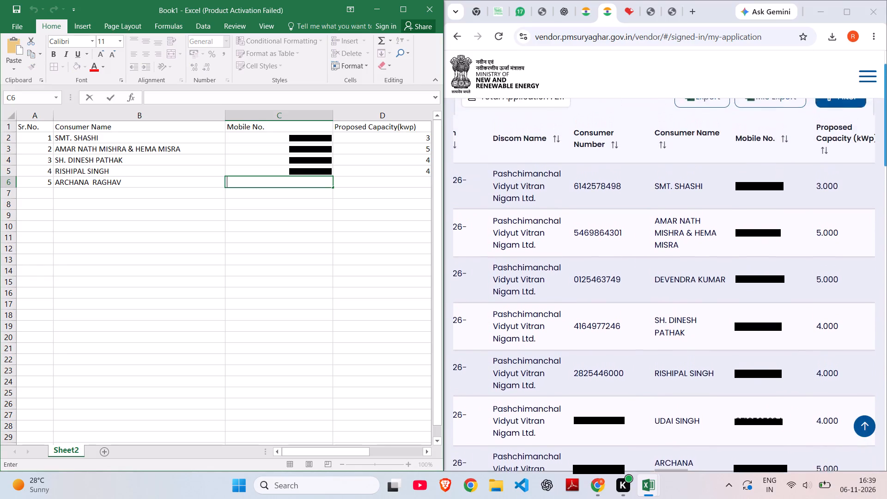
scroll(713, 146, "up", 2)
scroll(713, 146, "down", 2)
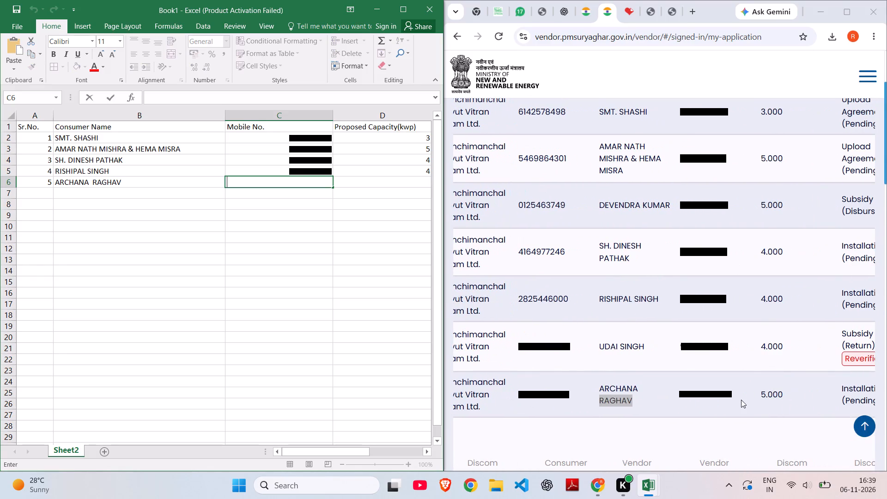
left_click_drag(726, 392, 677, 398)
key("ctrl+c")
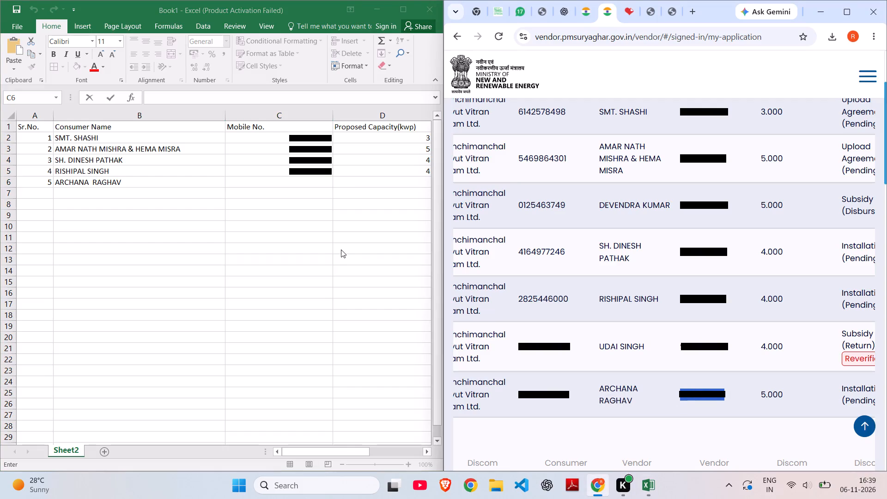
left_click(245, 184)
key("ctrl+v")
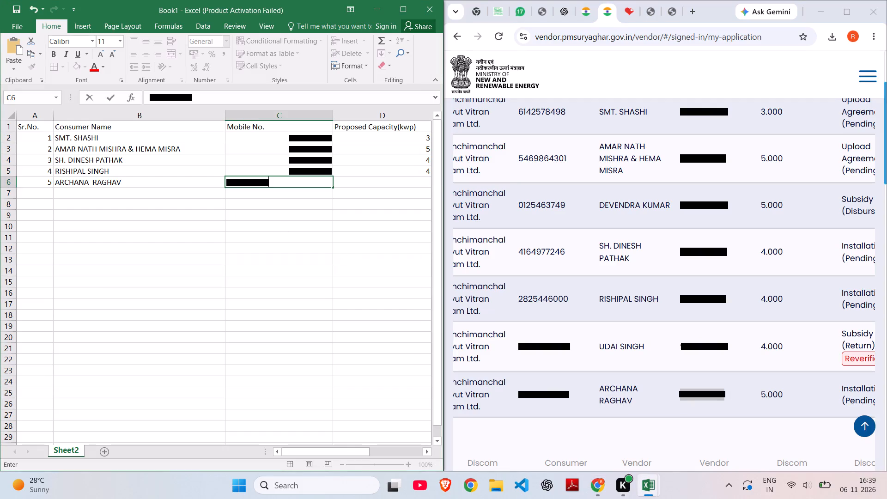
Enter 5.000 in cell D6 under Proposed Capacity(kwp) for the seventh listed application.
left_click(372, 180)
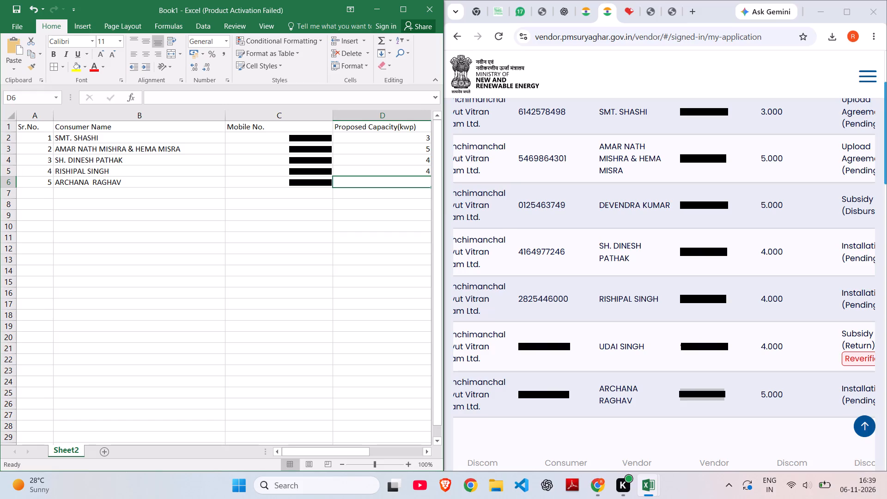
left_click(376, 179)
left_click(376, 179)
double_click(376, 179)
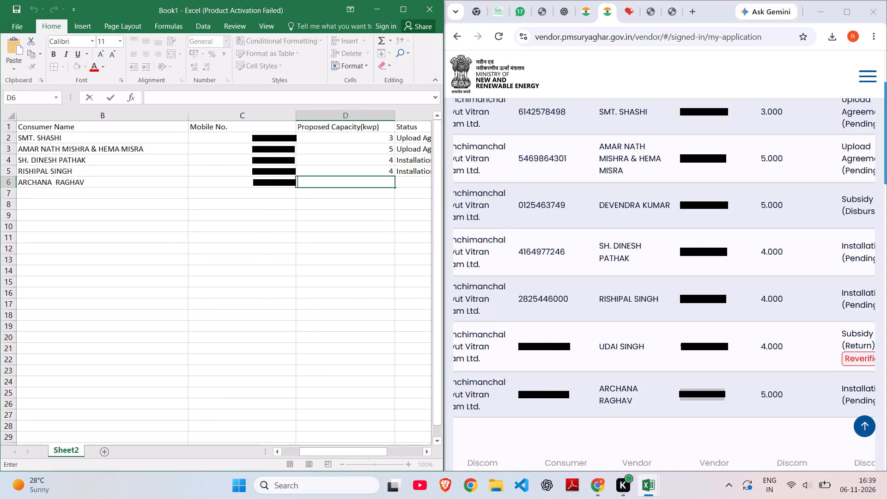
key("5")
key("period")
type("000")
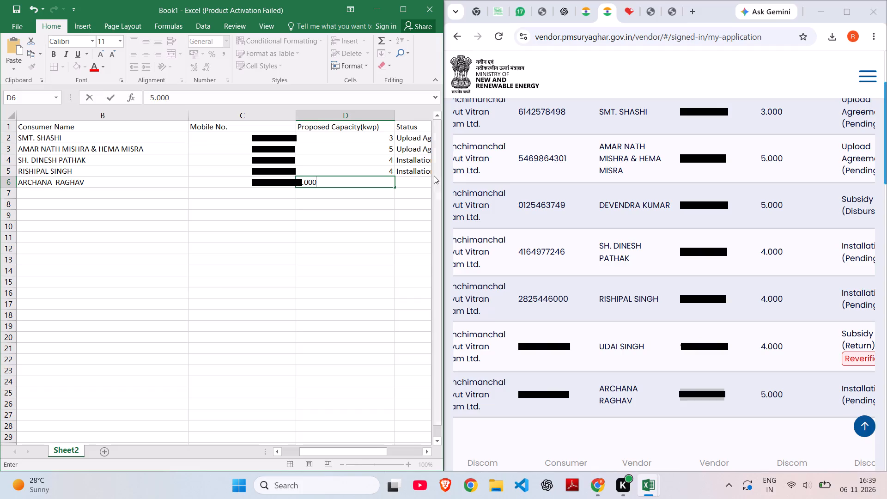
Enter Installation (Pending) in cell E6 under Status for the seventh listed application, copying the status wording from the portal.
left_click(412, 183)
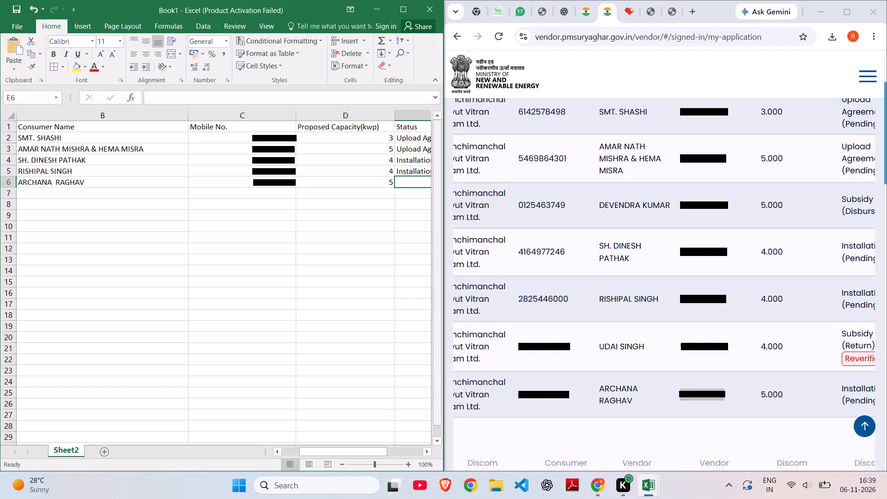
scroll(775, 329, "left", 2)
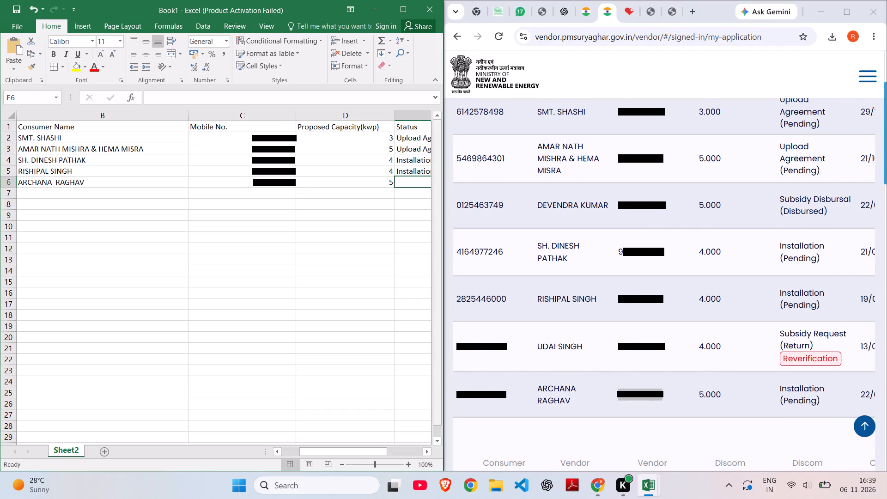
scroll(389, 176, "left", 2)
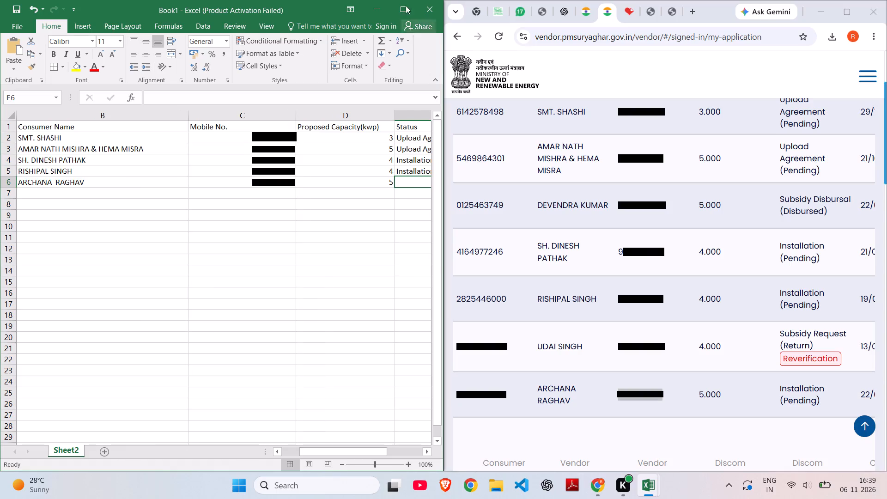
left_click(403, 10)
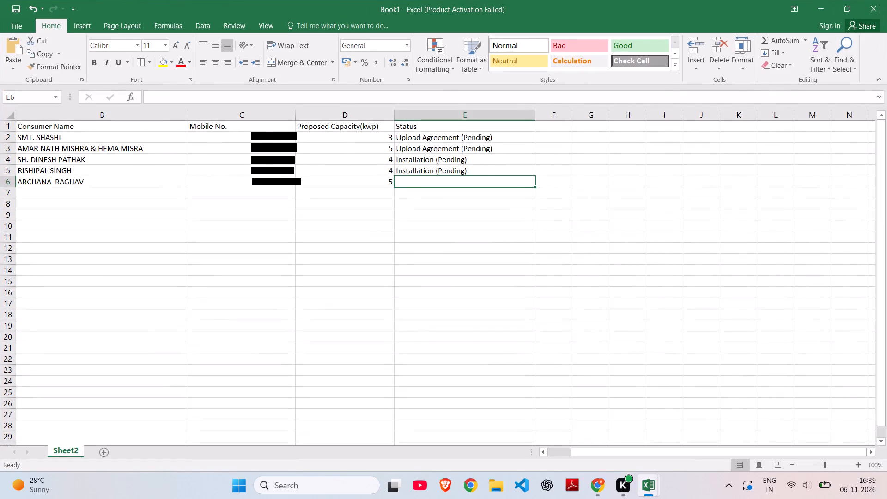
double_click(425, 185)
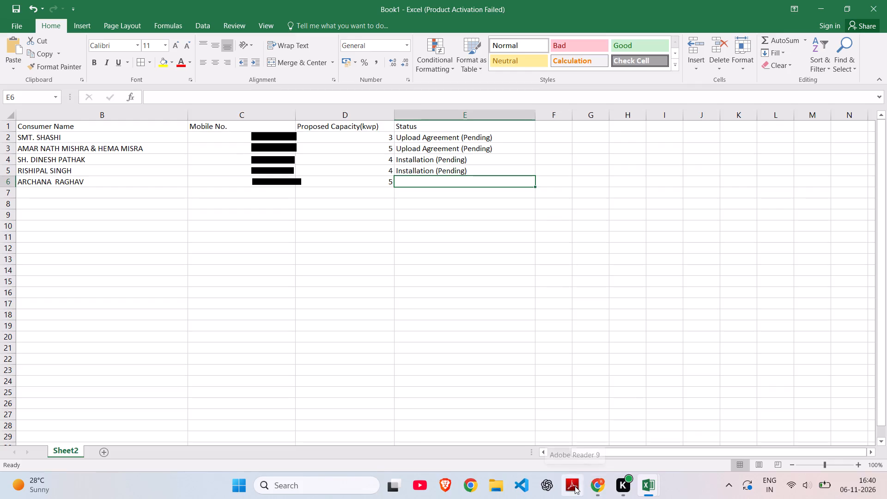
left_click(593, 482)
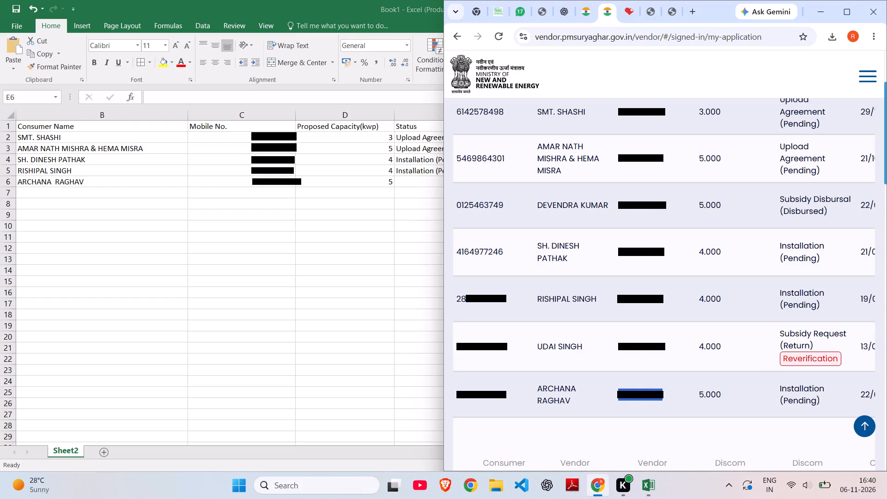
left_click_drag(780, 388, 844, 387)
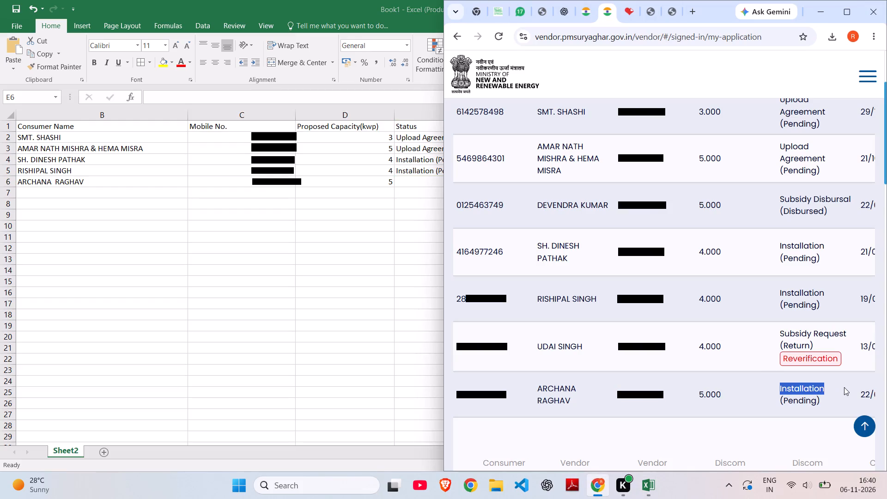
key("ctrl+c")
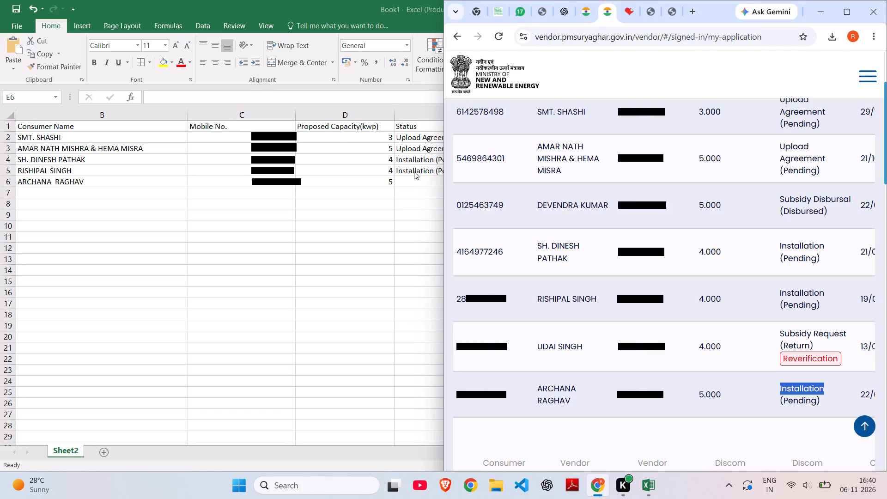
left_click(415, 181)
left_click(415, 181)
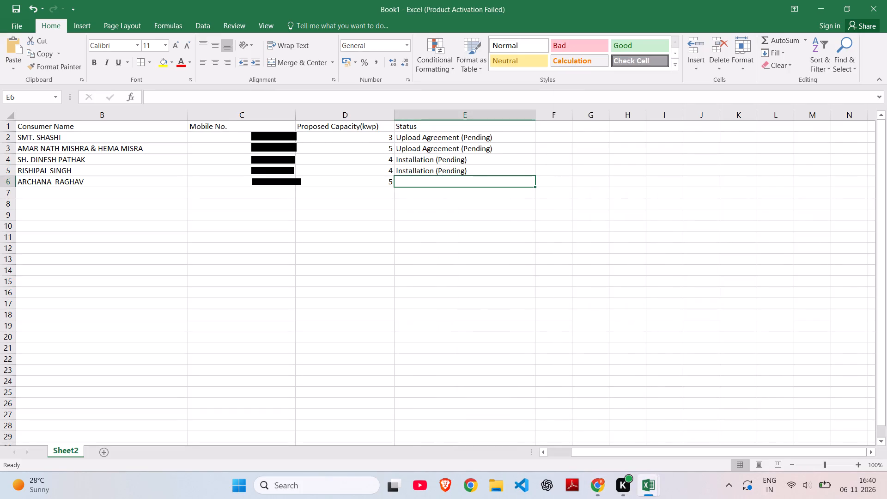
double_click(415, 181)
key("ctrl+v")
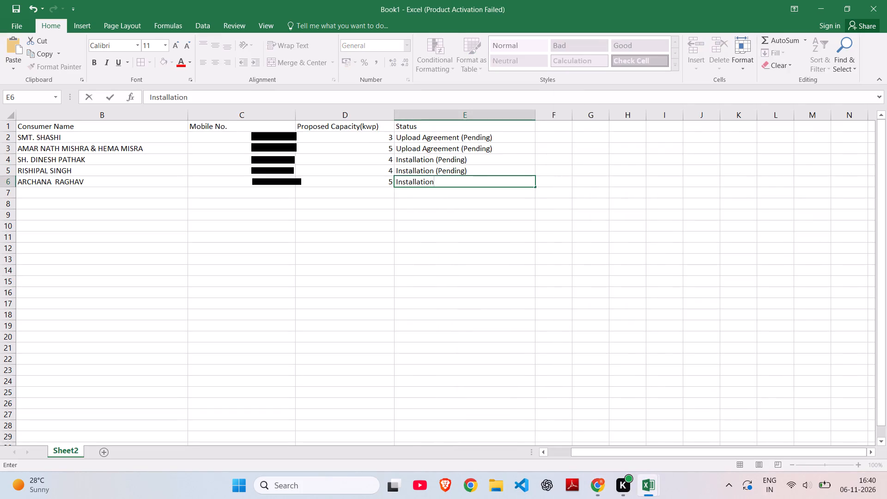
key("space")
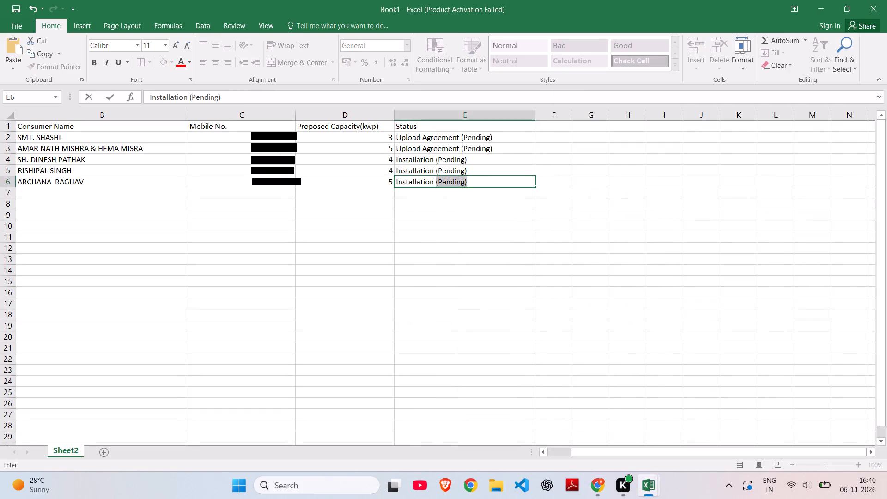
left_click(493, 183)
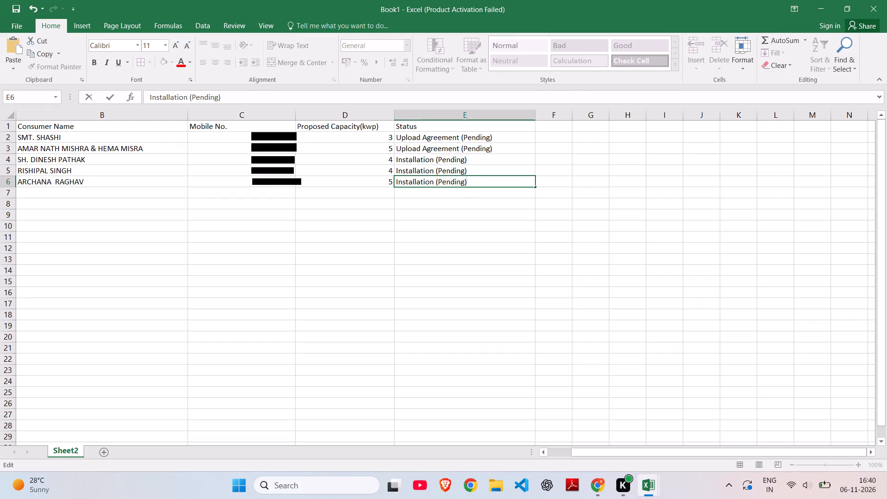
scroll(327, 195, "right", 6)
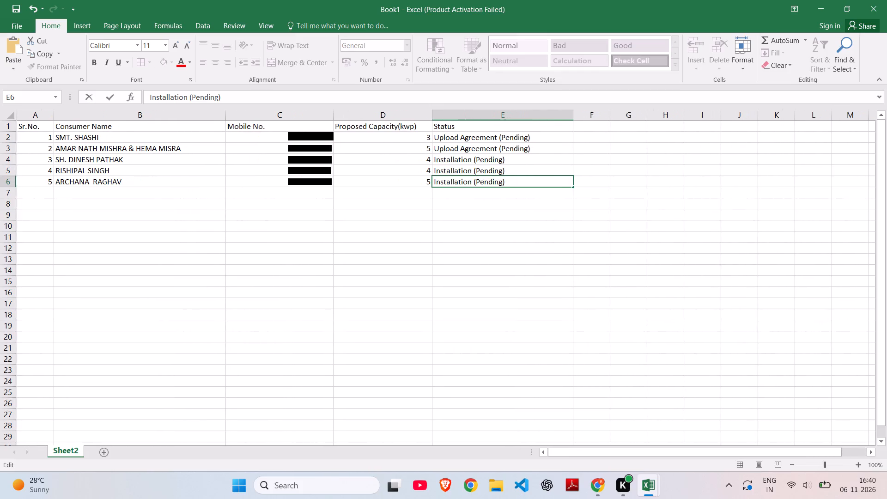
scroll(327, 195, "right", 1)
scroll(327, 195, "up", 2)
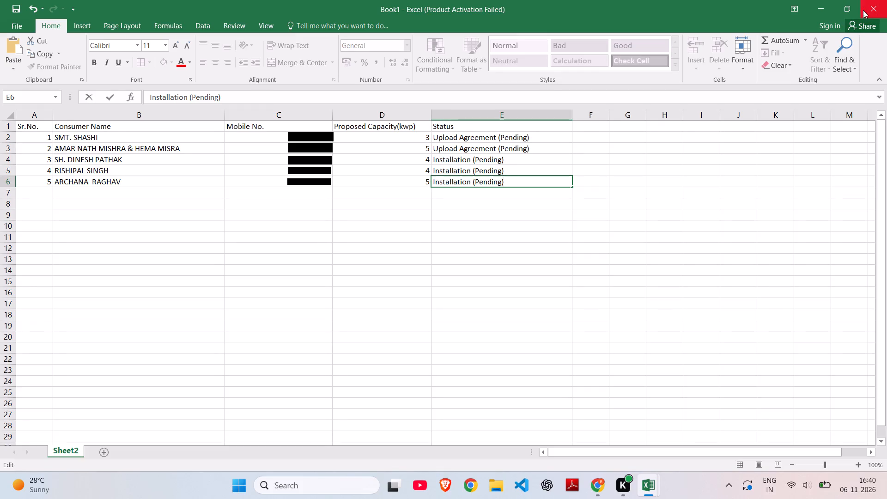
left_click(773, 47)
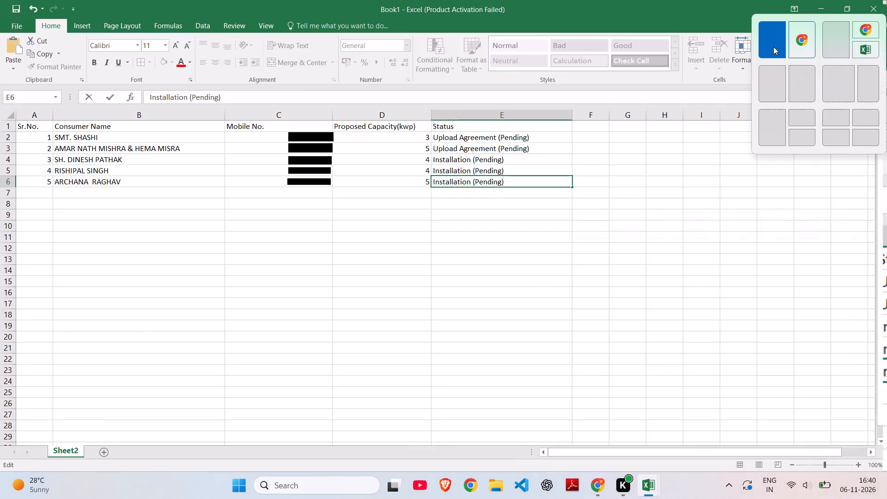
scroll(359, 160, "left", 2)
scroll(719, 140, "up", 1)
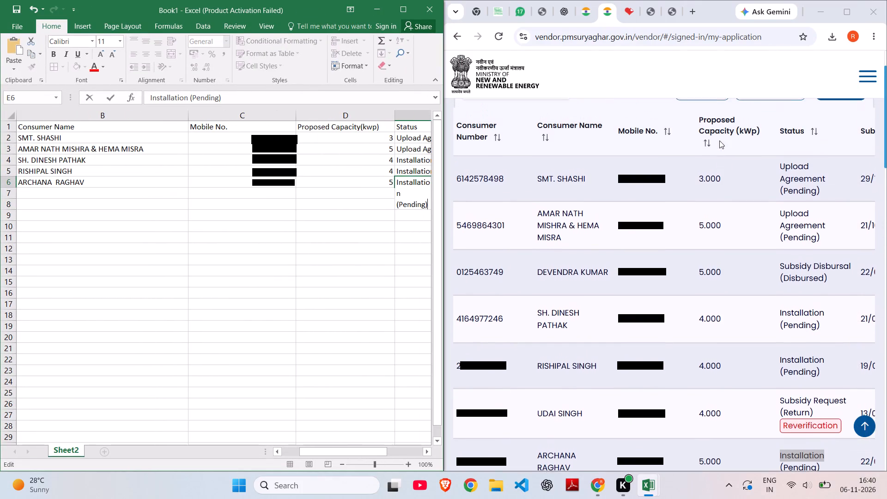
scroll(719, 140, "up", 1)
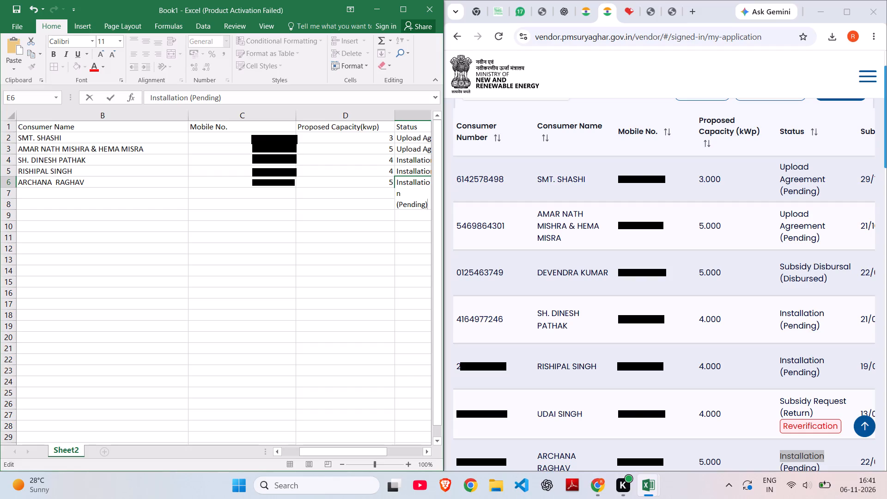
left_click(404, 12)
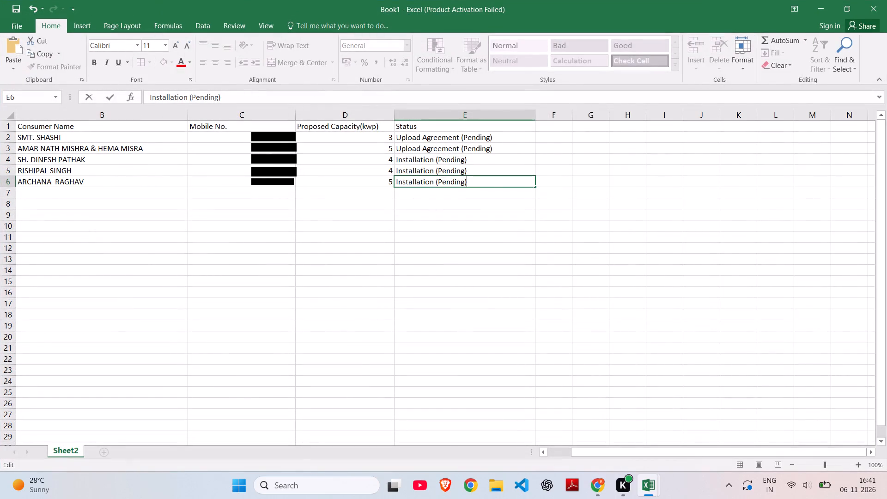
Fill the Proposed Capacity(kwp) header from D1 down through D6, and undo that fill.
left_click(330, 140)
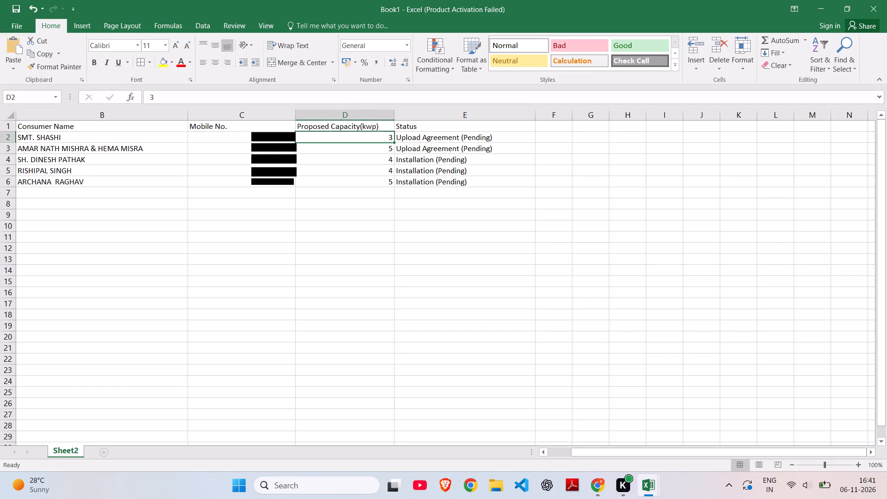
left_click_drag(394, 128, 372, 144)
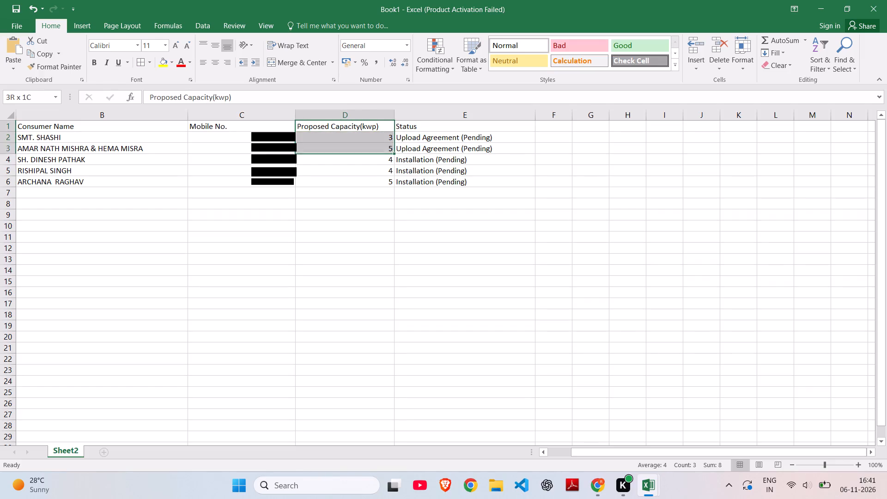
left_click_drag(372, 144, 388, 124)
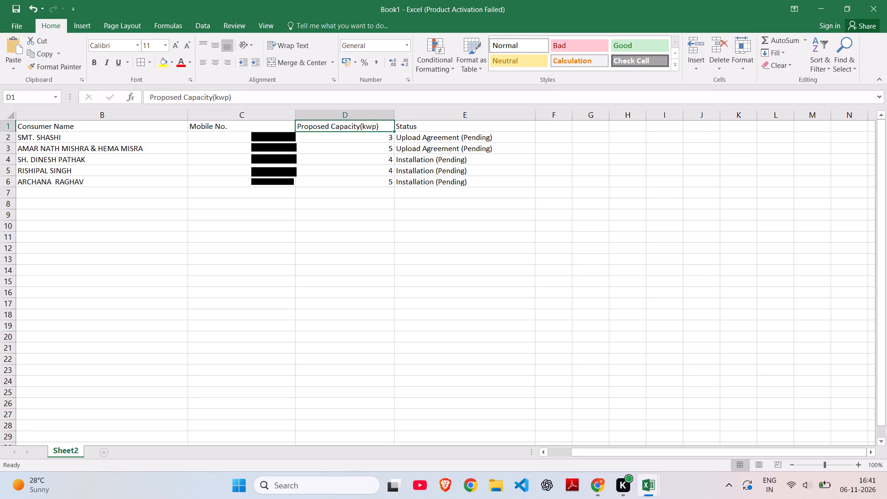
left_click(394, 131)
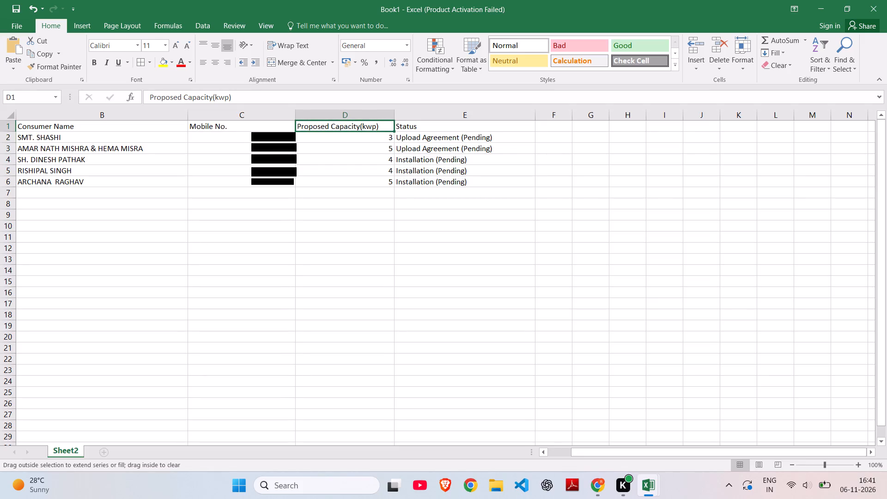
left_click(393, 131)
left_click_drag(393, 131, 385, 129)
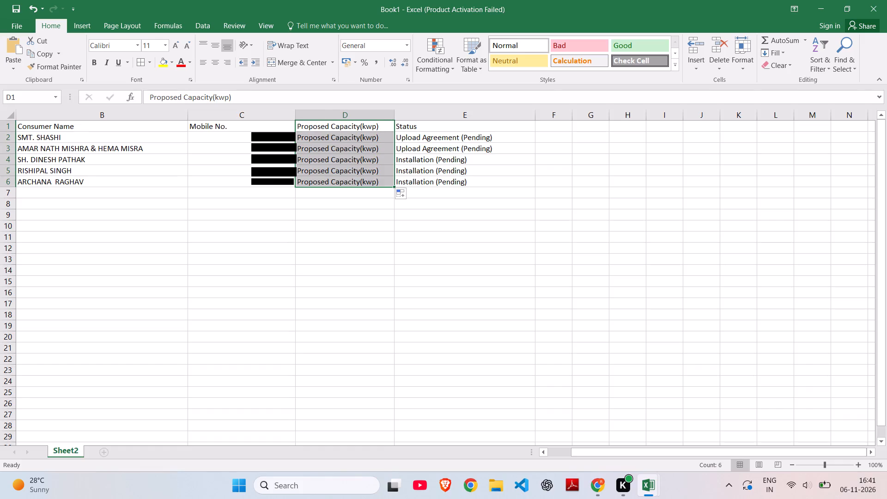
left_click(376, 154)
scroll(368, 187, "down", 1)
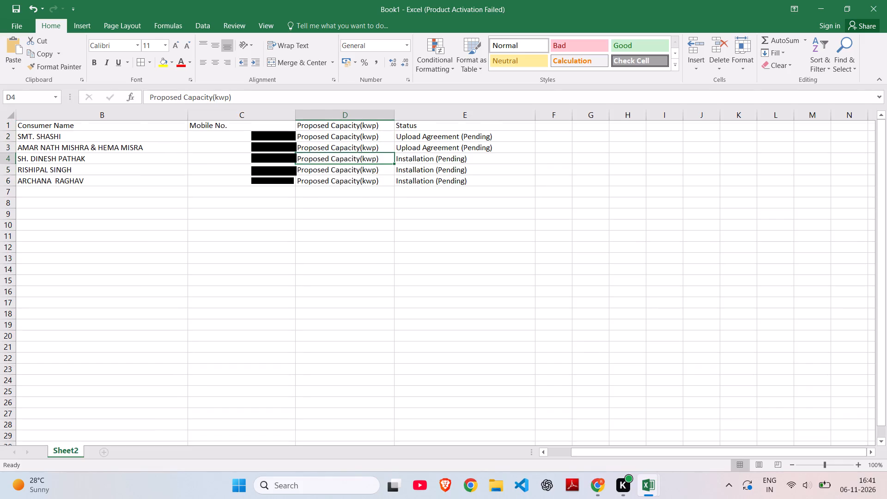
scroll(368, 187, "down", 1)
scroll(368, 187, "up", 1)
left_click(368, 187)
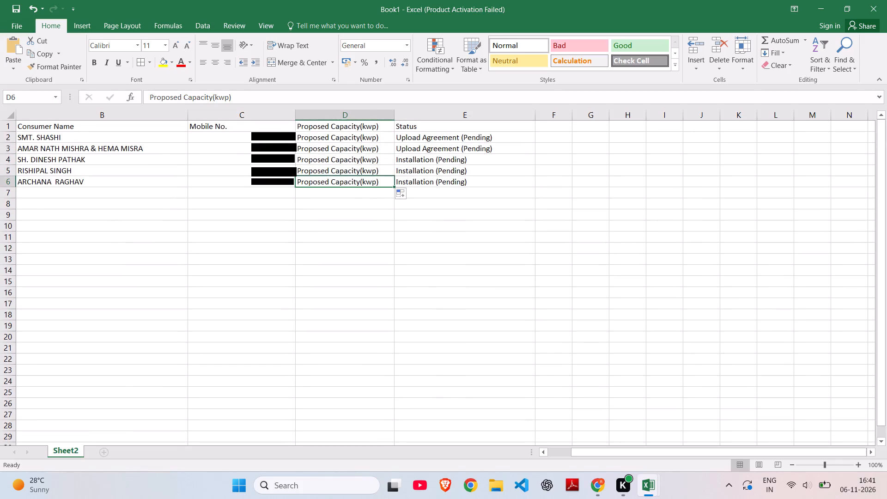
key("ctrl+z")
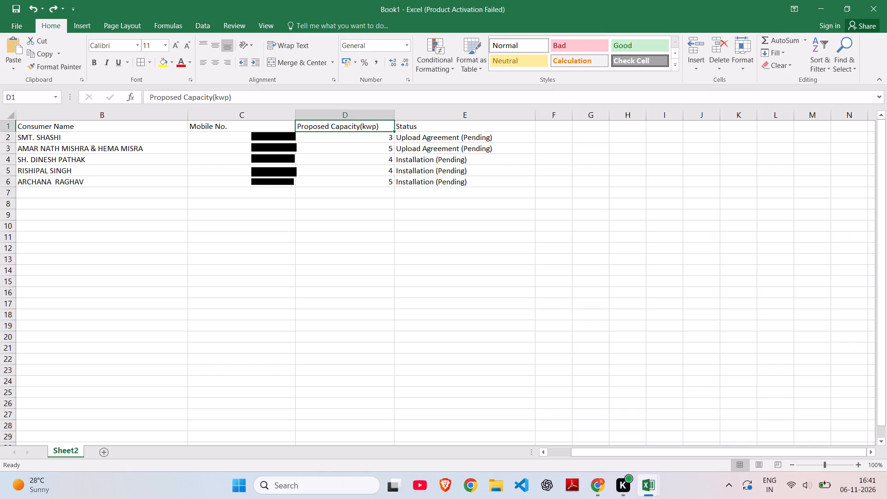
Enter serial number 6 in cell A7 under Sr.No. and select the Consumer Name cell beside it.
scroll(86, 188, "right", 5)
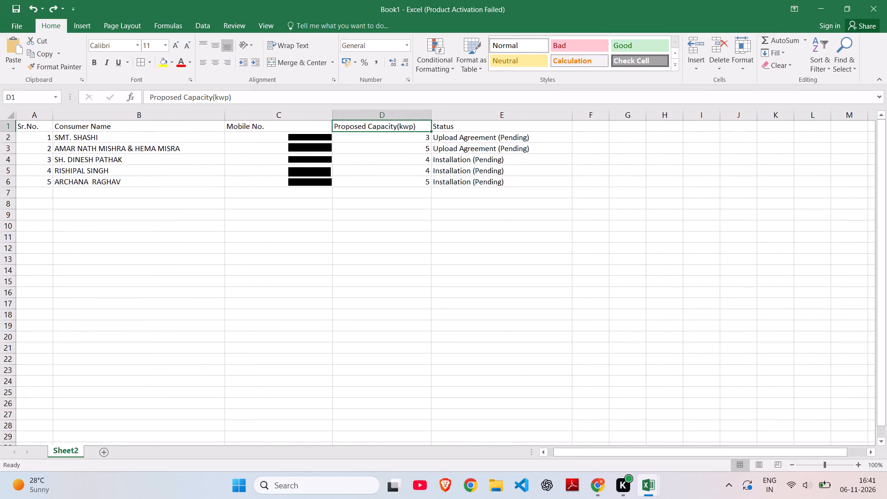
left_click(38, 195)
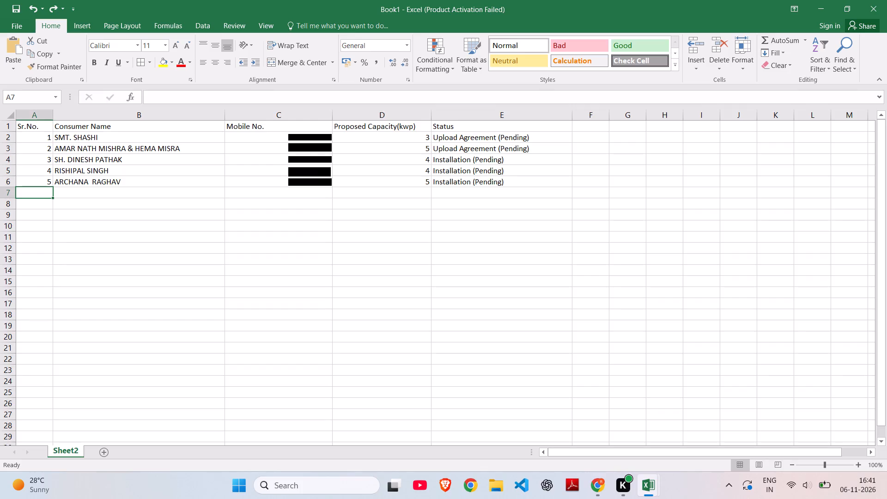
key("6")
left_click(77, 193)
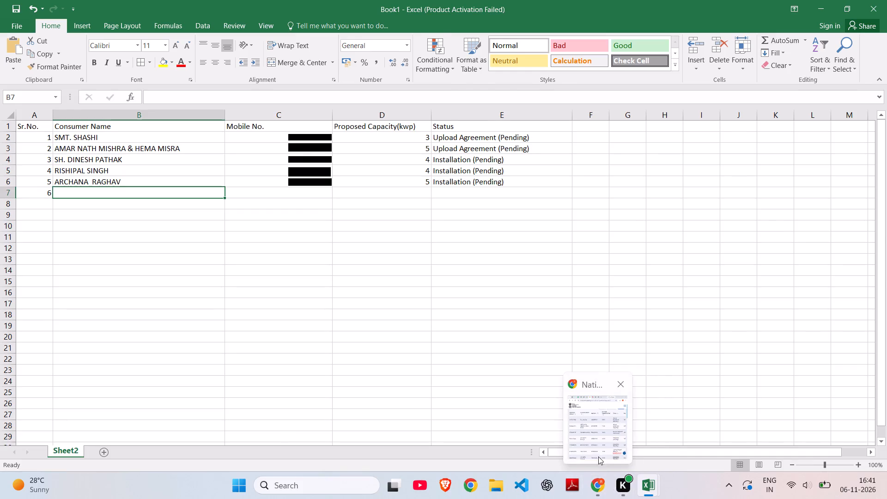
Arrange the Excel workbook and the Chrome vendor portal side by side.
left_click_drag(647, 487, 656, 351)
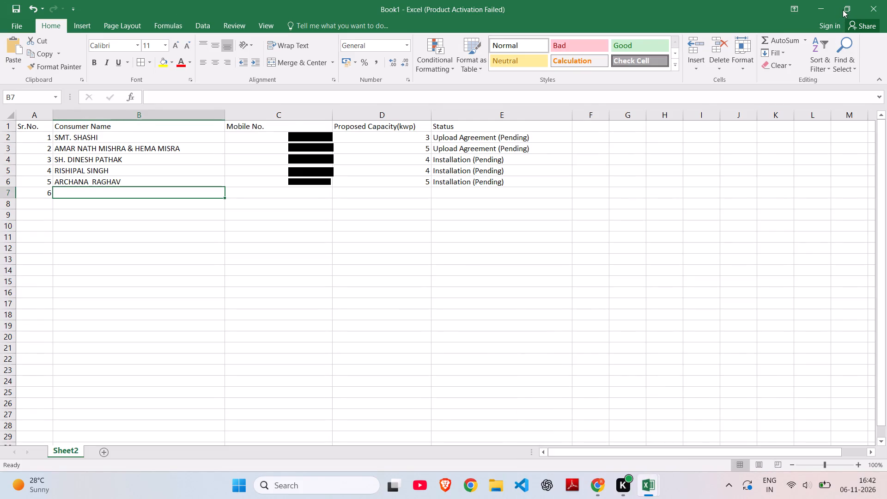
left_click(768, 35)
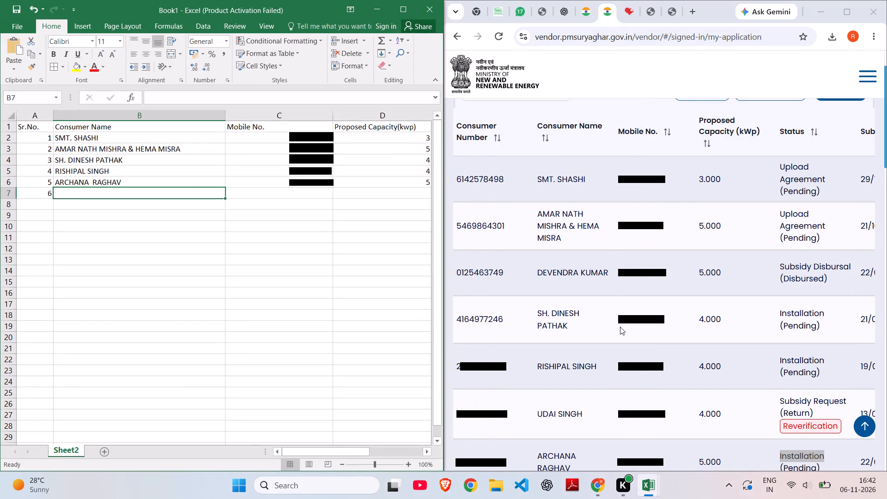
Look through the portal applications after the seventh, expanding the details of the eighth and ninth entries to examine their status and progress.
scroll(645, 366, "down", 2)
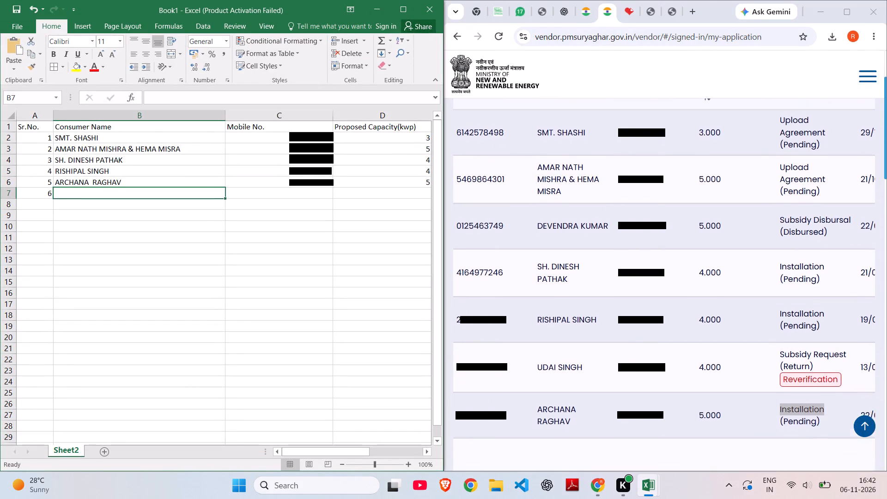
scroll(645, 366, "down", 2)
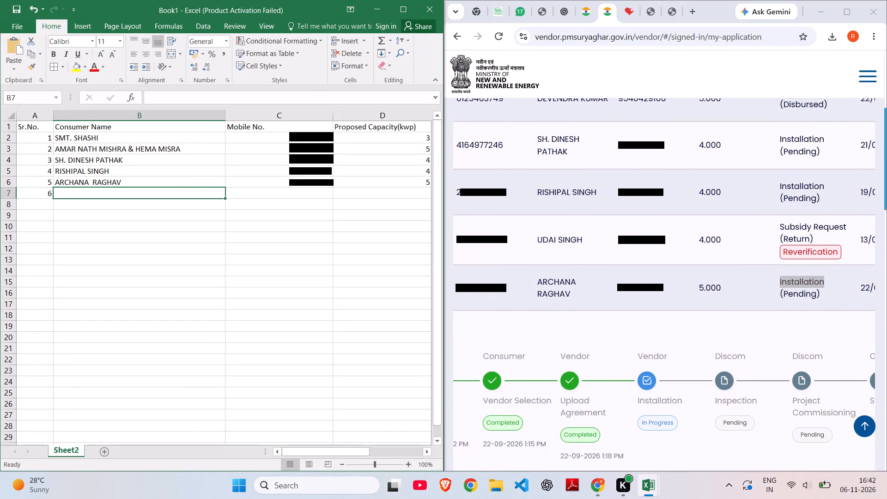
scroll(356, 317, "left", 4)
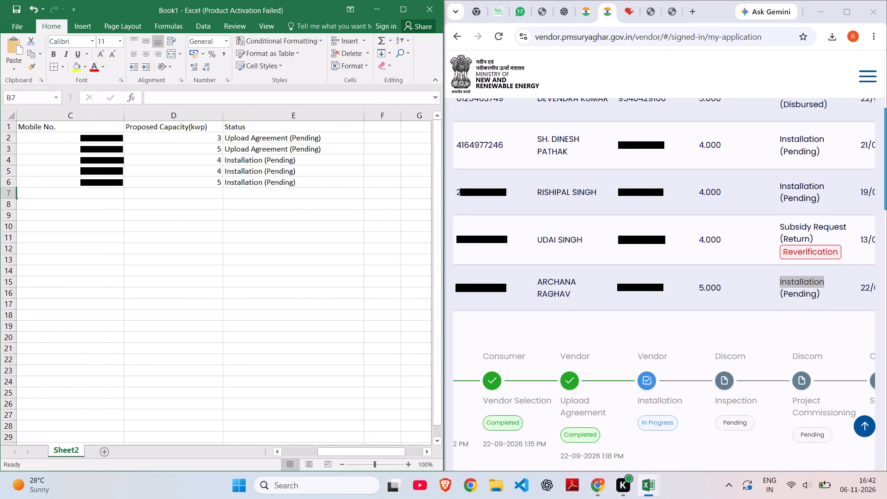
scroll(356, 317, "right", 4)
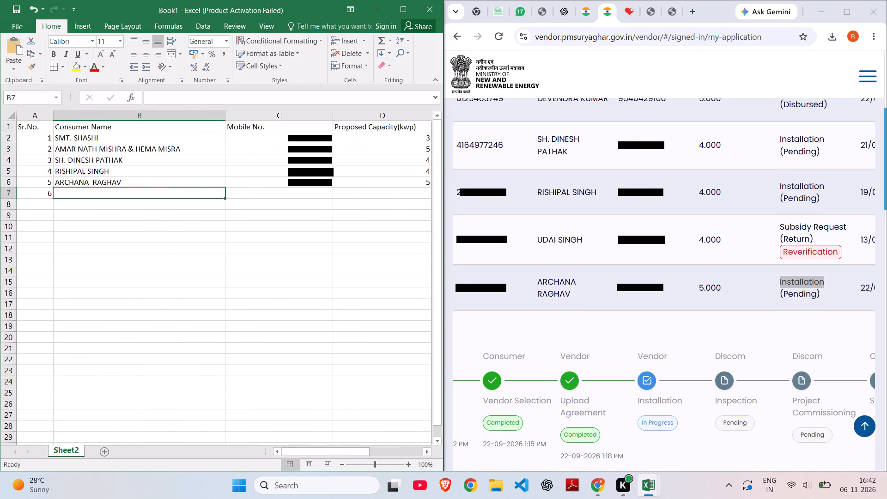
scroll(566, 279, "down", 4)
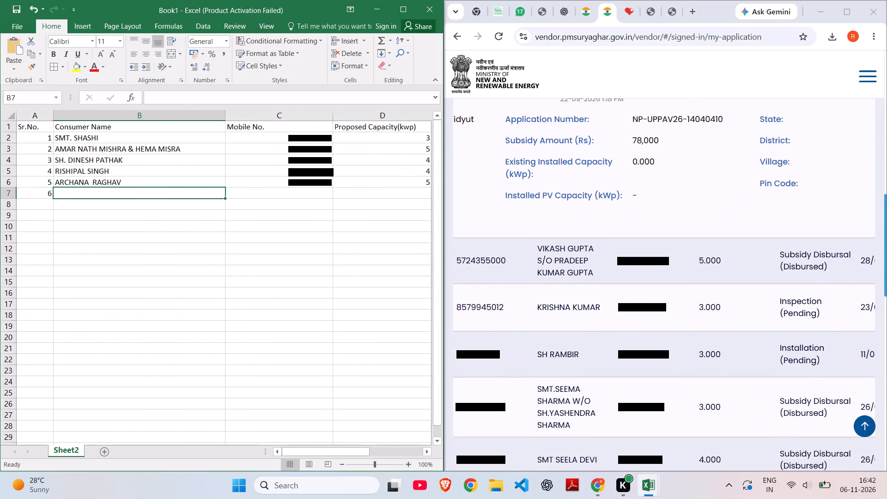
scroll(566, 279, "down", 2)
scroll(566, 279, "left", 4)
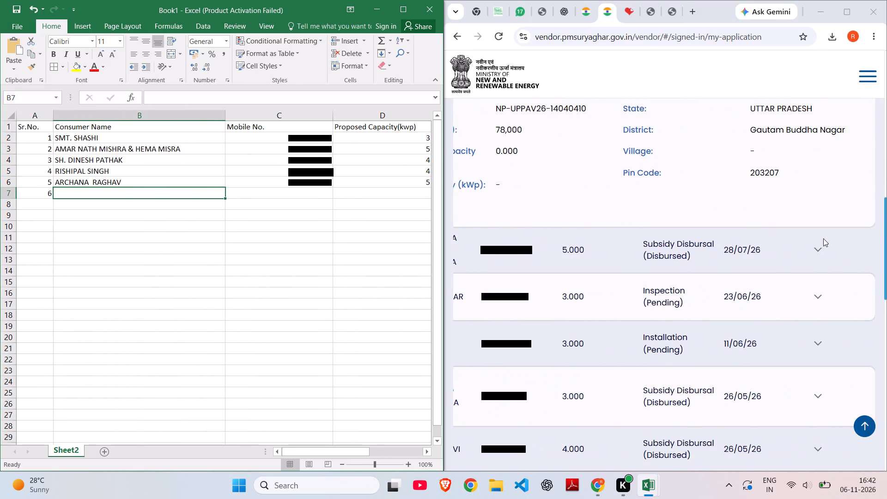
left_click(813, 250)
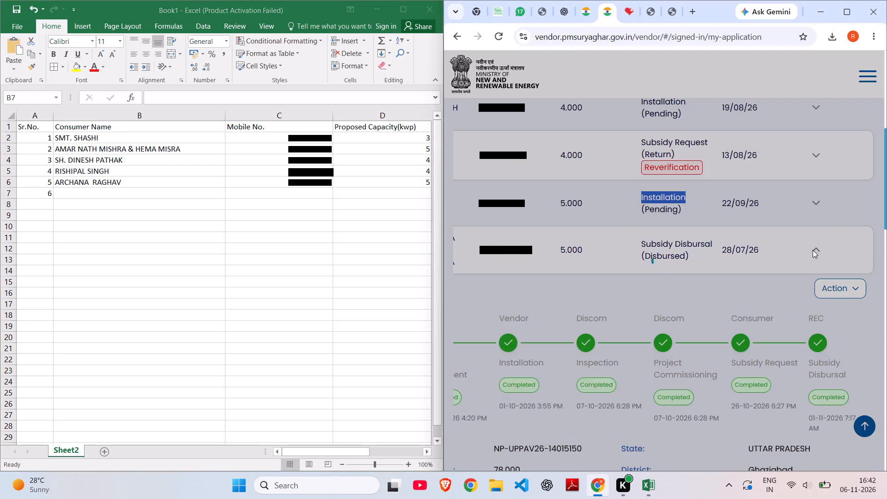
scroll(771, 297, "down", 3)
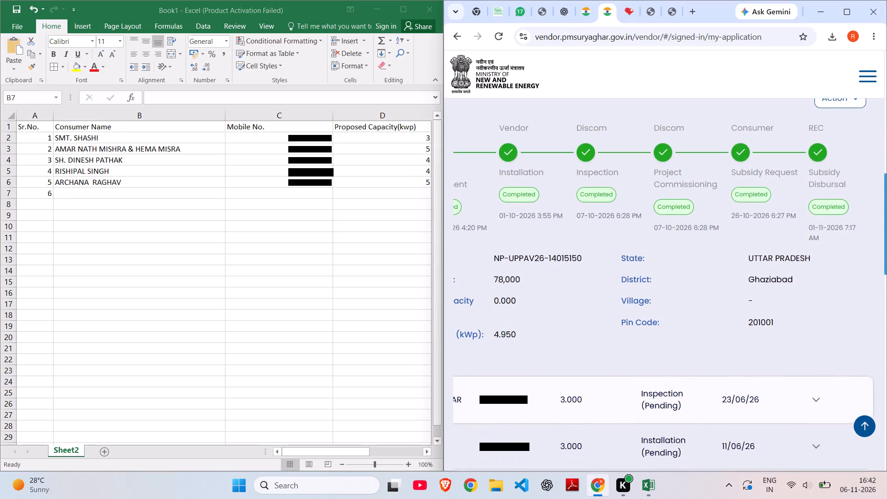
scroll(771, 297, "down", 3)
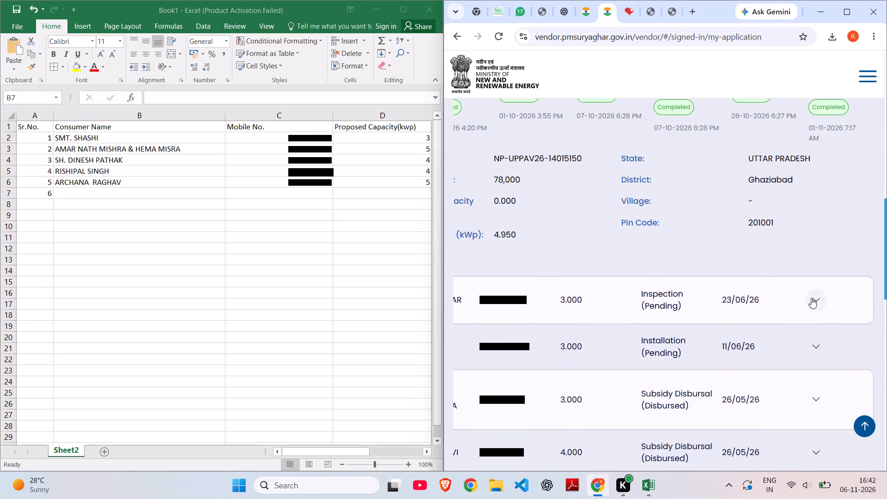
left_click(815, 299)
scroll(765, 305, "down", 2)
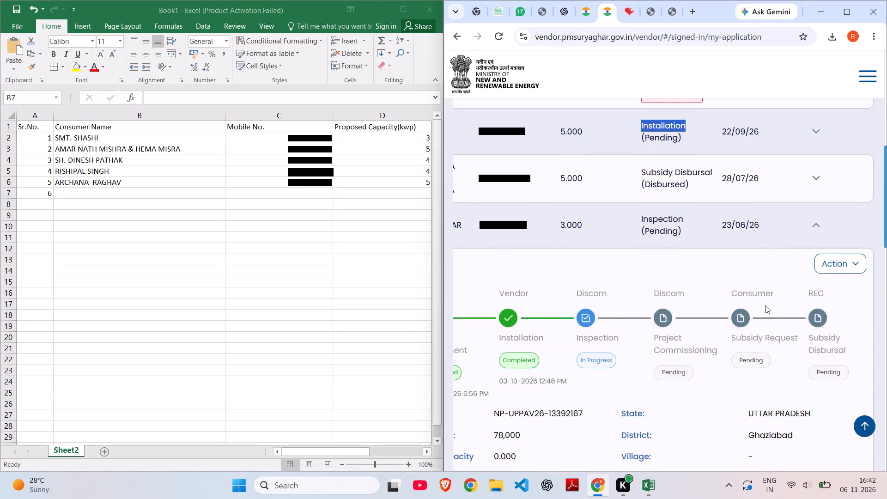
Copy the ninth listed application's consumer name from the portal into cell B7 under Consumer Name.
scroll(661, 294, "right", 4)
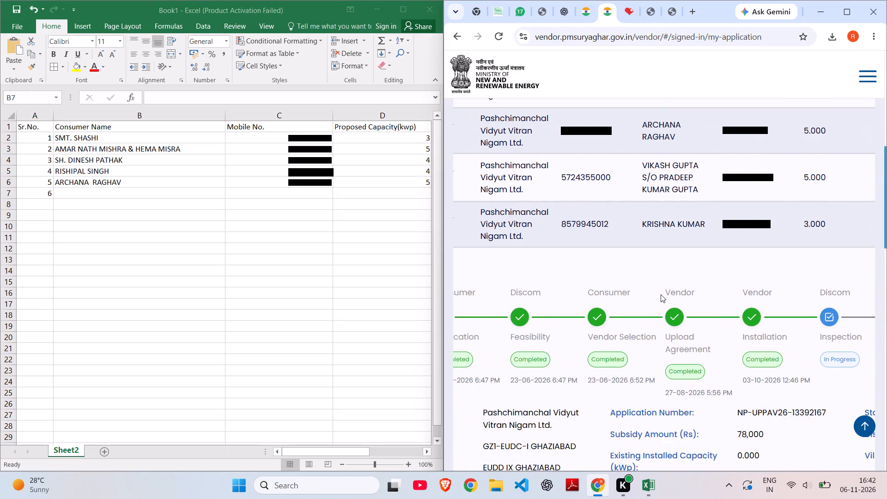
scroll(661, 294, "right", 2)
scroll(661, 294, "left", 1)
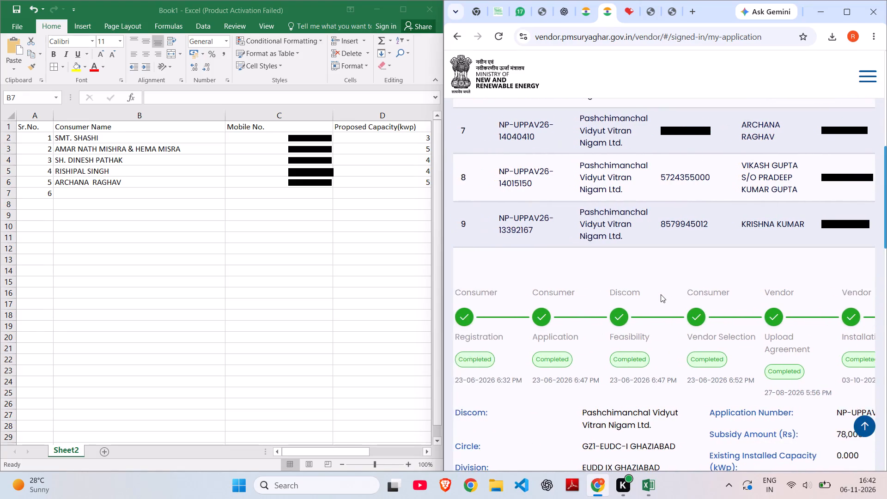
scroll(661, 294, "left", 1)
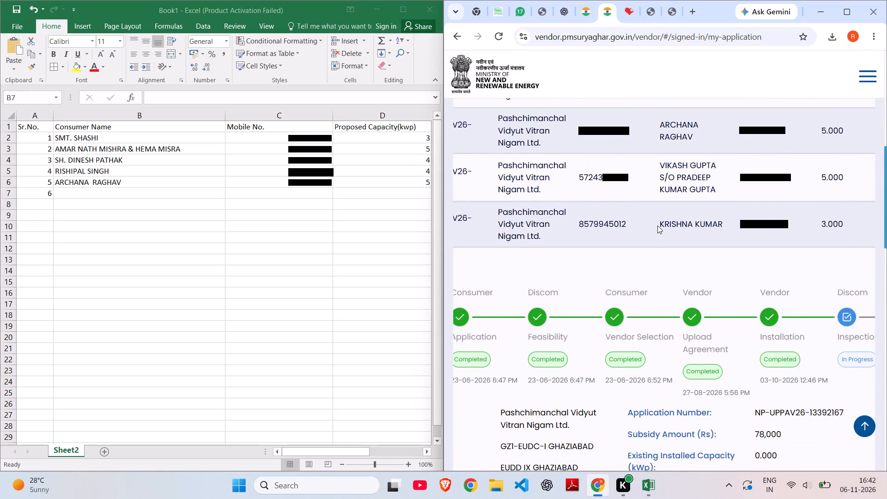
left_click_drag(660, 224, 678, 222)
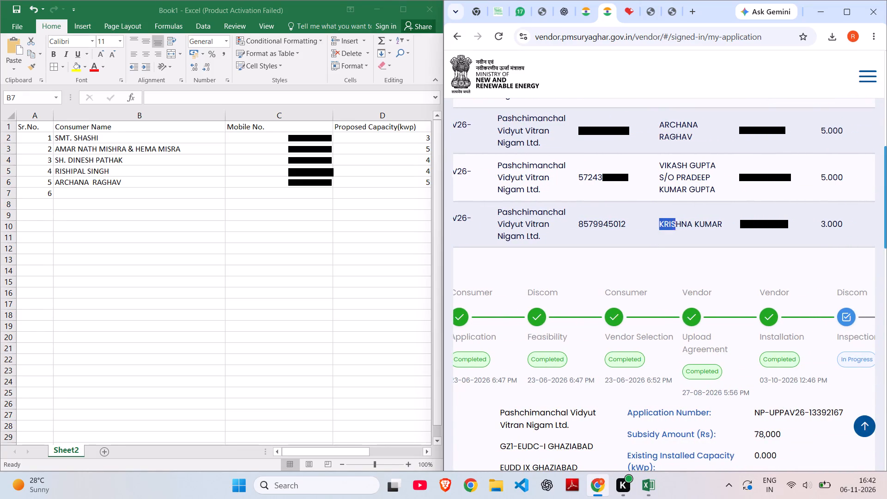
left_click_drag(678, 222, 724, 220)
key("ctrl+c")
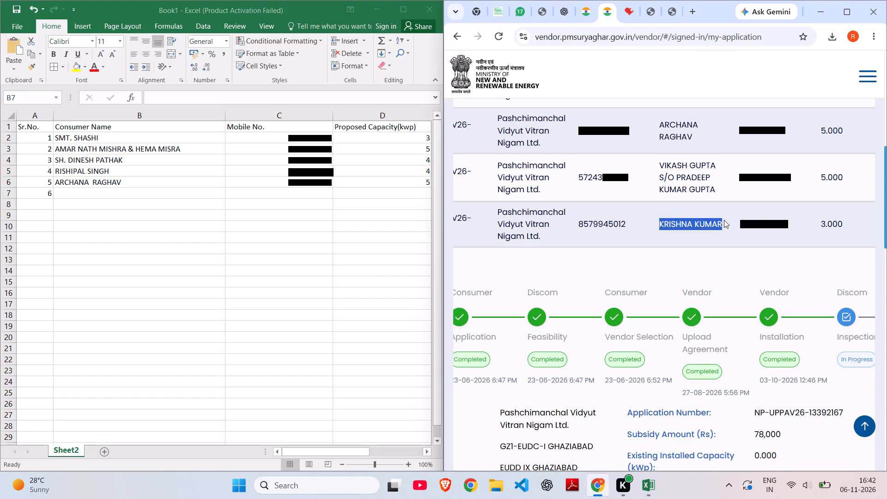
left_click(151, 194)
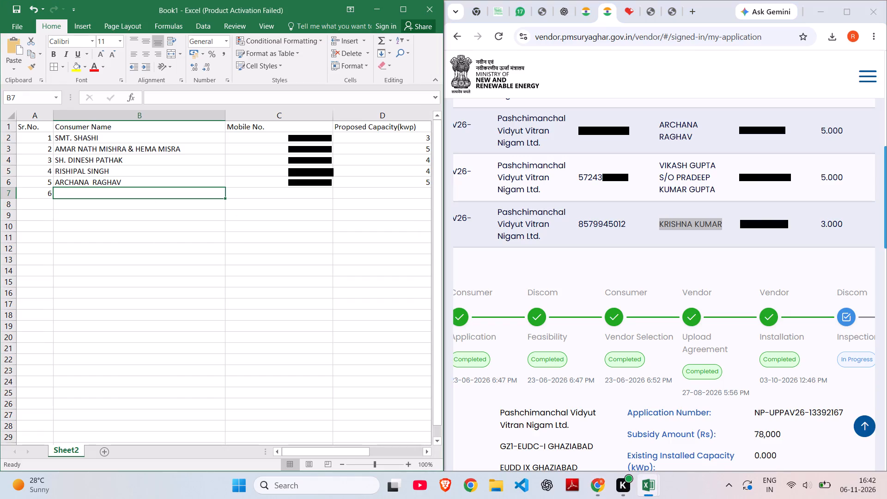
left_click(151, 194)
double_click(151, 194)
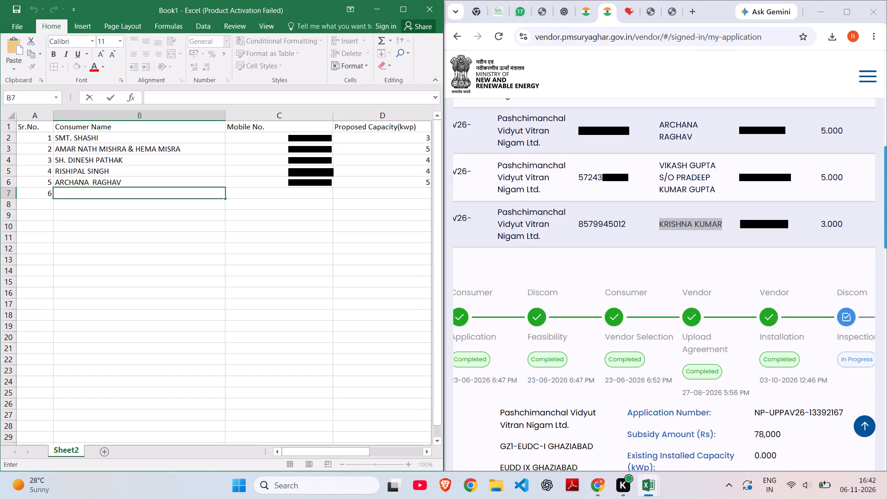
key("ctrl+v")
Copy the ninth listed application's mobile number from the portal into cell C7 under Mobile No.
left_click(261, 190)
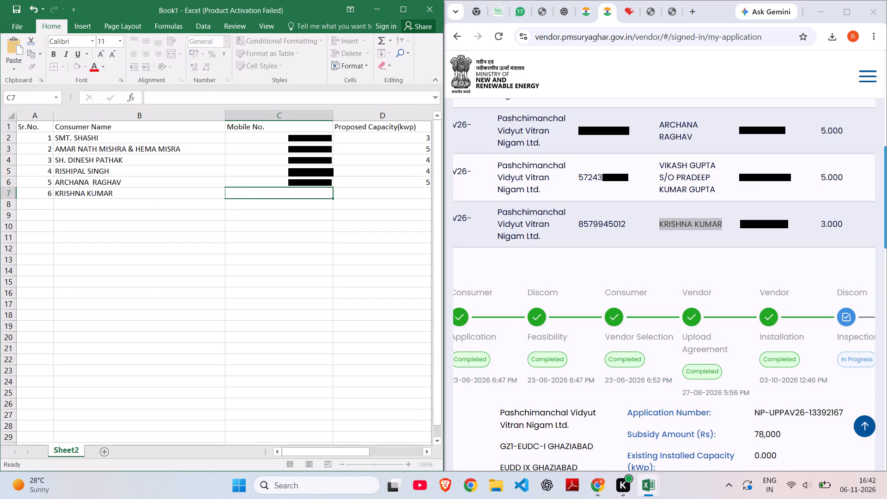
left_click(740, 218)
left_click_drag(740, 223, 777, 217)
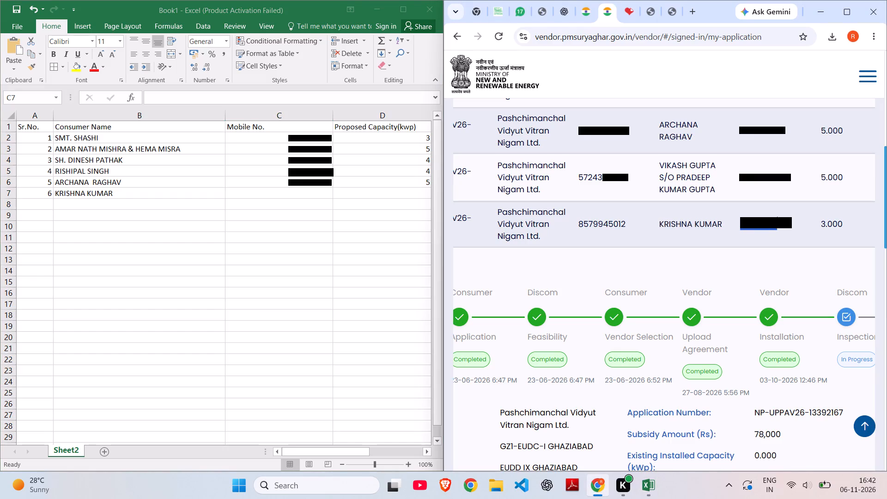
left_click_drag(777, 217, 790, 217)
key("ctrl+c")
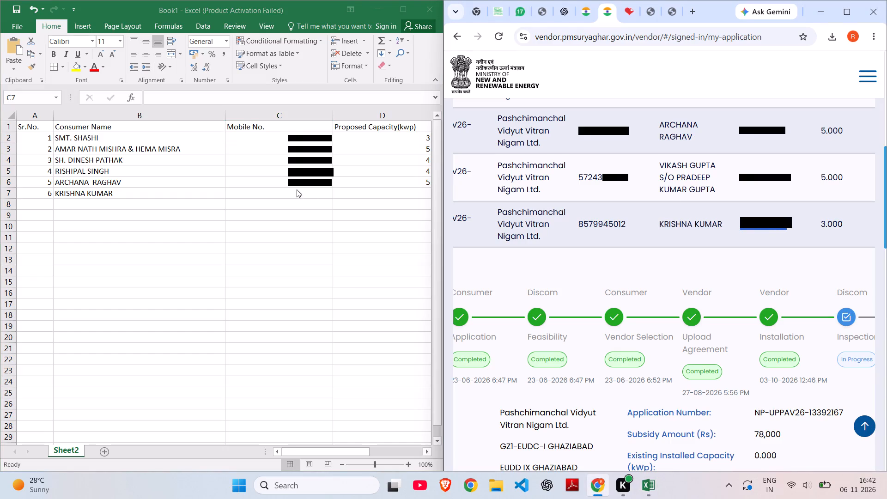
left_click(291, 192)
double_click(291, 192)
key("ctrl+v")
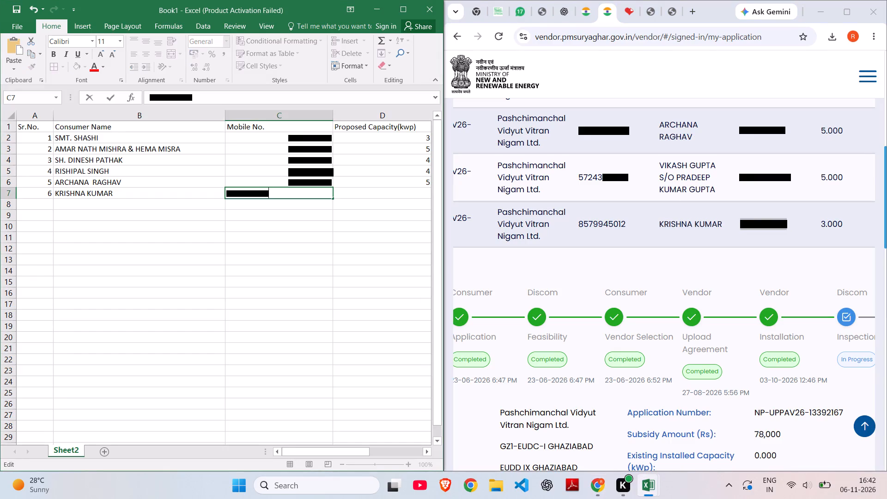
Enter 3.000 in cell D7 under Proposed Capacity(kwp) for the ninth listed application.
left_click(388, 194)
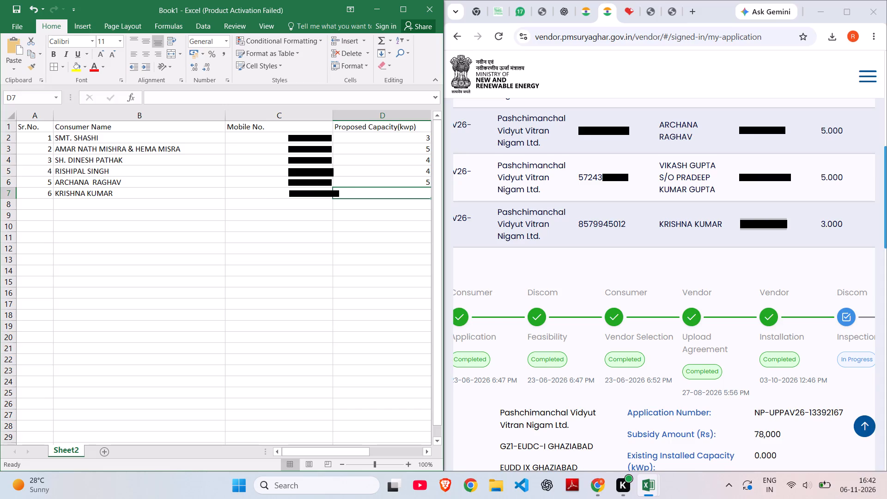
key("3")
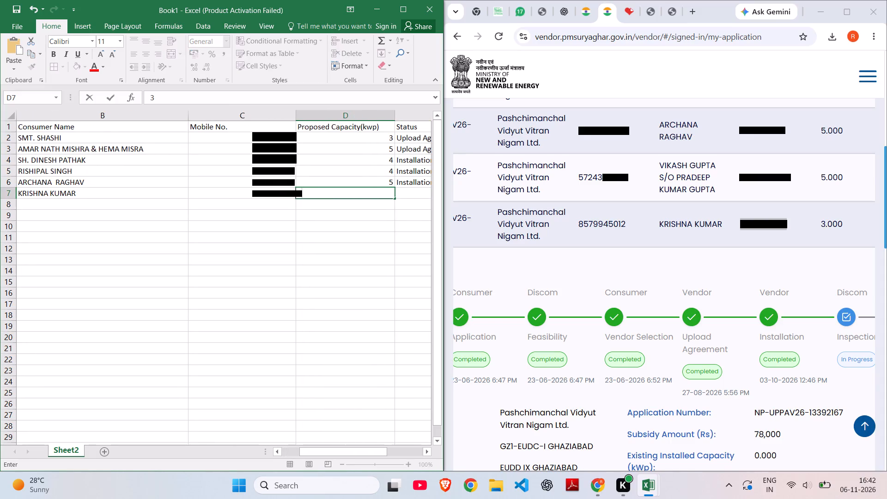
key("period")
type("000")
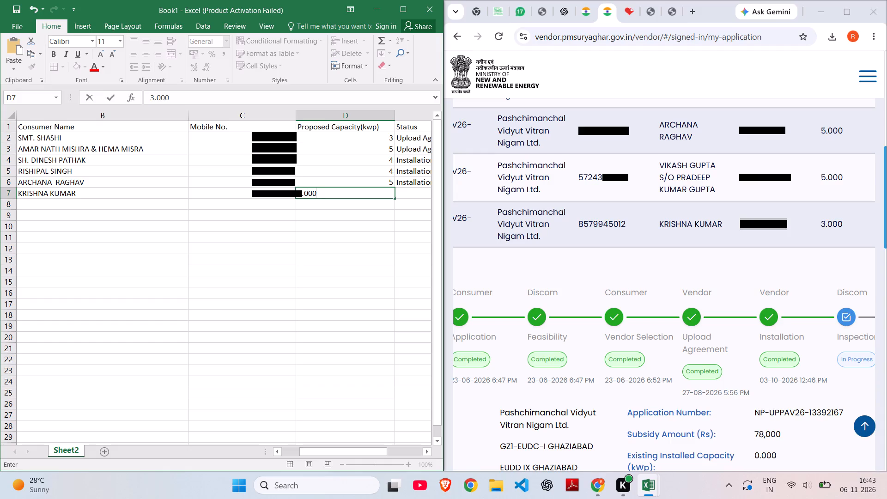
left_click(388, 194)
scroll(388, 194, "left", 2)
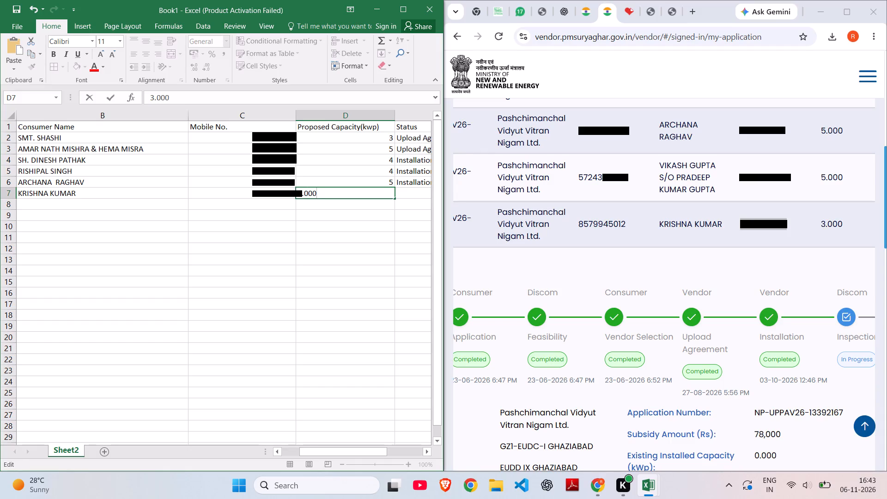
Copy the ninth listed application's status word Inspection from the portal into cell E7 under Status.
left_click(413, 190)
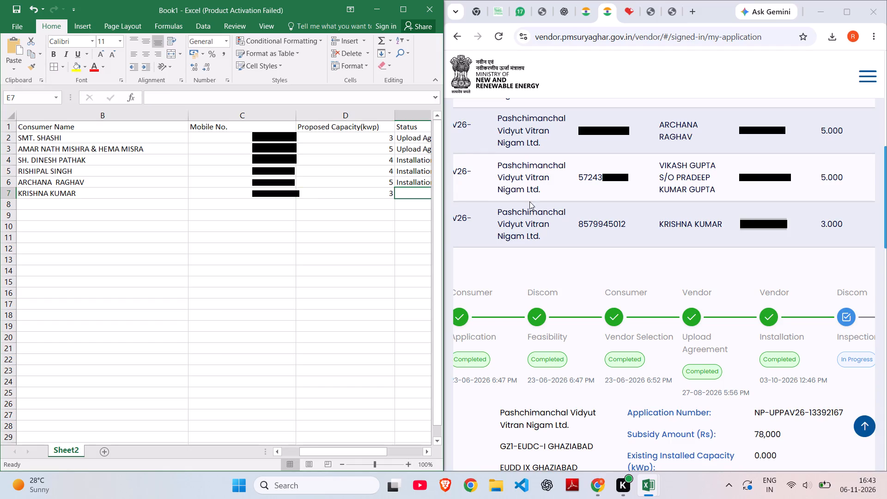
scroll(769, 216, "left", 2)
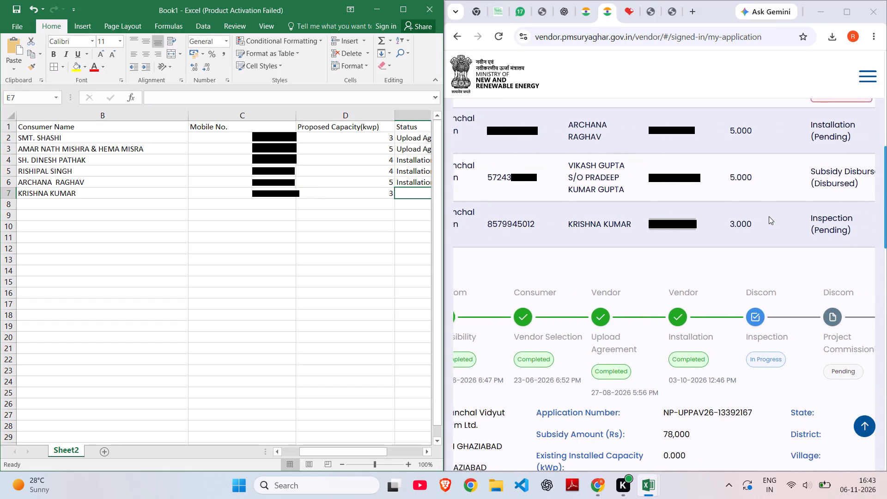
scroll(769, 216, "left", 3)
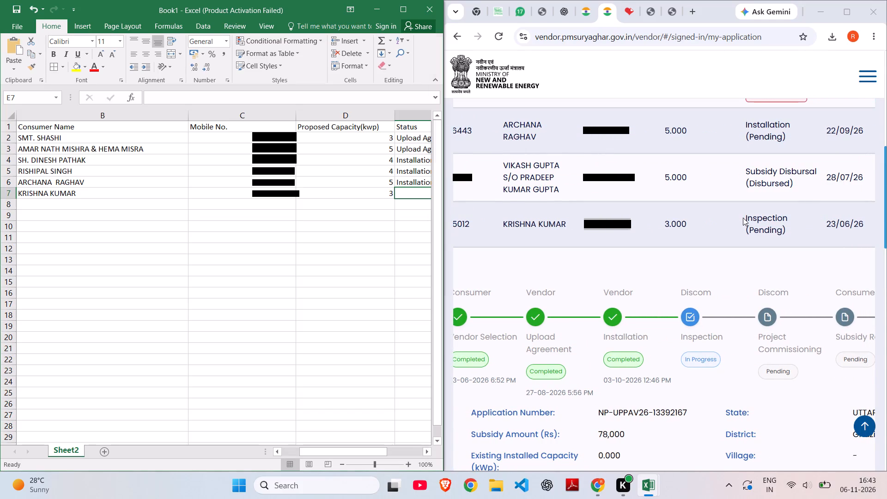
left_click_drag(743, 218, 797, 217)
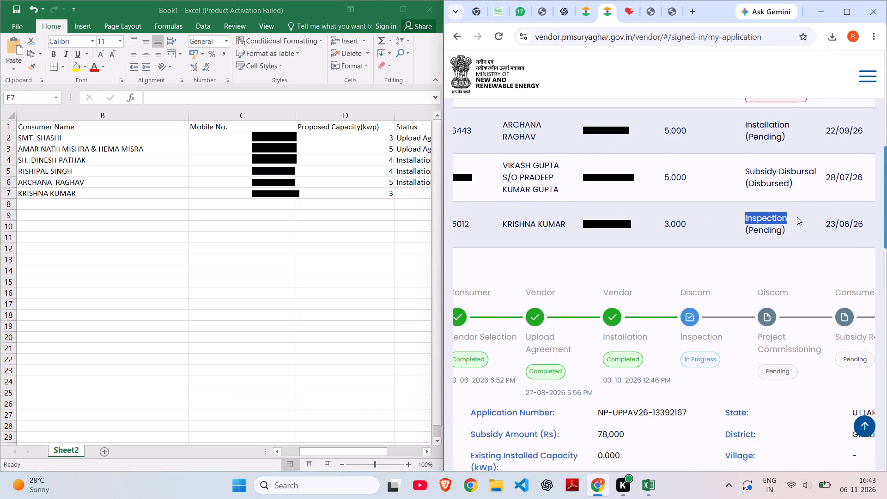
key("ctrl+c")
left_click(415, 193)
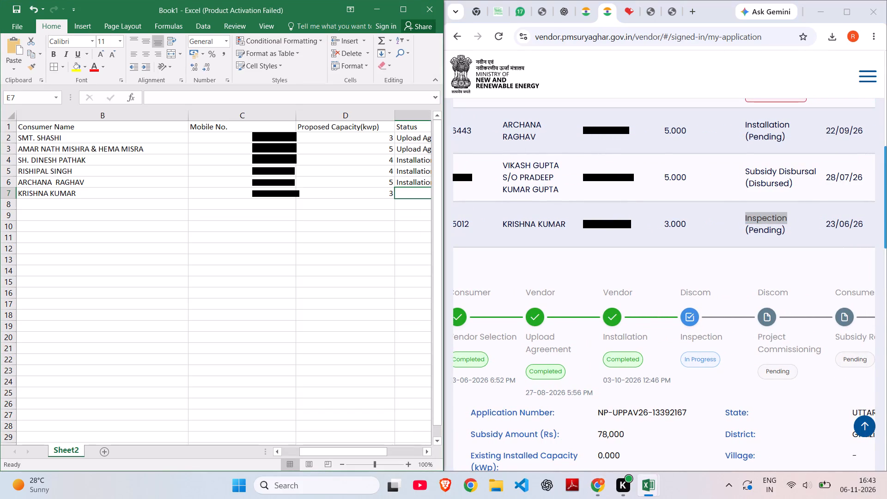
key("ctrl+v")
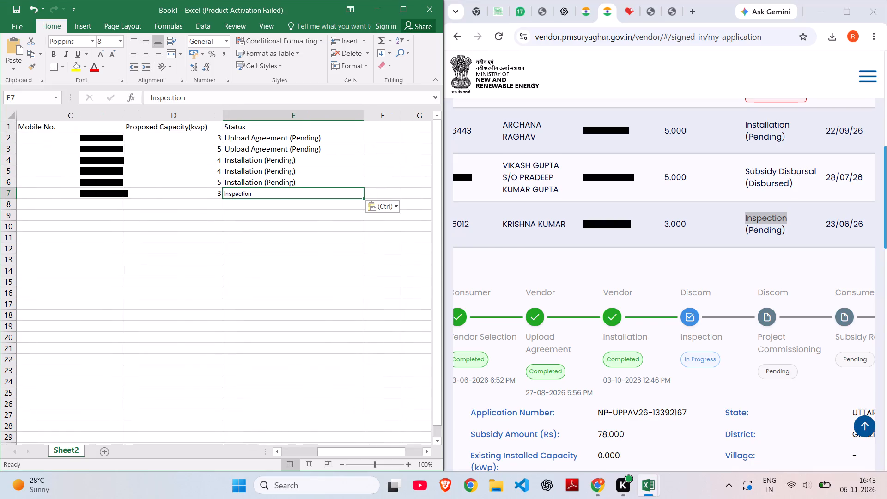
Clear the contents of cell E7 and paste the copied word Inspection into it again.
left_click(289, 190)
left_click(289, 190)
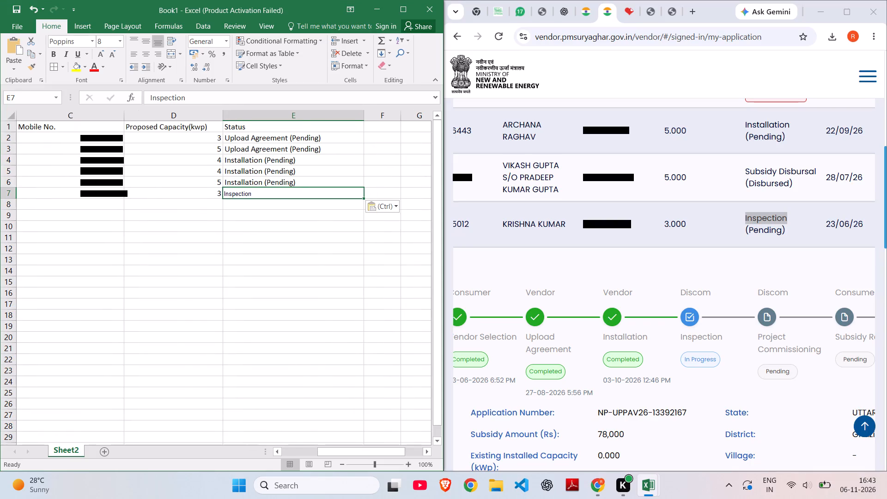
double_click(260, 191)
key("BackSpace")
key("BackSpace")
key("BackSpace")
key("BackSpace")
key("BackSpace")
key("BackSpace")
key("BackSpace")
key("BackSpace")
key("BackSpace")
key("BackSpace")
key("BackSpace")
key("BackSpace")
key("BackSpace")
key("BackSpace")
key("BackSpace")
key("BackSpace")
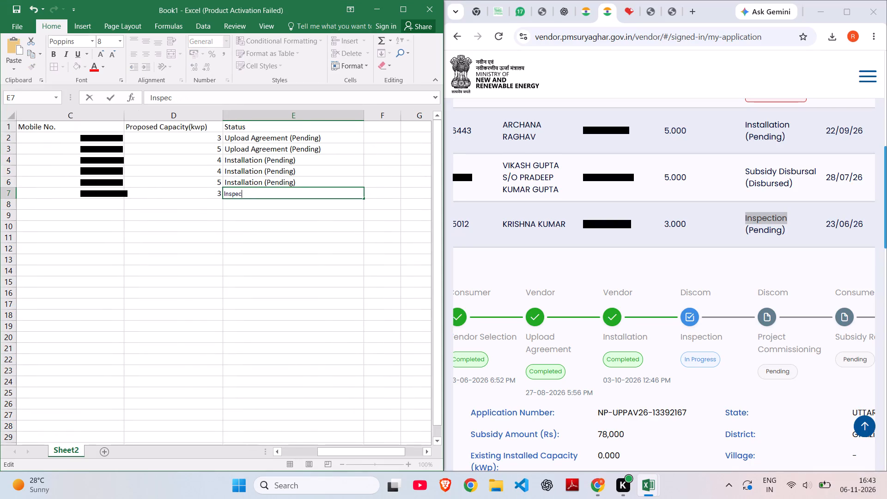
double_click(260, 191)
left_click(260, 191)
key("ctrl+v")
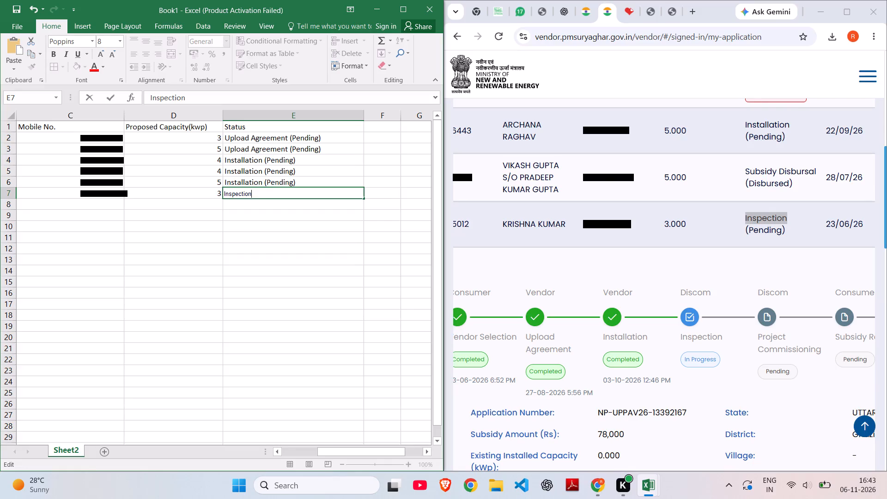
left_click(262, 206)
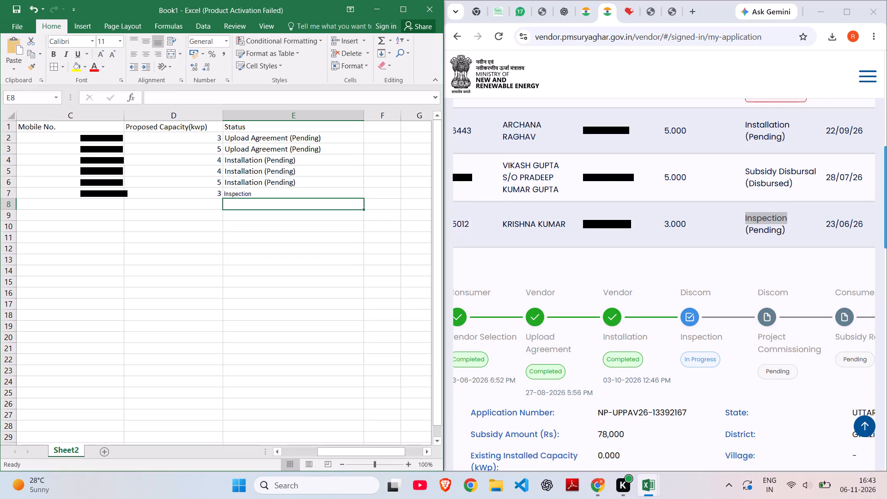
Replace the status in cell E7 with Installation (Pending).
left_click(260, 192)
double_click(260, 194)
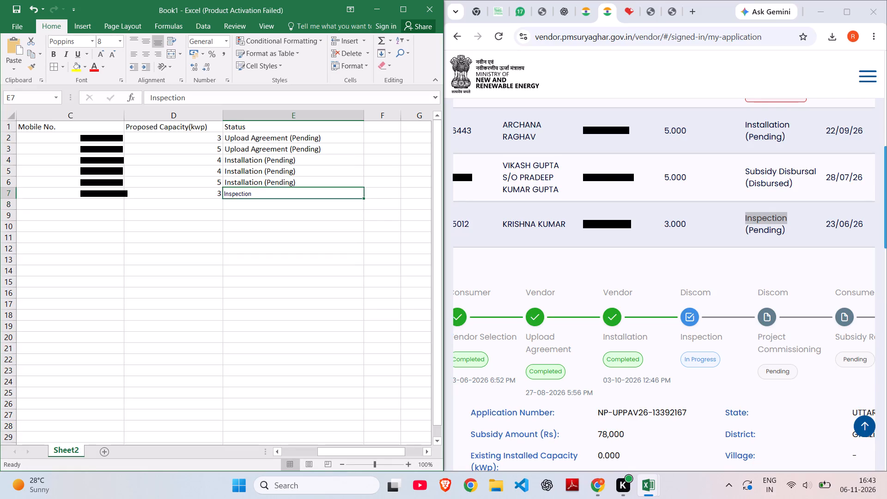
key("BackSpace")
key("BackSpace")
key("BackSpace")
key("BackSpace")
key("BackSpace")
key("BackSpace")
key("BackSpace")
key("BackSpace")
key("BackSpace")
key("BackSpace")
key("BackSpace")
key("BackSpace")
key("BackSpace")
key("BackSpace")
key("BackSpace")
key("BackSpace")
key("BackSpace")
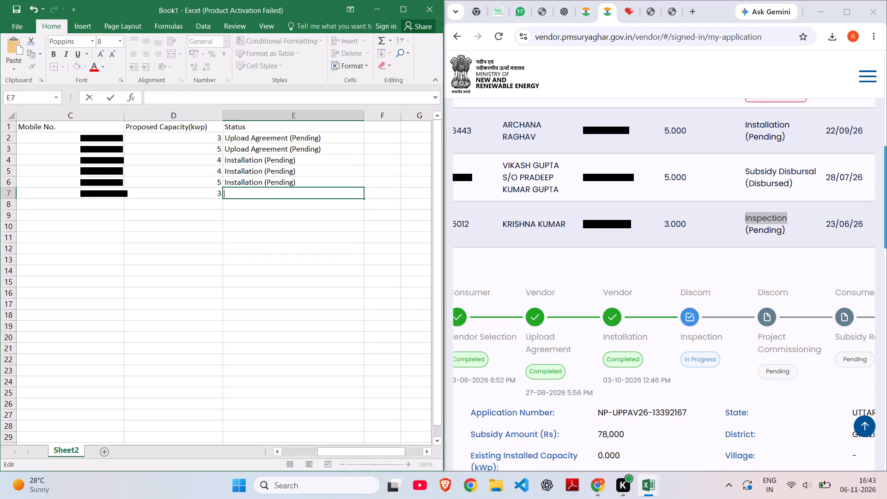
key("i")
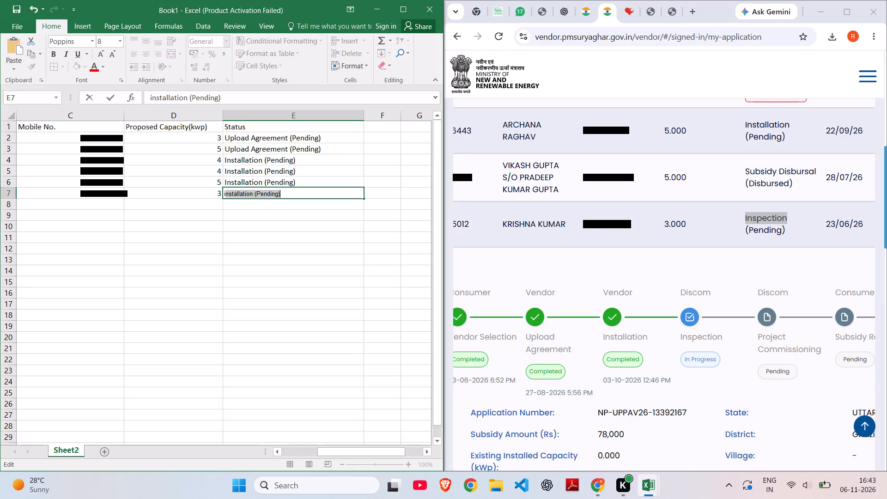
double_click(279, 176)
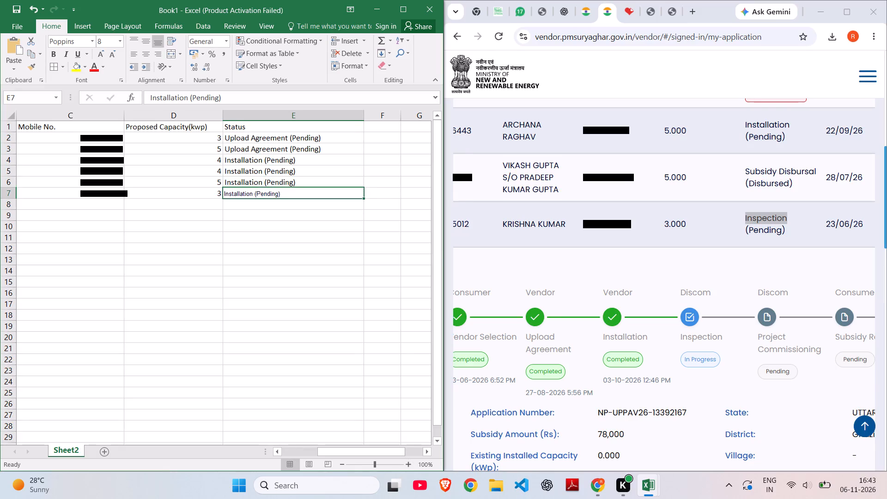
Check the status text formatting in cell E6 and set the font size of the text in cell E7 to 11.
left_click(278, 177)
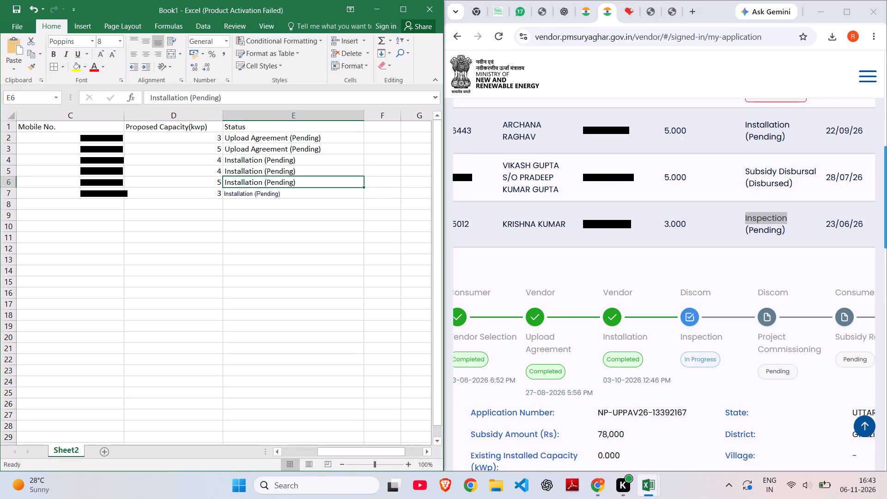
double_click(278, 180)
double_click(279, 190)
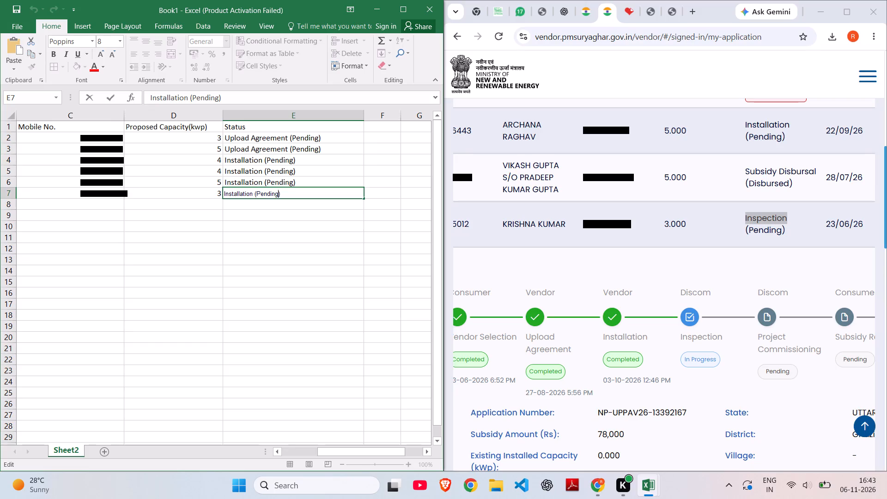
left_click(281, 182)
double_click(285, 182)
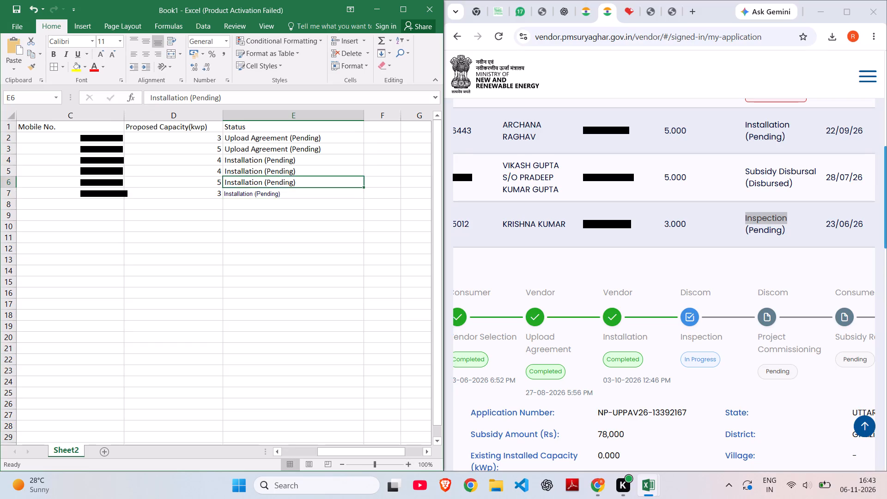
left_click_drag(296, 181, 224, 180)
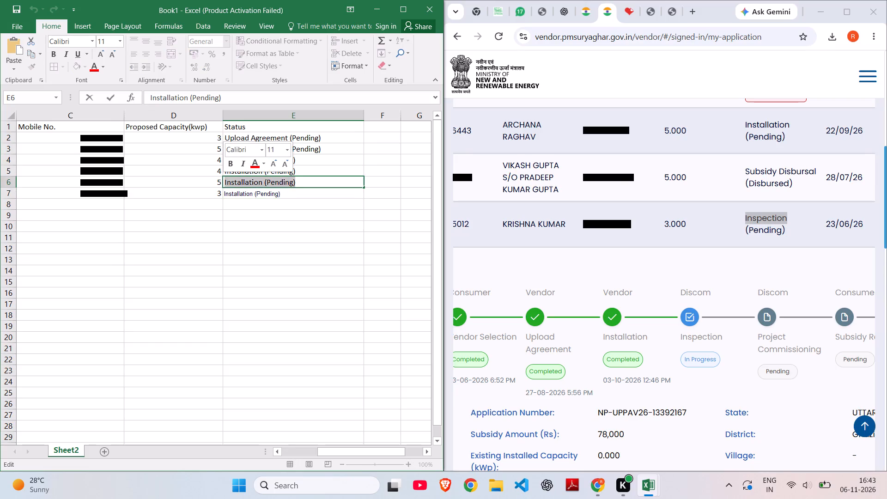
left_click(272, 191)
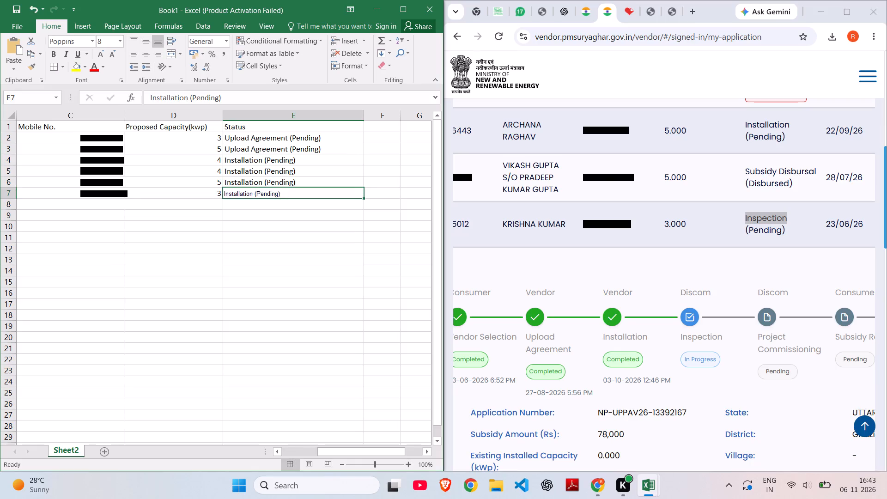
double_click(285, 193)
left_click_drag(285, 193, 256, 191)
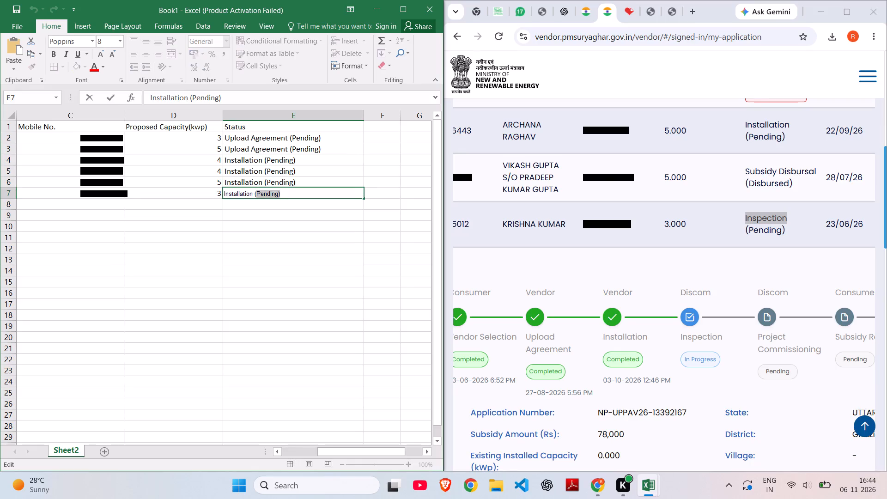
left_click_drag(256, 191, 222, 190)
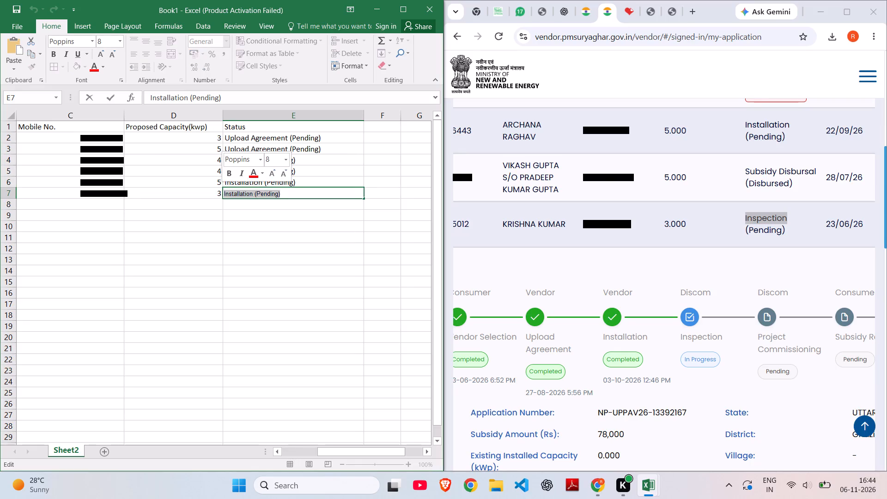
left_click(284, 158)
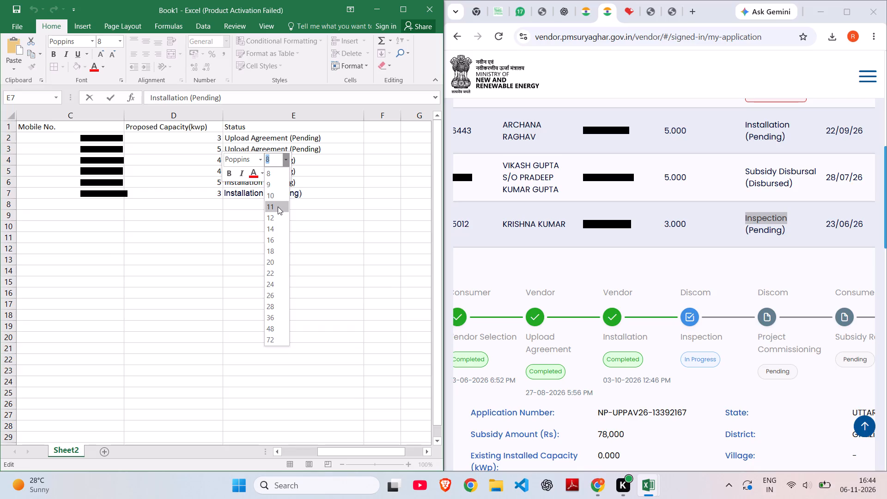
left_click(278, 207)
left_click(298, 188)
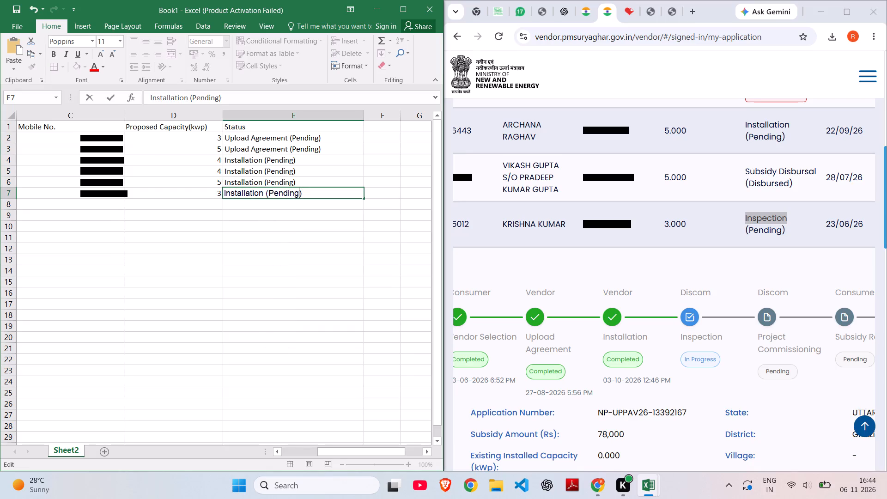
Check the status text formatting in cell E6 and set the font size of the text in cell E7 to 10.
left_click(275, 177)
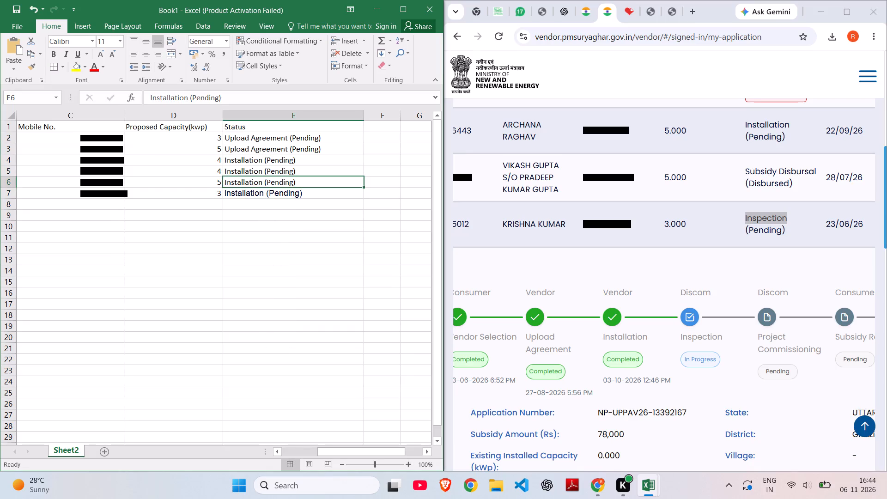
left_click(296, 183)
double_click(298, 183)
left_click(298, 183)
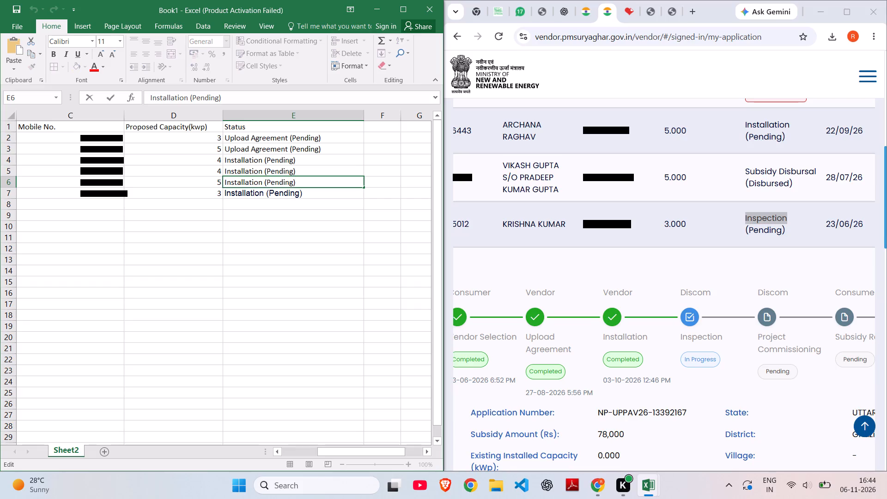
left_click_drag(298, 183, 255, 182)
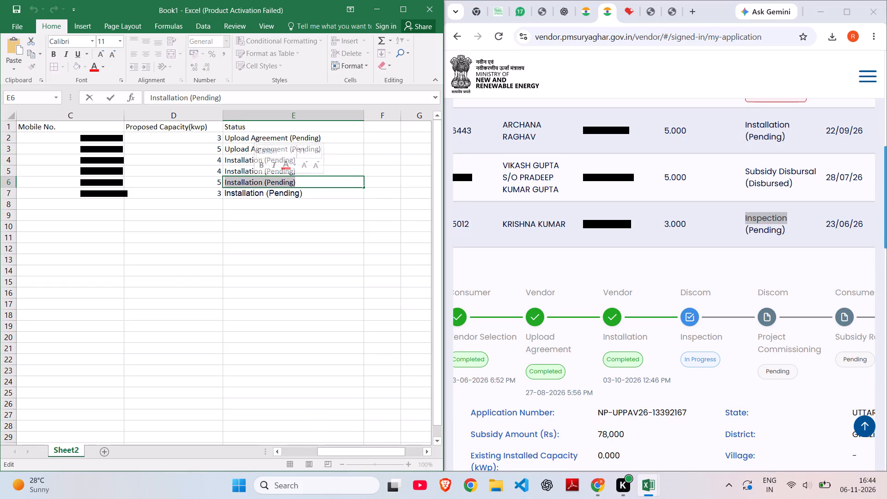
left_click(304, 223)
left_click(290, 195)
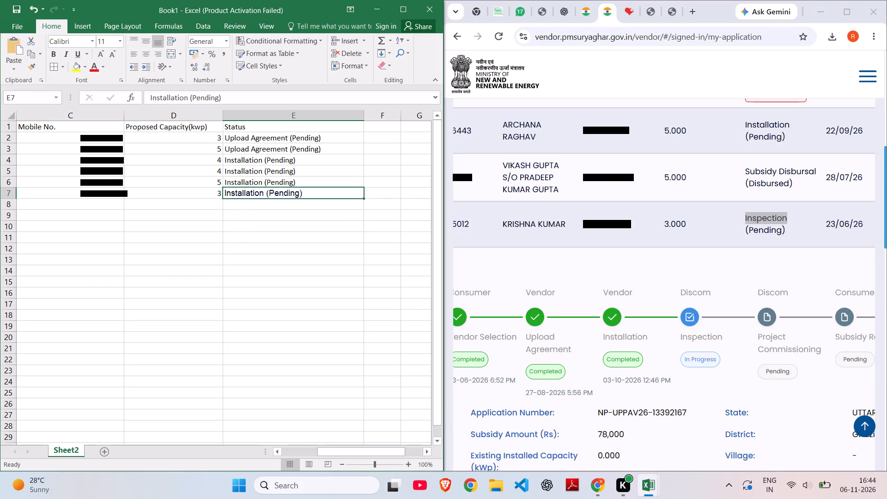
left_click(307, 195)
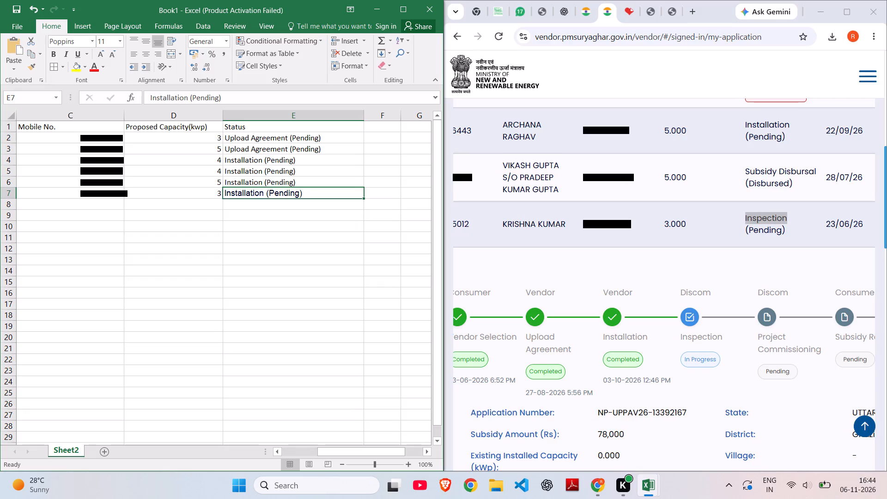
double_click(307, 195)
left_click_drag(307, 195, 264, 190)
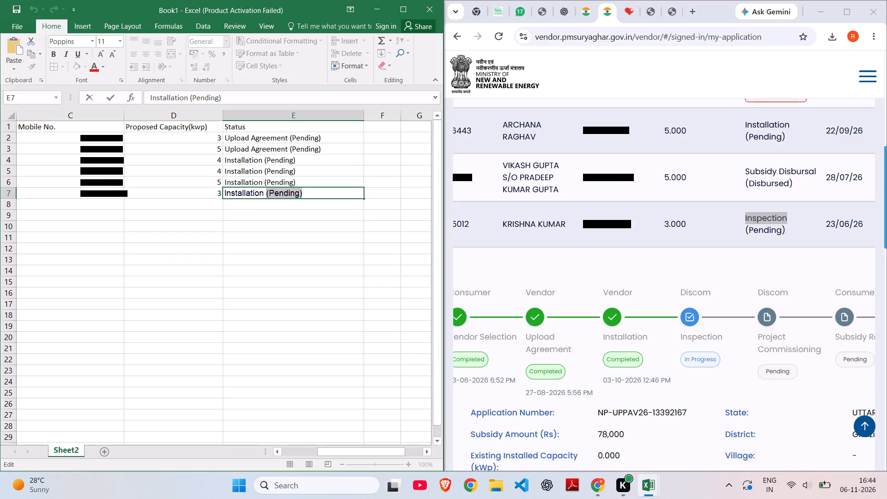
left_click_drag(264, 190, 225, 191)
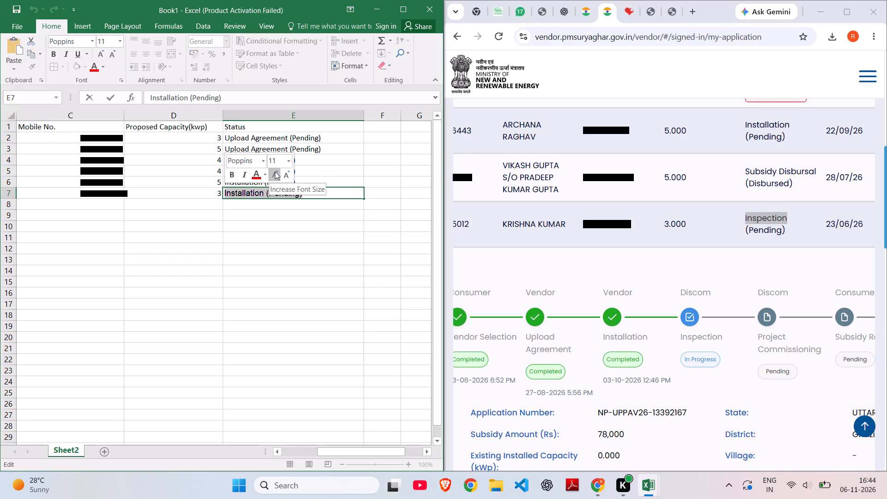
left_click(266, 173)
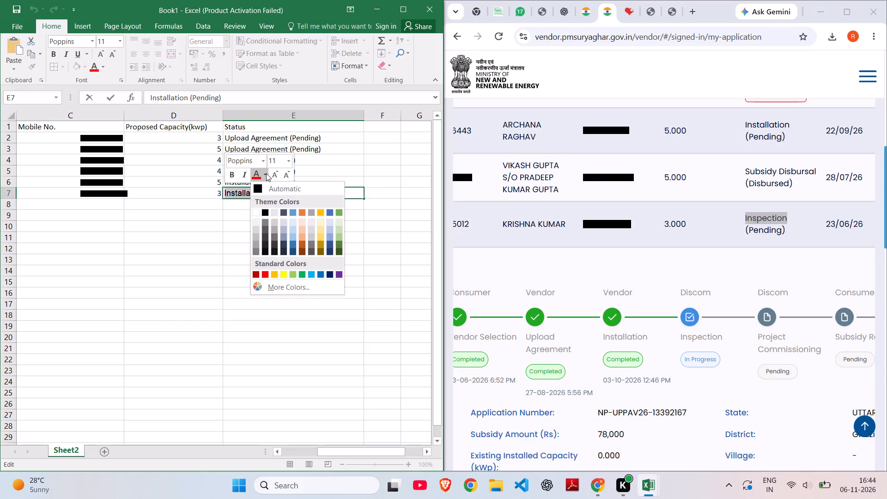
left_click(266, 173)
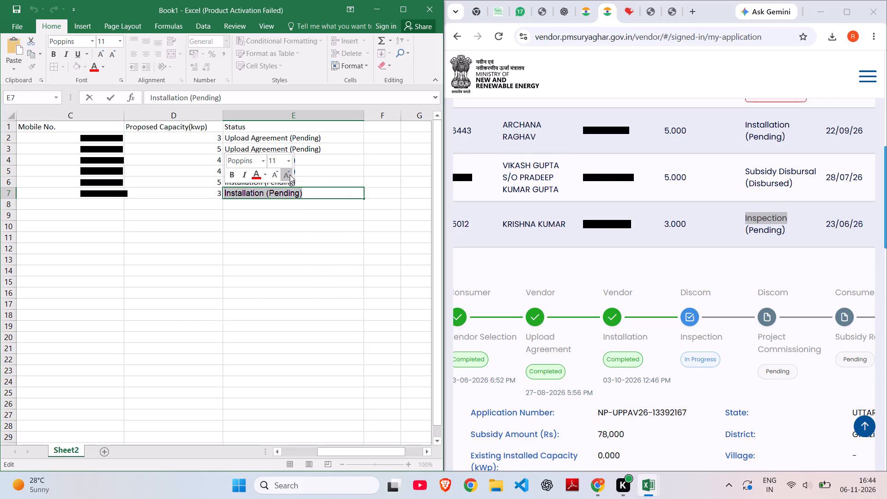
left_click(279, 171)
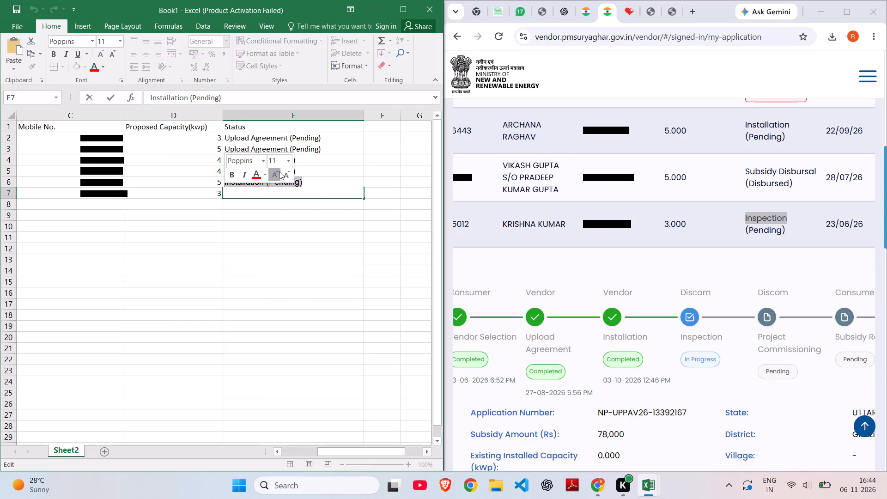
left_click(279, 171)
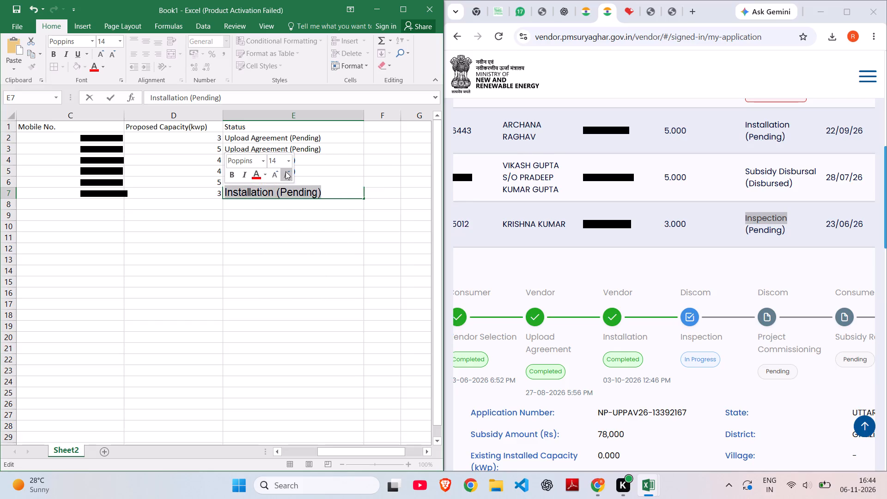
left_click(287, 171)
left_click(287, 171)
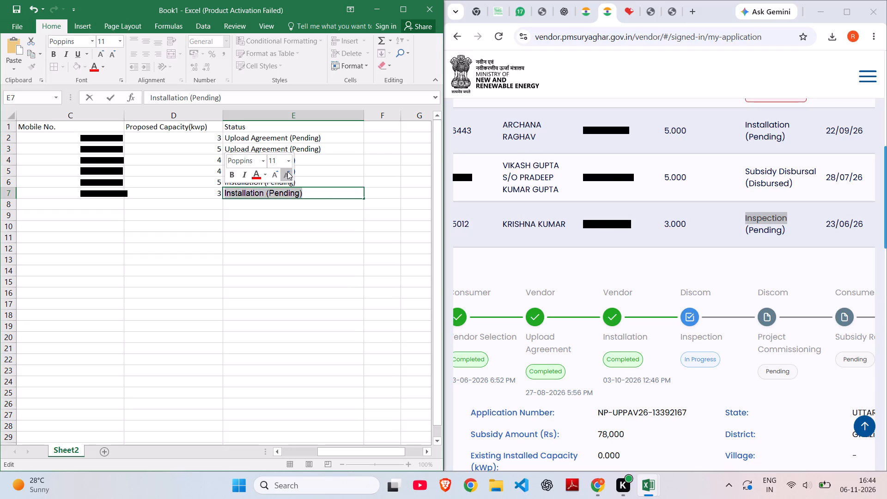
left_click(287, 171)
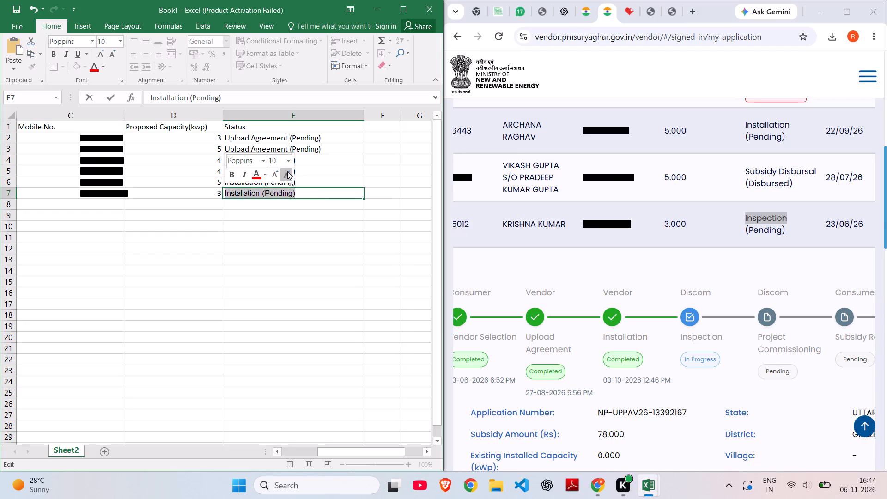
left_click(318, 216)
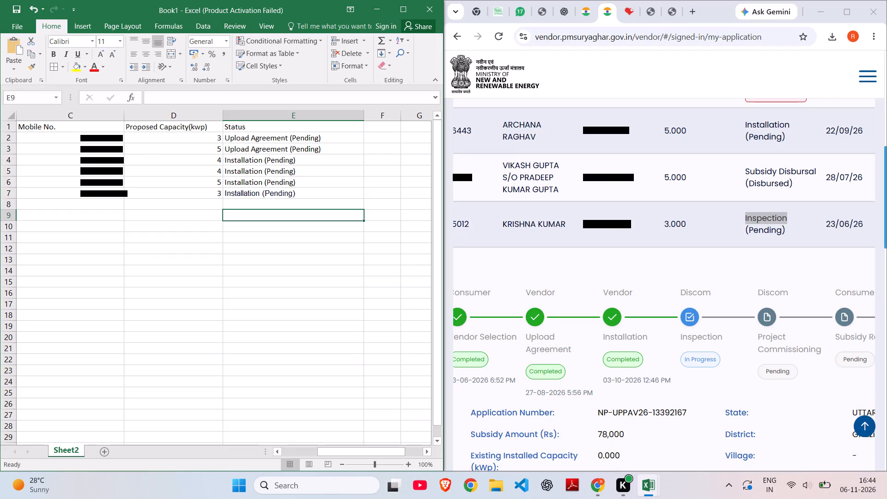
Enter serial number 7 in cell A8 under Sr.No.
left_click(269, 203)
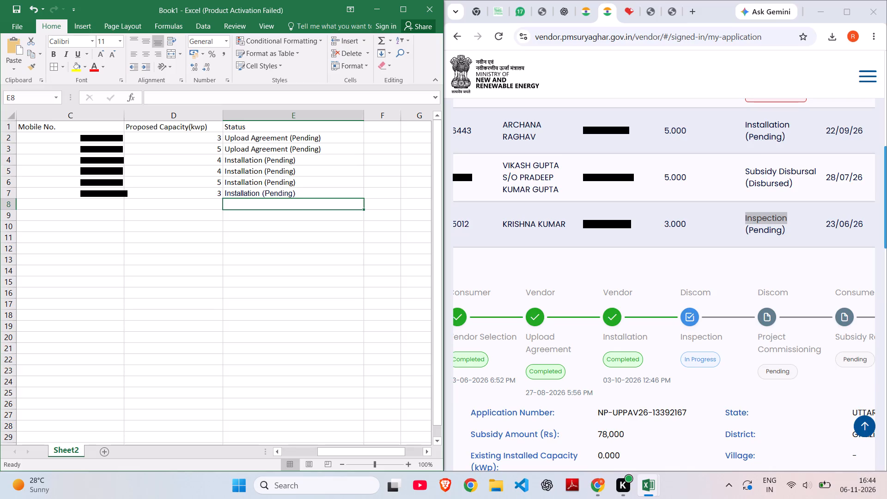
scroll(233, 203, "left", 1)
scroll(233, 203, "right", 4)
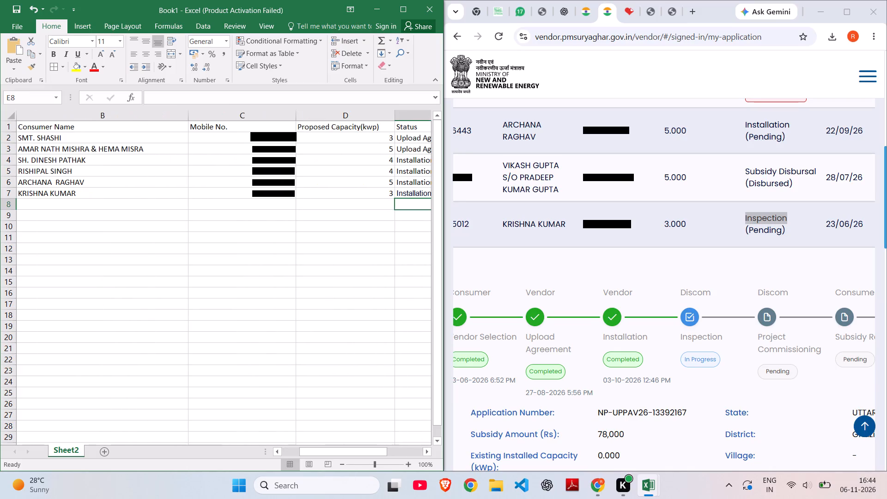
scroll(78, 202, "right", 1)
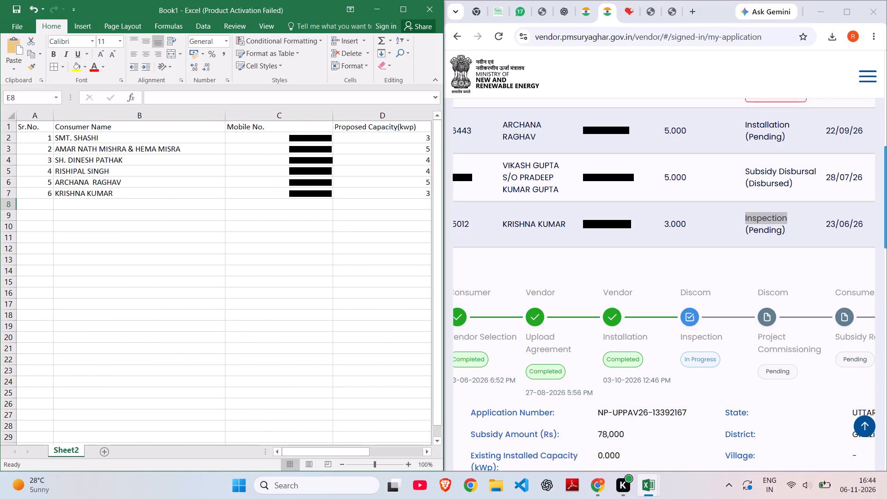
left_click(42, 203)
key("7")
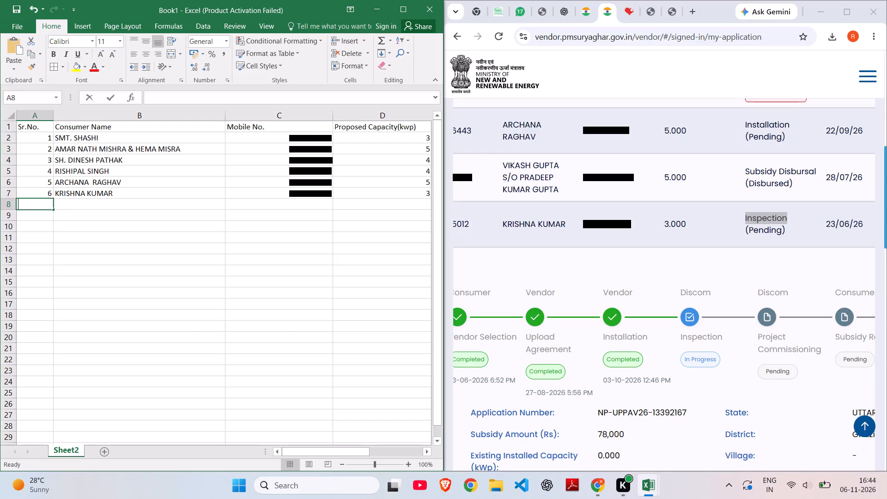
left_click(90, 208)
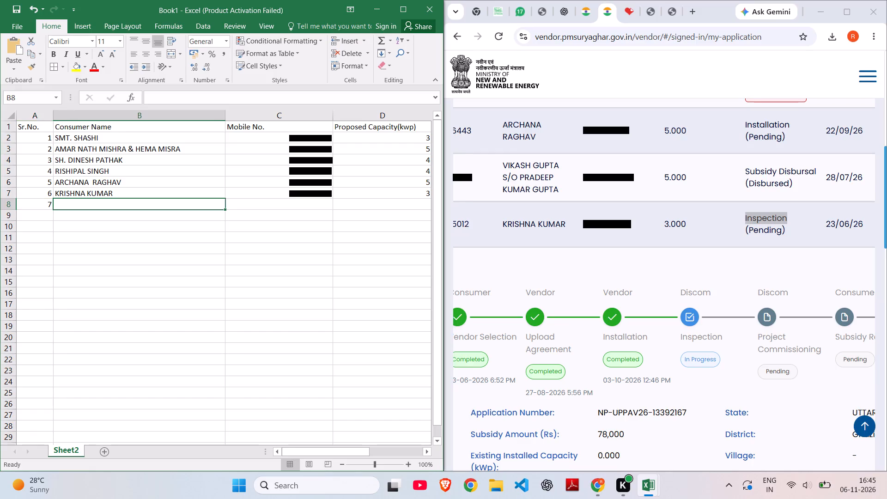
Find the next Installation (Pending) application in the portal list, dated 11/06/26, and expand its details.
scroll(672, 268, "down", 1)
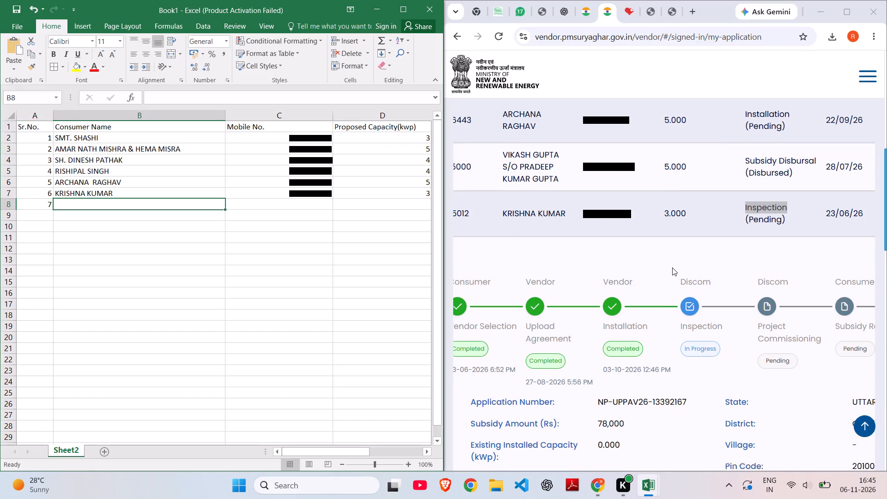
scroll(672, 268, "down", 1)
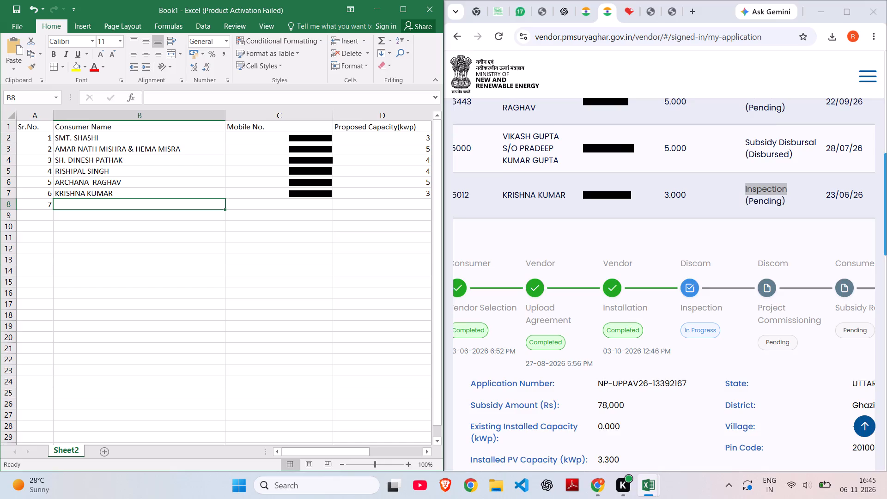
scroll(687, 258, "down", 1)
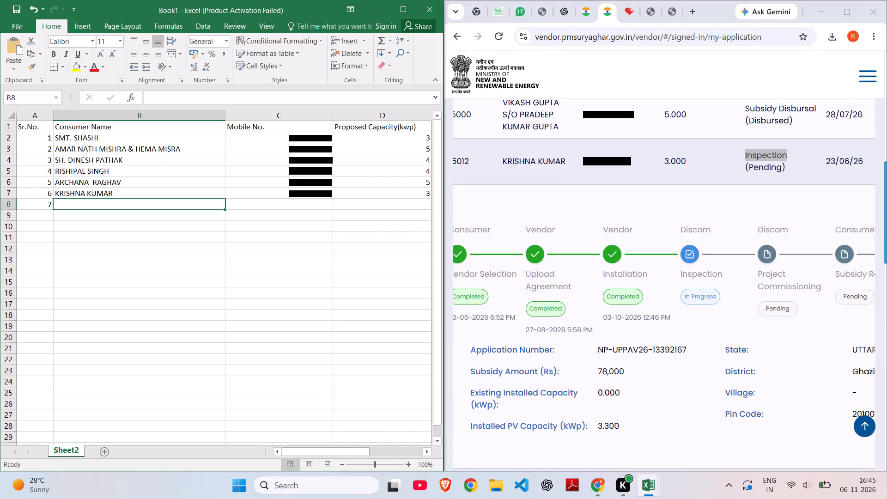
scroll(350, 259, "left", 4)
scroll(350, 259, "right", 4)
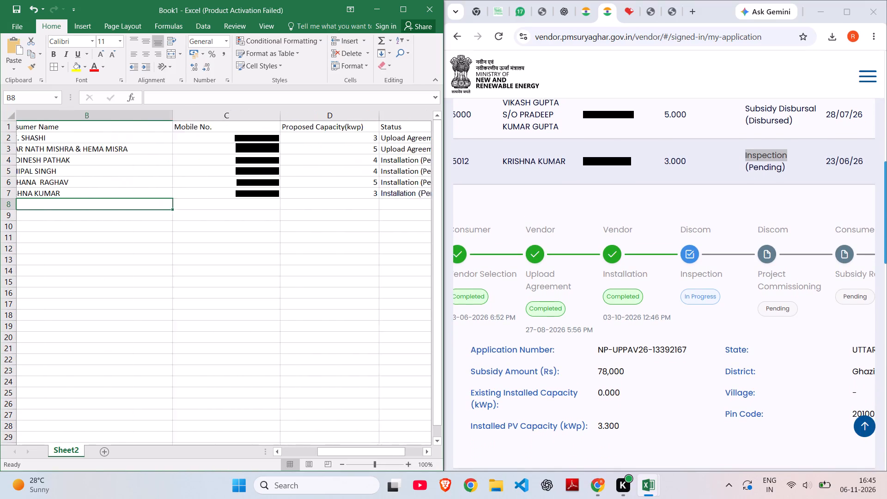
scroll(350, 259, "right", 2)
scroll(643, 257, "down", 1)
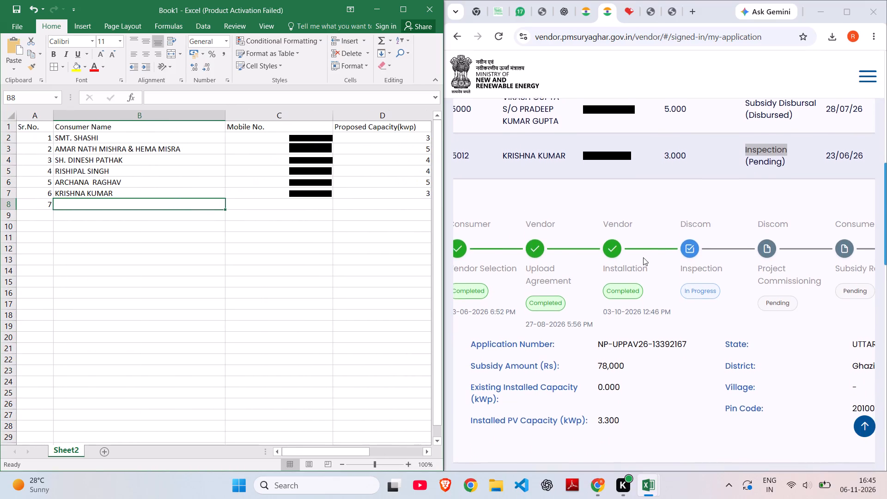
scroll(643, 257, "down", 2)
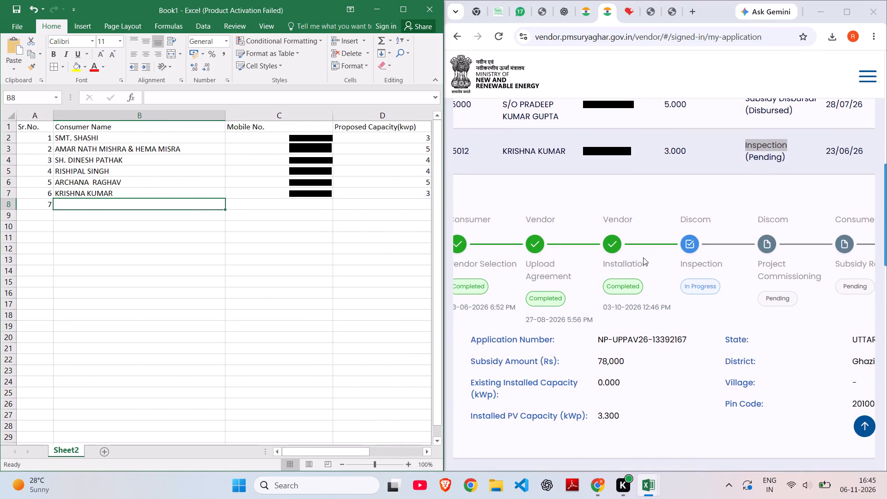
scroll(394, 229, "left", 3)
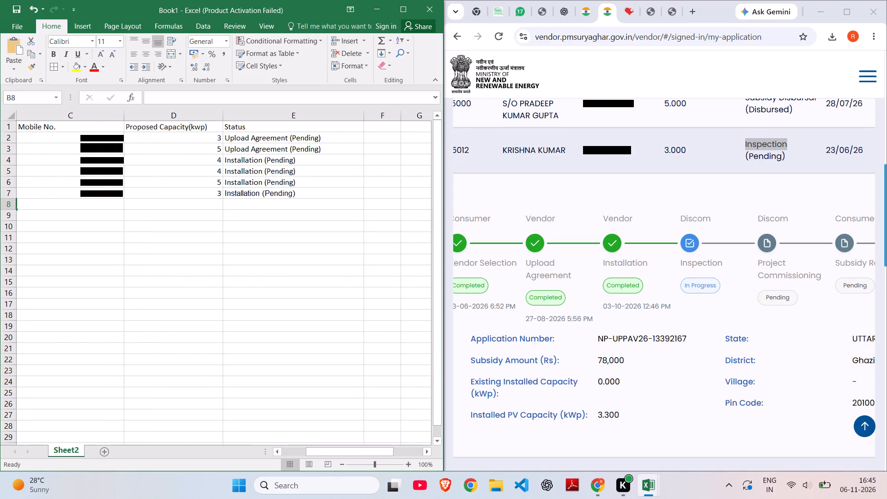
scroll(394, 229, "left", 2)
scroll(394, 229, "right", 5)
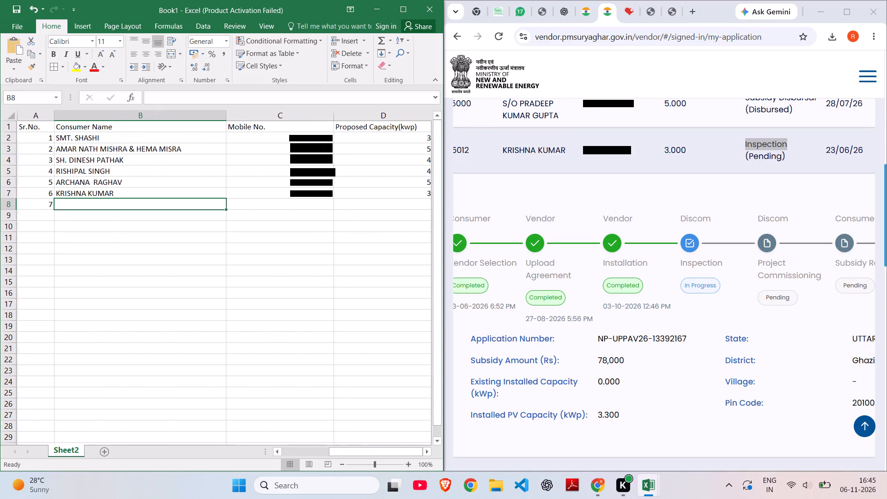
scroll(605, 237, "down", 2)
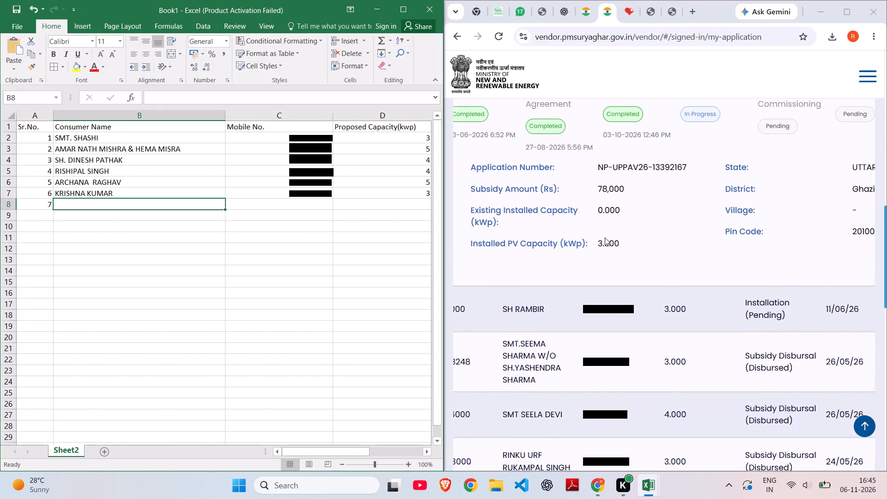
scroll(605, 237, "down", 4)
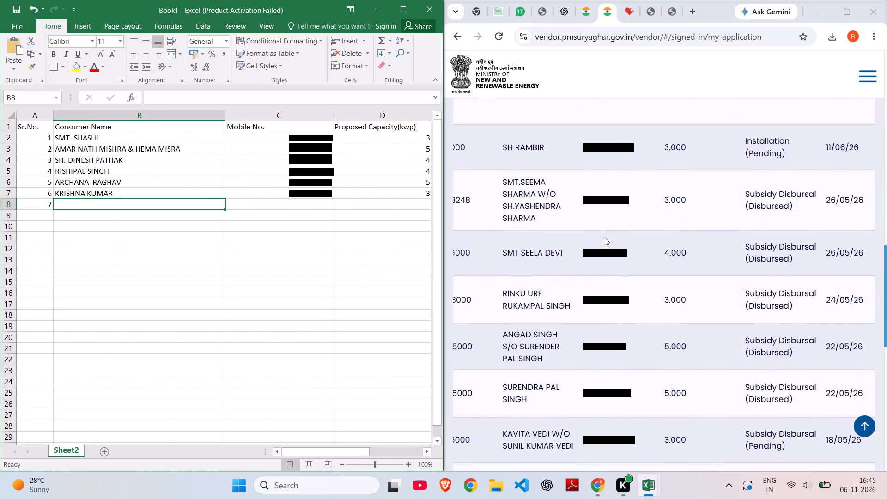
scroll(605, 237, "left", 3)
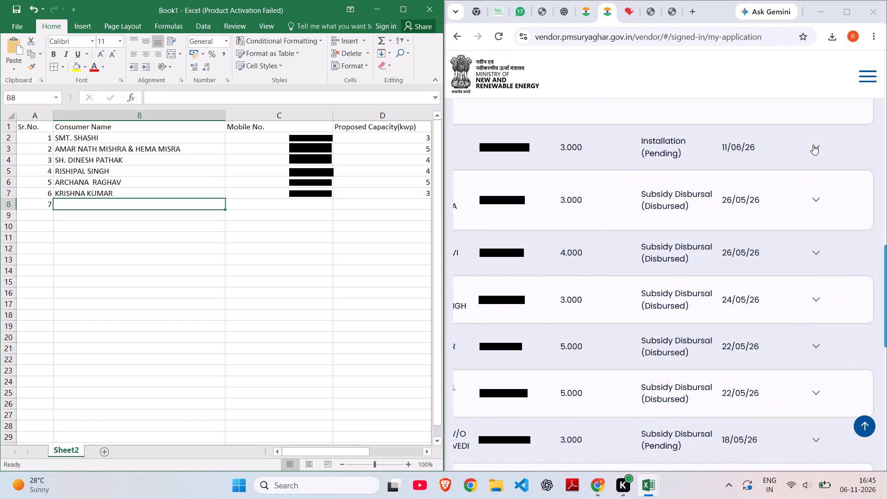
left_click(816, 145)
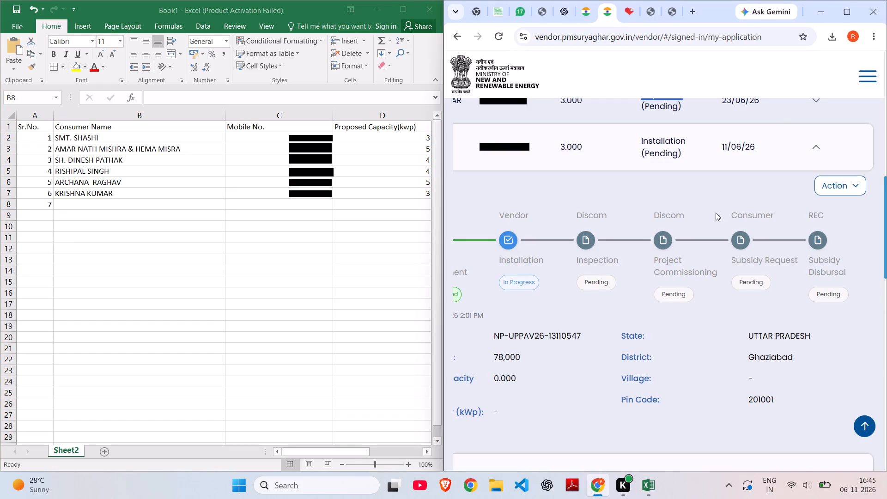
Copy the consumer name from the expanded portal application dated 11/06/26 into cell B8 of Sheet2.
scroll(627, 226, "right", 5)
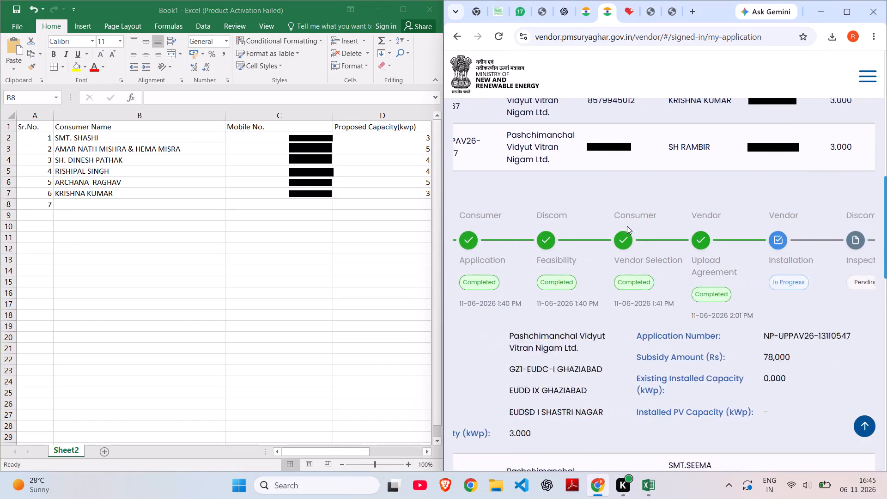
scroll(627, 226, "right", 2)
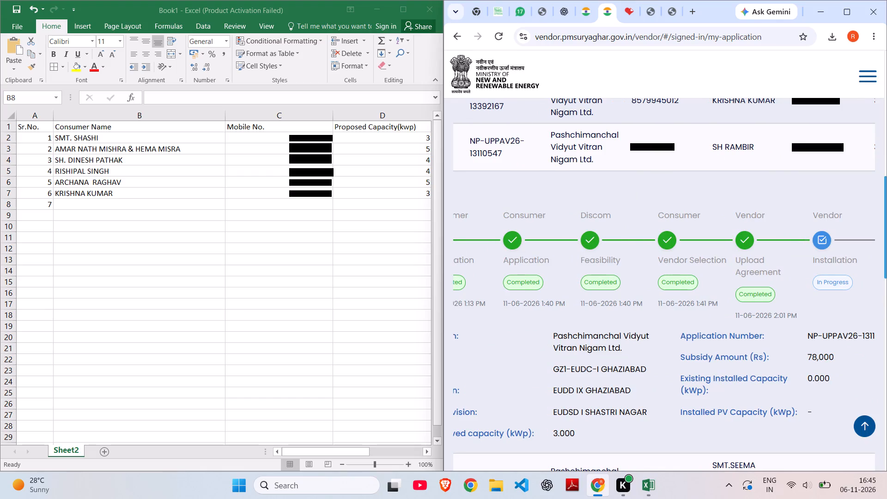
left_click_drag(714, 146, 740, 142)
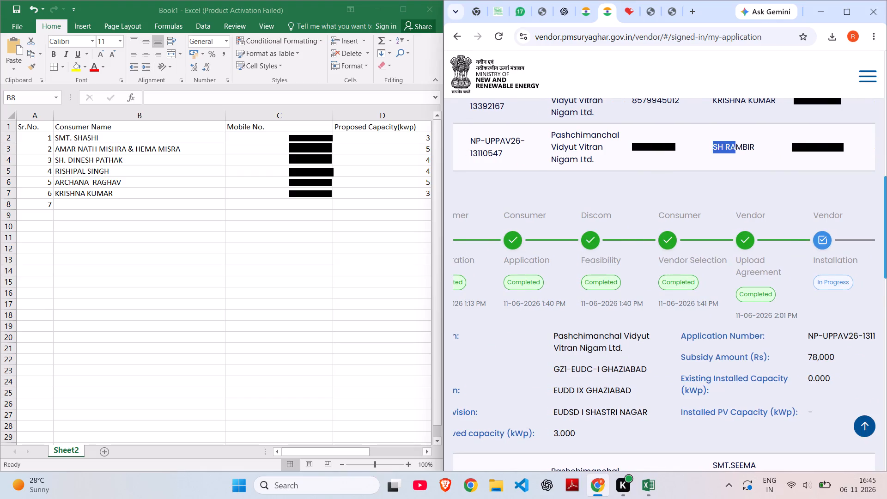
left_click_drag(740, 142, 763, 140)
key("ctrl+c")
left_click(166, 206)
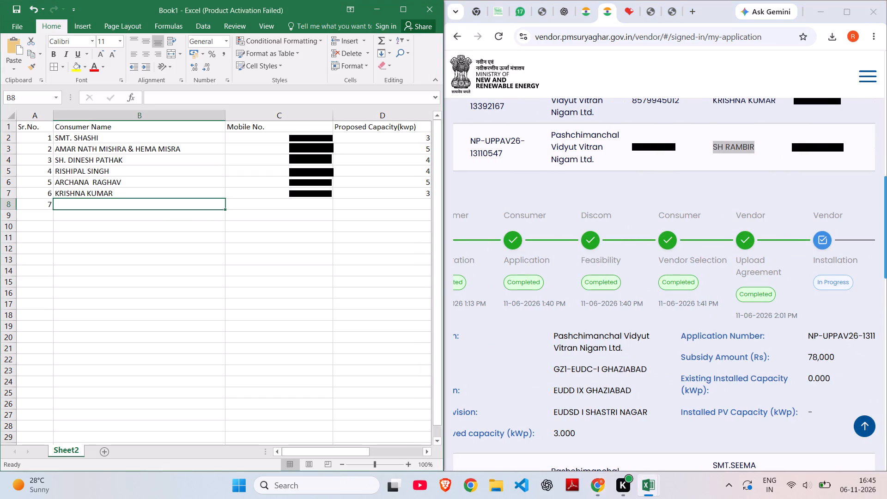
double_click(140, 206)
key("ctrl+v")
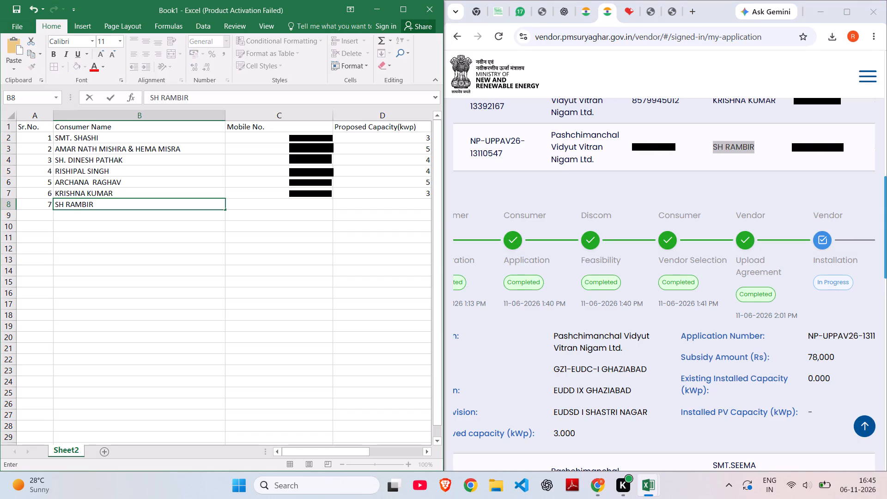
Copy the same application's mobile number from the portal into cell C8 under Mobile No.
left_click(263, 199)
double_click(279, 204)
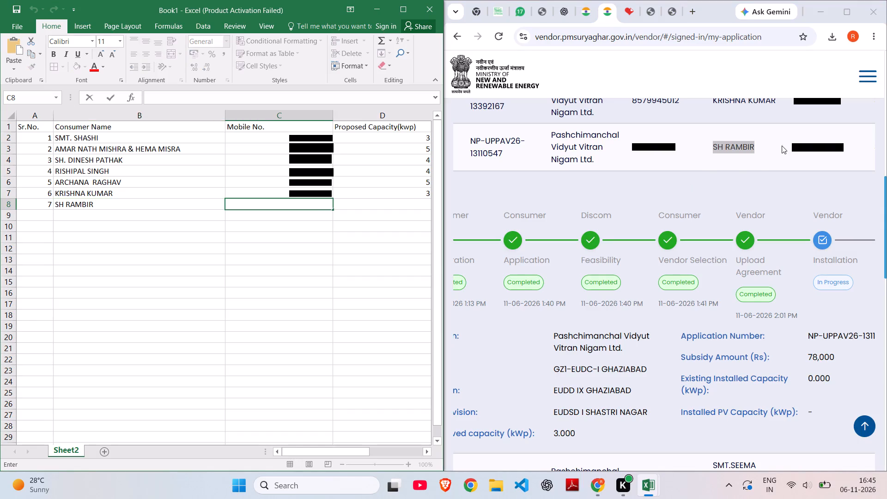
left_click_drag(796, 146, 852, 143)
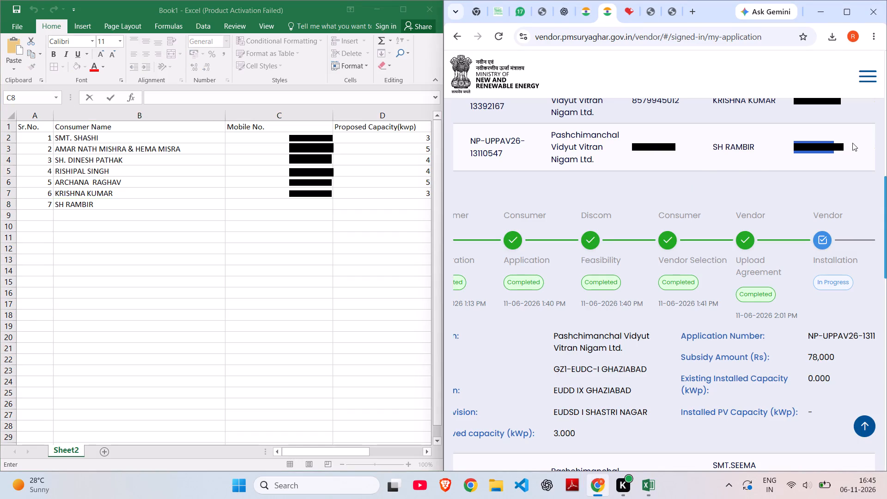
key("ctrl+c")
double_click(306, 208)
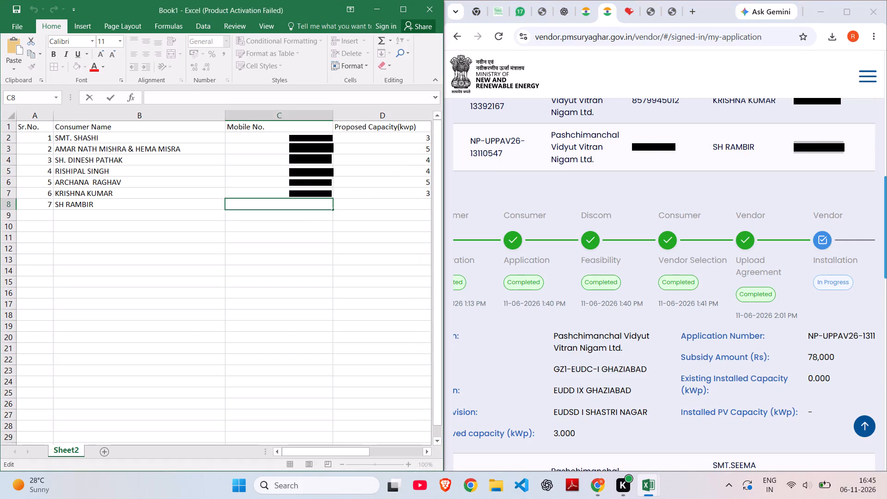
key("ctrl+v")
Enter the application's proposed capacity of 3 in cell D8 under Proposed Capacity(kwp).
left_click(389, 201)
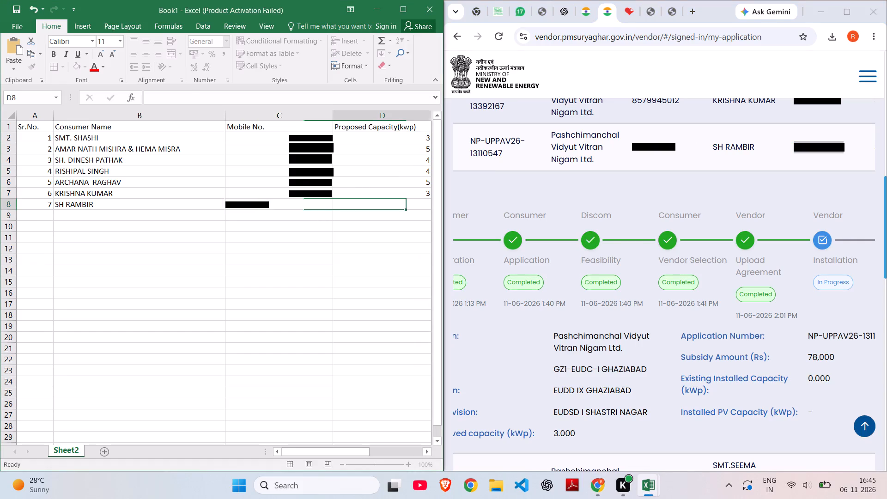
scroll(596, 179, "left", 2)
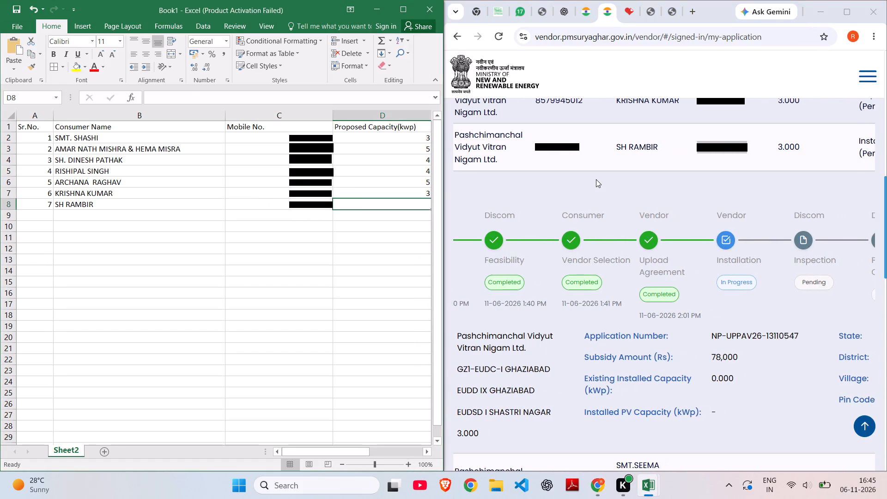
scroll(596, 179, "left", 1)
double_click(400, 210)
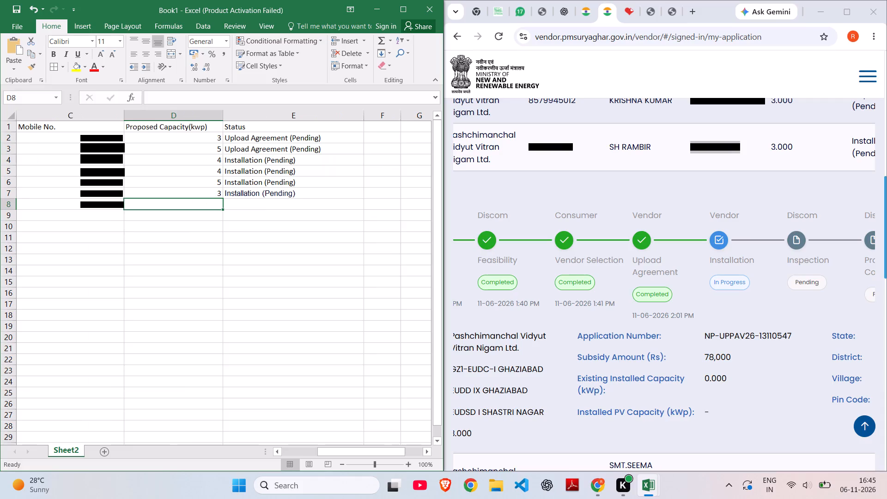
double_click(188, 200)
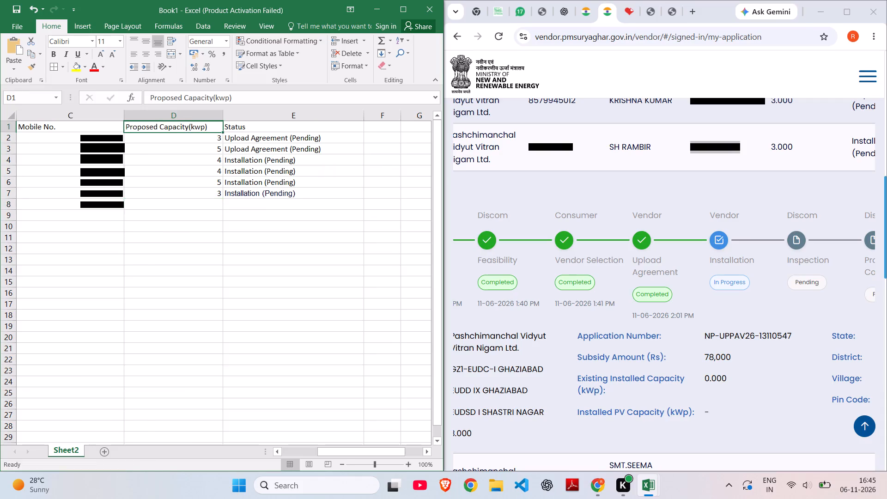
left_click(197, 205)
left_click(197, 205)
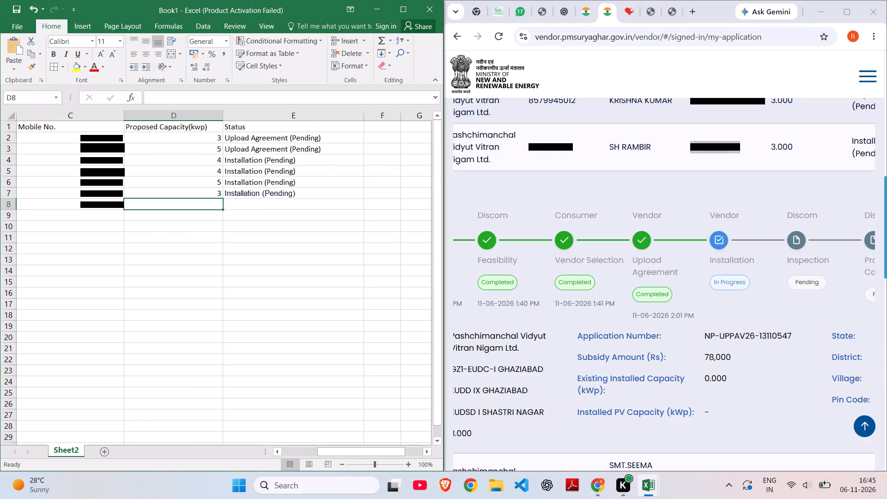
left_click(197, 205)
double_click(197, 205)
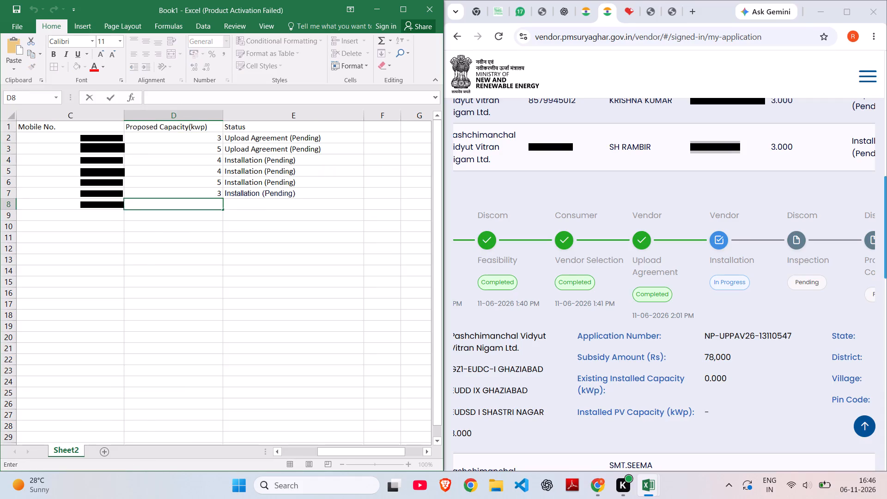
key("3")
Copy the status word Installation from the 11/06/26 application in the portal into cell E8 under Status.
left_click(261, 204)
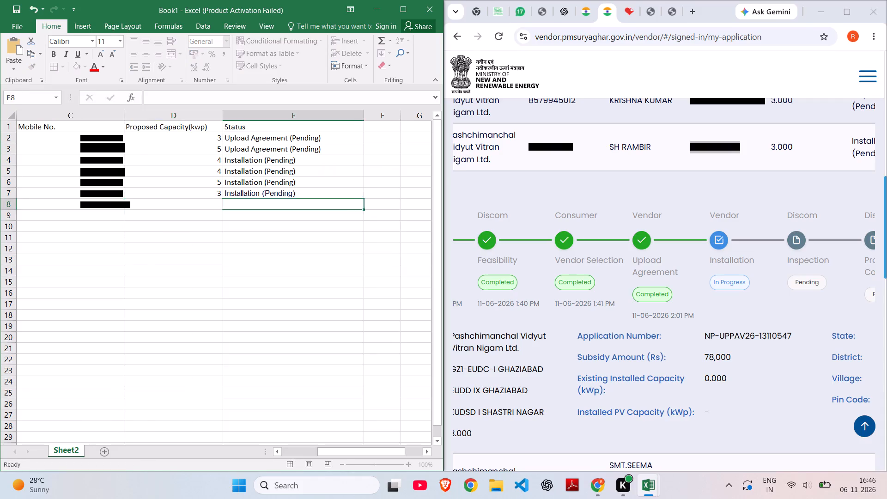
scroll(807, 133, "left", 1)
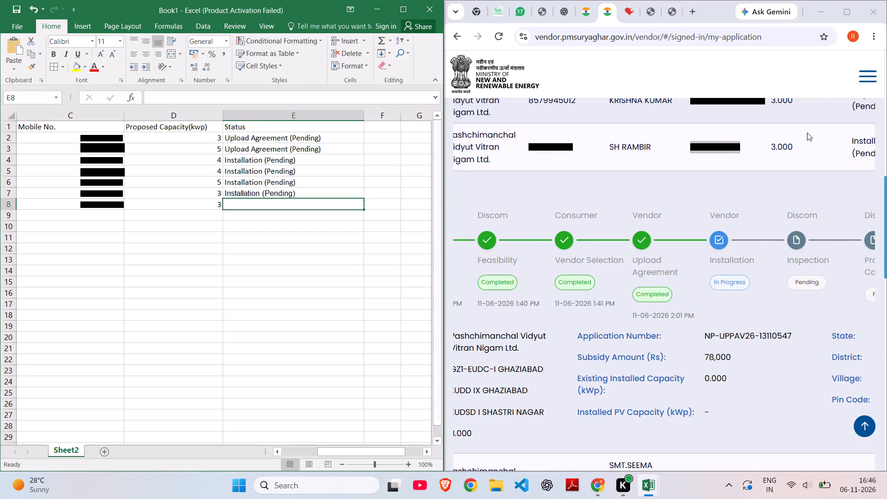
scroll(807, 133, "left", 2)
left_click_drag(711, 139, 770, 140)
key("ctrl+c")
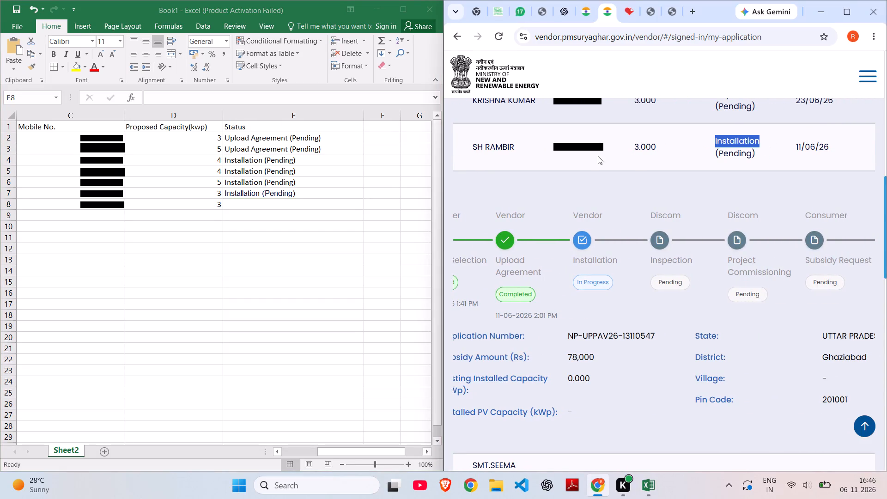
left_click(271, 206)
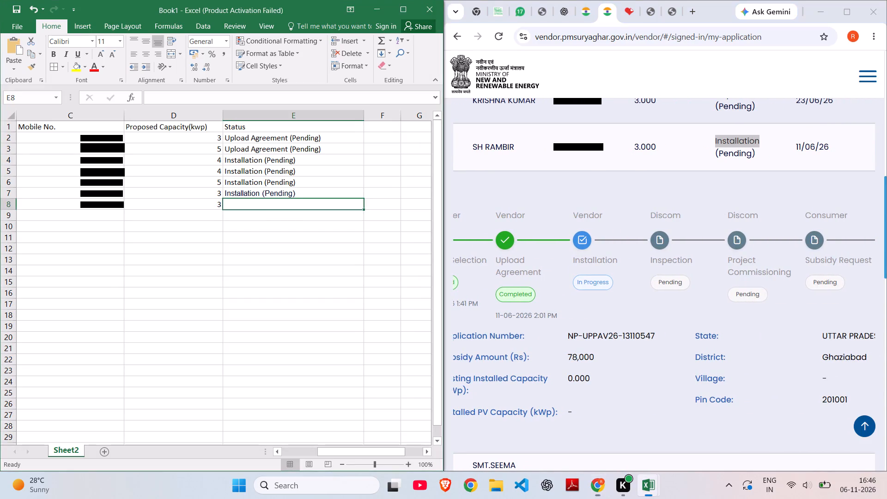
key("ctrl+v")
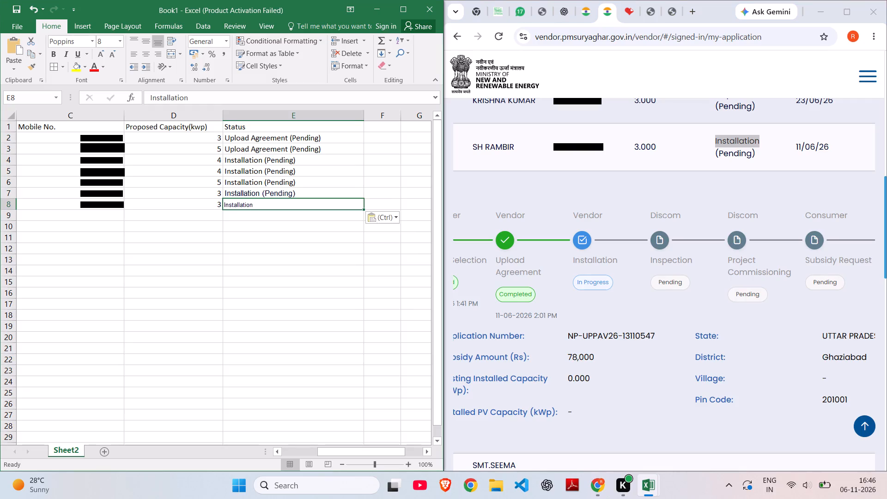
Check the status wording in cell E7 and complete the text in cell E8 as Installation(Pending).
left_click(271, 206)
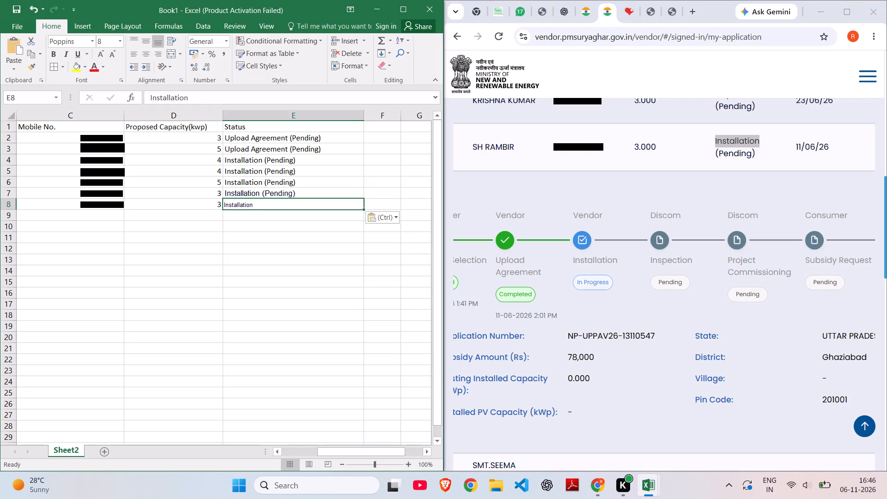
double_click(276, 194)
left_click(276, 194)
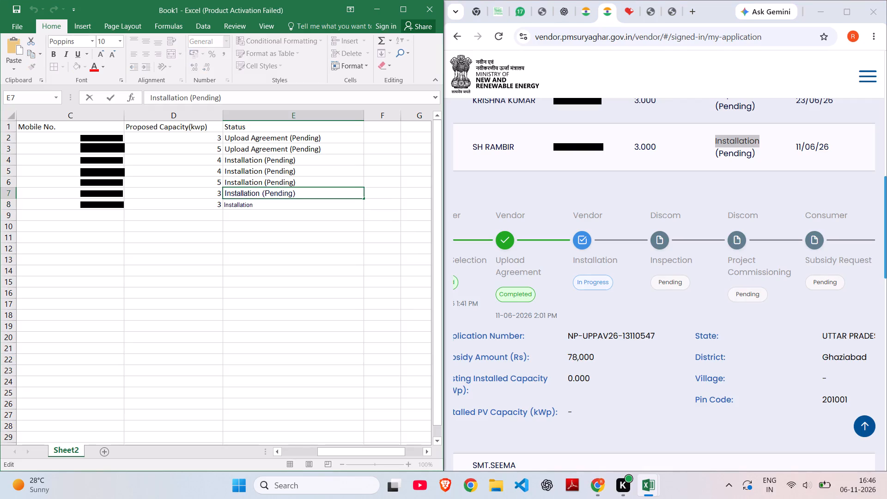
double_click(272, 203)
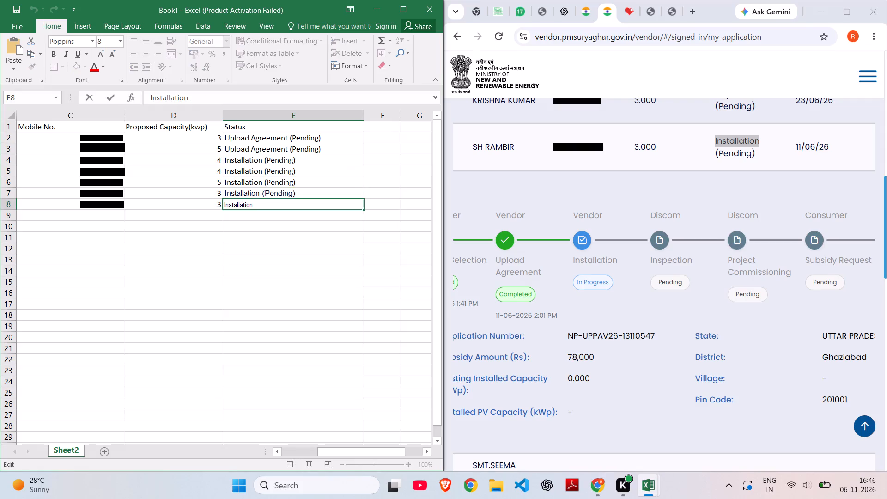
left_click(279, 203)
key("shift+parenleft")
key("shift+p")
type("ending")
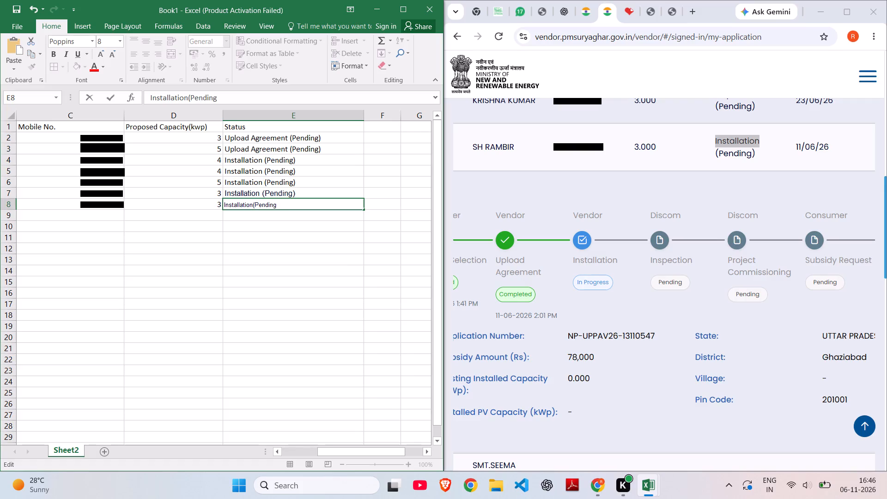
key("shift+parenright")
Set the font size of the whole status text in cell E8 to 10.
left_click_drag(281, 202, 221, 202)
left_click_drag(221, 202, 221, 202)
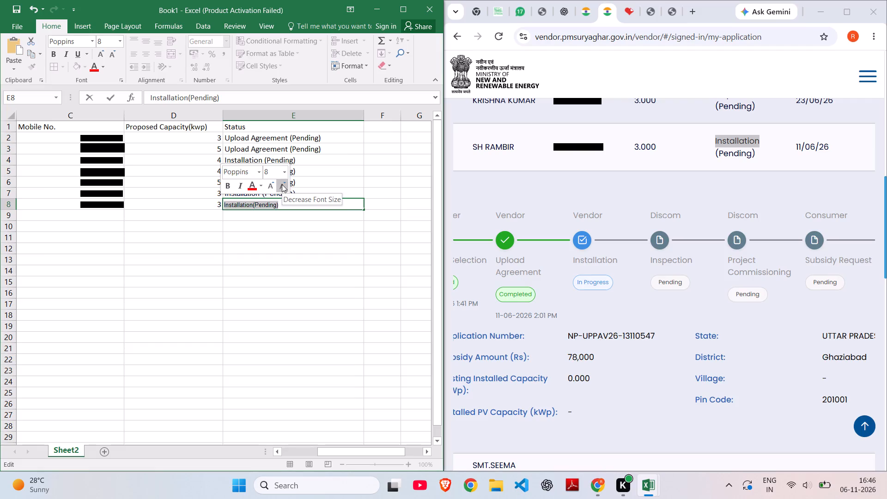
left_click(284, 182)
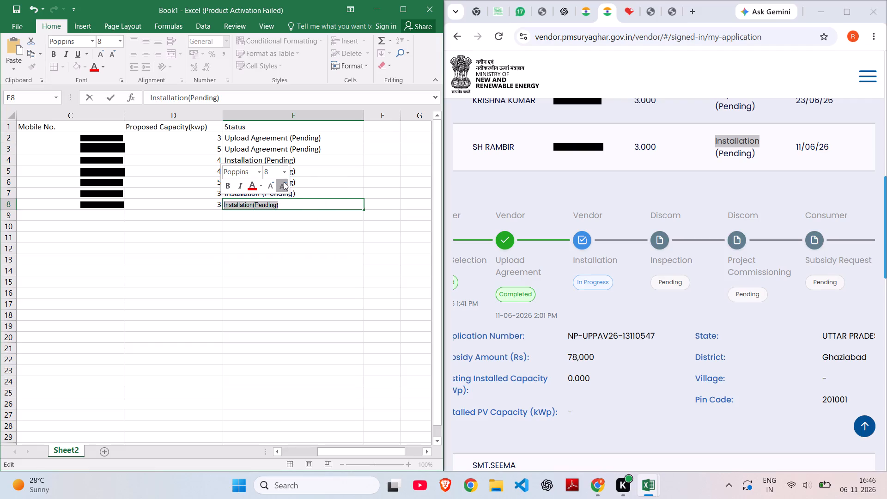
left_click(284, 182)
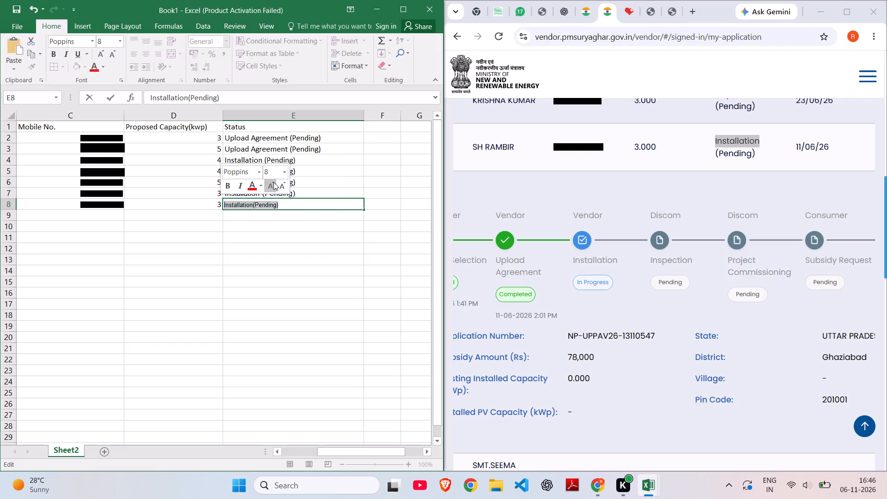
left_click(273, 182)
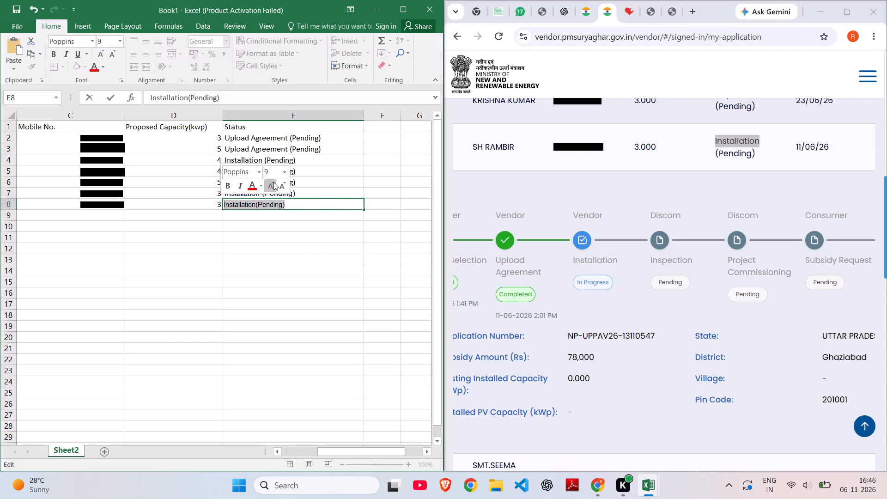
left_click(273, 182)
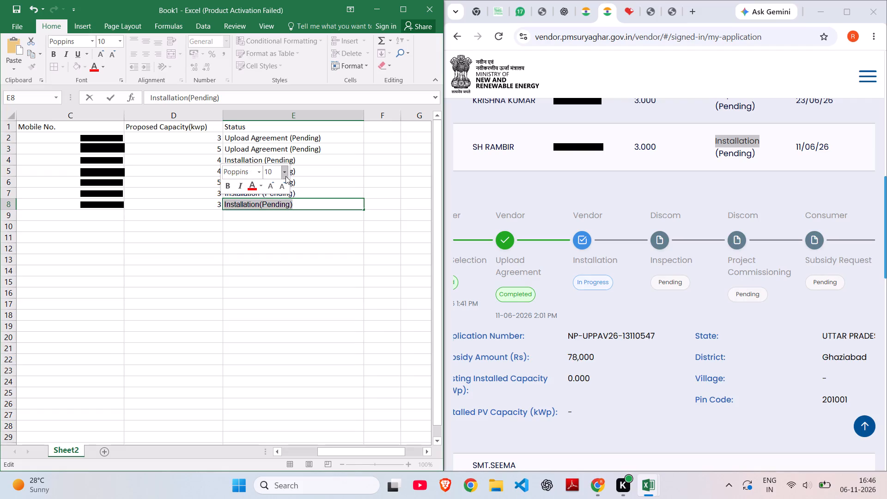
key("Return")
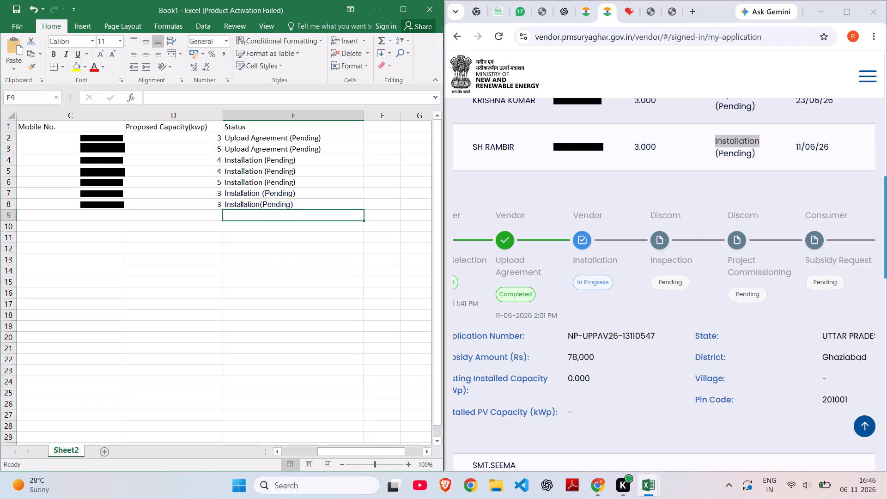
Enter serial number 8 in cell A9 under Sr.No.
scroll(237, 200, "right", 5)
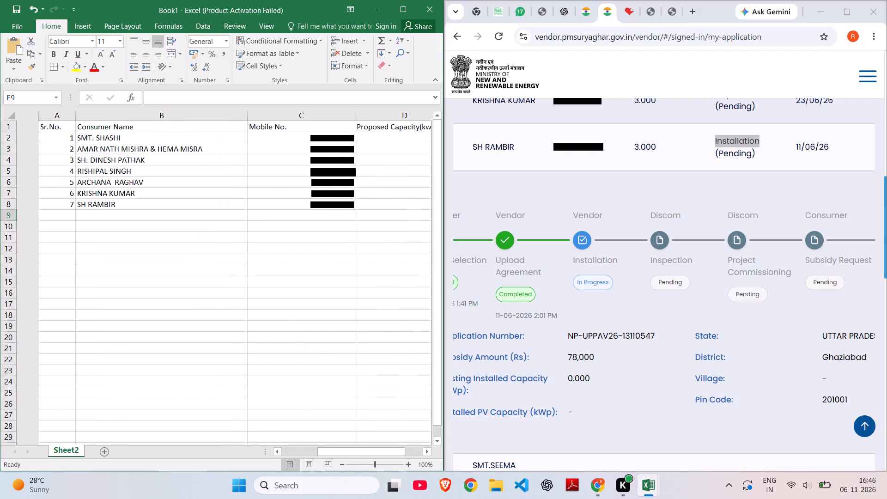
left_click(48, 215)
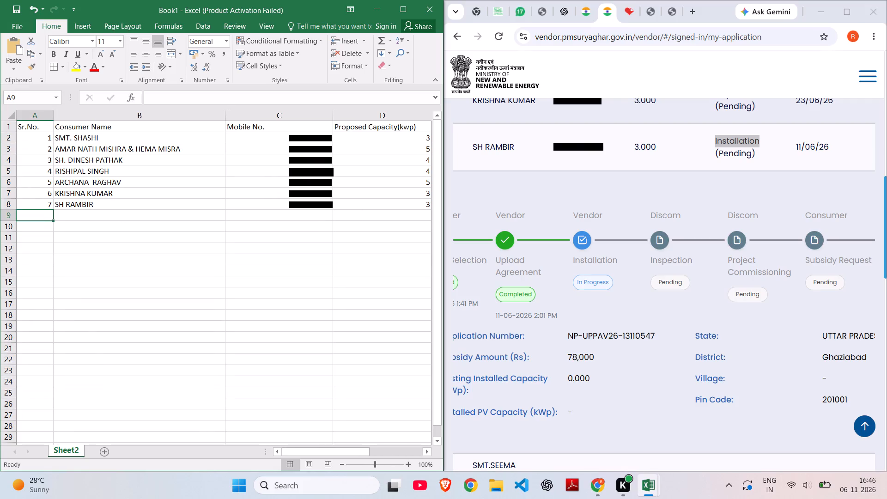
key("8")
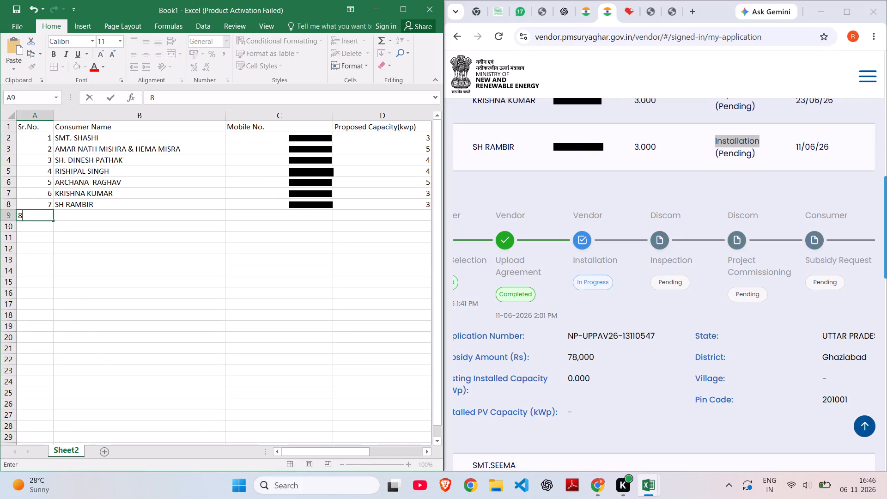
left_click(87, 217)
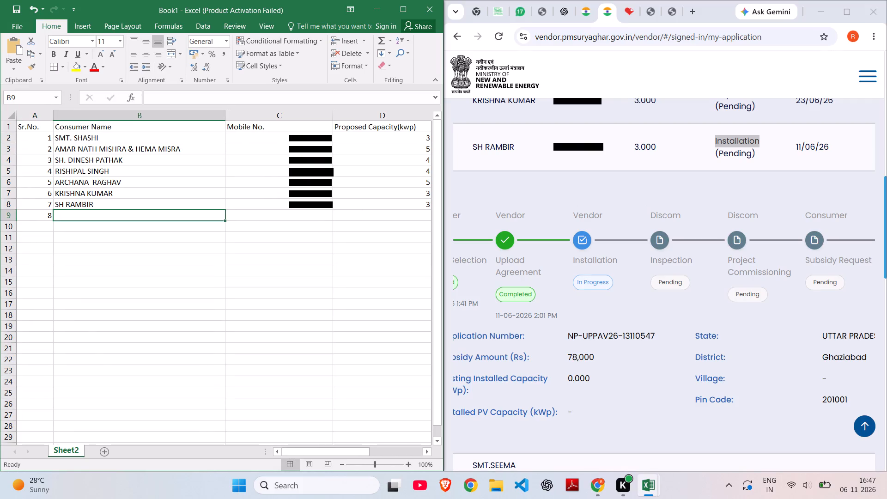
Review the filled table in the enlarged worksheet window, open cell B9 for editing, and restore the side-by-side layout.
scroll(369, 198, "left", 2)
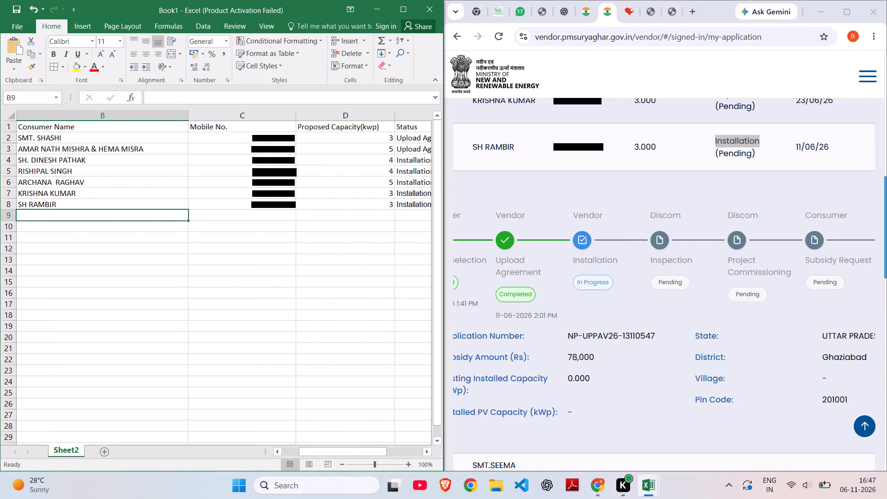
scroll(369, 198, "left", 2)
left_click(396, 11)
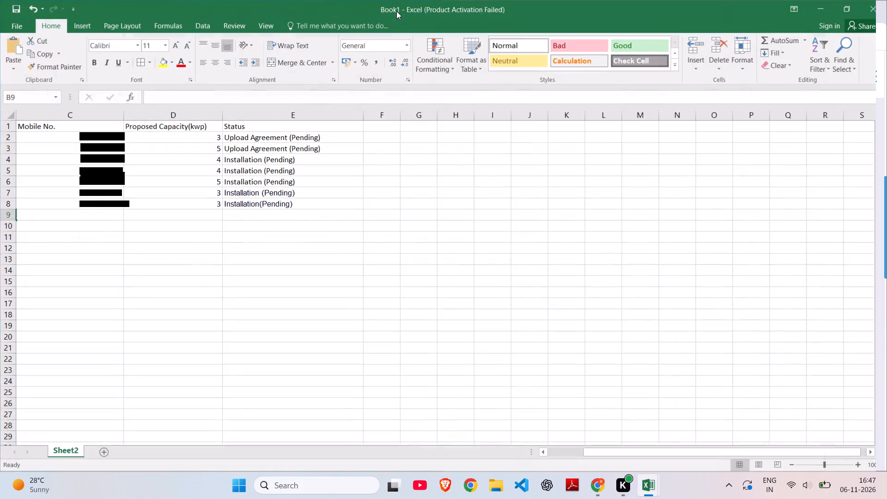
scroll(332, 200, "right", 7)
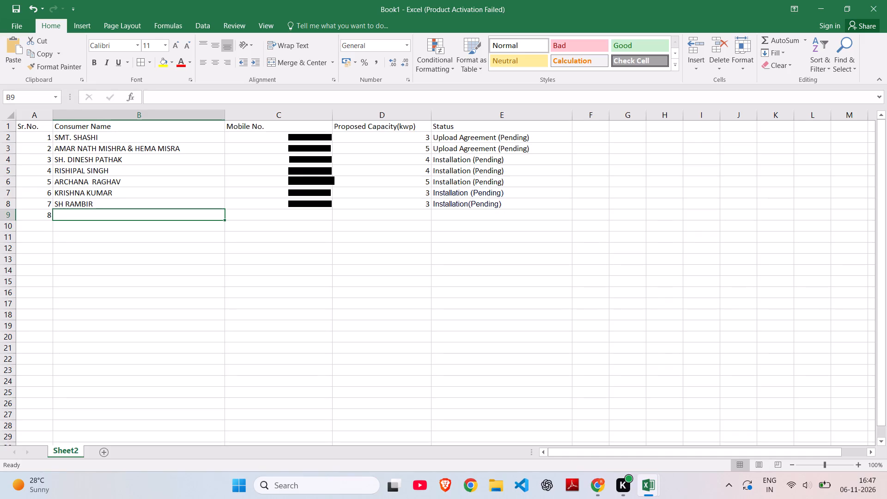
left_click_drag(355, 175, 595, 125)
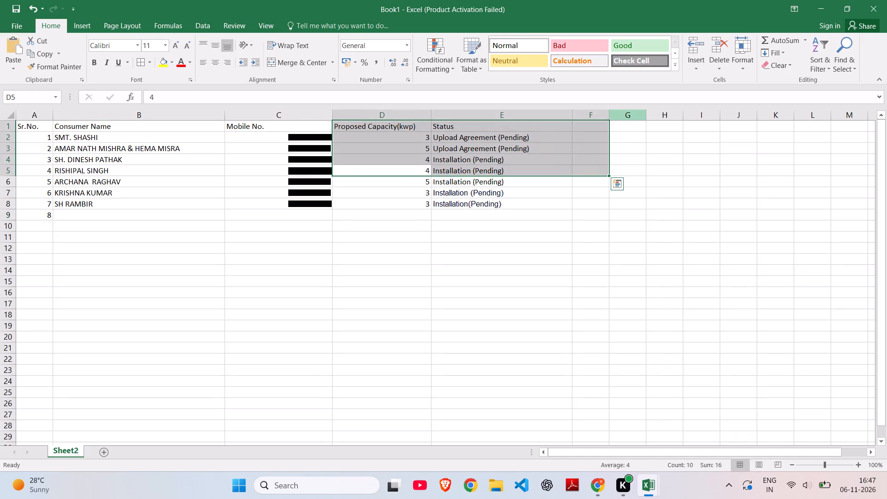
left_click(569, 202)
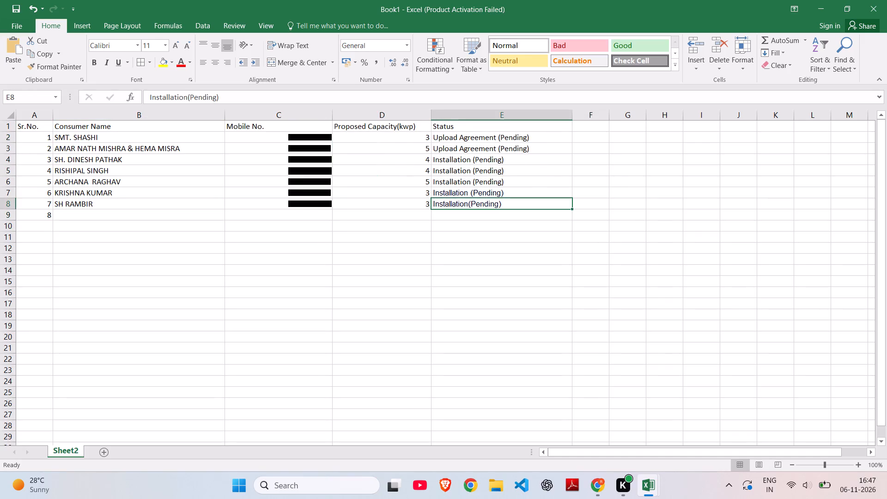
double_click(167, 216)
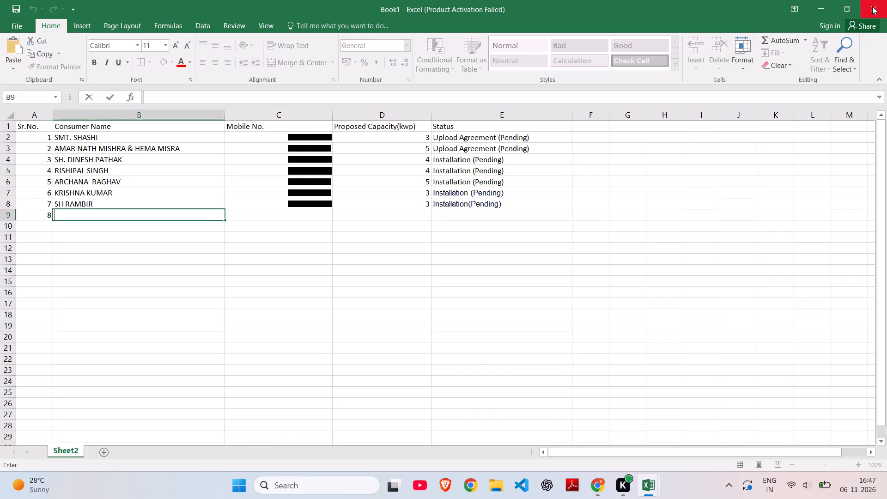
left_click(760, 43)
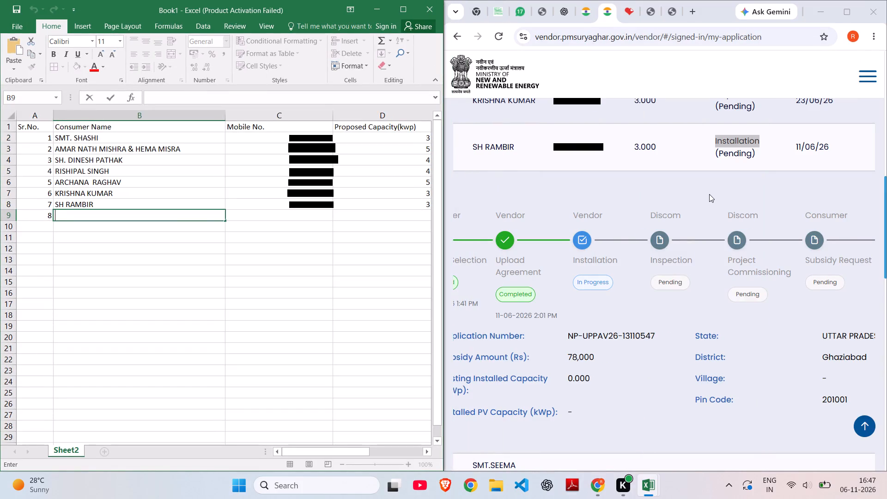
Expand the two 26/05/26 applications in the vendor portal and examine their stage progress and details.
scroll(637, 228, "down", 4)
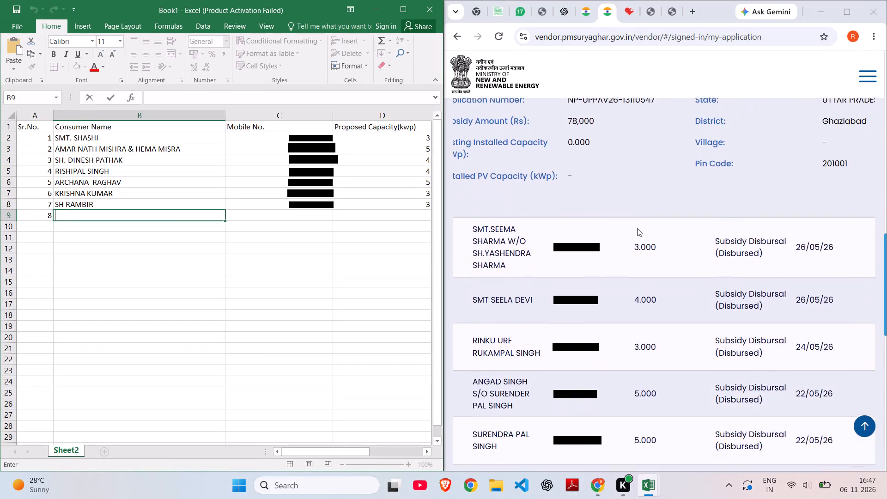
scroll(637, 228, "down", 1)
scroll(637, 228, "left", 2)
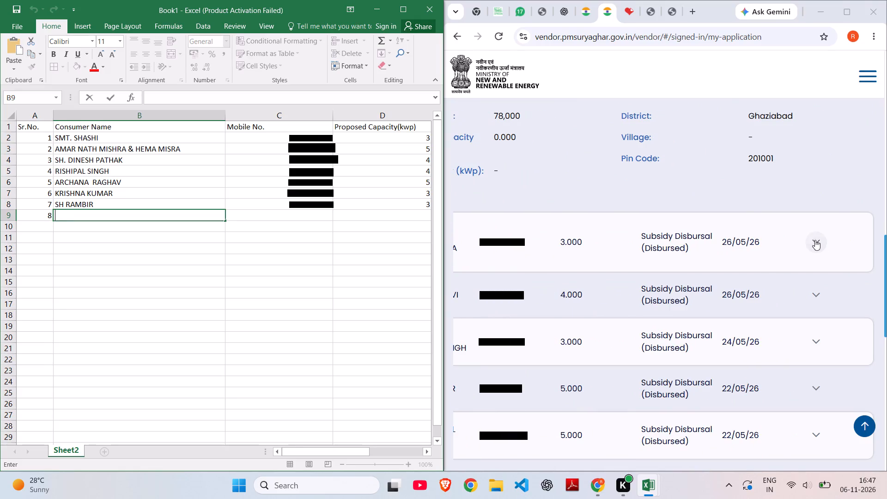
left_click(813, 240)
scroll(744, 331, "down", 5)
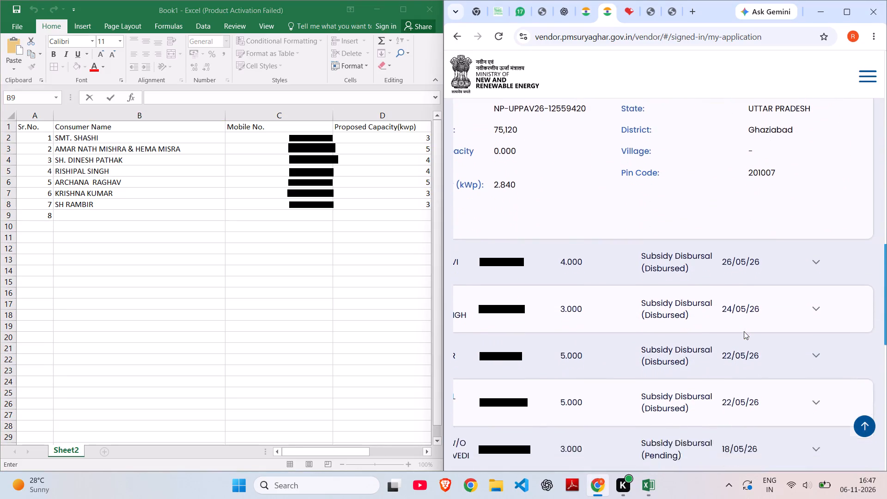
scroll(744, 331, "down", 2)
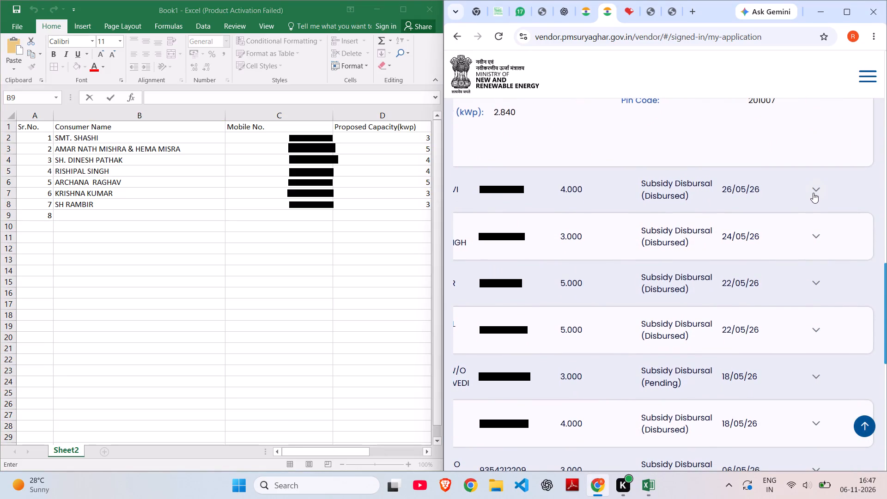
left_click(816, 192)
scroll(767, 272, "down", 2)
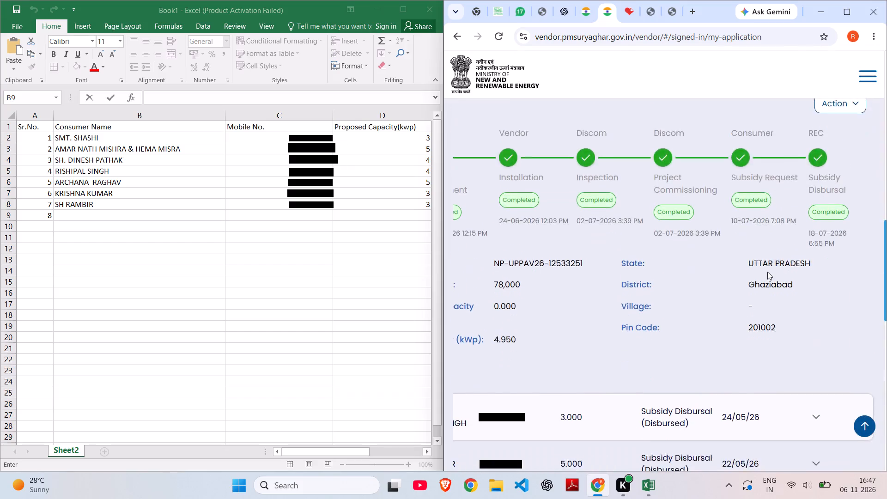
Expand the 24/05/26 application and both 22/05/26 applications in the portal and examine their stage progress and details.
scroll(767, 272, "down", 3)
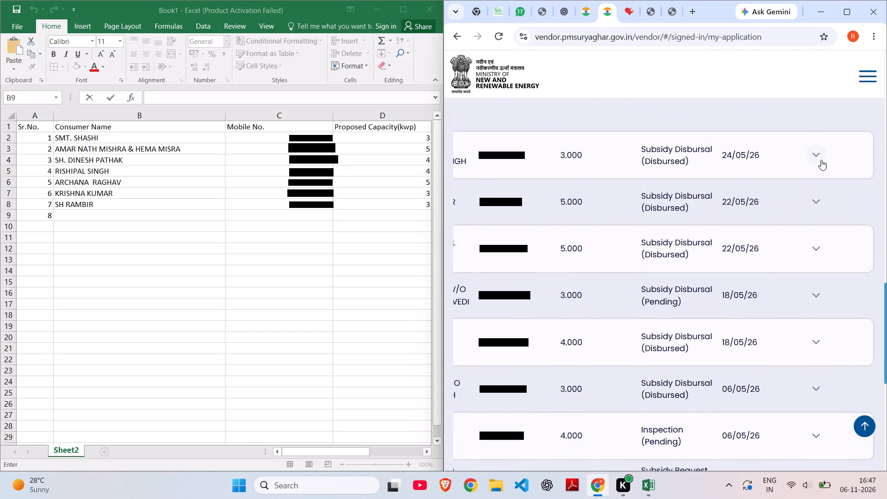
left_click(816, 160)
scroll(774, 258, "down", 1)
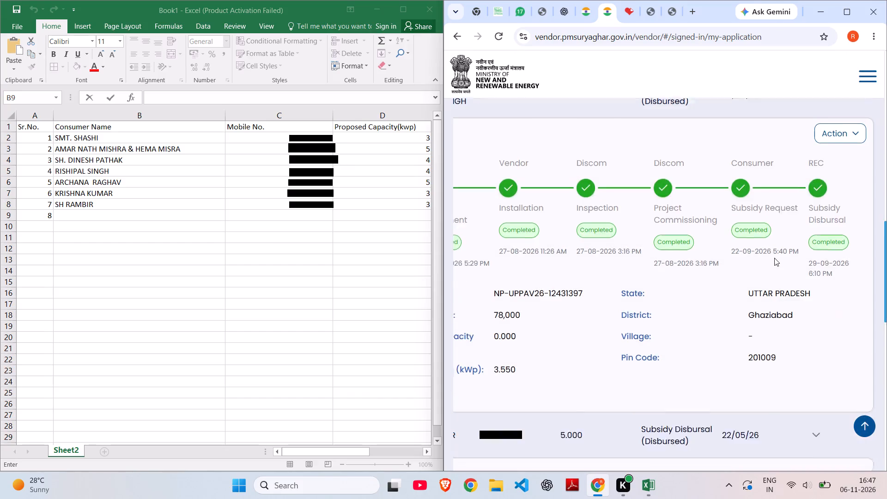
scroll(774, 258, "down", 3)
left_click(814, 180)
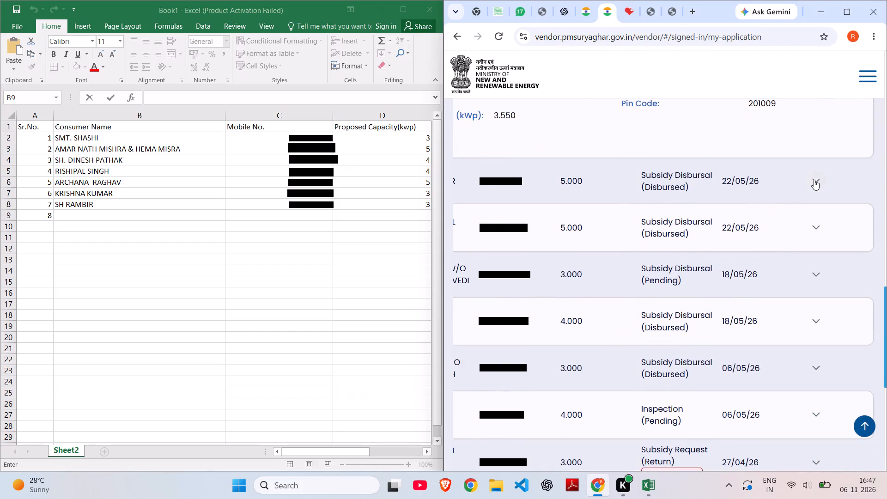
scroll(778, 237, "down", 2)
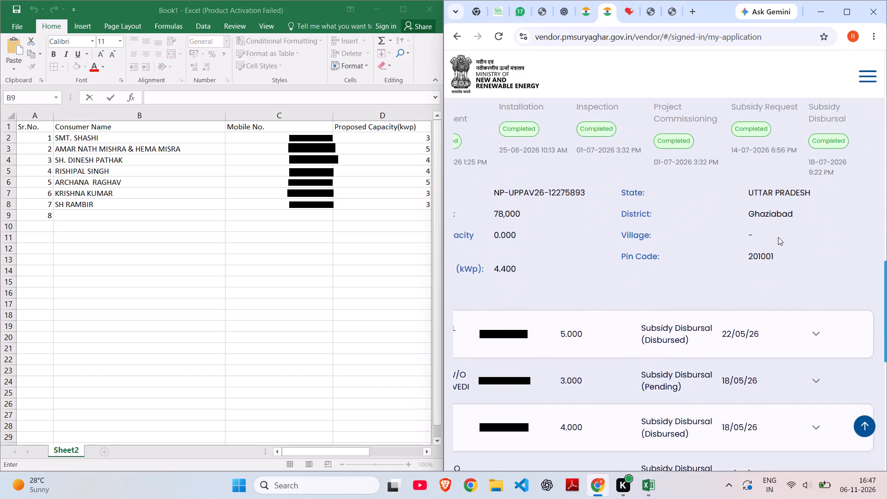
scroll(778, 237, "down", 2)
left_click(815, 239)
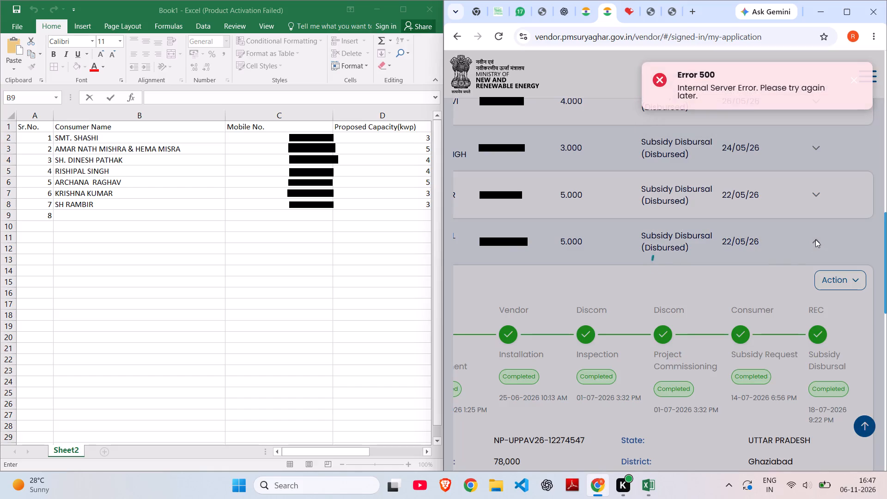
scroll(765, 273, "down", 1)
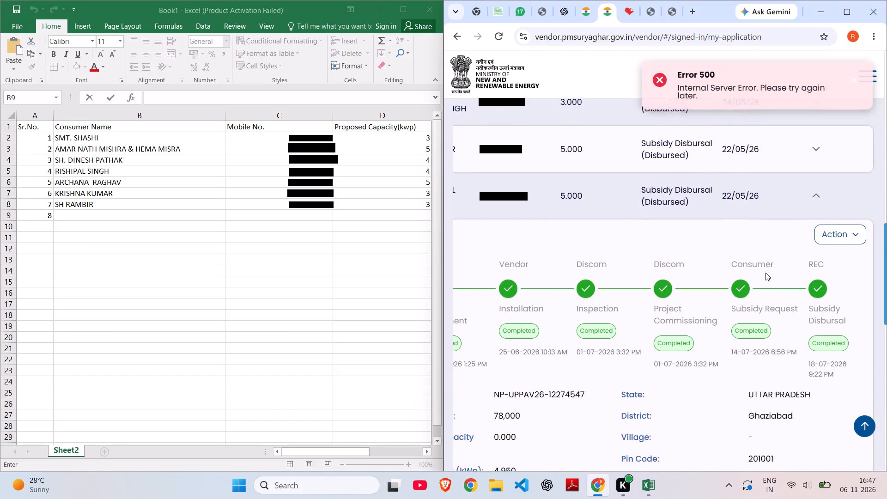
scroll(765, 273, "down", 2)
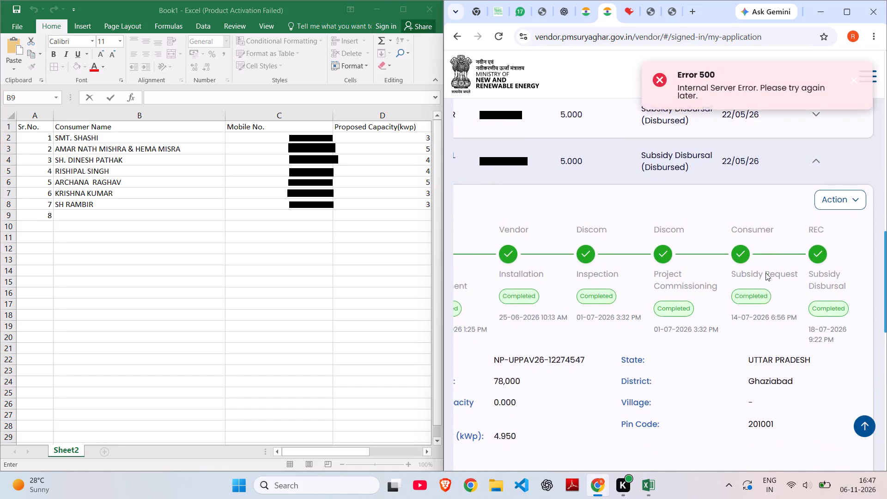
scroll(765, 273, "down", 3)
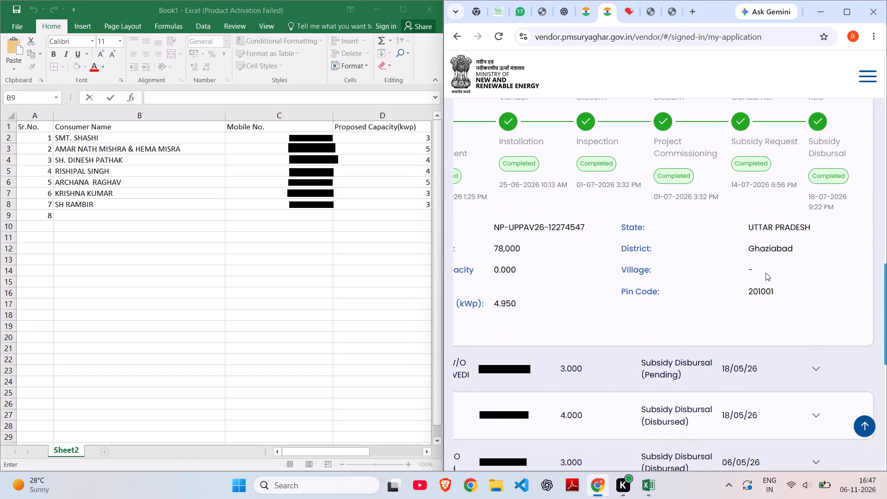
Expand the 18/05/26 application with Subsidy Disbursal (Pending) status to examine its stage progress.
scroll(765, 273, "down", 2)
left_click(814, 258)
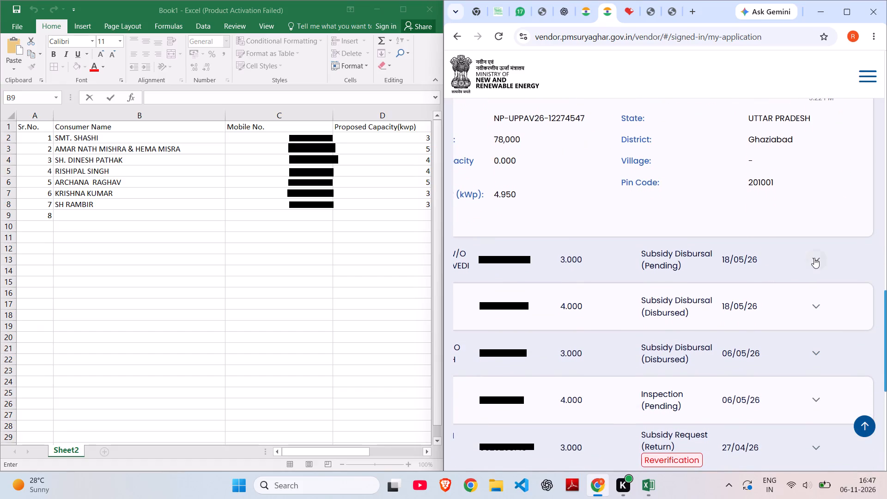
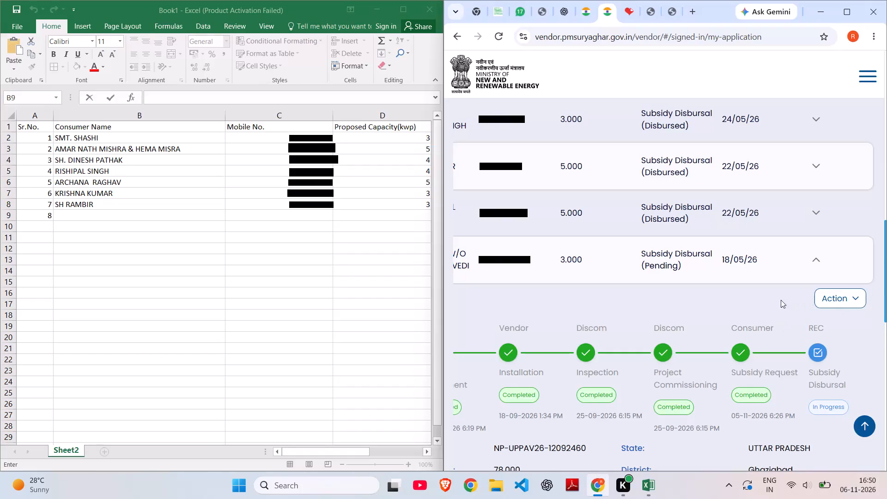
Examine the stage timeline and application details of the expanded 18/05/26 Subsidy Disbursal (Pending) application in the vendor portal.
scroll(767, 300, "down", 1)
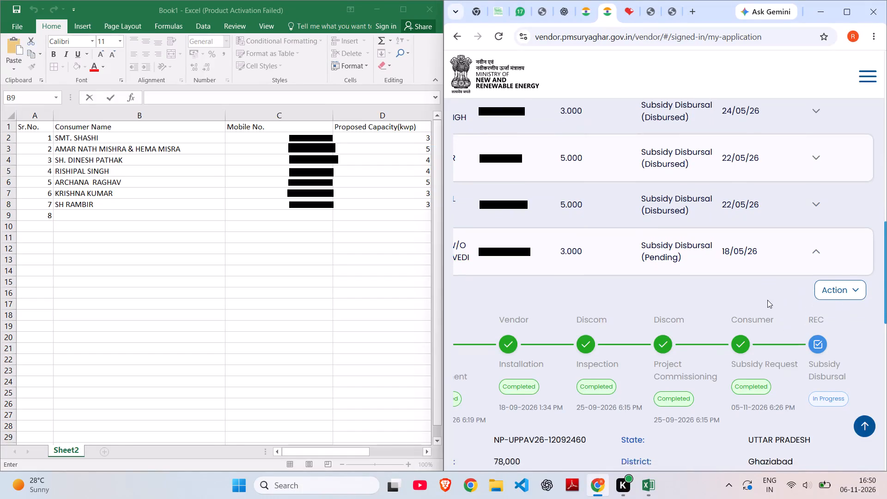
scroll(767, 300, "down", 2)
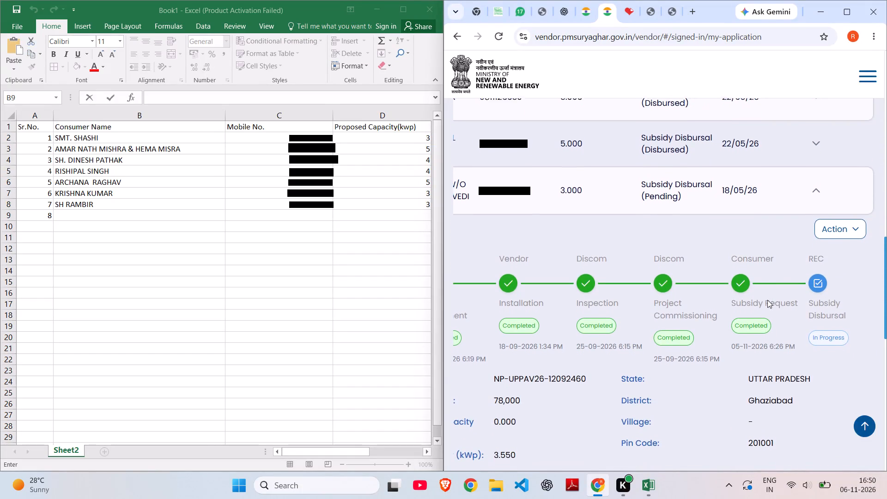
scroll(767, 300, "down", 1)
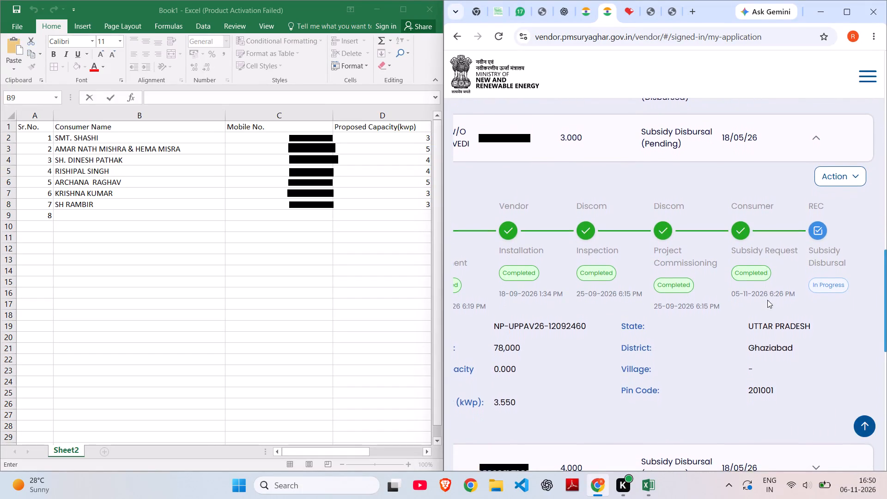
scroll(767, 300, "down", 1)
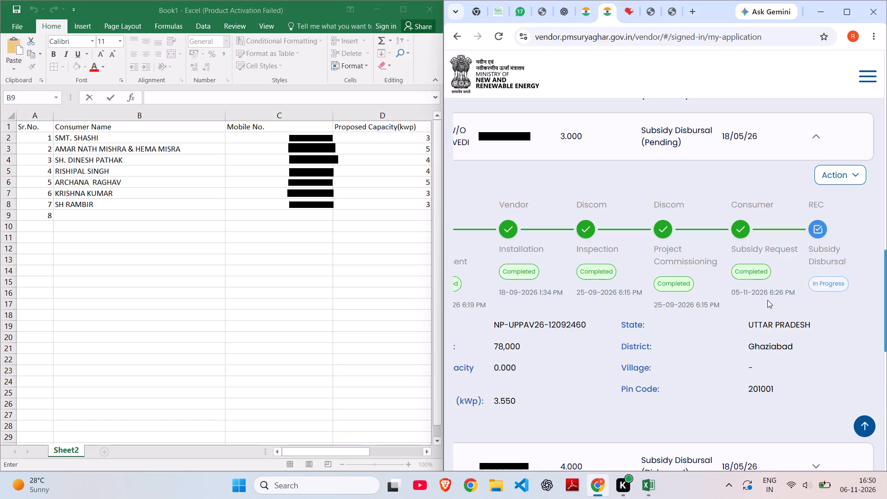
scroll(778, 271, "down", 1)
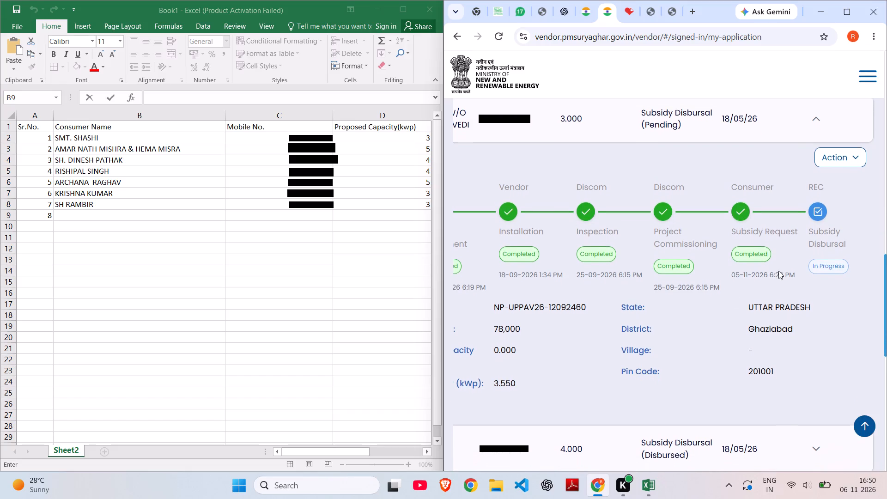
scroll(778, 271, "down", 1)
scroll(685, 239, "right", 3)
scroll(685, 239, "left", 1)
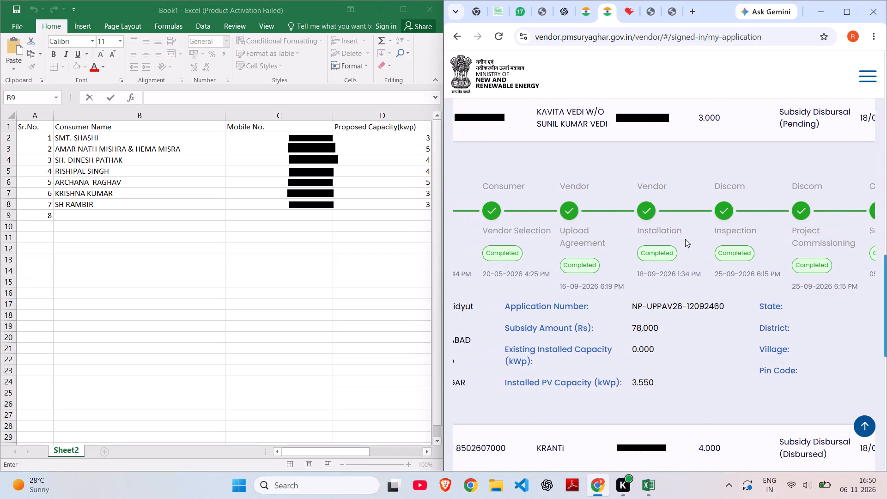
scroll(685, 239, "left", 1)
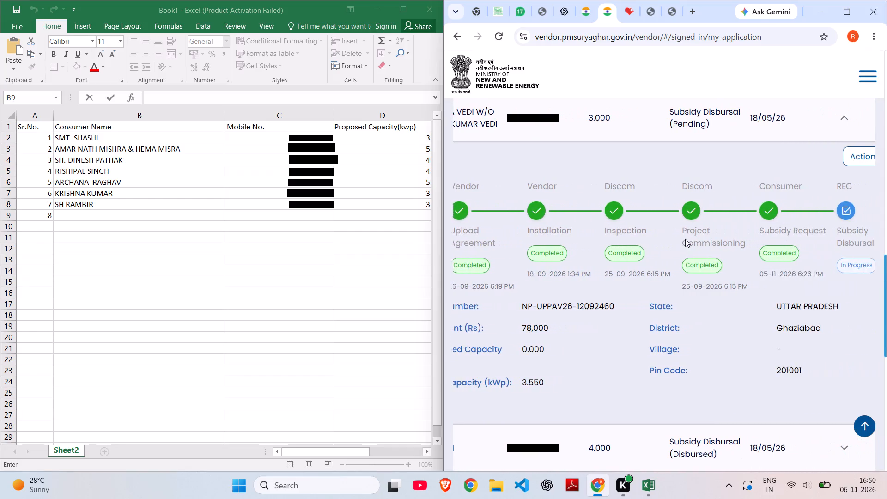
scroll(685, 239, "left", 2)
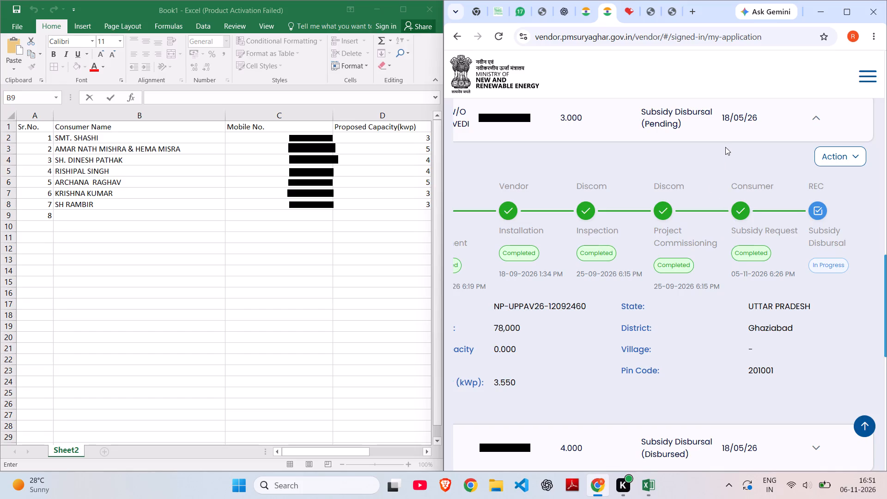
scroll(672, 150, "right", 4)
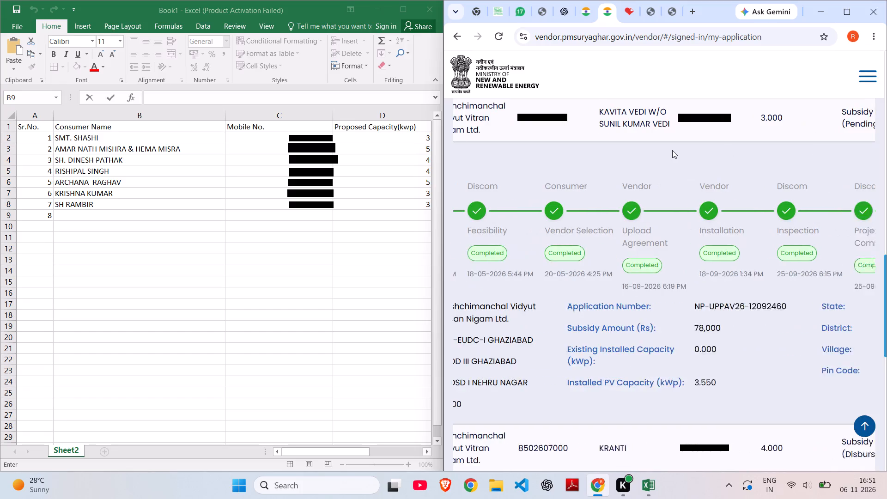
scroll(672, 150, "right", 2)
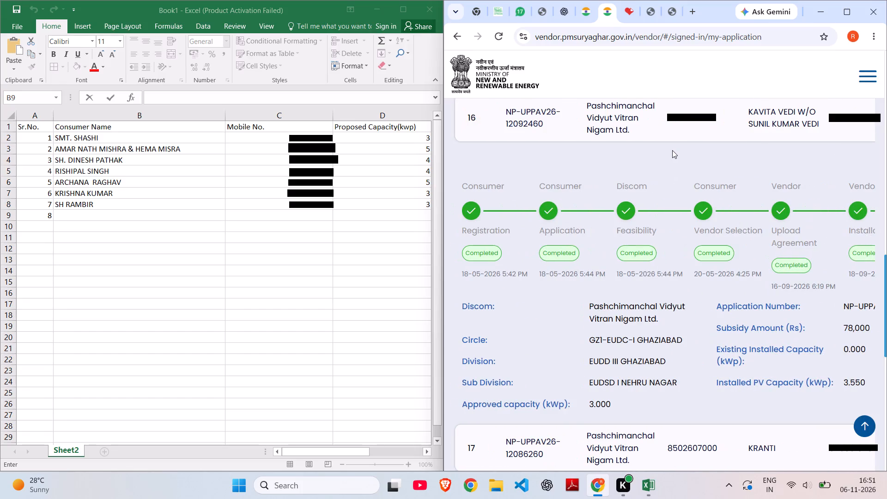
scroll(672, 150, "left", 4)
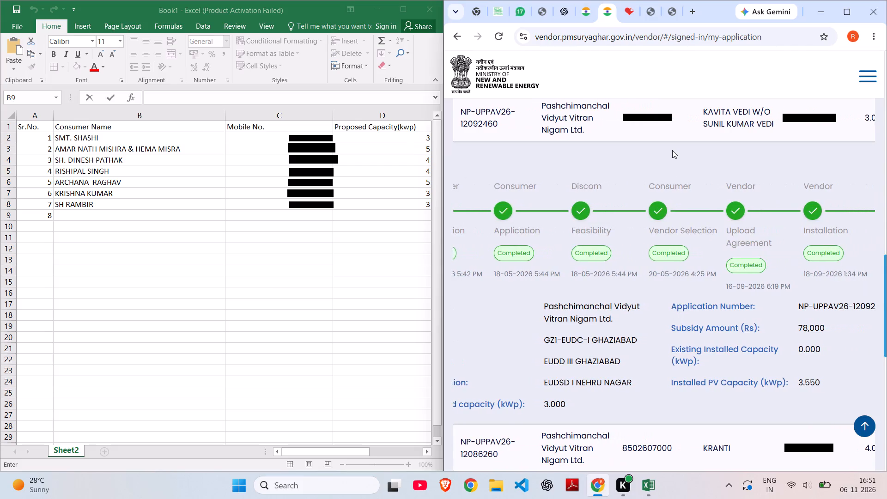
scroll(672, 150, "left", 5)
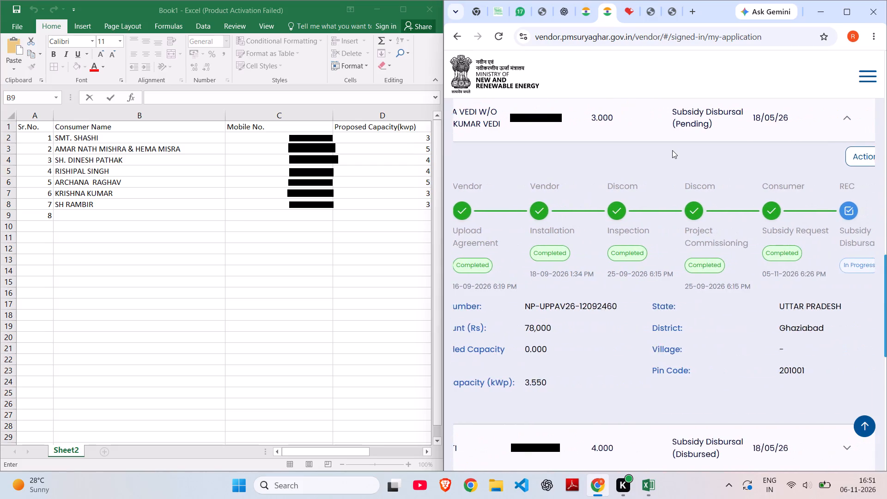
scroll(672, 150, "left", 1)
Expand the Subsidy Disbursal (Disbursed) applications dated 18/05/26 and 06/05/26 and check their stage progress and details.
scroll(791, 227, "down", 2)
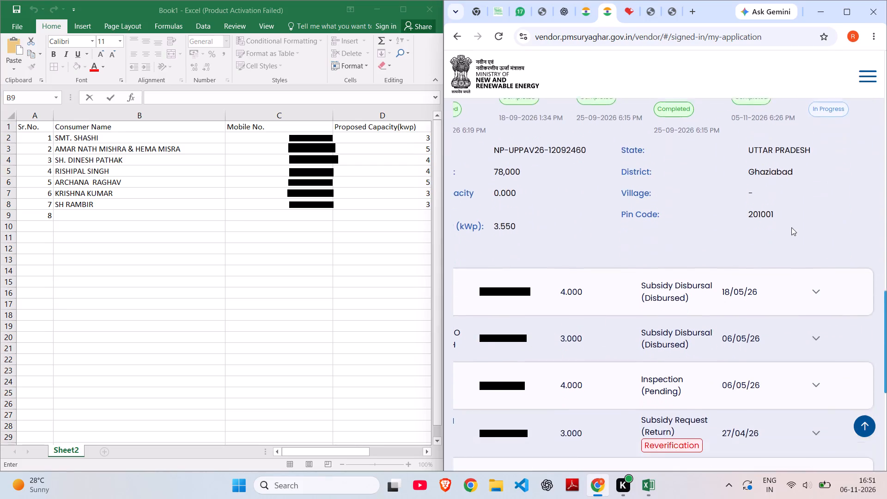
scroll(791, 227, "down", 2)
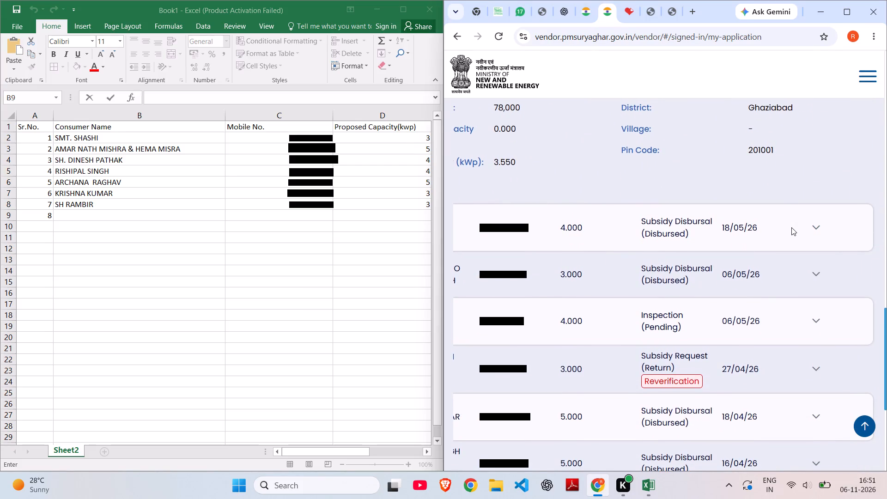
scroll(791, 227, "up", 1)
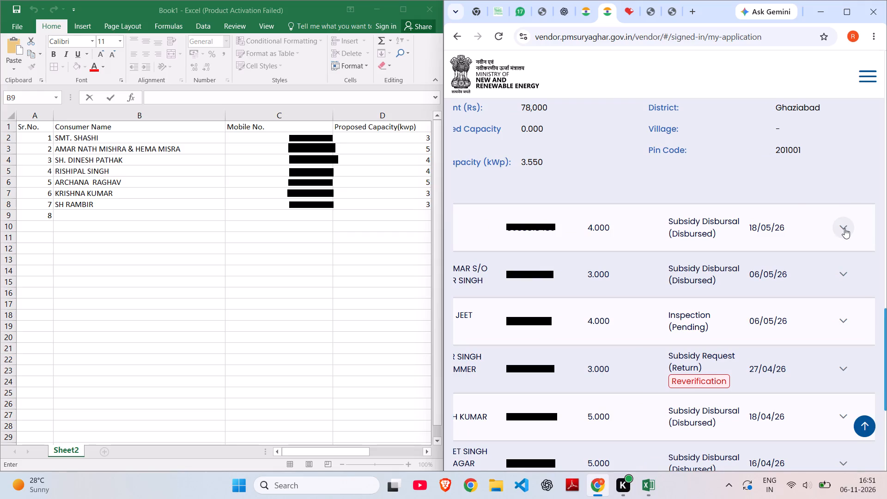
scroll(780, 186, "up", 4)
scroll(780, 186, "left", 1)
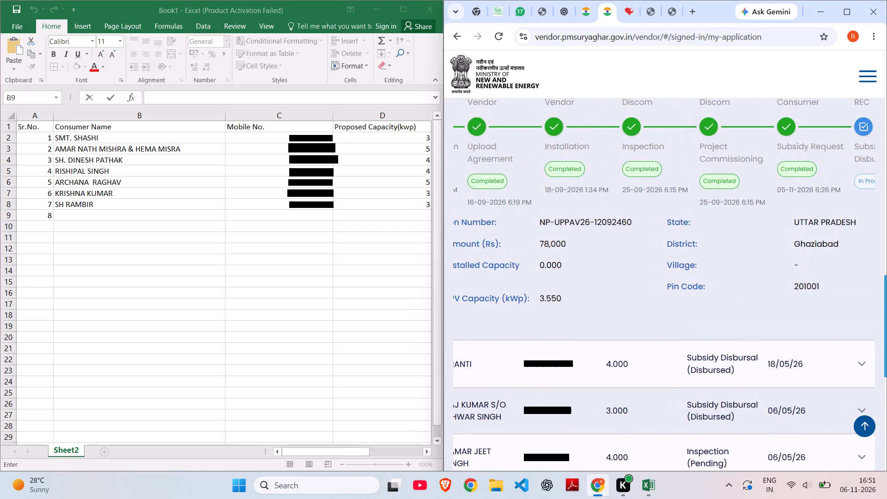
scroll(780, 186, "left", 1)
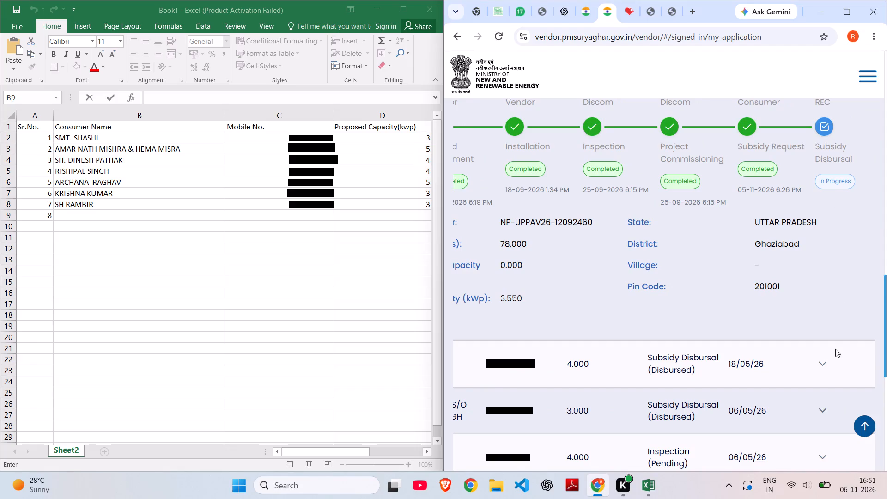
left_click(826, 365)
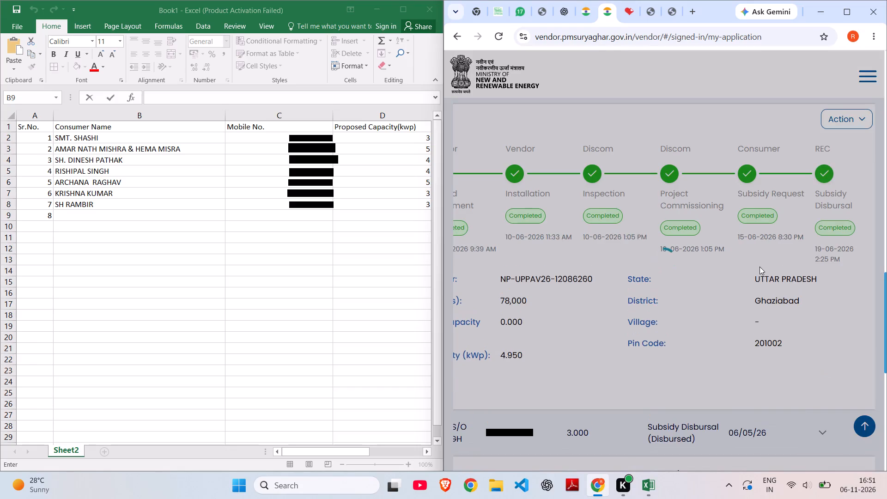
scroll(759, 267, "down", 4)
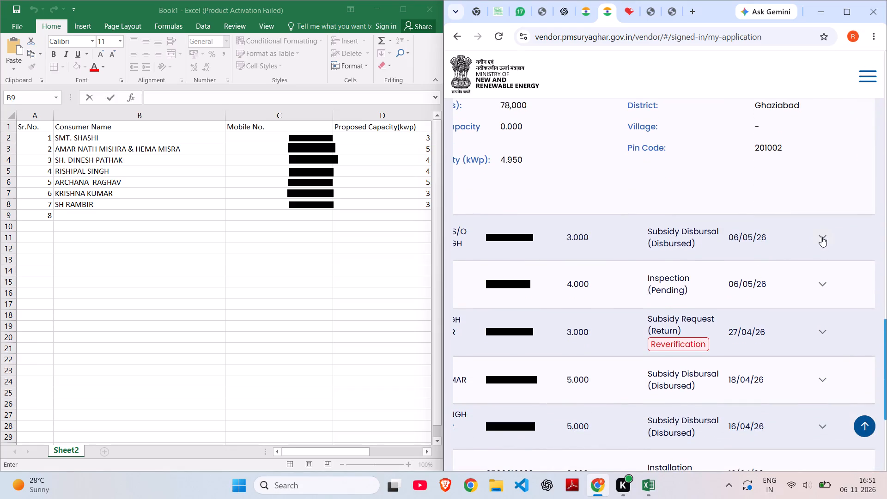
left_click(821, 237)
scroll(751, 299, "down", 4)
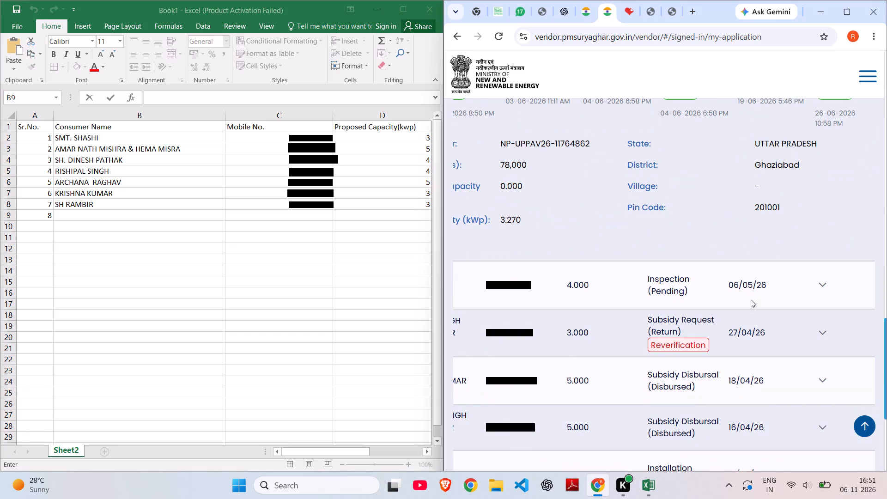
Expand the 06/05/26 application with Inspection (Pending) status and examine its stage progress and consumer details.
left_click(819, 280)
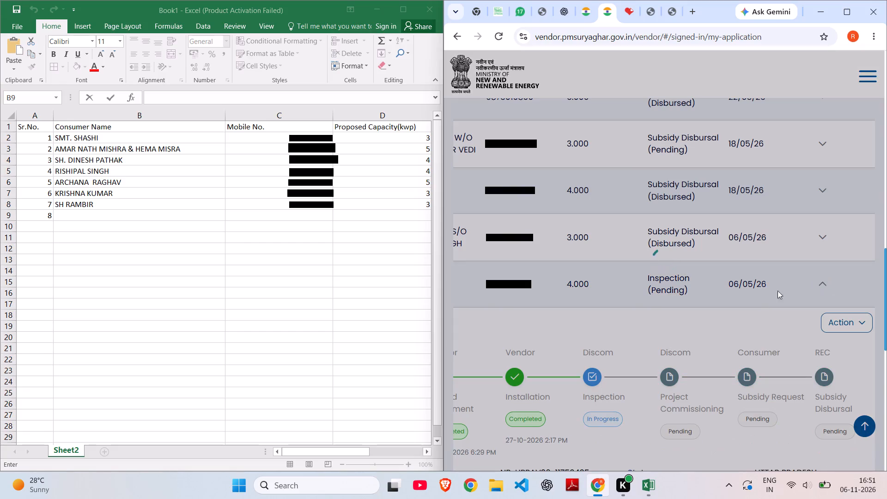
scroll(717, 322, "down", 2)
scroll(676, 285, "right", 1)
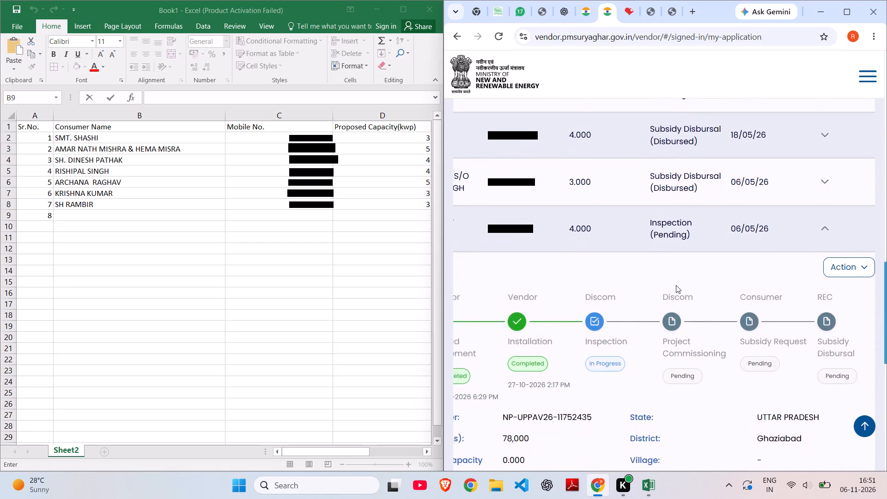
scroll(676, 285, "right", 3)
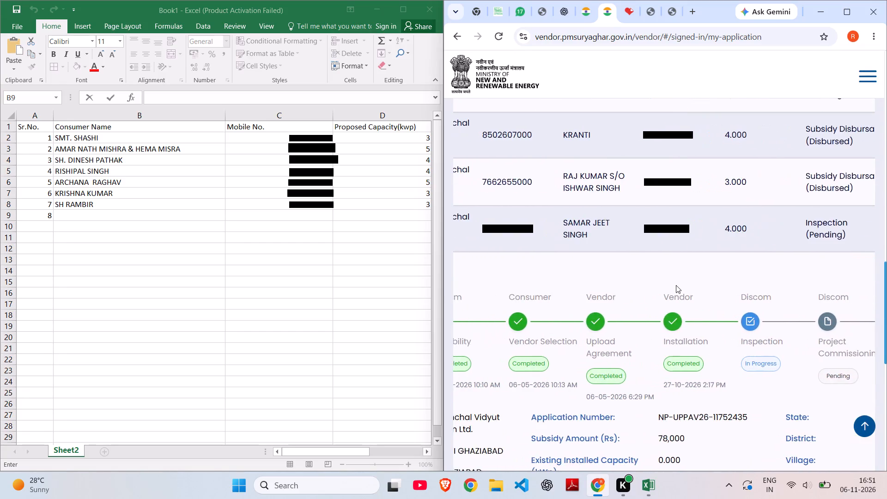
scroll(676, 285, "right", 3)
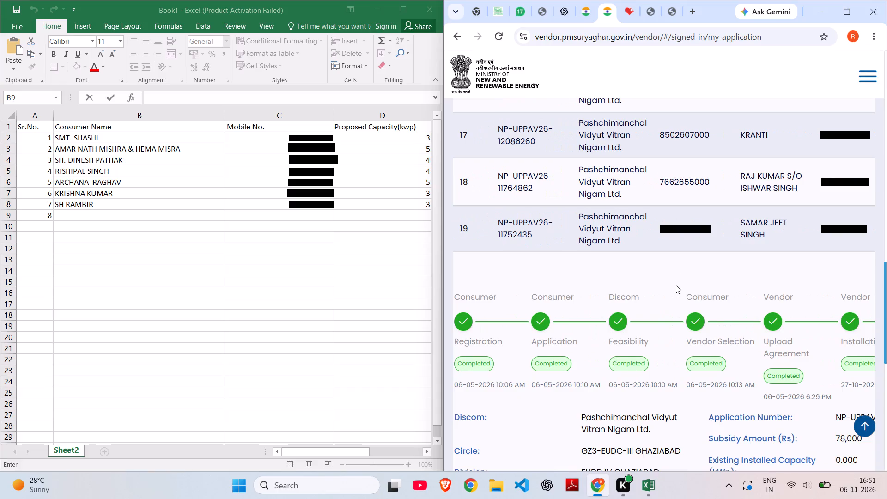
Copy the full consumer name of the 06/05/26 Inspection (Pending) application from the portal into cell B9 of the Excel sheet.
scroll(699, 233, "left", 1)
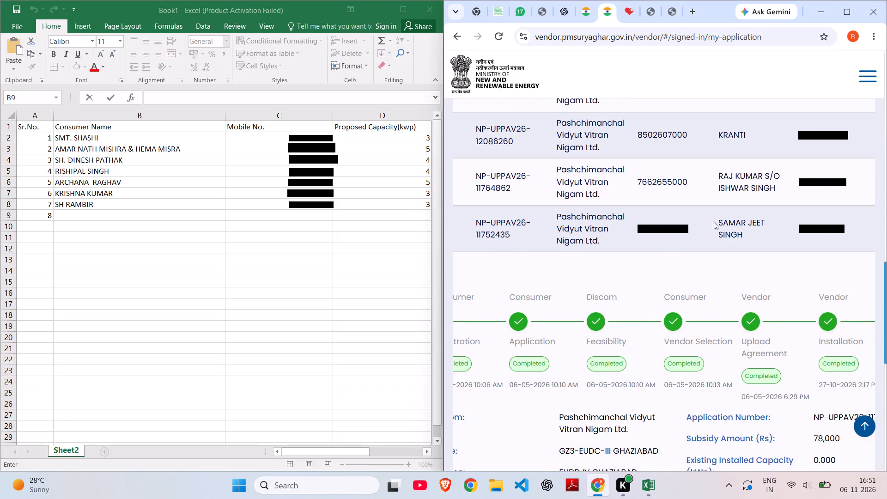
left_click_drag(717, 219, 771, 219)
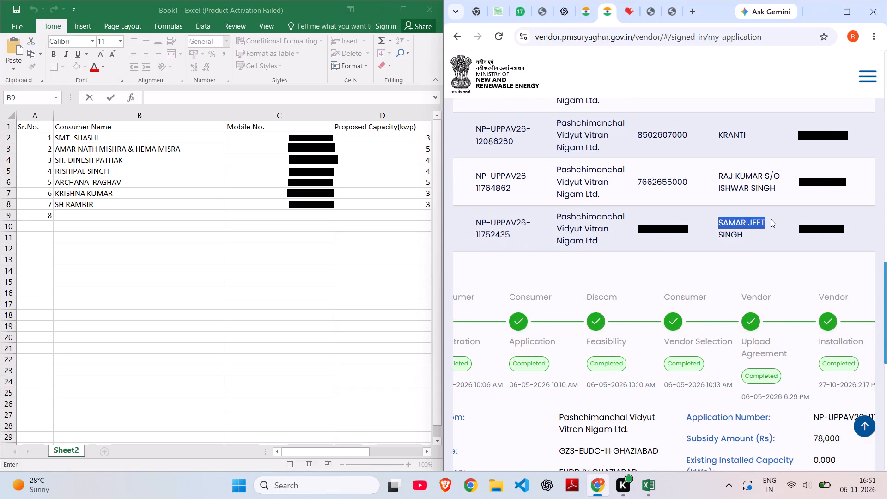
key("ctrl+c")
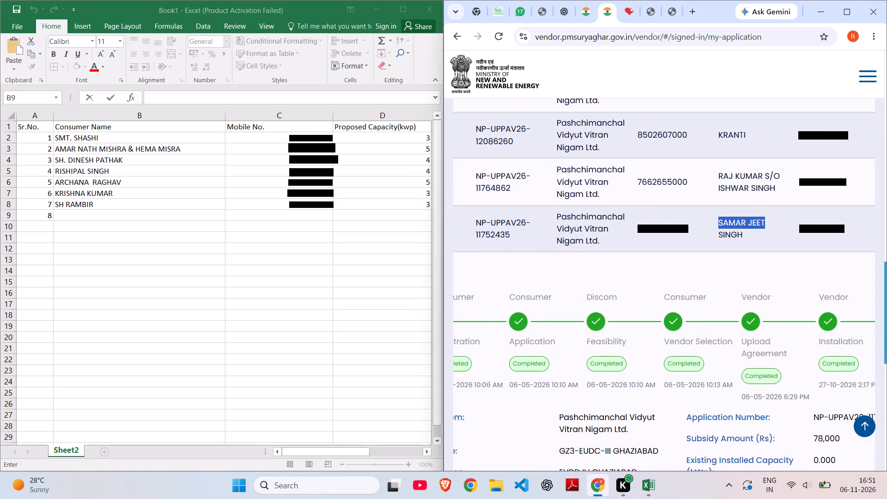
left_click(122, 213)
left_click(122, 213)
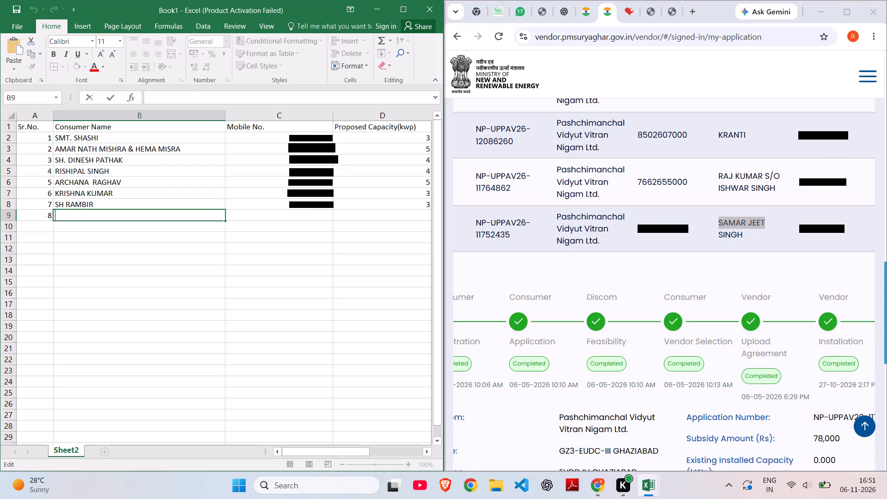
key("ctrl+v")
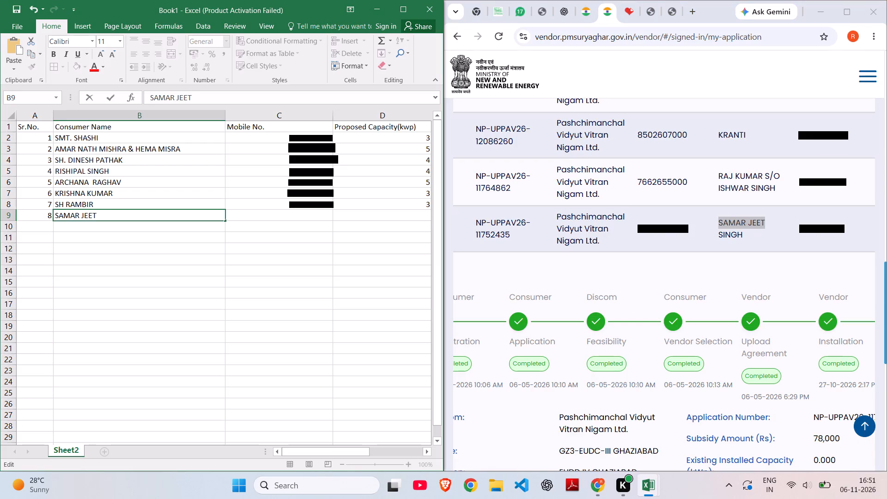
key("space")
left_click_drag(741, 235, 713, 237)
key("ctrl+c")
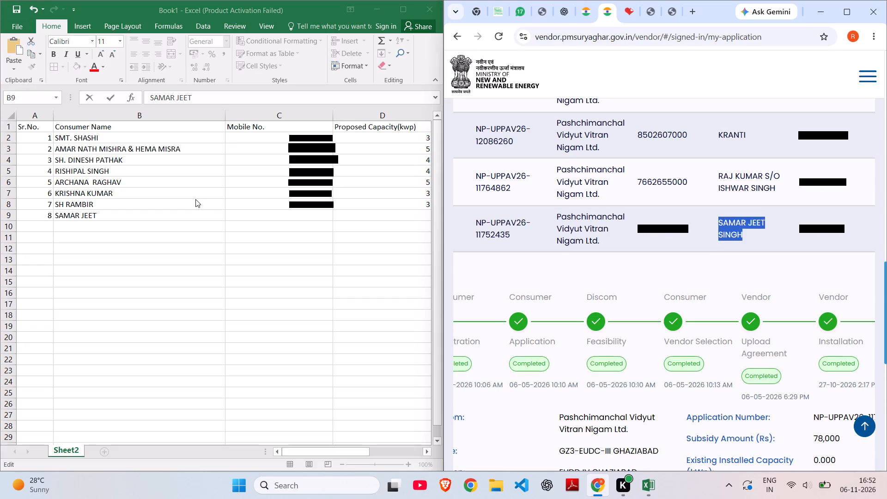
left_click(718, 241)
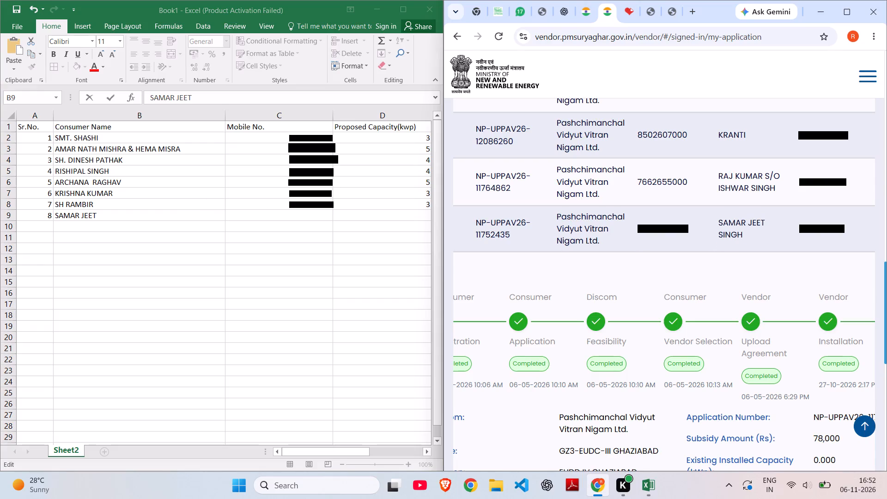
left_click_drag(720, 236, 745, 233)
key("ctrl+c")
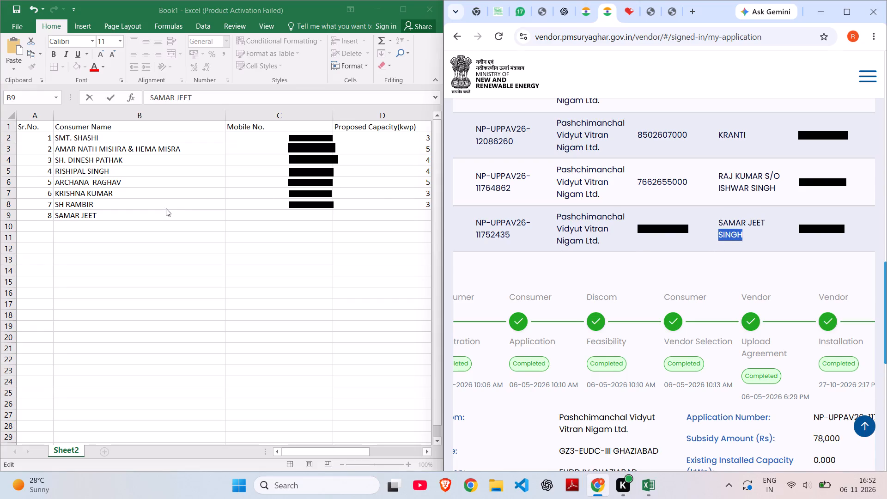
left_click(159, 212)
key("ctrl+v")
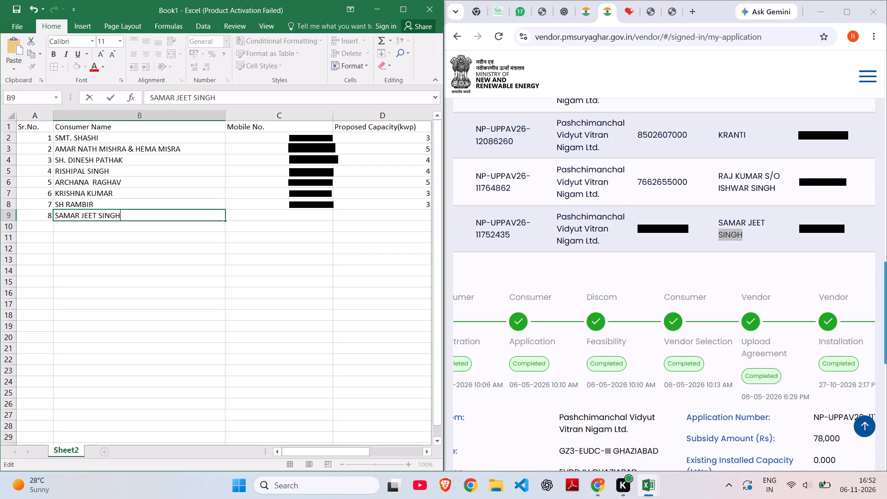
scroll(731, 232, "left", 2)
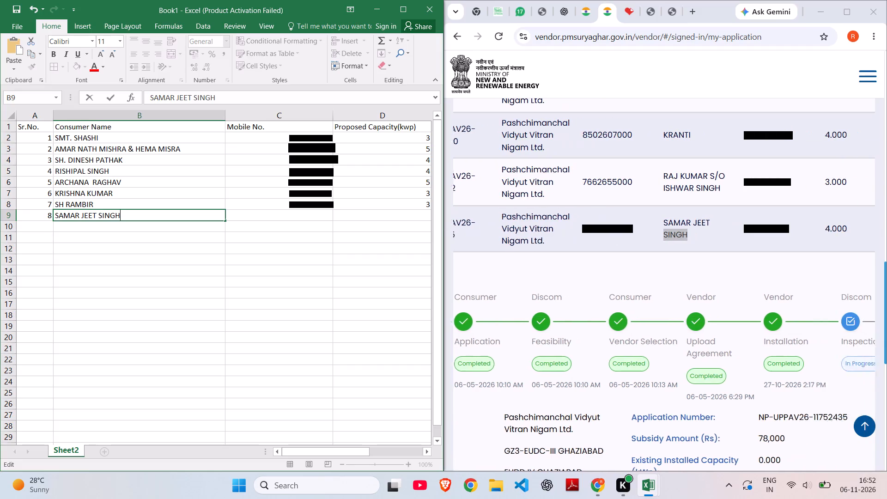
Copy the consumer's mobile number from the 06/05/26 Inspection (Pending) application in the portal into cell C9 of the Excel sheet.
scroll(731, 232, "left", 2)
left_click_drag(719, 231, 676, 233)
key("ctrl+c")
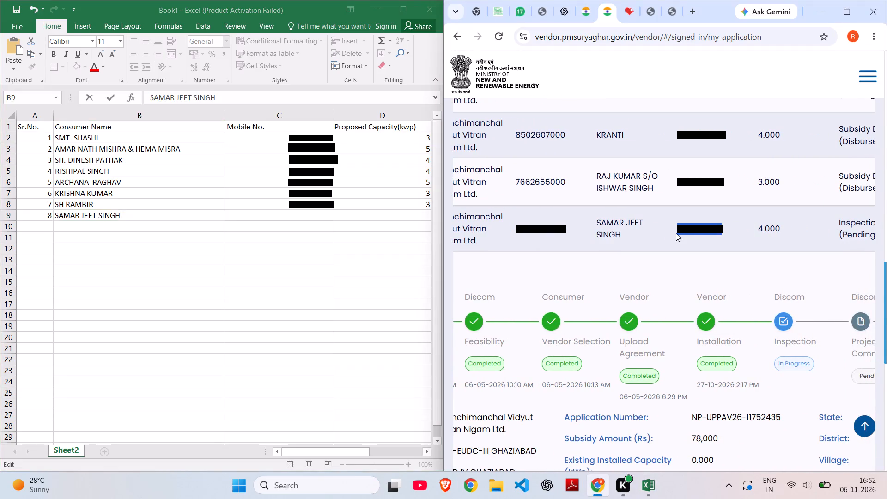
left_click(269, 212)
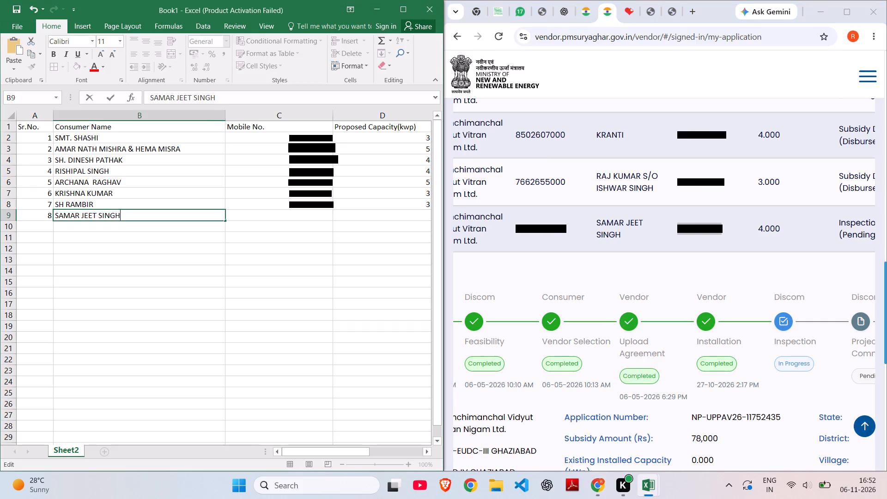
double_click(269, 212)
double_click(269, 212)
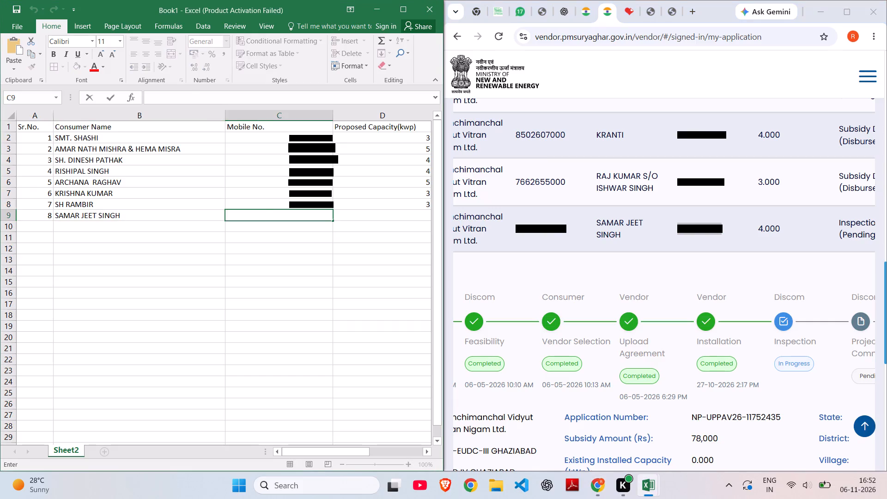
key("ctrl+v")
Enter 4 as the proposed capacity in cell D9 for the 06/05/26 Inspection (Pending) application.
left_click(385, 218)
scroll(385, 218, "left", 1)
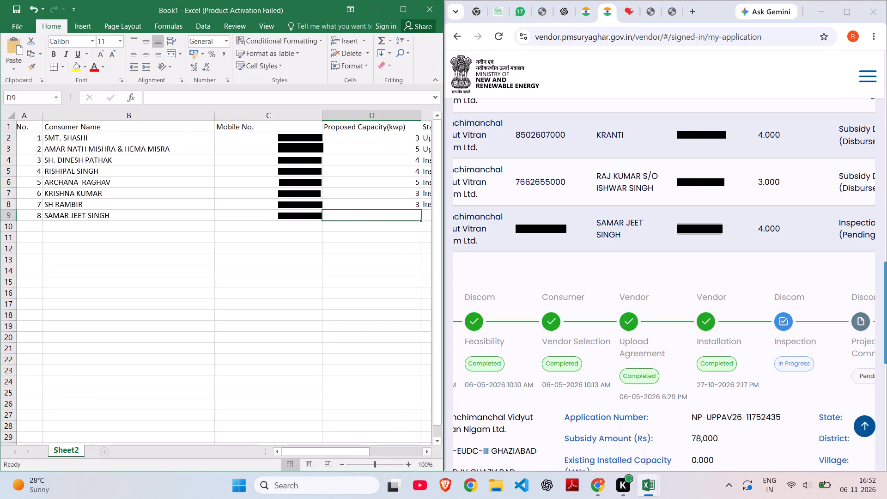
scroll(385, 218, "left", 1)
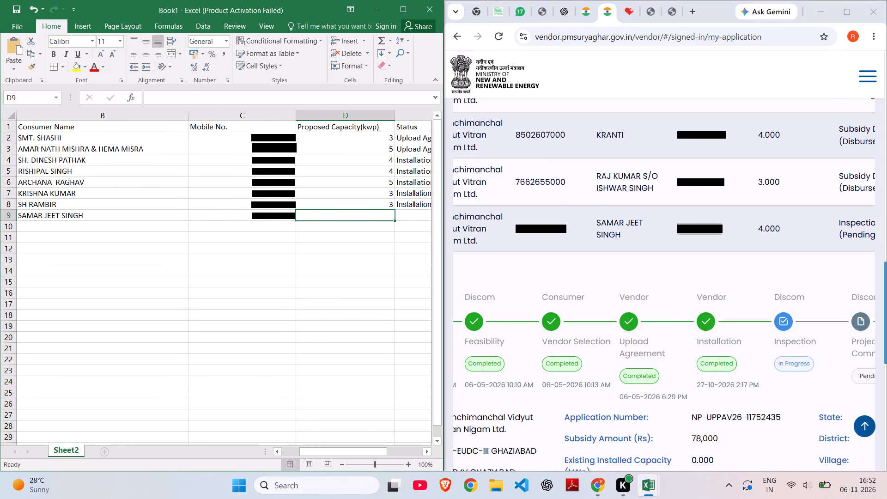
left_click(363, 215)
key("4")
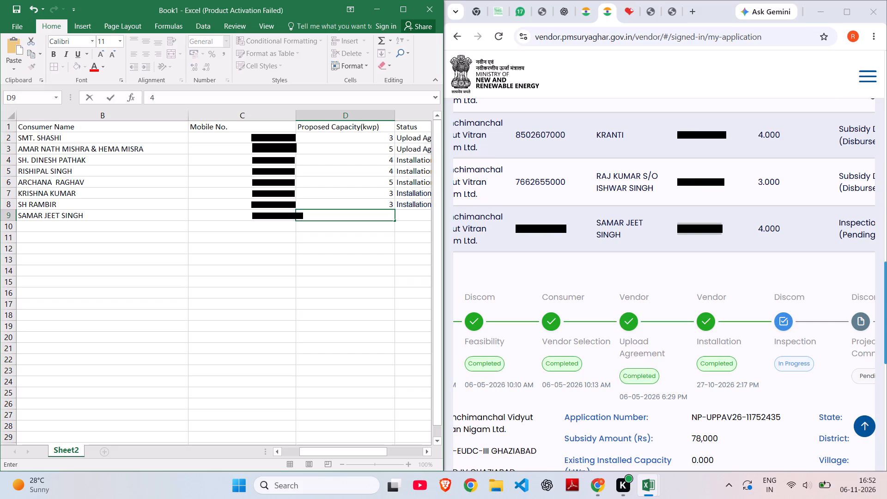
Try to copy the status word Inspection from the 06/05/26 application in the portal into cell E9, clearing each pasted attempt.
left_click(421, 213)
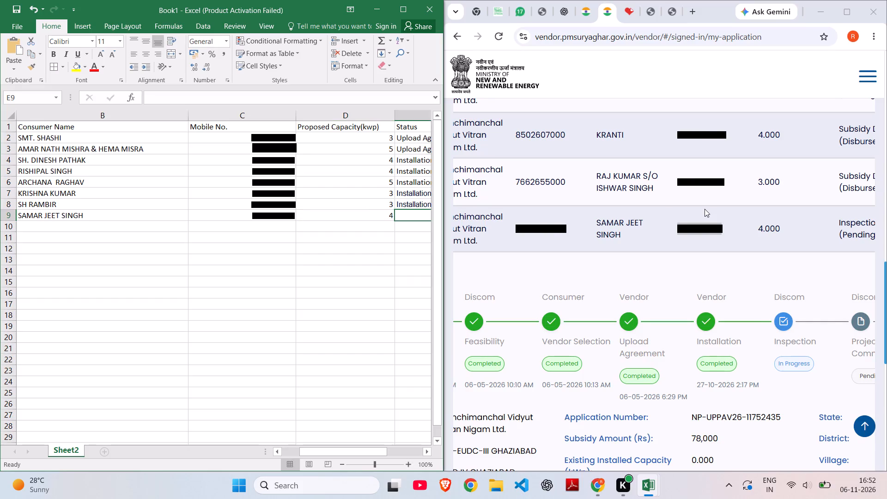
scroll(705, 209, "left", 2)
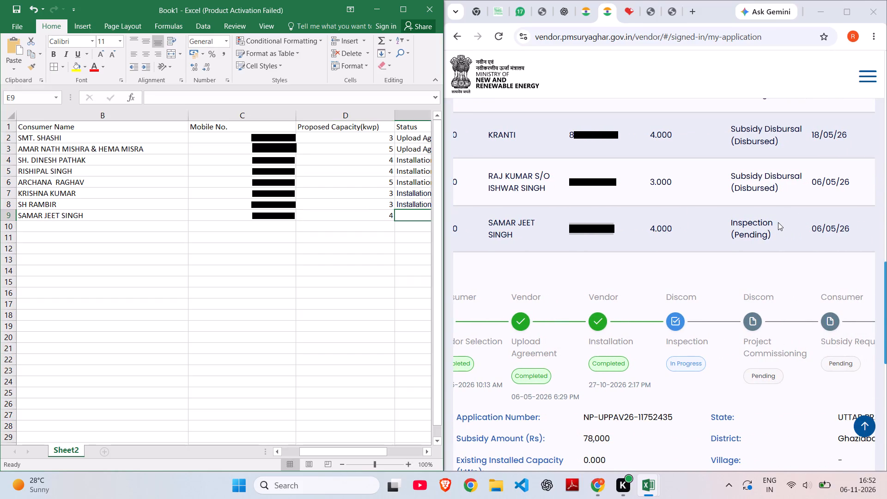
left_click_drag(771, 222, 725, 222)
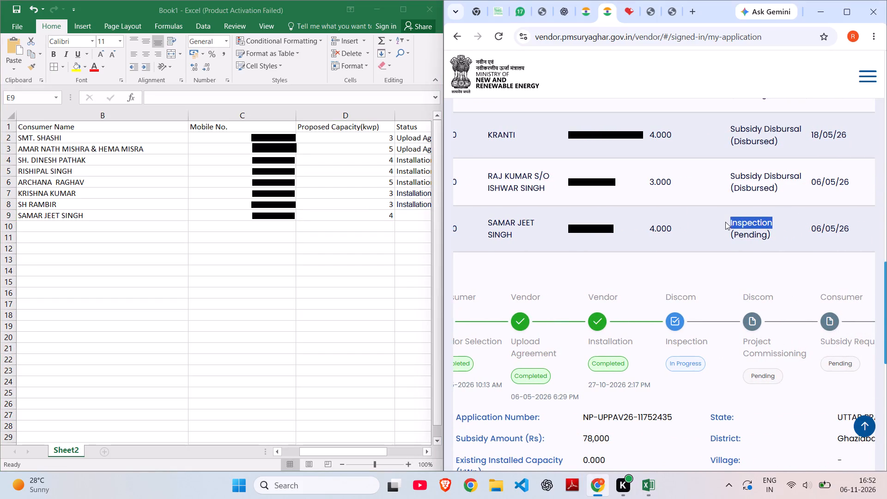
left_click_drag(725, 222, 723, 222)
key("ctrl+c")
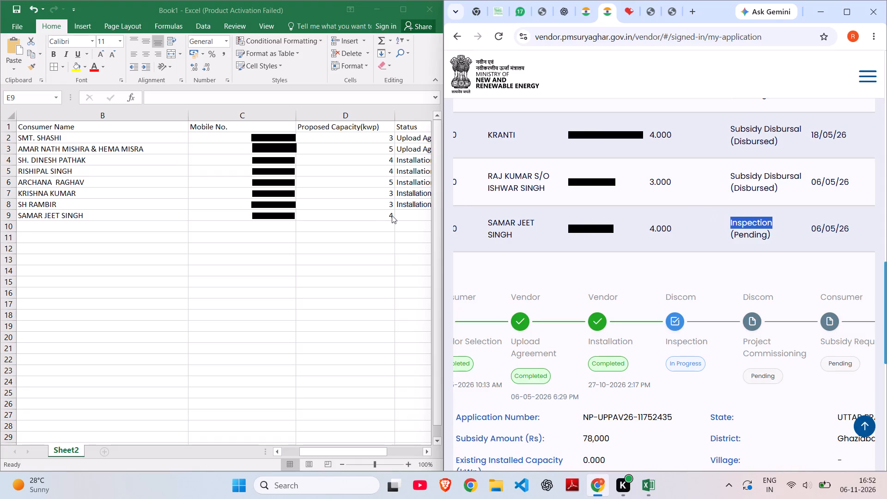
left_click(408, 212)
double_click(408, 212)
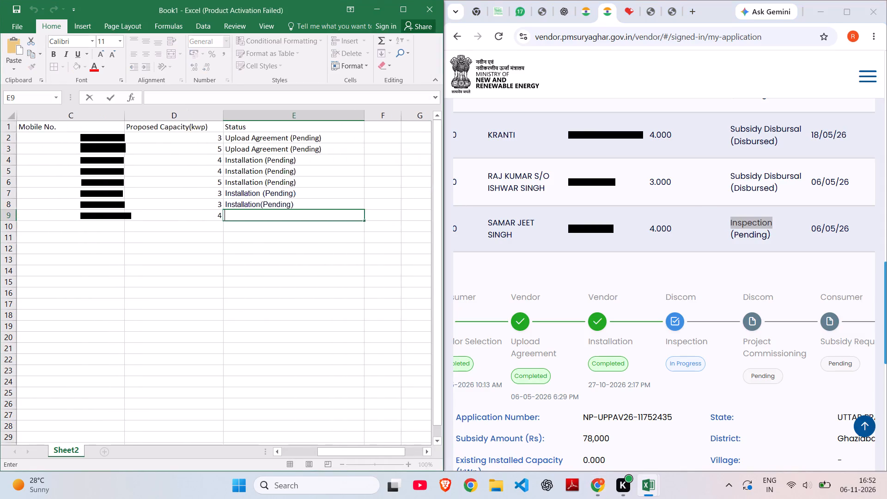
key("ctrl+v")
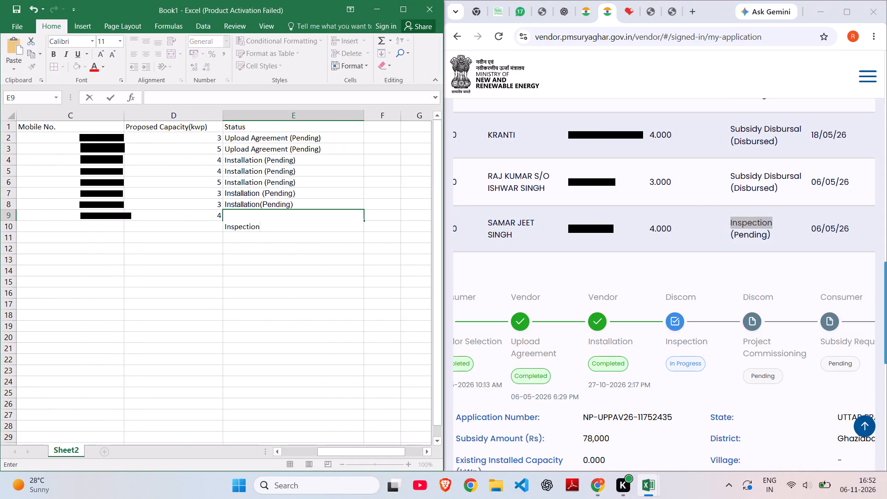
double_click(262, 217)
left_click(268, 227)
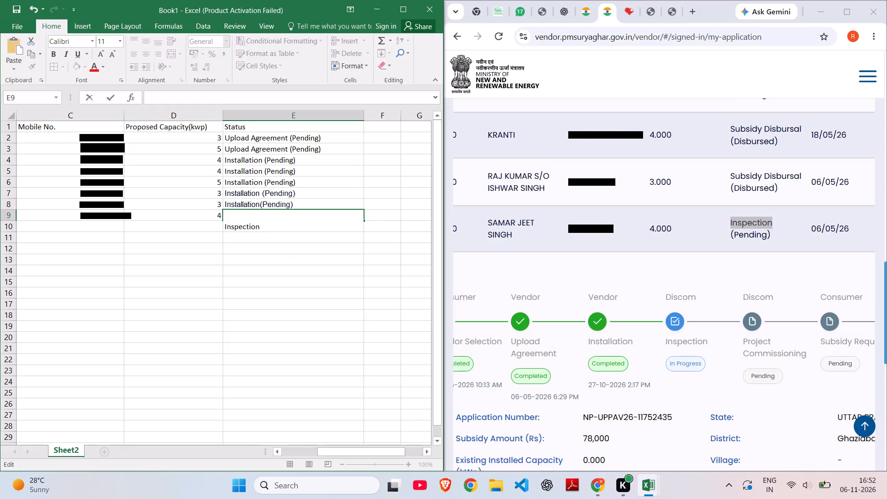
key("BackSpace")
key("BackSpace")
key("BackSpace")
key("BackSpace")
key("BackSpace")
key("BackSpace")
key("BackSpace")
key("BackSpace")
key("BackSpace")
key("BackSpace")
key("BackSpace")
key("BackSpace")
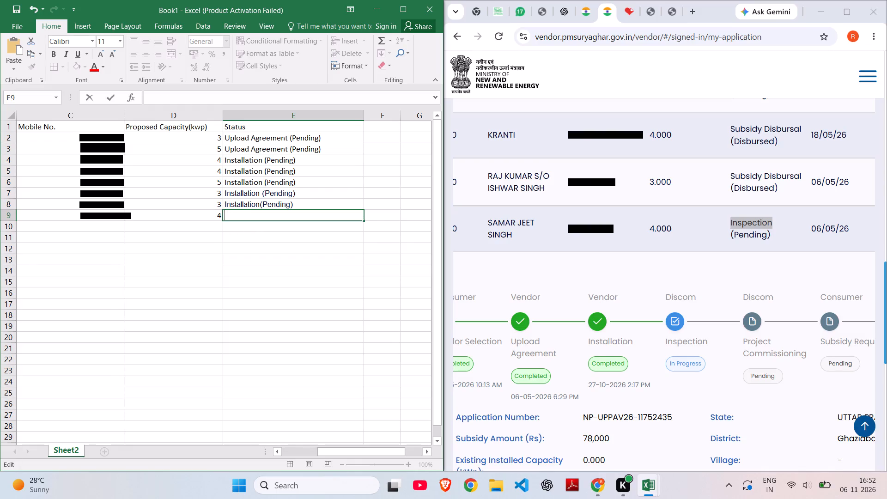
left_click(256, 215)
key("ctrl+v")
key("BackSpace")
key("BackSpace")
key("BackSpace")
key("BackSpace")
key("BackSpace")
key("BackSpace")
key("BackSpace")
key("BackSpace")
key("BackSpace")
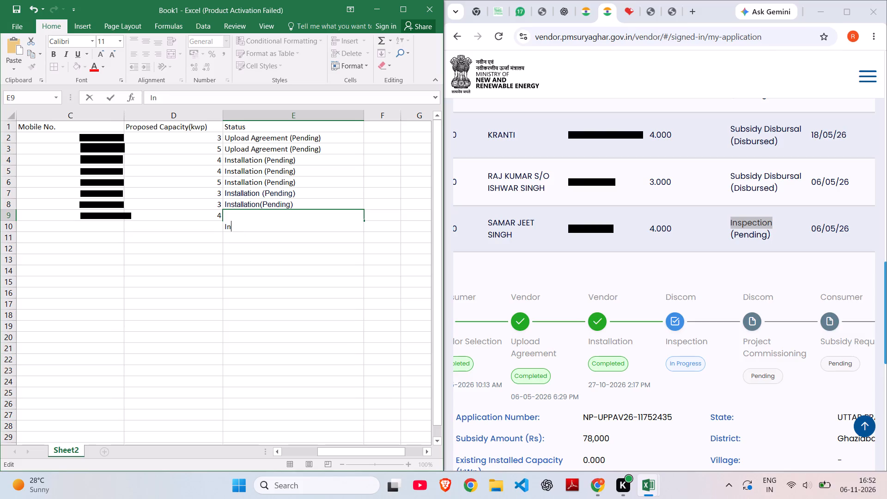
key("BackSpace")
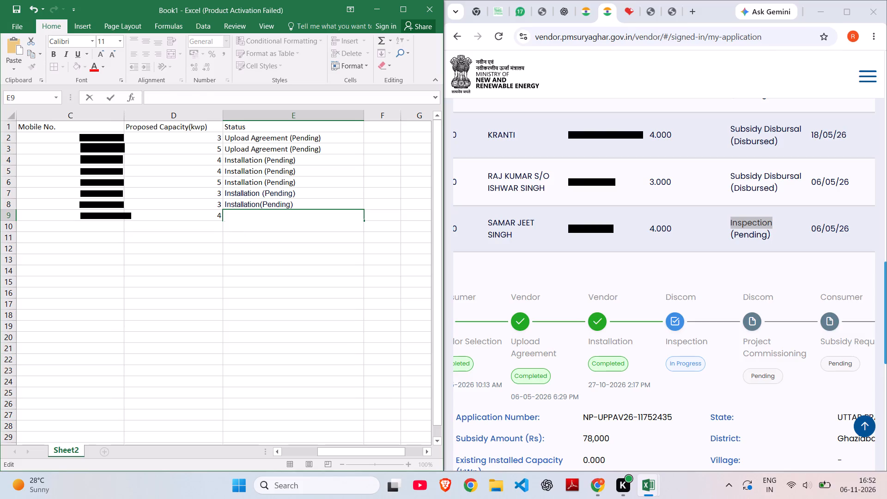
Enter the status "Inspection (Pending)" in cell E9 of the Status column.
left_click(310, 204)
left_click(307, 216)
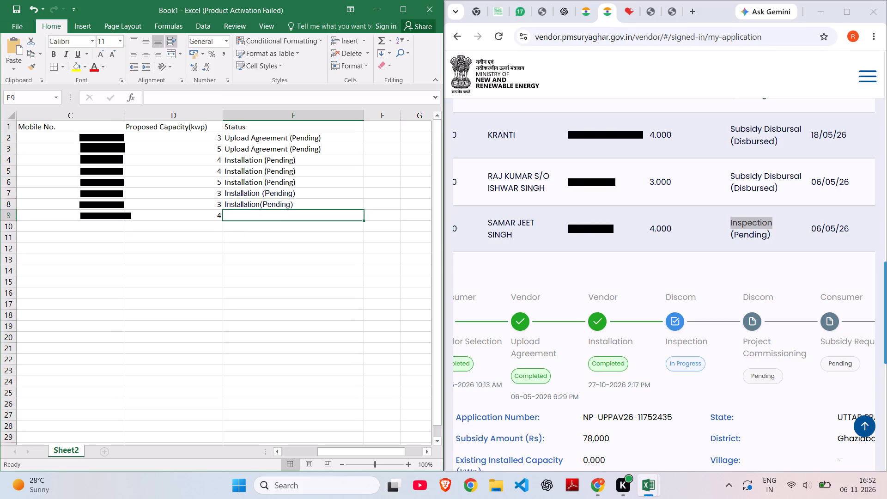
key("i")
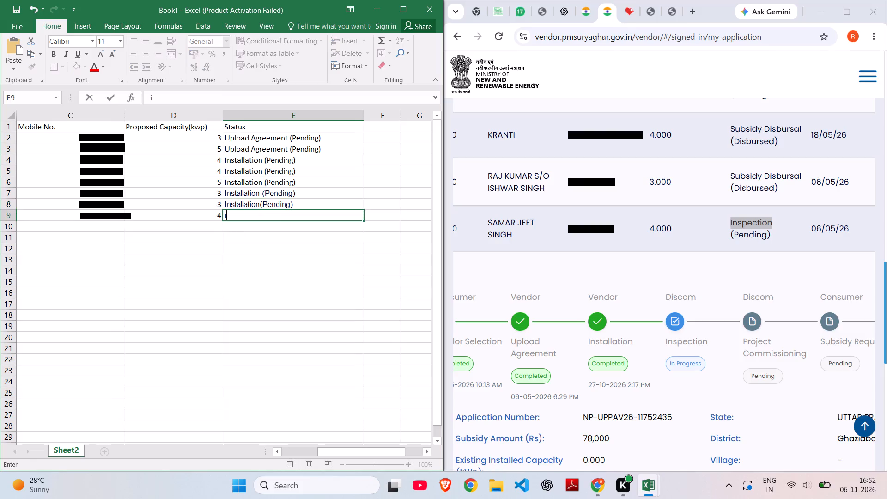
key("BackSpace")
key("shift+i")
type("ns")
type("pection")
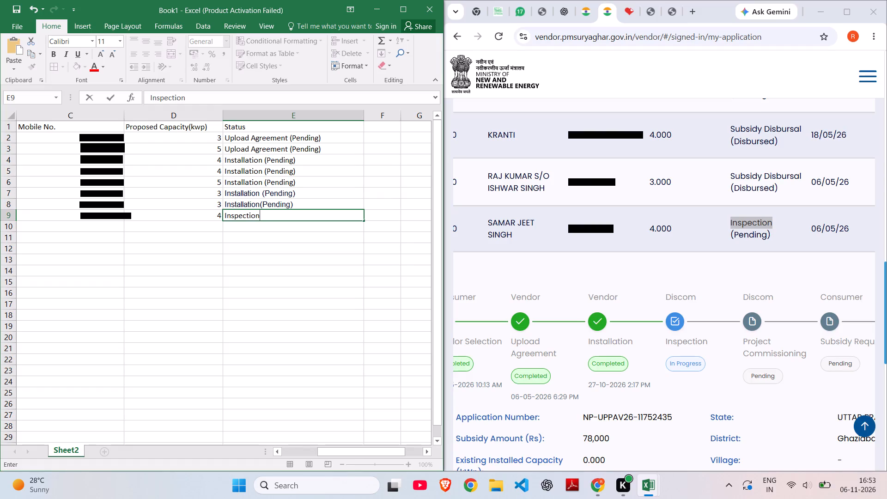
key("space")
key("shift+parenleft")
type("Pending")
key("shift+parenright")
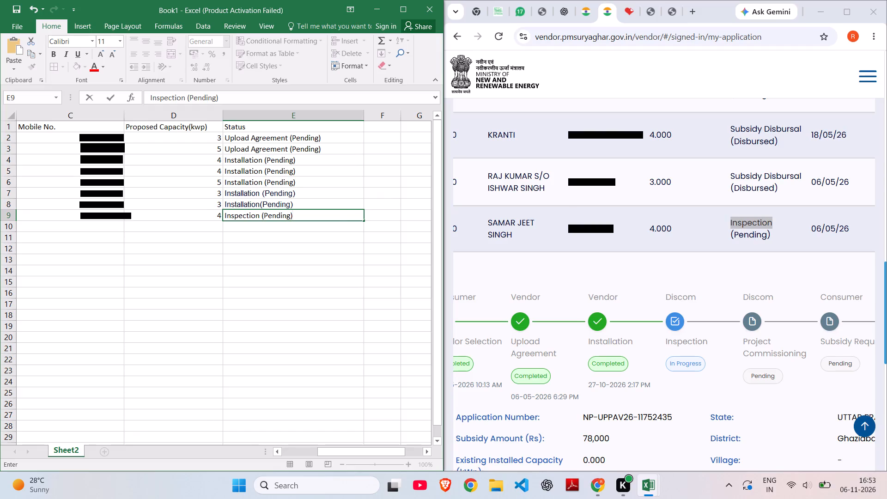
Enter serial number 9 in cell A10 to start the next row of the table.
scroll(237, 207, "right", 8)
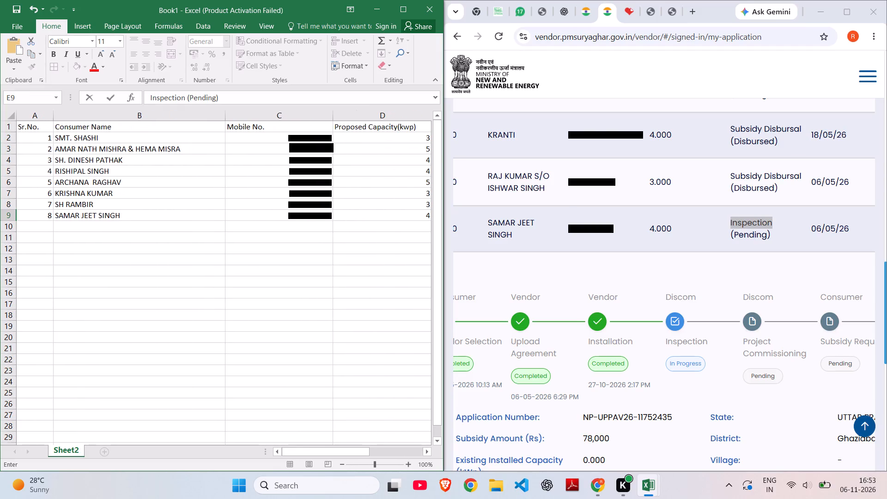
double_click(29, 227)
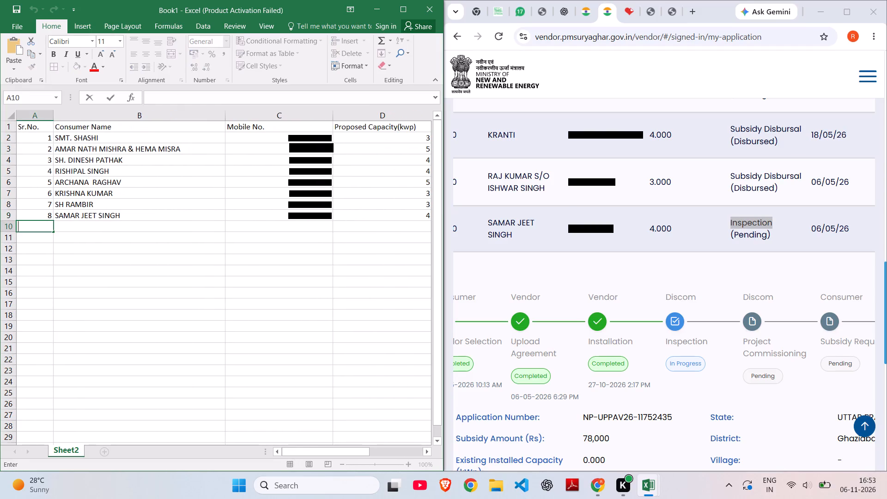
key("9")
left_click(75, 229)
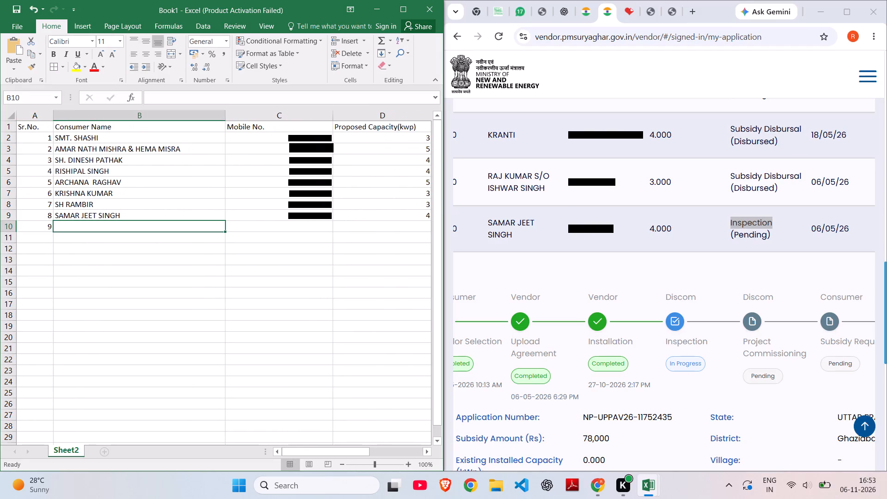
Expand the 27/04/26 Subsidy Request (Return) application in the vendor portal and examine its stage progress, details and correction remarks.
scroll(673, 278, "down", 3)
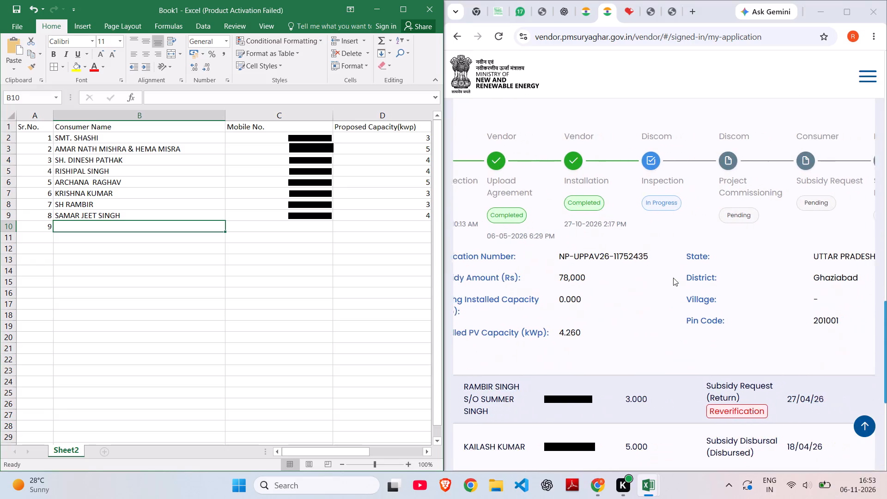
scroll(673, 278, "down", 1)
scroll(673, 278, "left", 2)
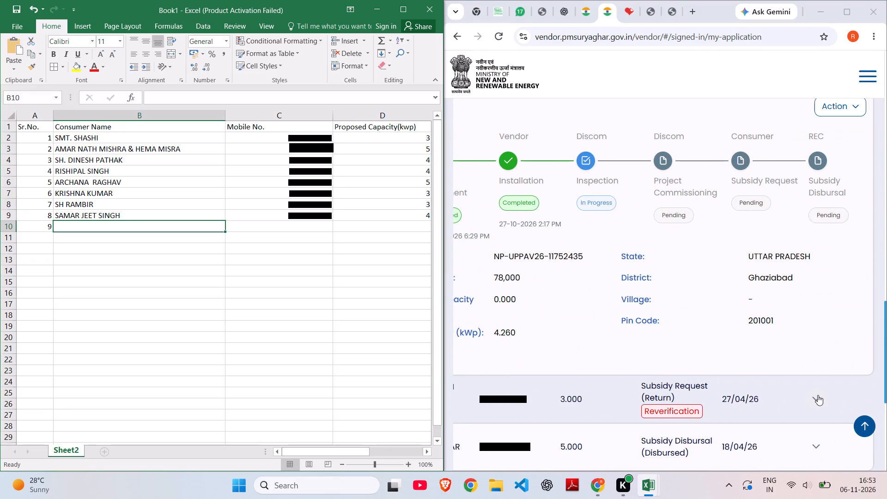
left_click(818, 395)
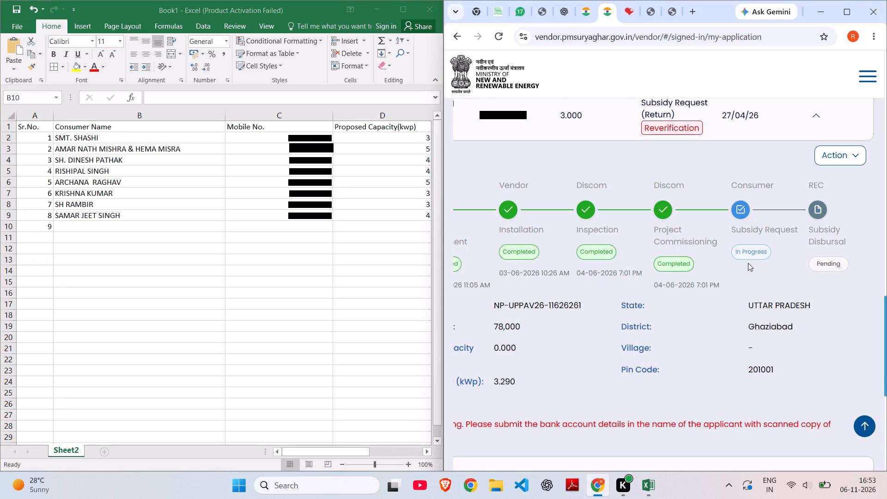
scroll(631, 256, "right", 6)
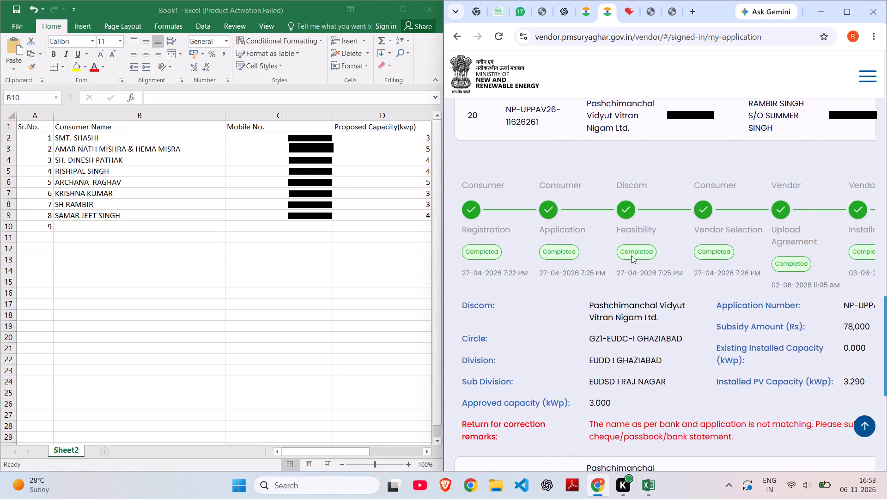
scroll(631, 256, "right", 1)
scroll(710, 230, "left", 4)
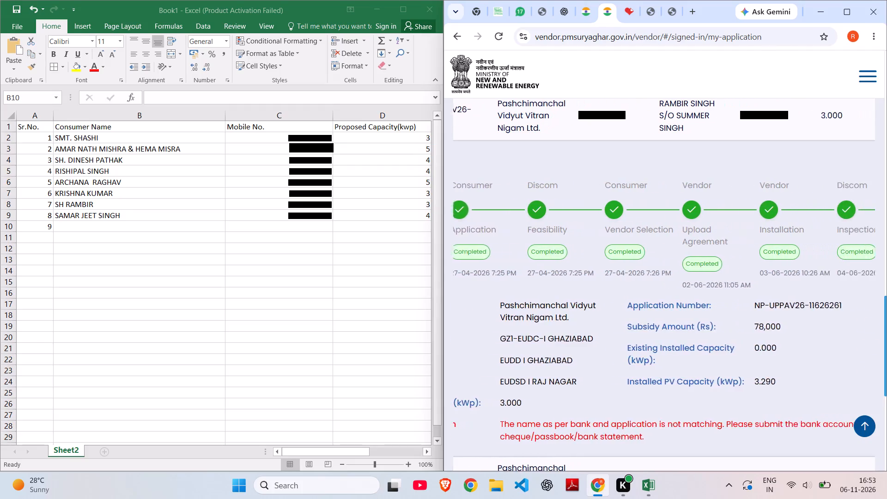
scroll(710, 230, "left", 1)
scroll(790, 229, "left", 5)
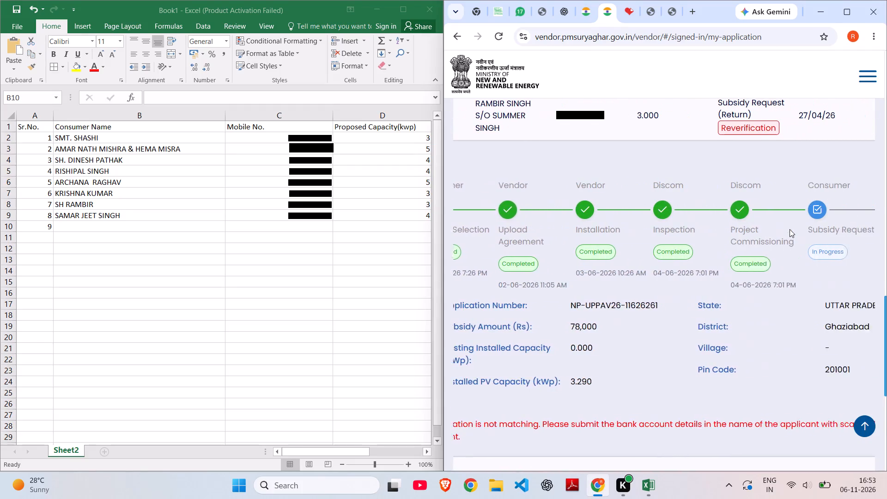
scroll(790, 229, "left", 1)
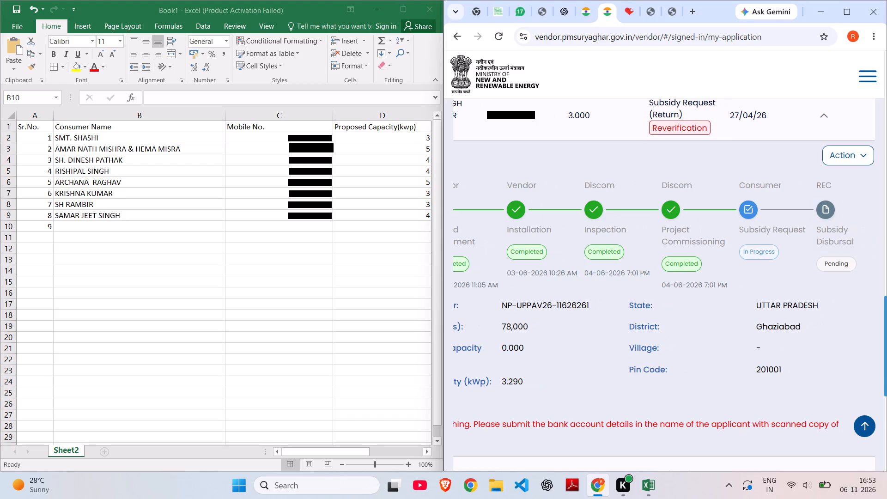
Expand the 18/04/26, 16/04/26 and 10/04/26 applications in the vendor portal in turn and examine each one's stage progress and details.
scroll(790, 229, "down", 1)
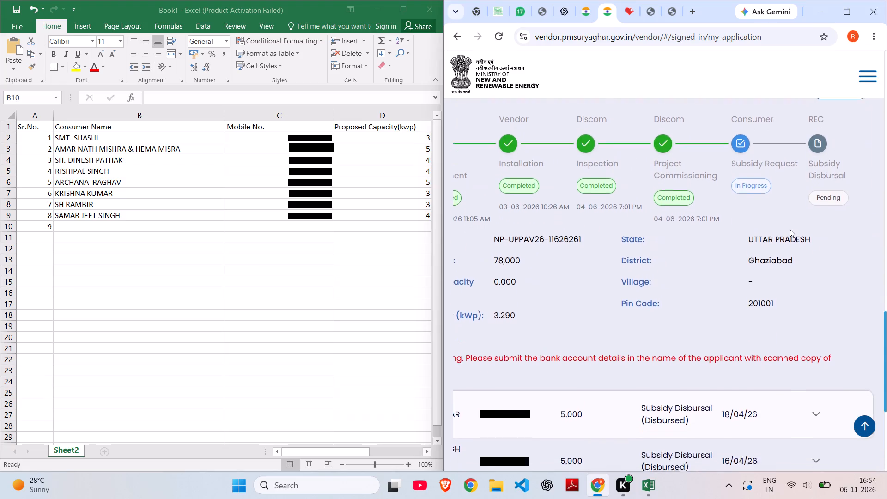
scroll(790, 229, "down", 2)
left_click(820, 211)
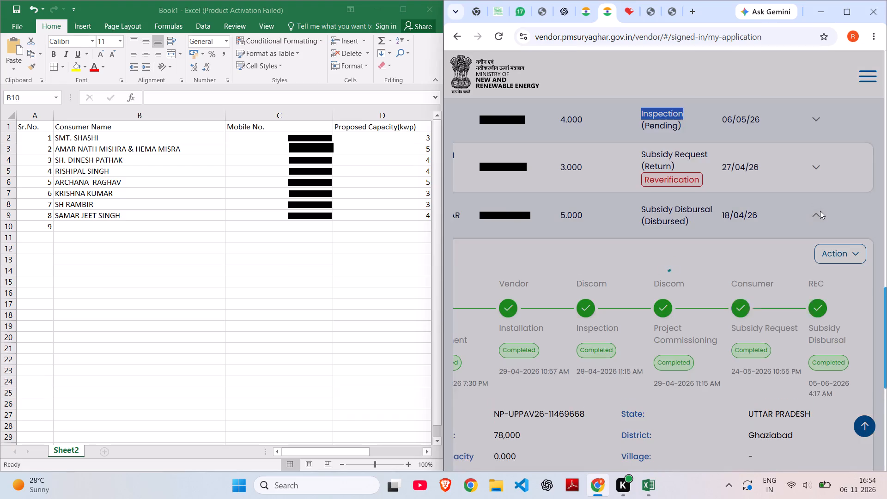
scroll(797, 271, "down", 4)
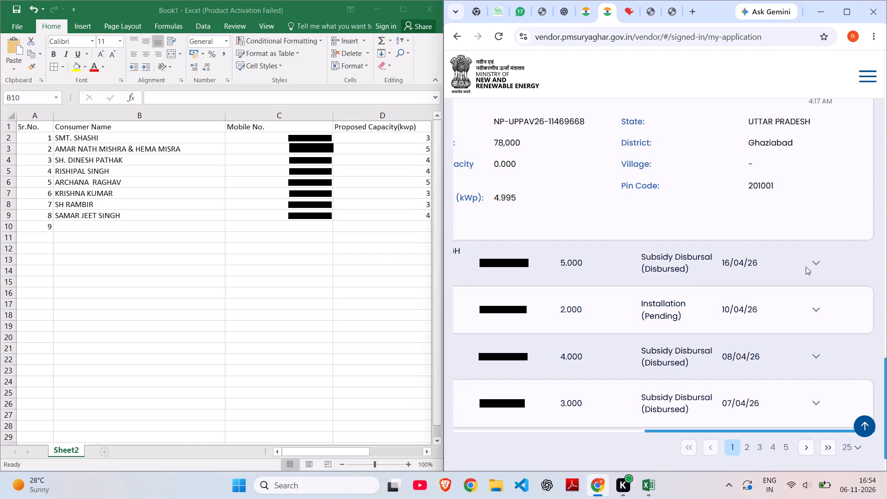
left_click(819, 263)
scroll(748, 299, "down", 1)
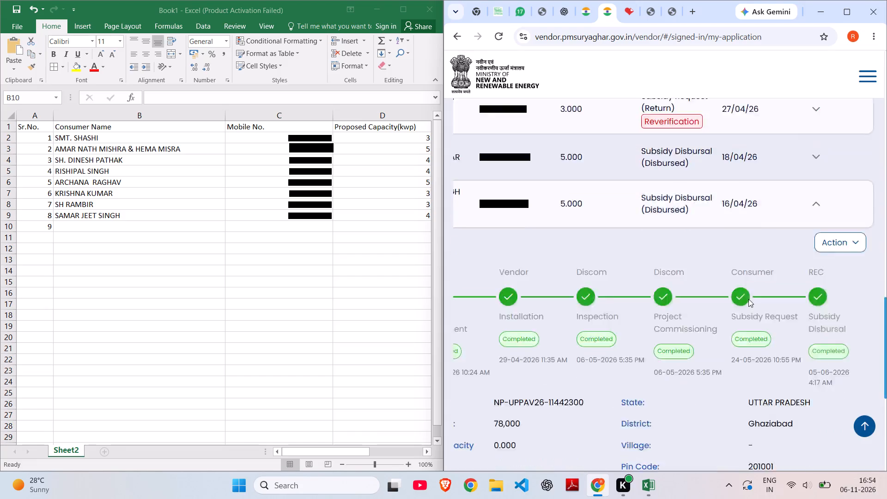
scroll(748, 299, "down", 4)
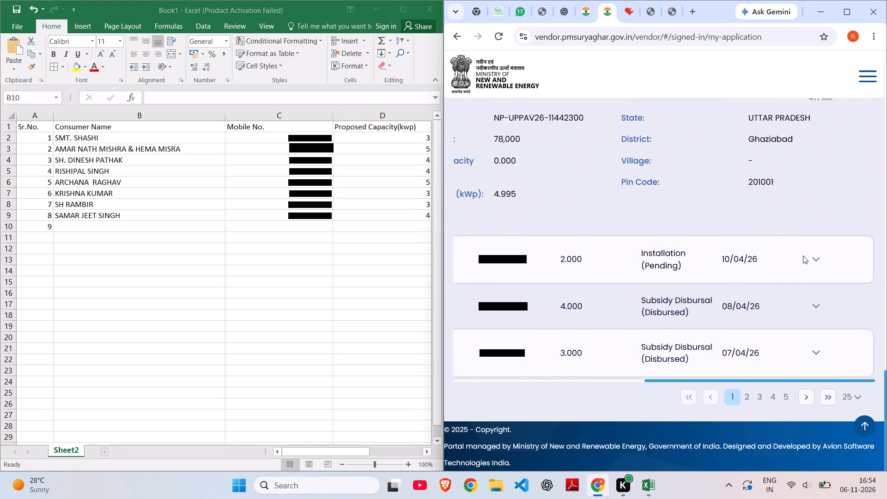
left_click(816, 256)
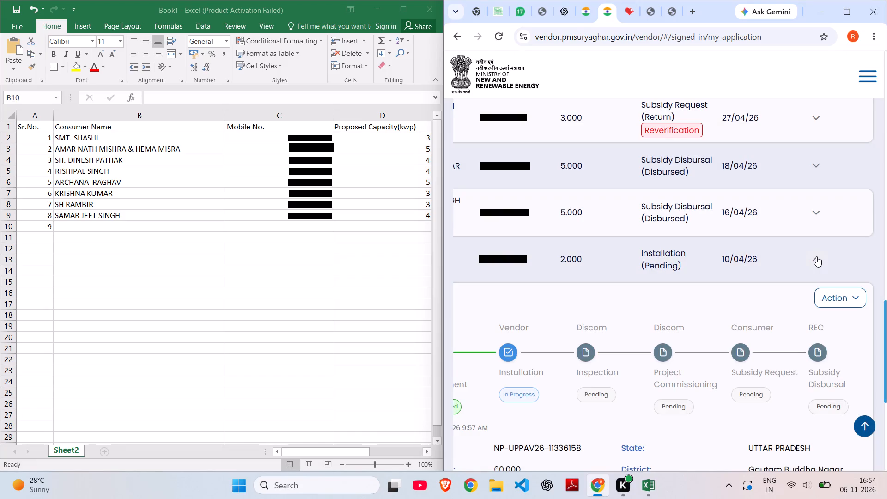
scroll(659, 304, "down", 1)
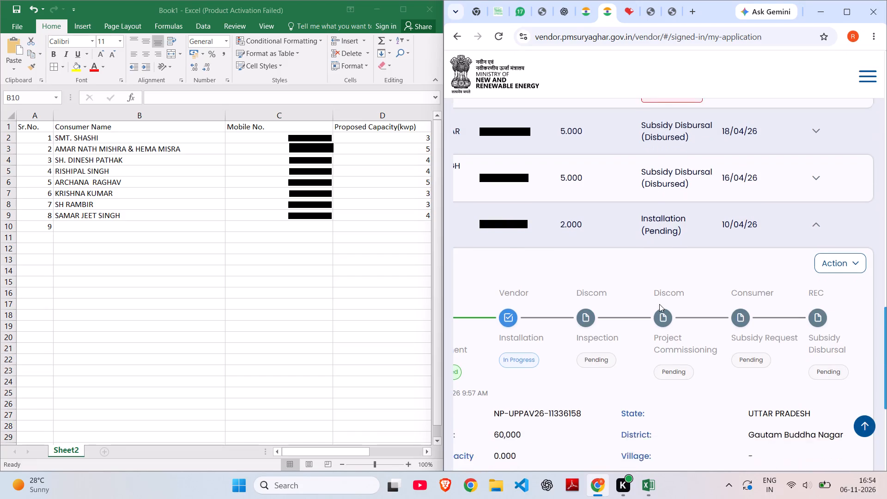
scroll(659, 304, "down", 2)
Copy the consumer name from the 10/04/26 Installation (Pending) application in the portal into cell B10.
scroll(659, 304, "right", 2)
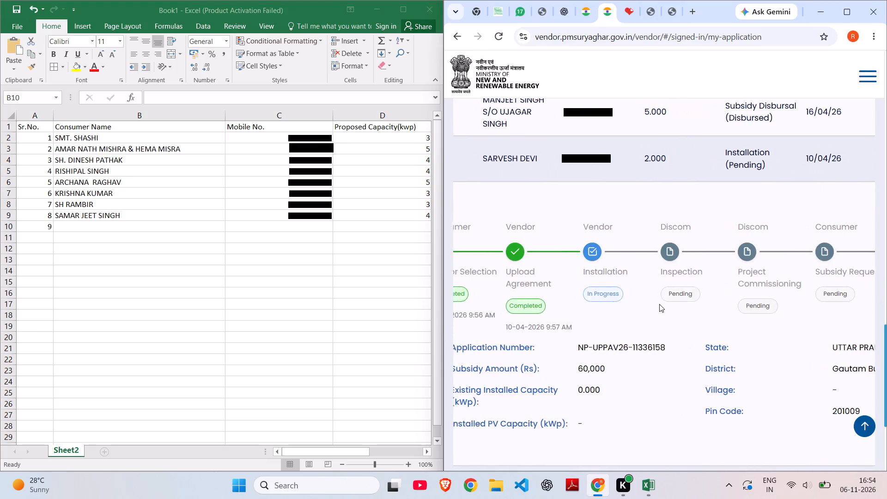
scroll(659, 304, "right", 3)
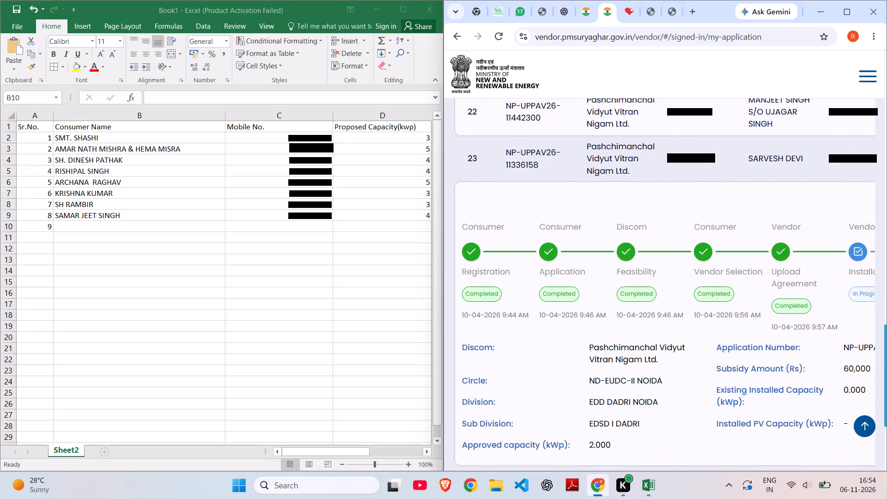
left_click_drag(748, 158, 812, 155)
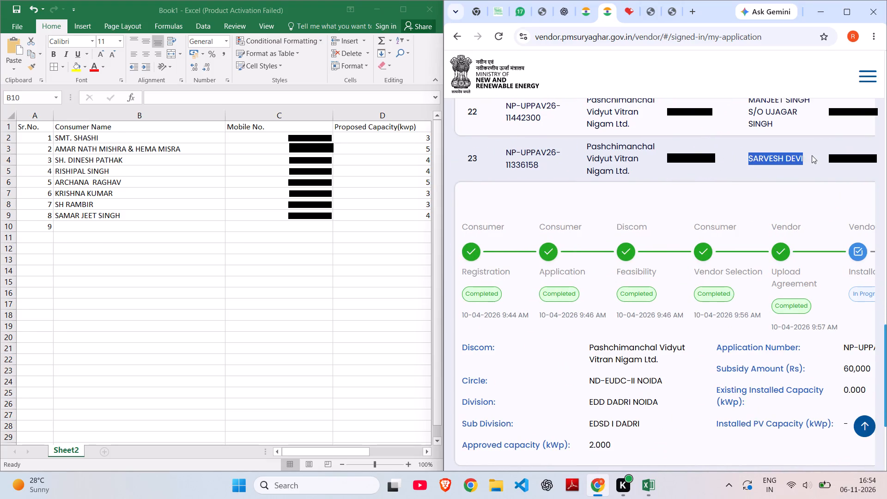
key("ctrl+c")
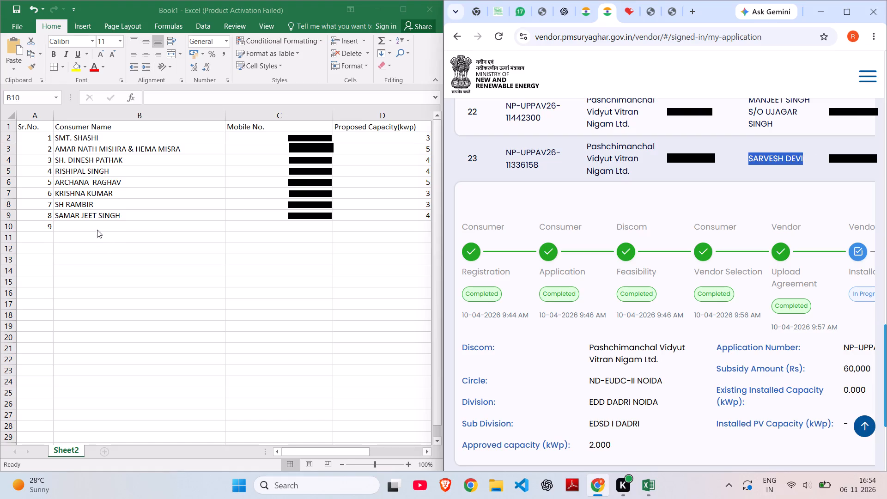
left_click(97, 230)
double_click(97, 230)
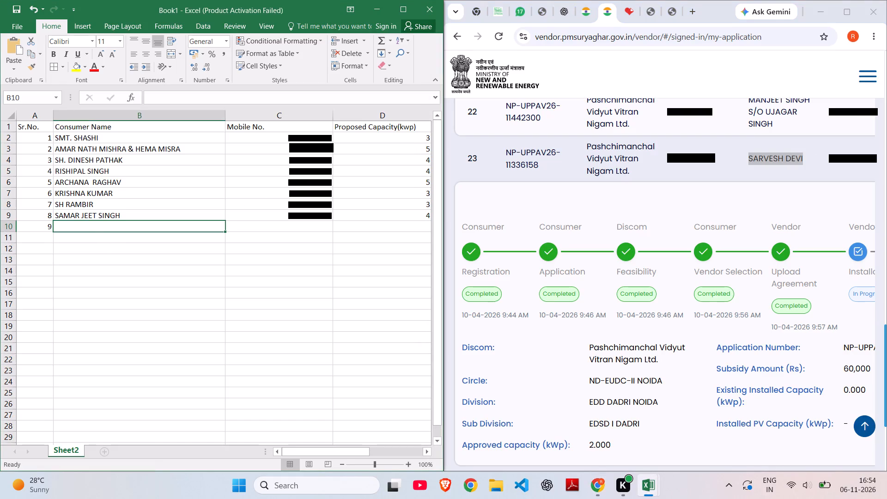
double_click(91, 227)
key("ctrl+v")
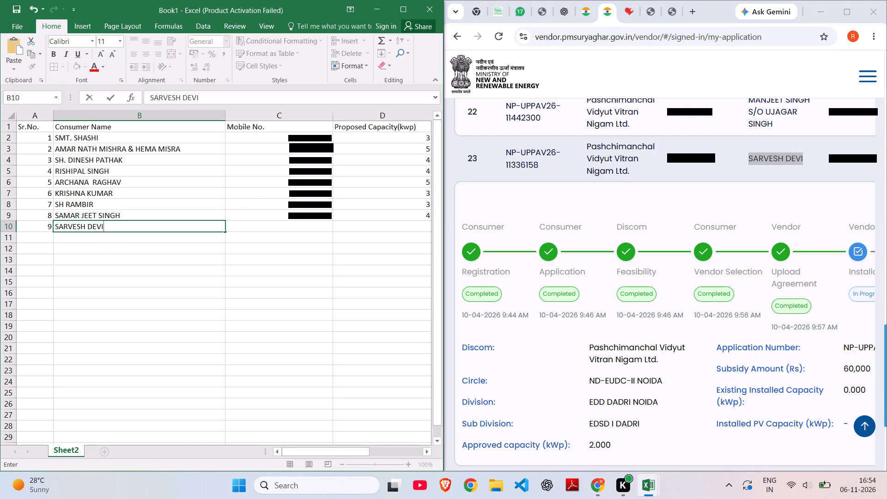
Examine the column headings of the portal's application list to identify which column holds the mobile number.
double_click(287, 228)
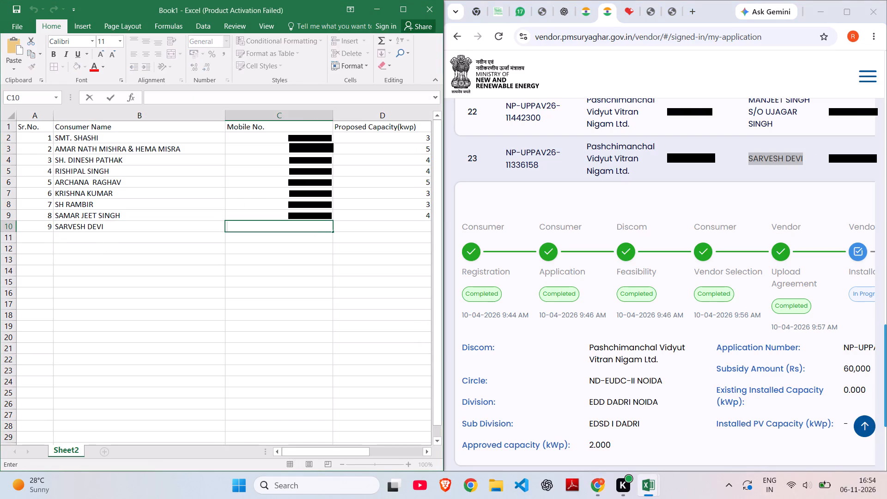
scroll(644, 208, "left", 3)
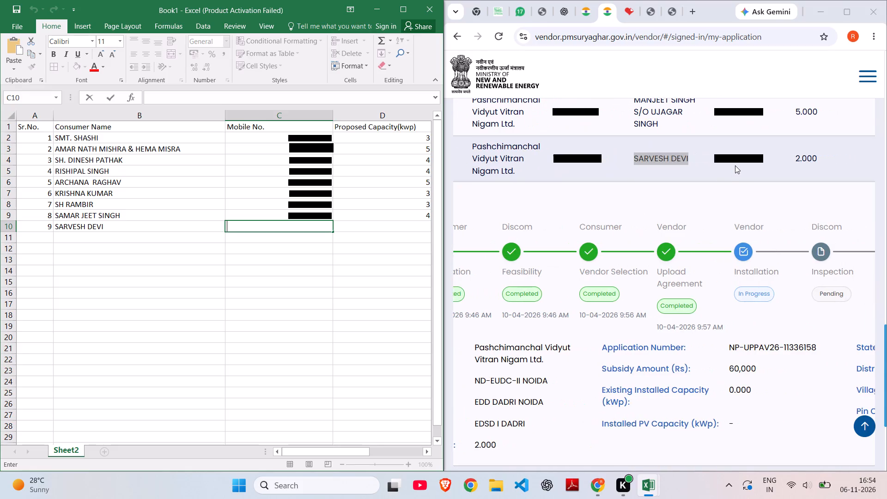
scroll(735, 164, "up", 3)
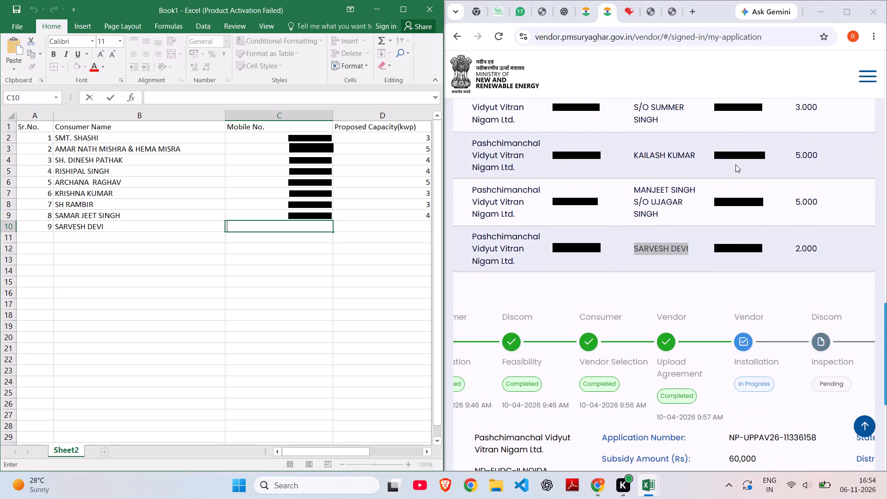
scroll(667, 239, "right", 4)
scroll(667, 239, "left", 2)
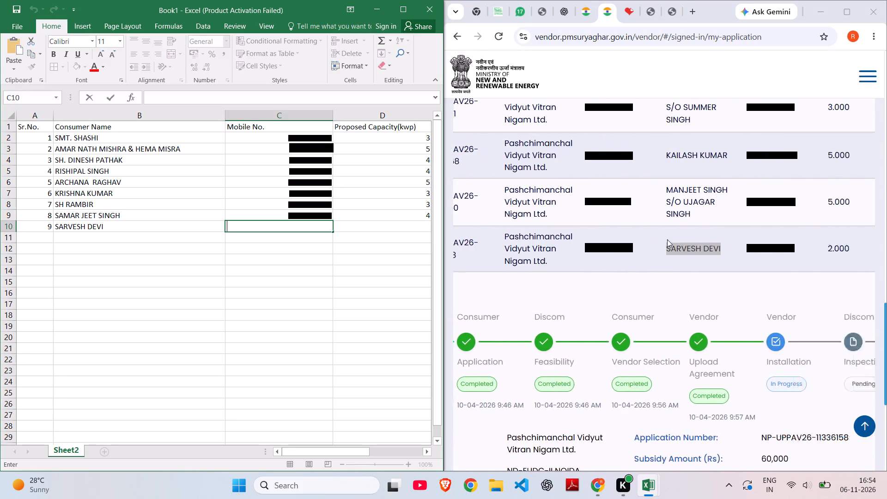
scroll(667, 239, "left", 3)
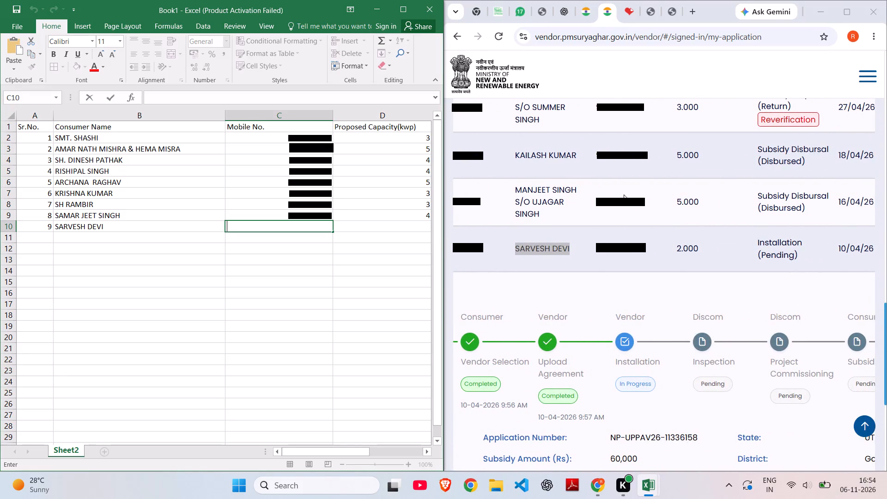
scroll(624, 195, "up", 7)
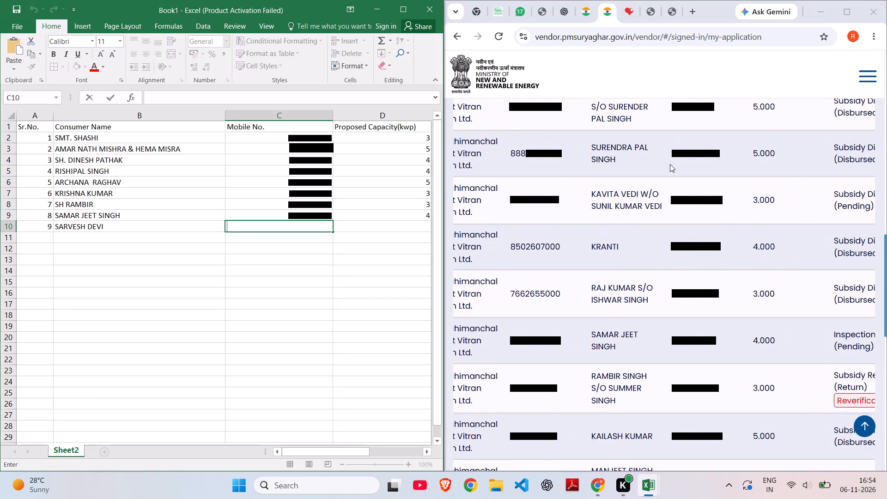
scroll(672, 163, "up", 5)
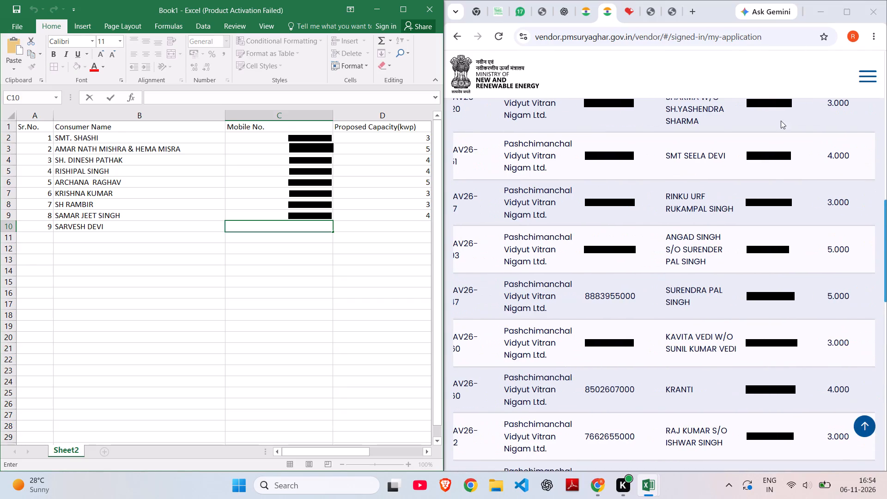
scroll(860, 127, "left", 3)
scroll(716, 146, "up", 3)
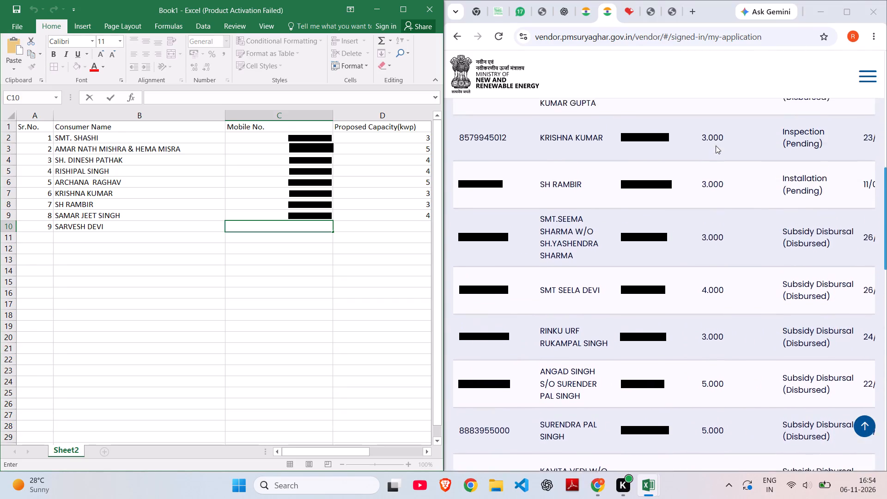
scroll(716, 146, "up", 10)
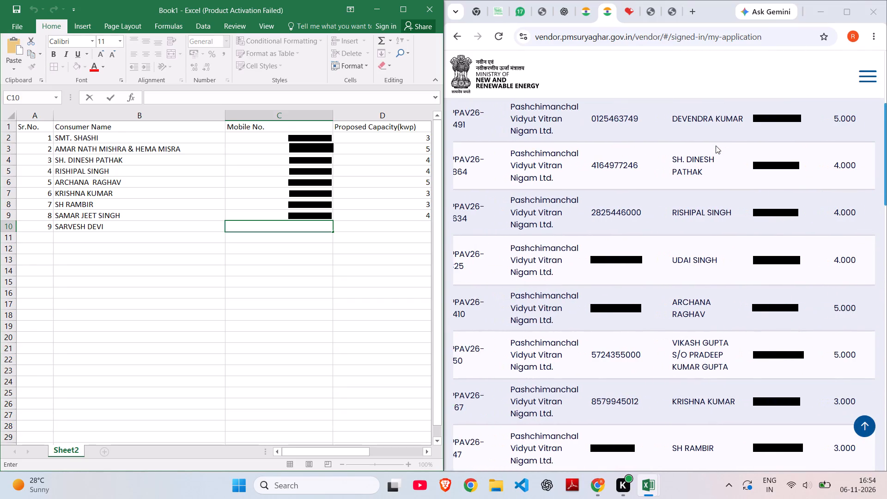
scroll(790, 143, "left", 2)
scroll(790, 143, "up", 4)
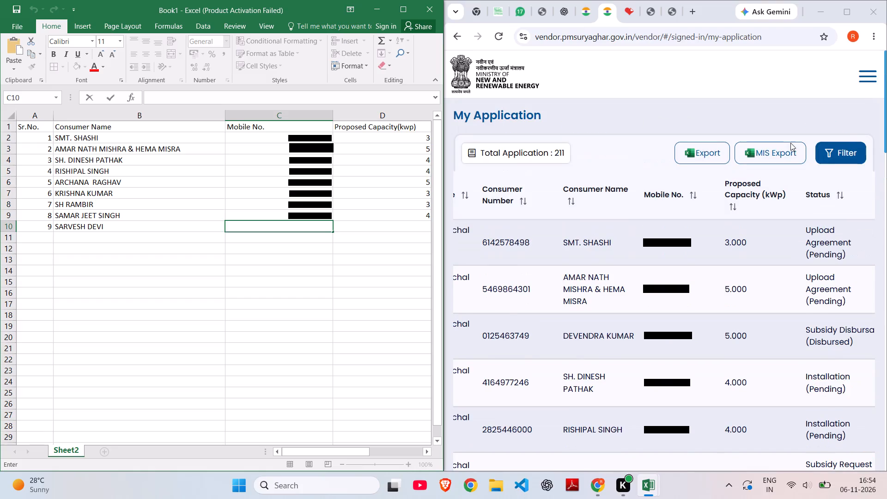
scroll(790, 143, "up", 1)
scroll(764, 269, "down", 5)
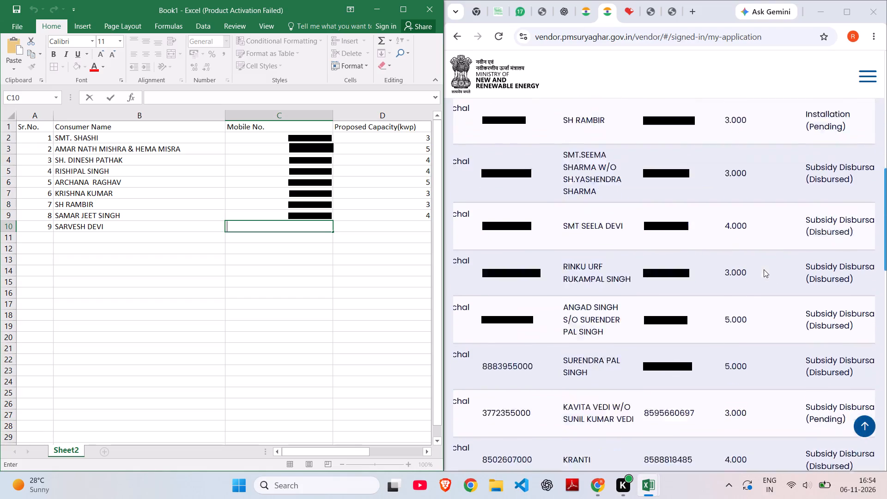
scroll(764, 269, "down", 6)
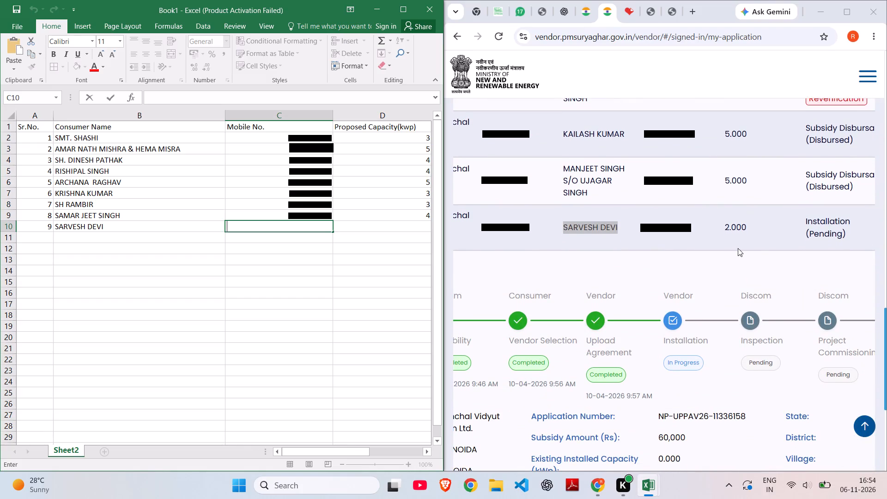
Copy the mobile number of the 10/04/26 Installation (Pending) application from the portal into cell C10.
left_click(644, 226)
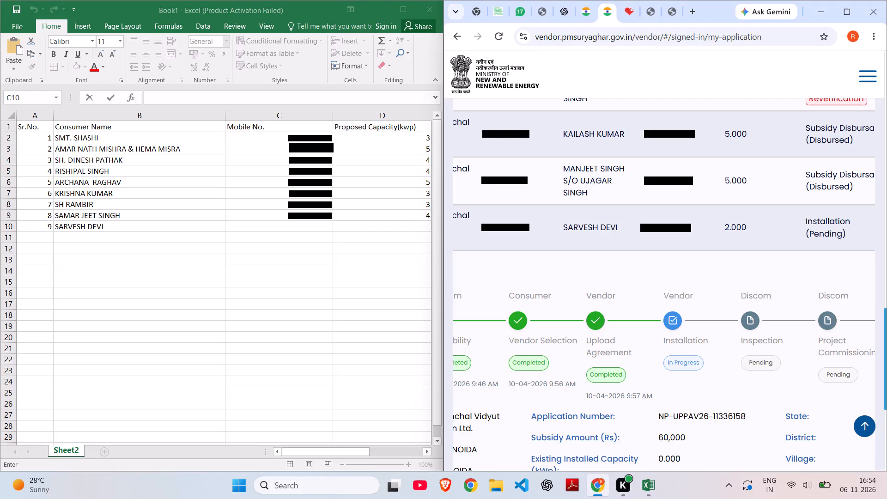
left_click_drag(644, 226, 706, 216)
key("ctrl+c")
left_click(263, 228)
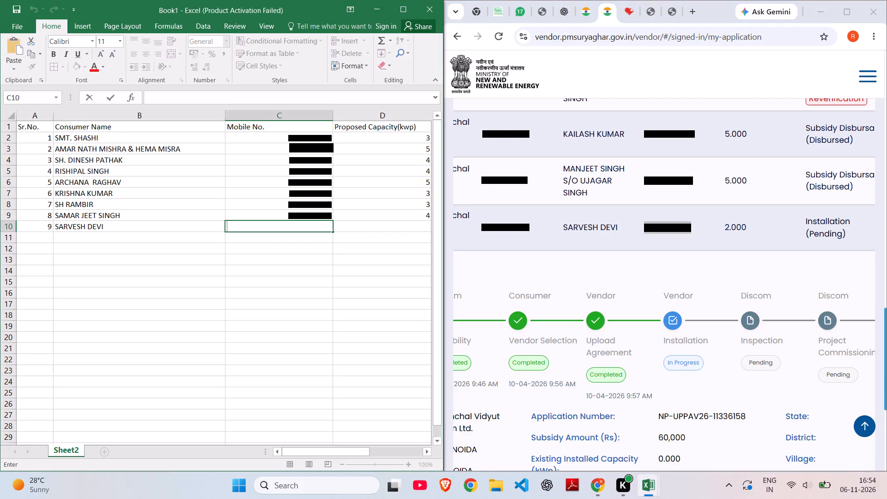
double_click(263, 228)
key("ctrl+v")
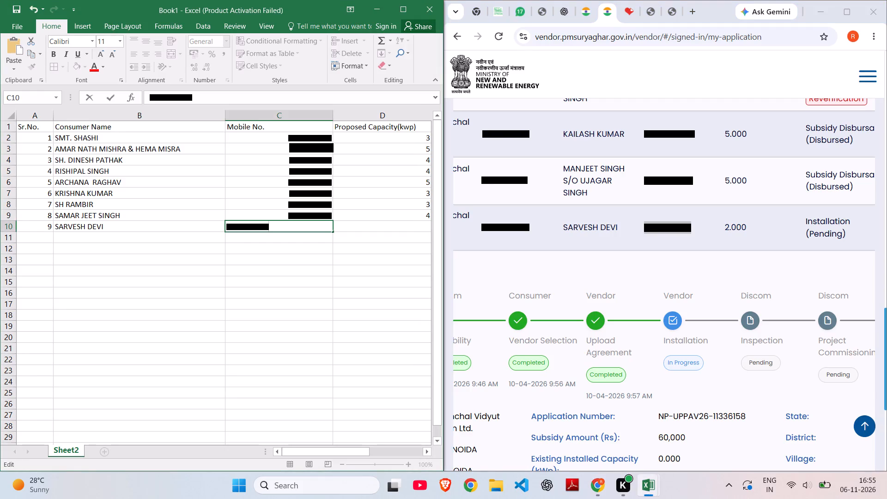
Enter the proposed capacity 2.000 in cell D10.
left_click(389, 227)
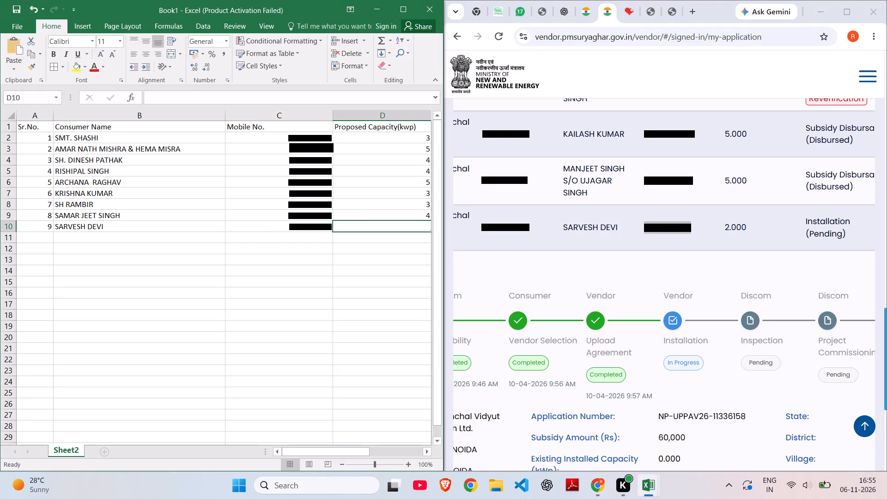
key("2")
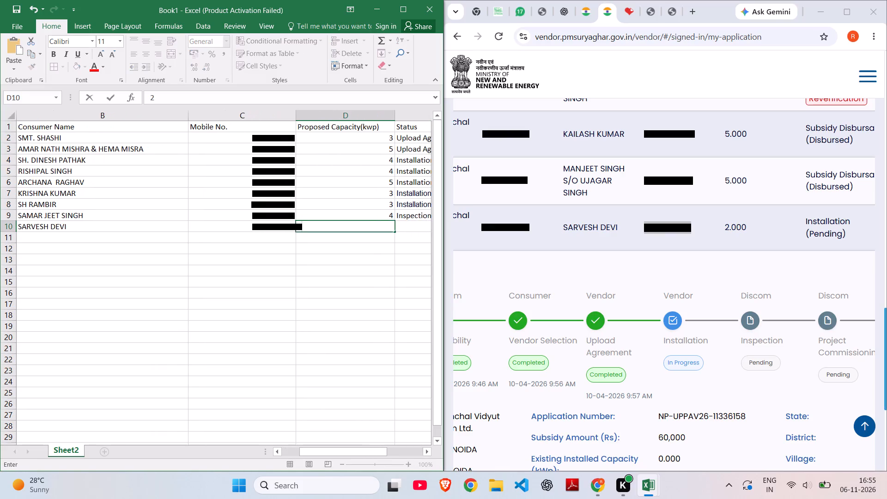
key("period")
type("00")
key("0")
Copy the status of the 10/04/26 application from the portal into cell E10, completed as Installation (Pending).
double_click(409, 224)
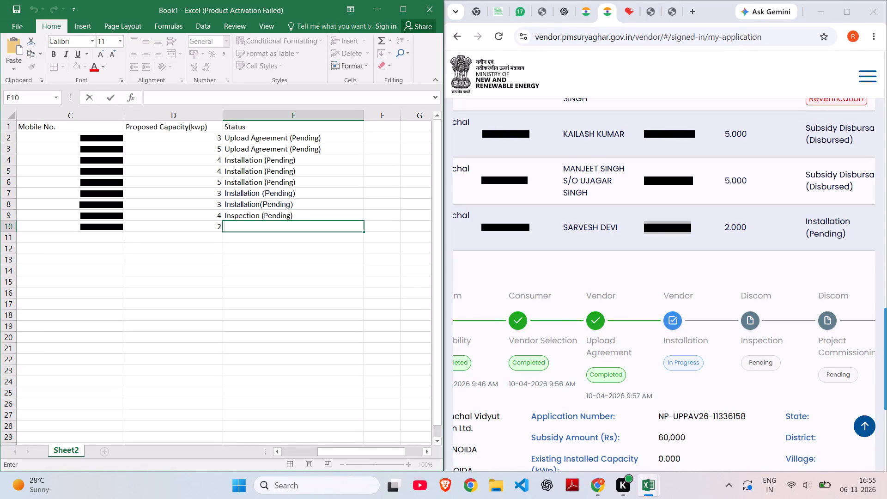
left_click_drag(807, 221, 855, 220)
left_click(855, 220)
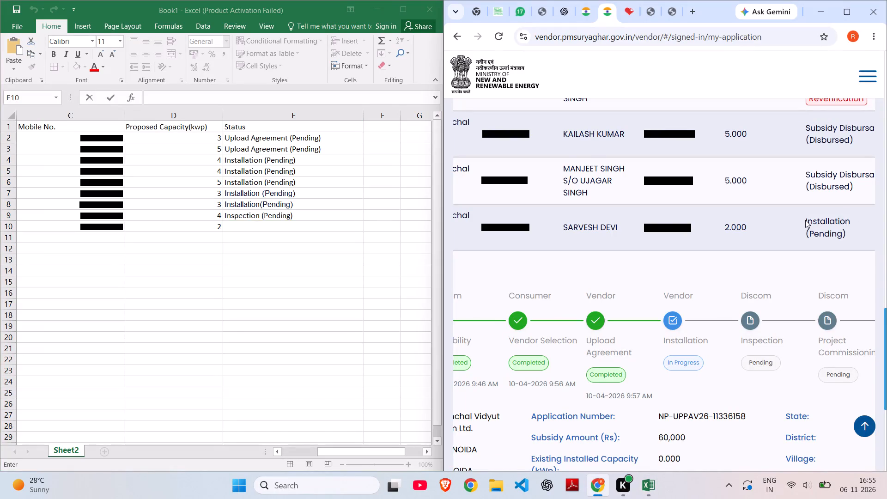
left_click_drag(806, 220, 843, 220)
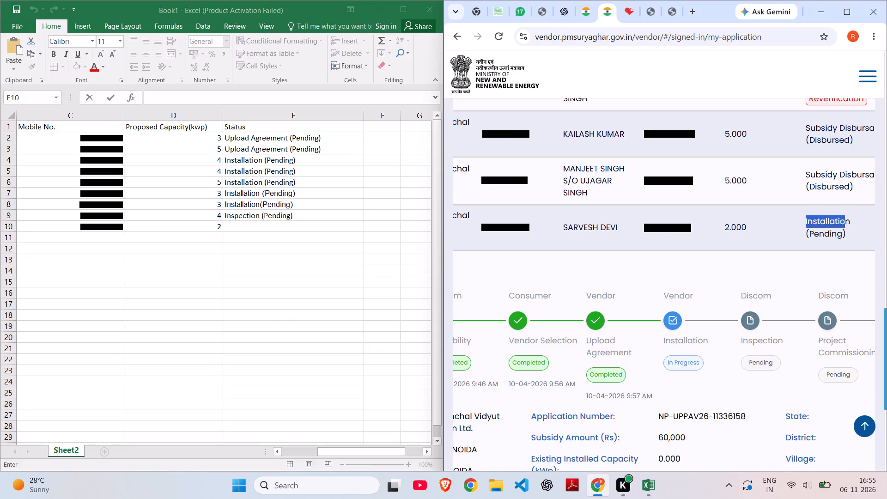
left_click_drag(843, 220, 855, 219)
key("ctrl+c")
left_click(277, 227)
left_click(277, 227)
key("ctrl+v")
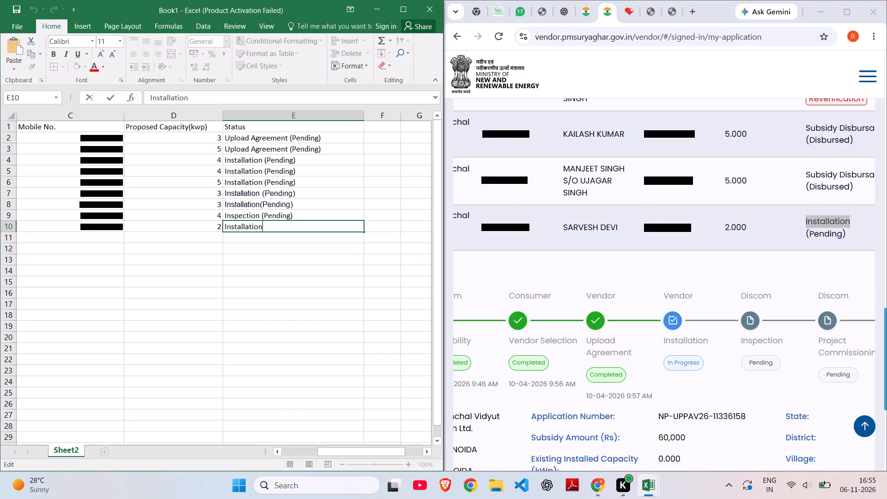
key("space")
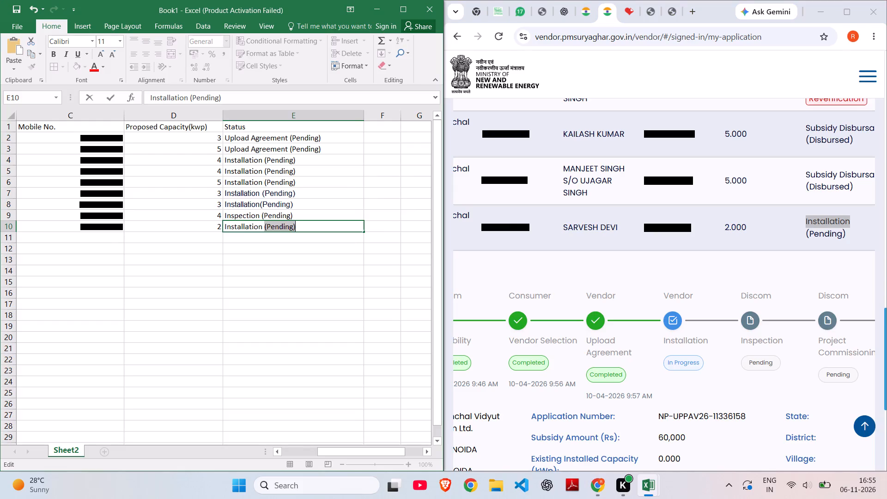
left_click(325, 228)
Enter serial number 10 in cell A11 to start the next row of the table.
scroll(242, 243, "right", 7)
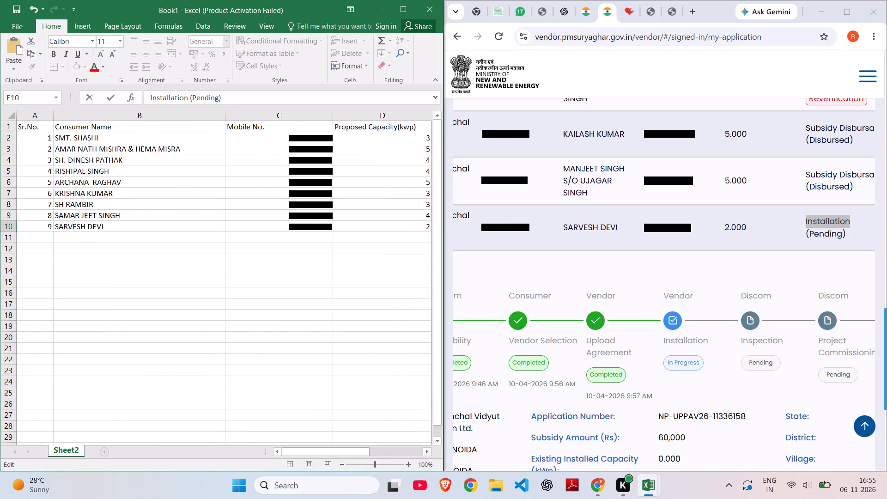
left_click(46, 240)
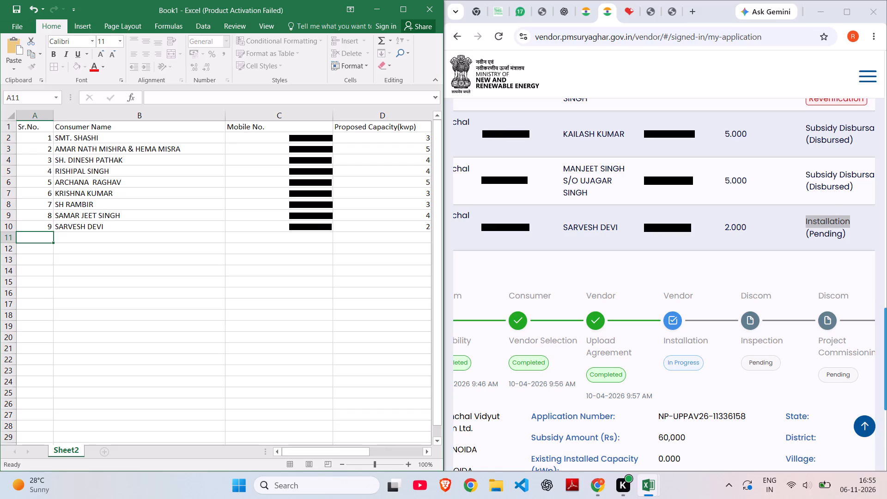
type("10")
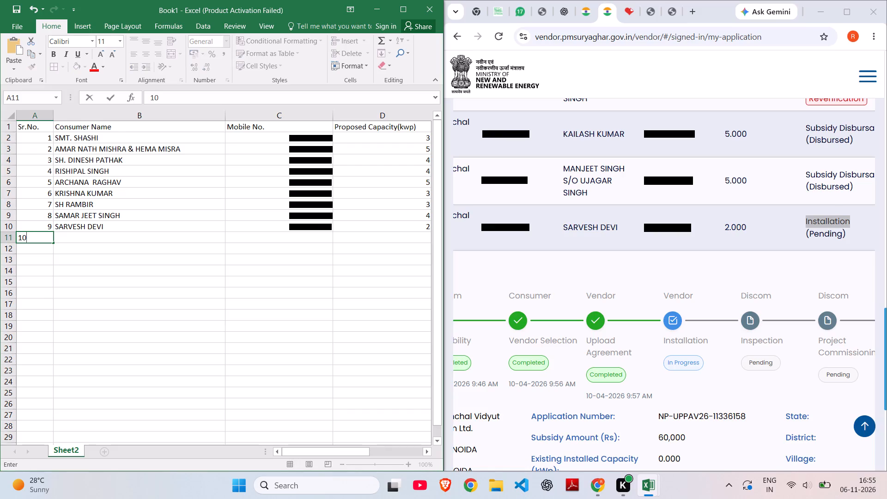
left_click(77, 240)
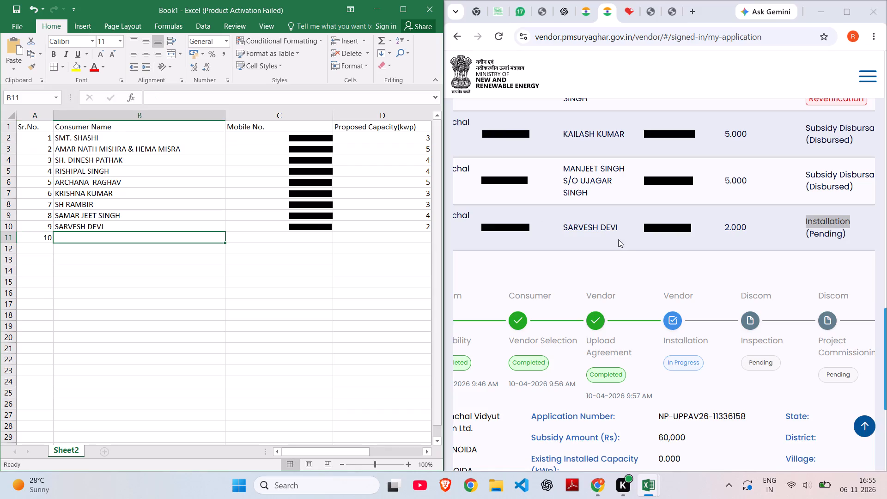
Expand the application submitted on 08/04/26 in the portal and examine its progress stages and details.
scroll(644, 229, "down", 2)
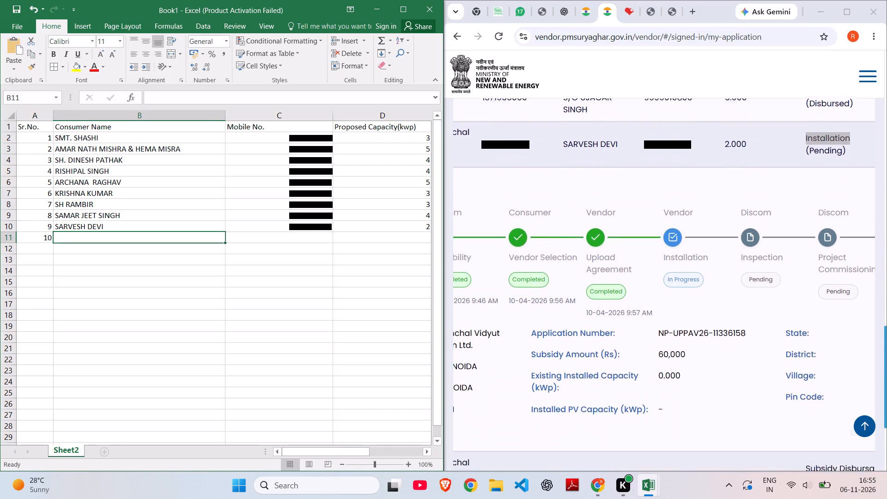
scroll(644, 229, "down", 5)
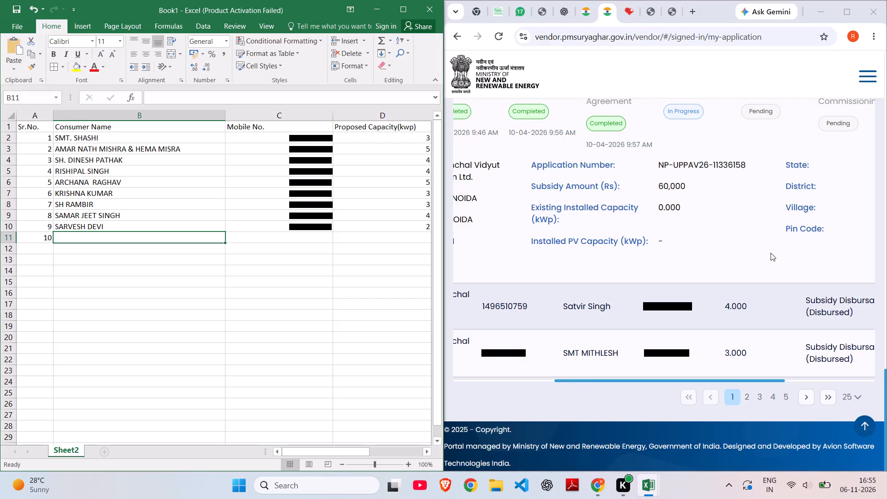
scroll(697, 247, "left", 2)
scroll(697, 247, "down", 2)
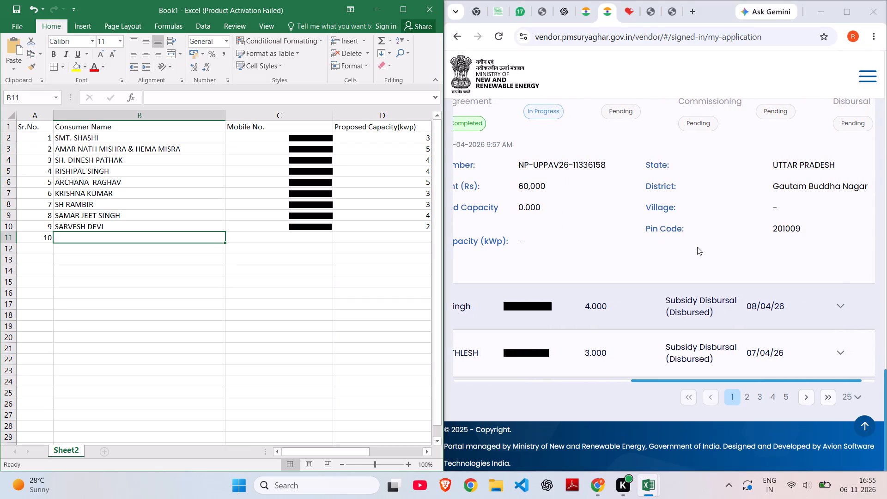
left_click(838, 306)
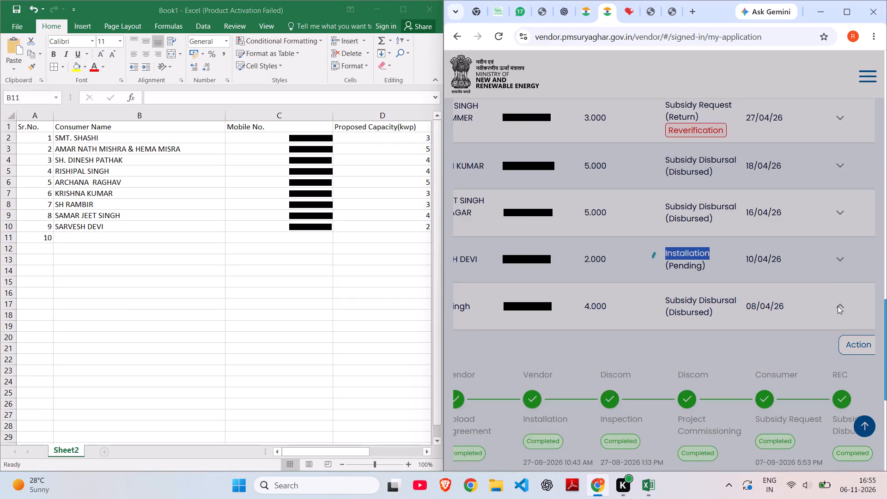
scroll(773, 308, "down", 4)
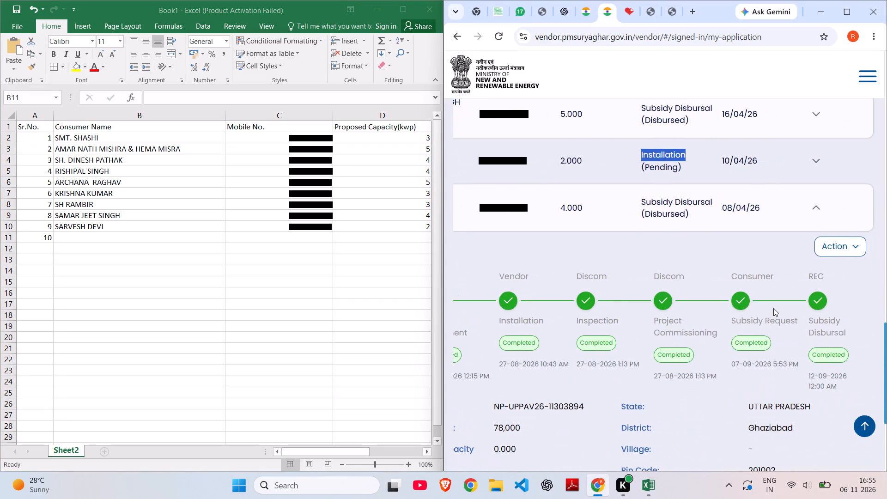
scroll(773, 308, "down", 4)
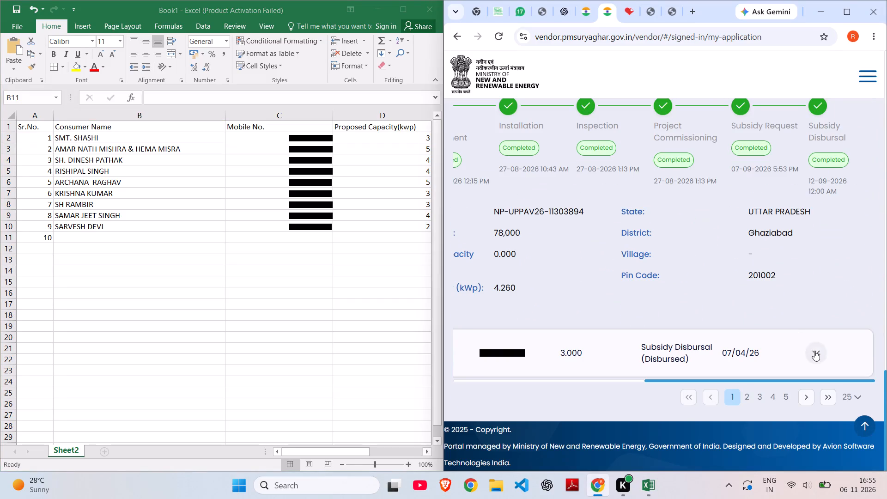
Expand the application submitted on 07/04/26 and examine its progress stages and details.
left_click(818, 352)
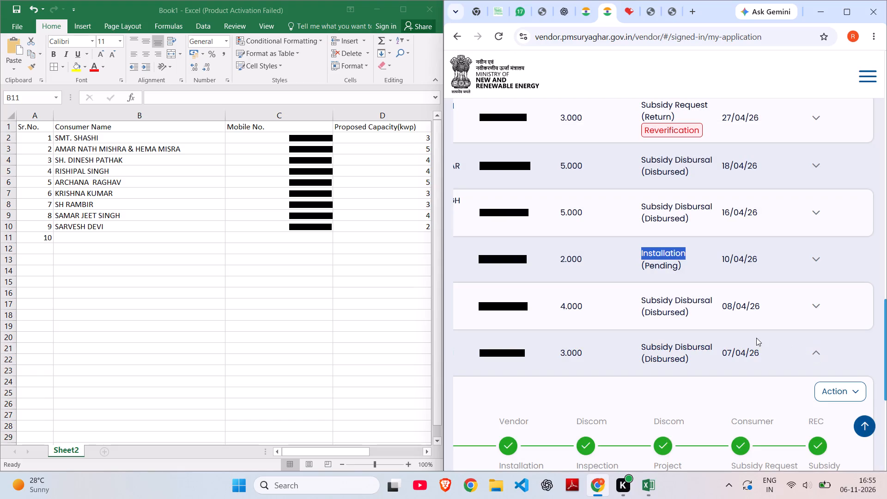
scroll(756, 338, "down", 5)
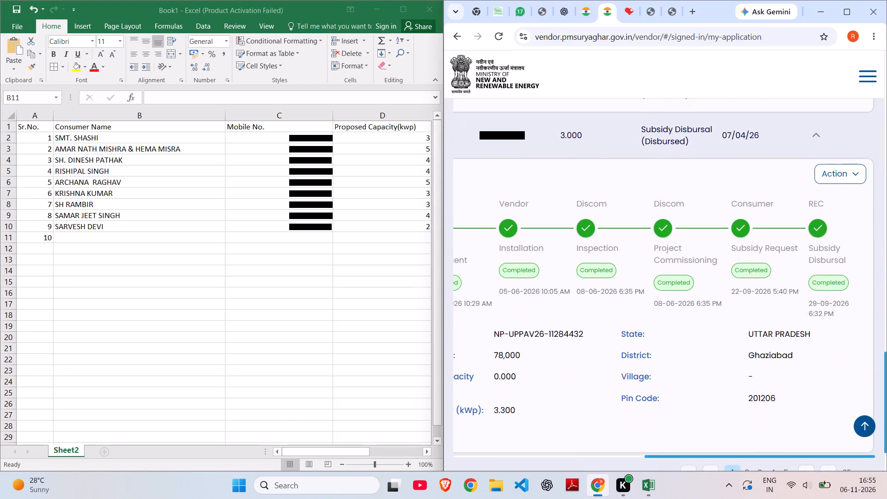
scroll(756, 338, "down", 3)
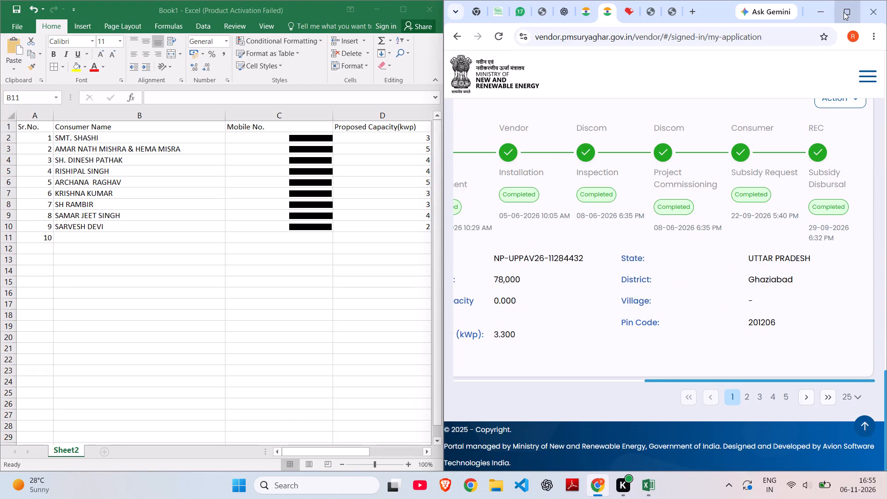
Open page 2 of the application list with the browser maximized, then restore the browser beside the spreadsheet.
left_click(844, 12)
scroll(408, 319, "down", 6)
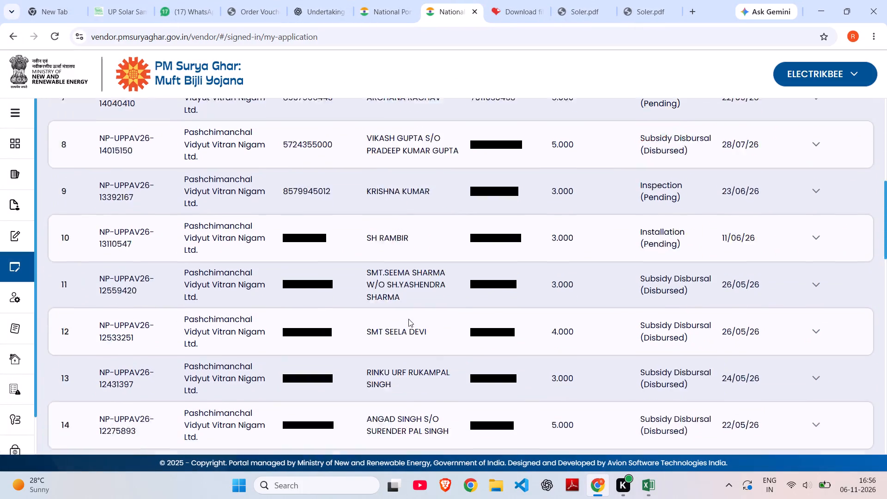
scroll(408, 319, "down", 10)
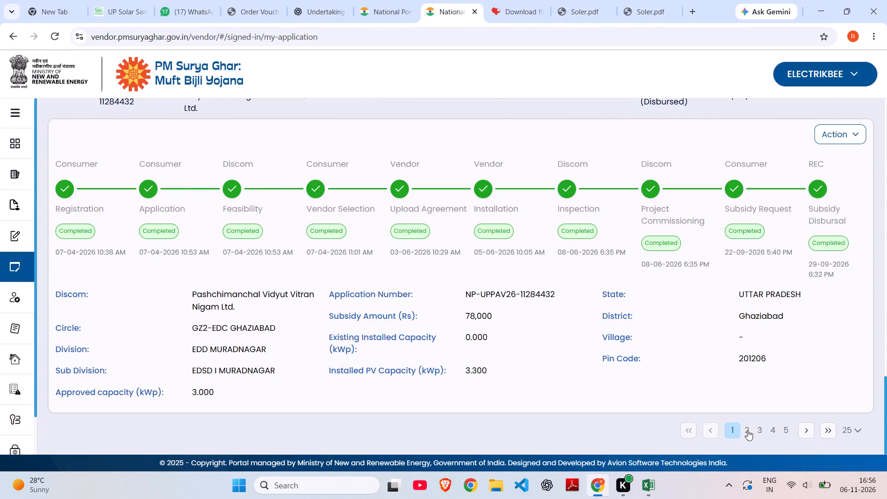
left_click(747, 430)
scroll(569, 277, "up", 7)
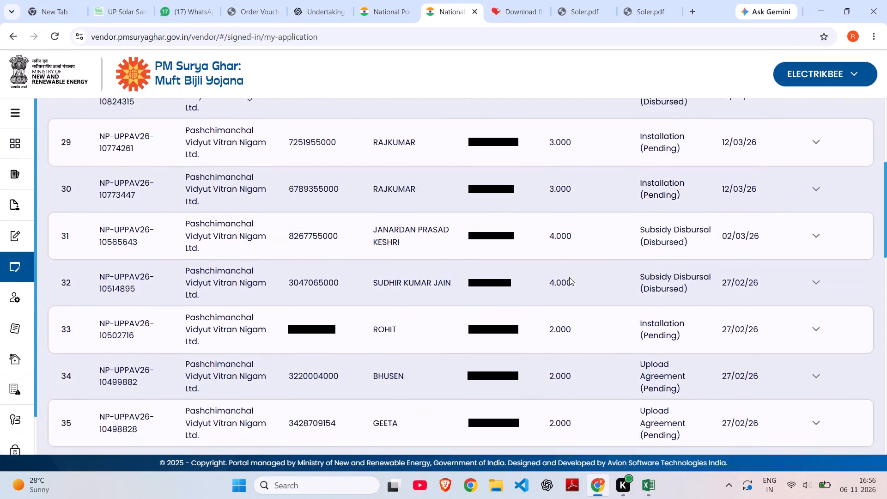
scroll(569, 277, "up", 4)
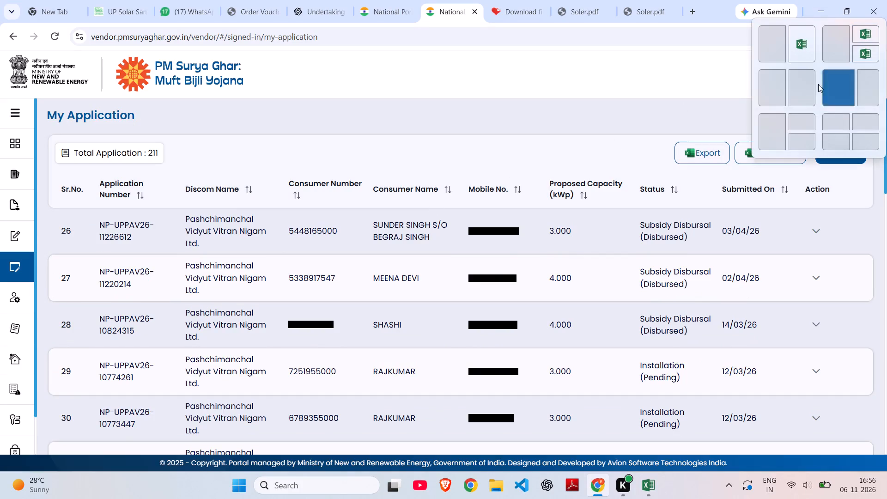
left_click(800, 95)
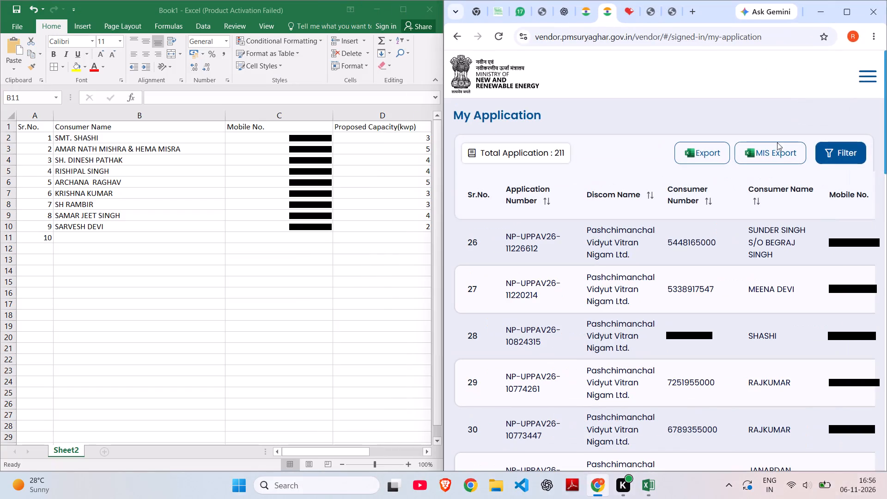
Examine the progress stages of the page 2 applications submitted on 03/04/26, 02/04/26 and 14/03/26, expanding each one.
scroll(758, 250, "left", 3)
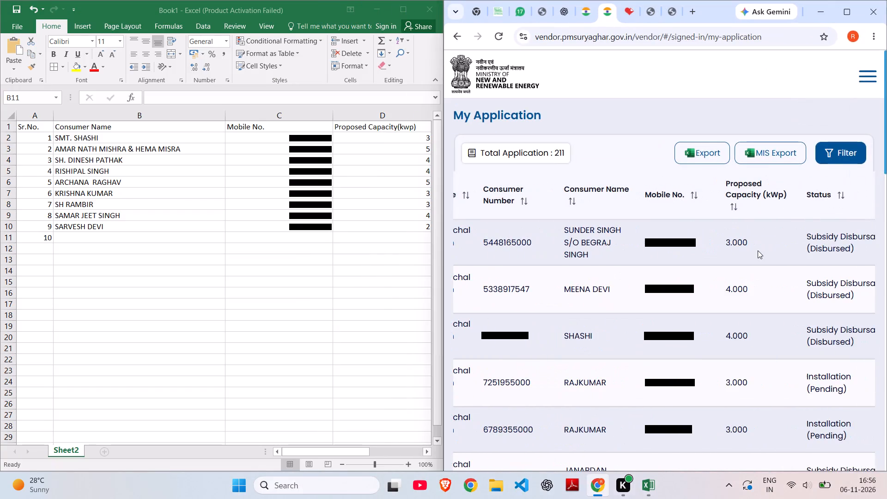
scroll(758, 250, "left", 1)
left_click(817, 243)
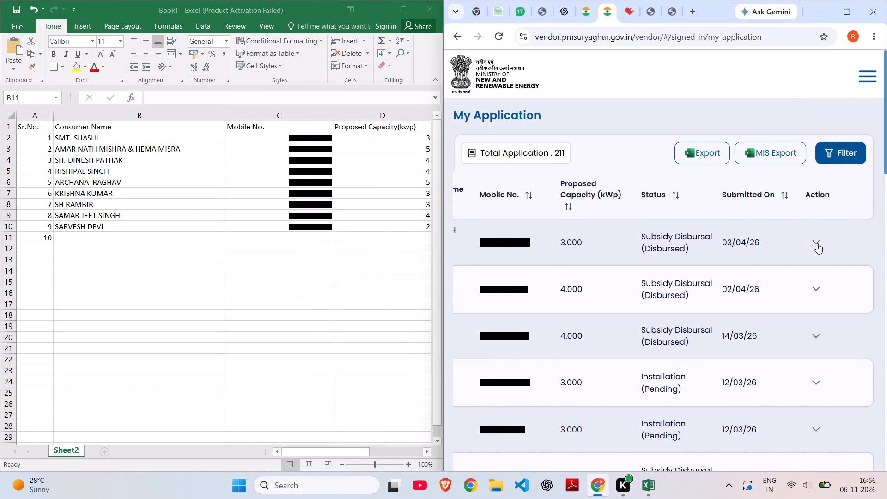
scroll(787, 296, "down", 2)
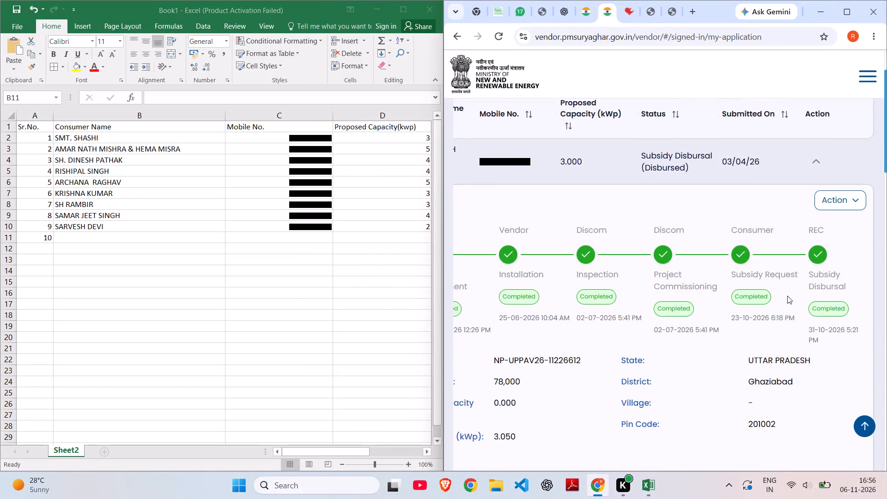
scroll(787, 296, "down", 2)
left_click(814, 326)
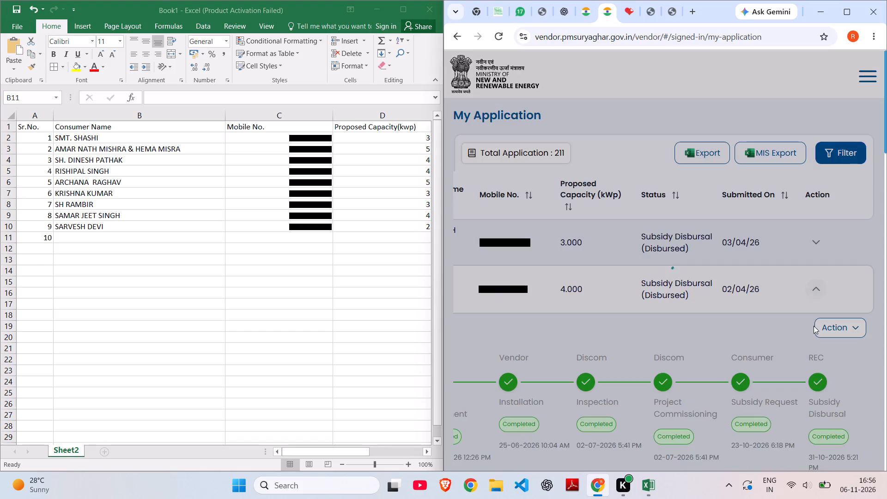
scroll(733, 331, "down", 3)
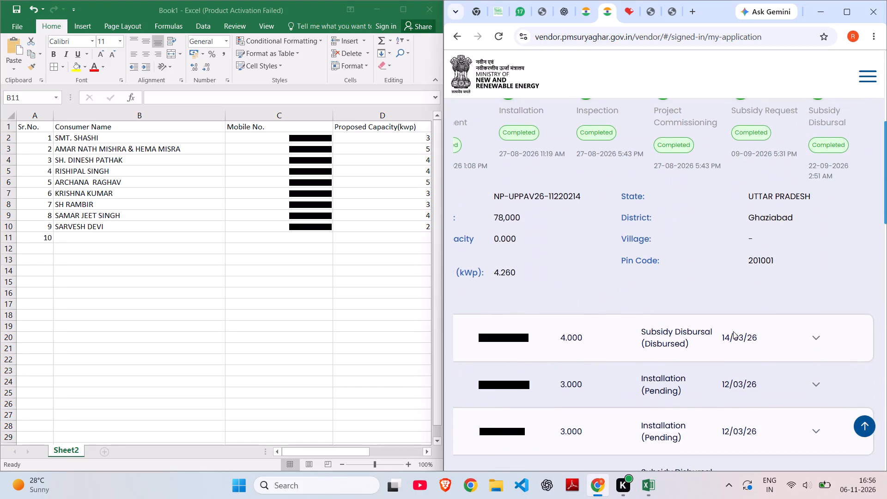
scroll(733, 331, "down", 1)
left_click(816, 336)
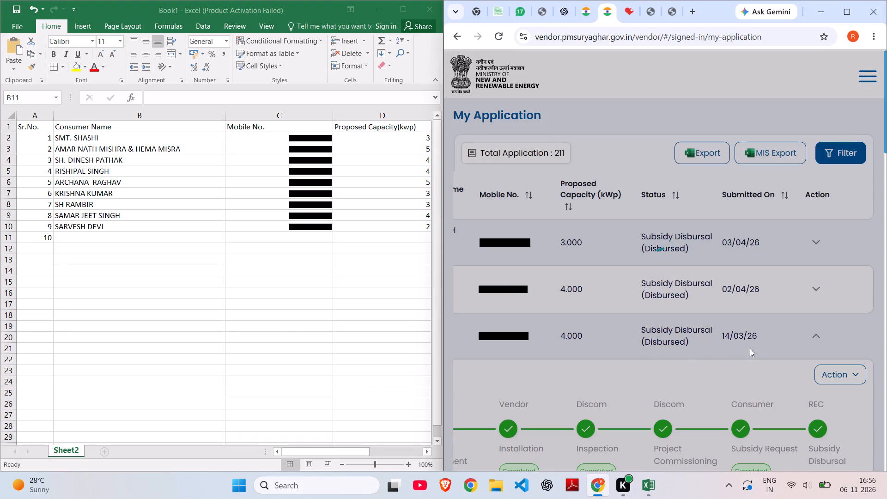
scroll(750, 348, "down", 4)
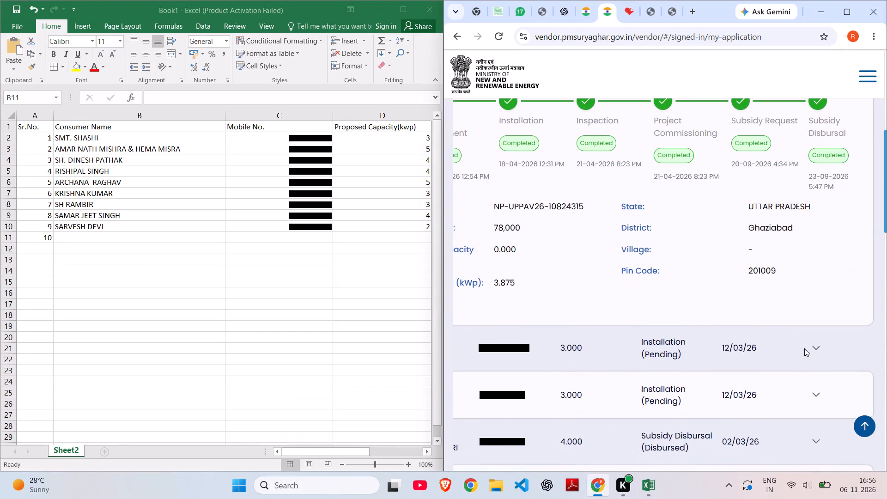
Expand the first page 2 application submitted on 12/03/26 and copy its consumer name into cell B11 of Sheet2.
left_click(816, 348)
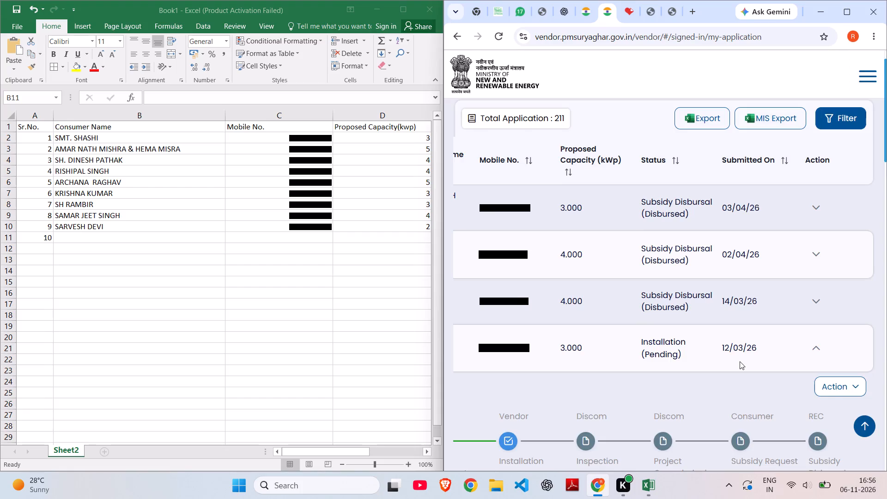
scroll(740, 361, "down", 2)
scroll(583, 309, "right", 3)
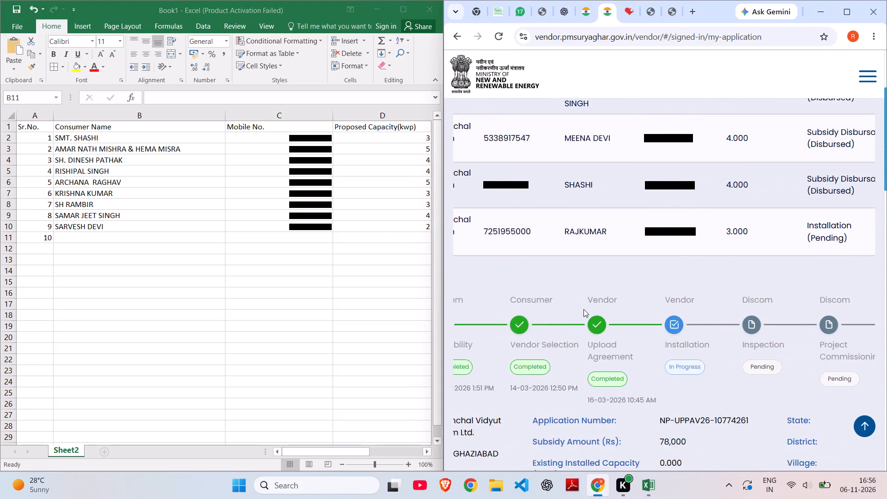
scroll(583, 309, "right", 2)
scroll(696, 266, "right", 1)
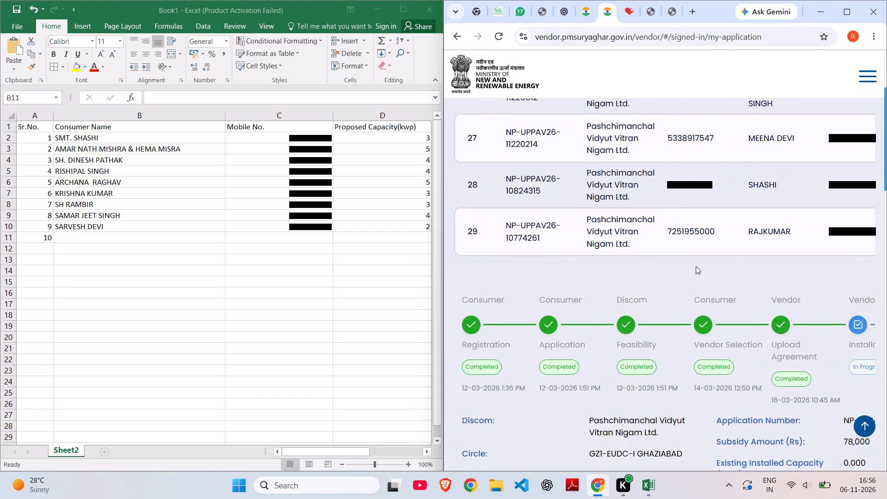
scroll(696, 266, "right", 1)
scroll(696, 266, "left", 2)
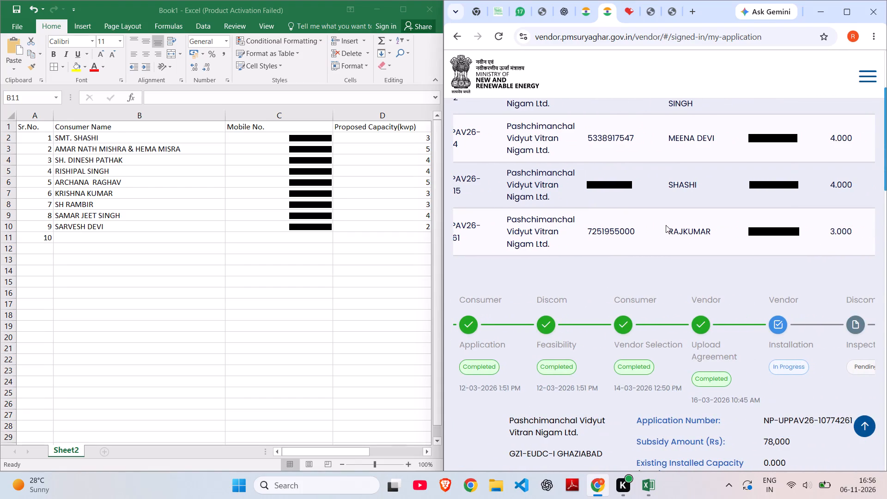
left_click_drag(668, 231, 719, 228)
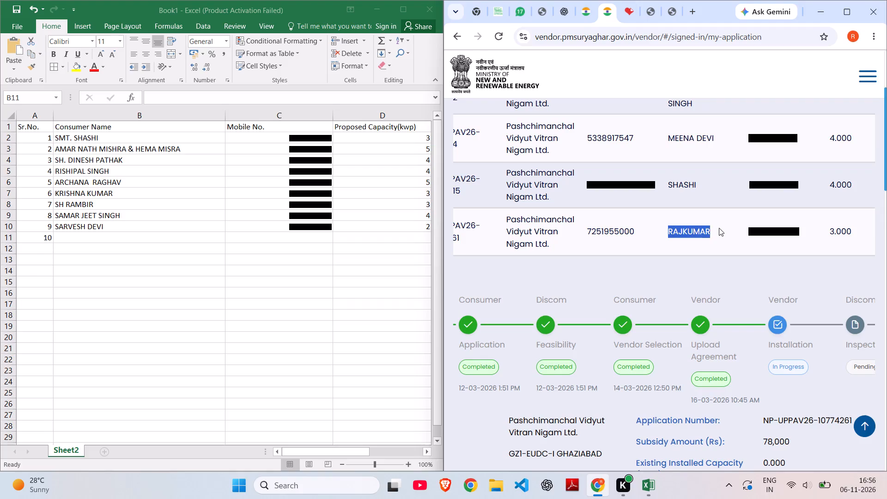
key("ctrl+c")
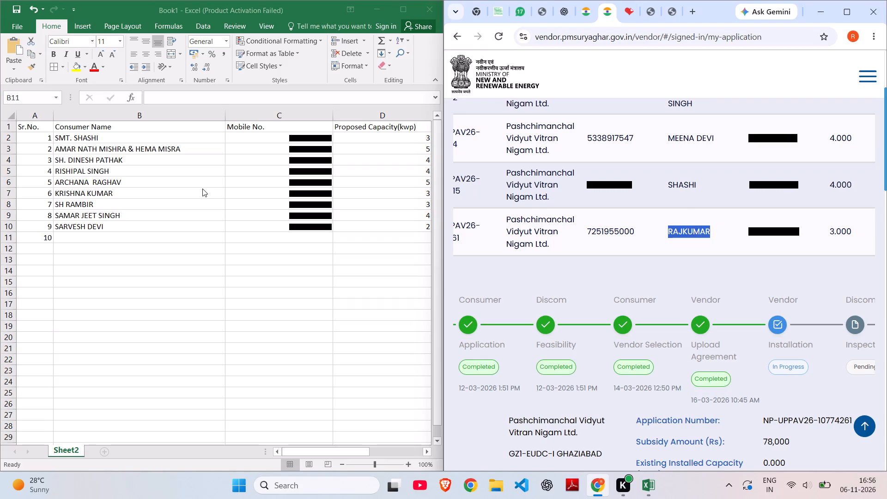
double_click(133, 237)
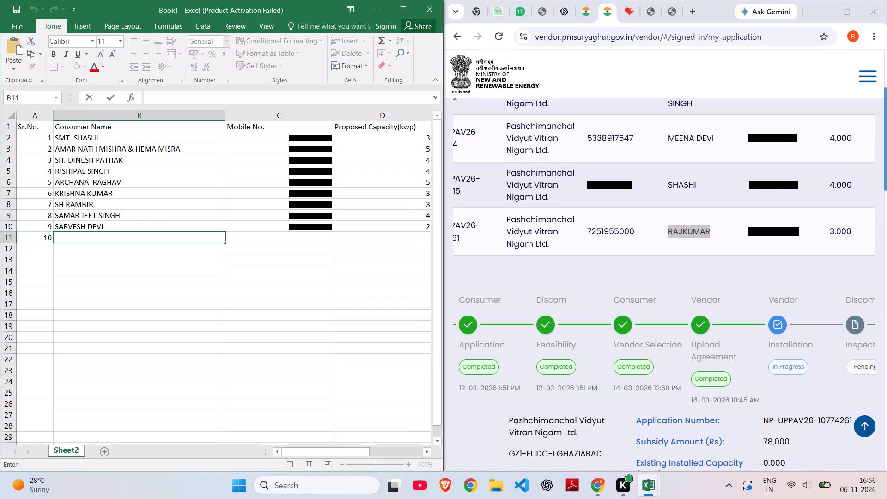
key("ctrl+v")
Copy the same application's mobile number from the portal into the Mobile No. cell C11.
double_click(270, 237)
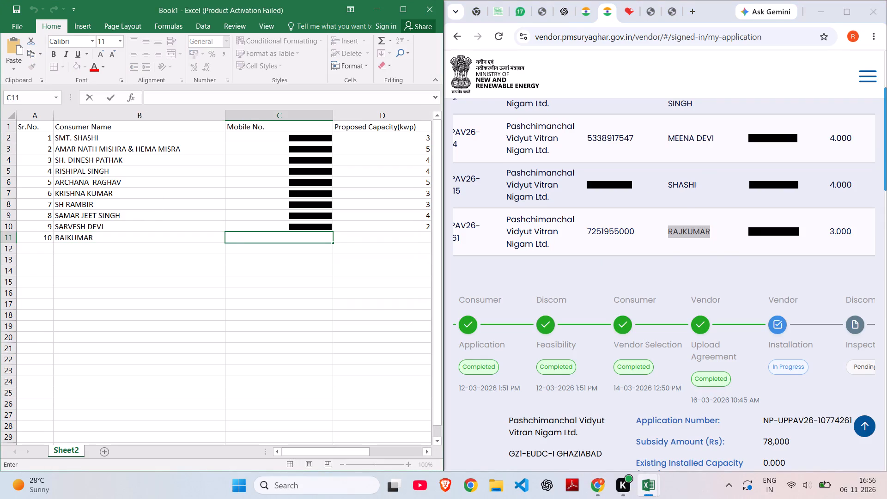
left_click_drag(749, 229, 815, 237)
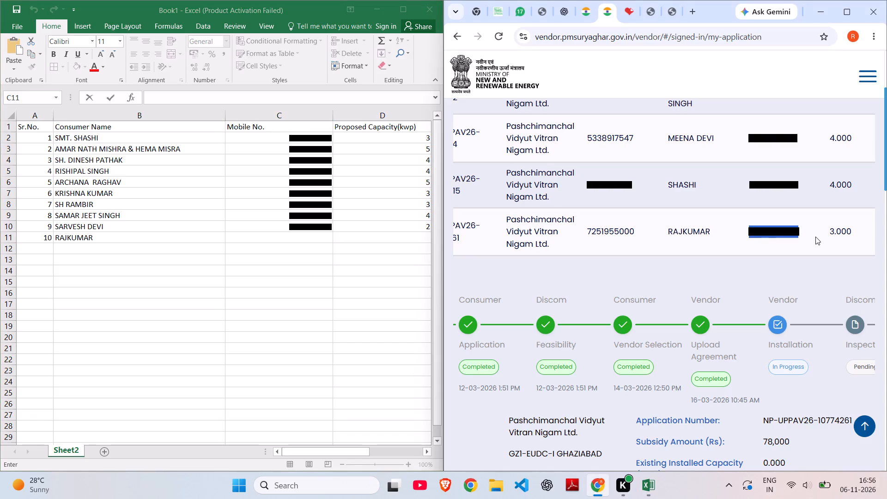
key("ctrl+c")
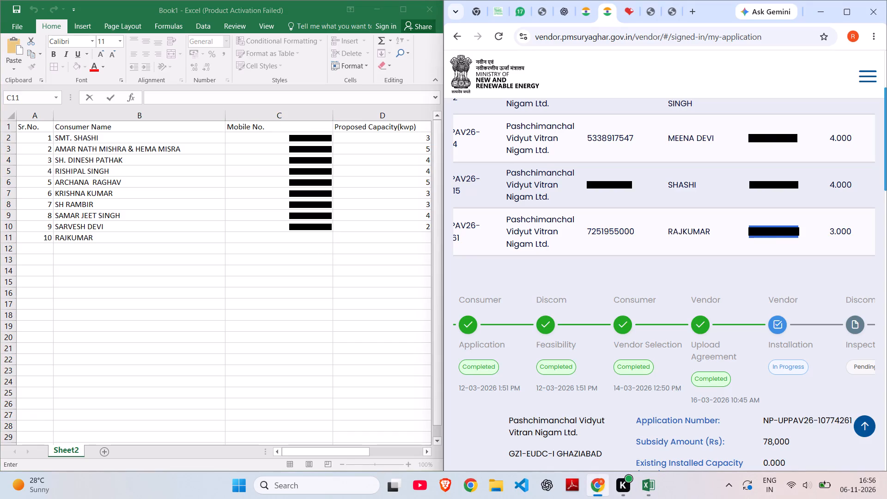
left_click(296, 239)
left_click(296, 239)
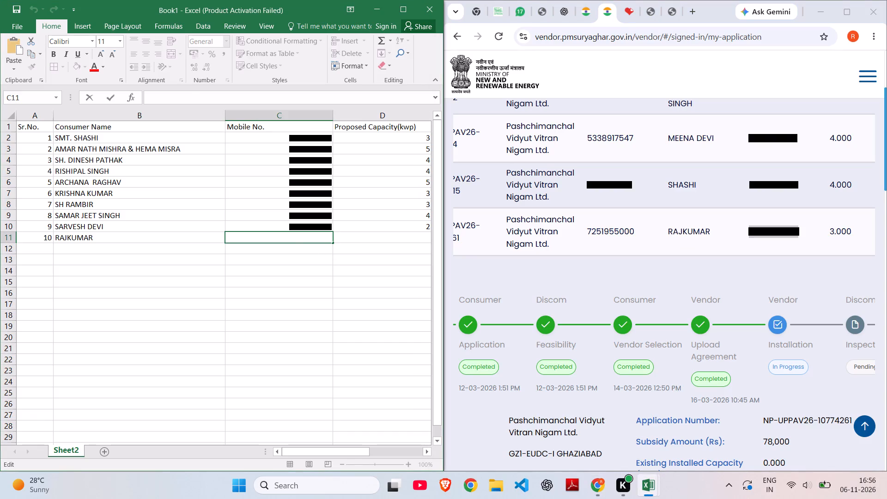
key("ctrl+v")
Enter 3.000 as the proposed capacity in cell D11.
left_click(379, 237)
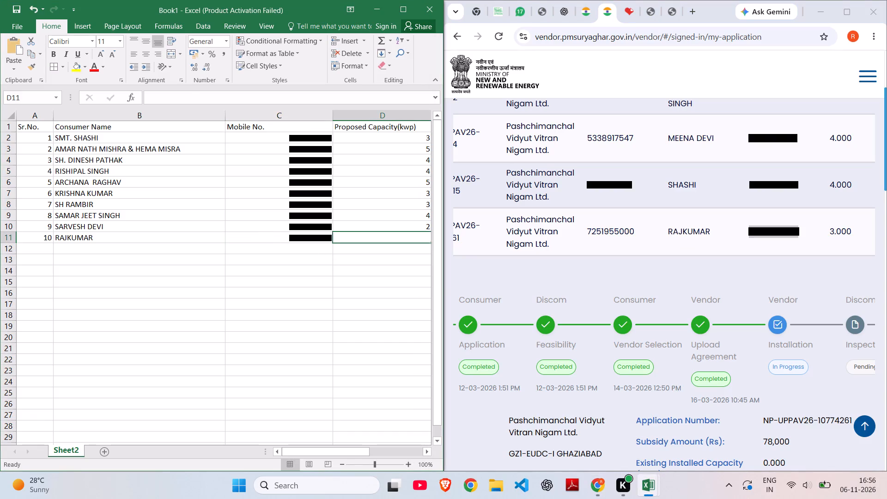
key("3")
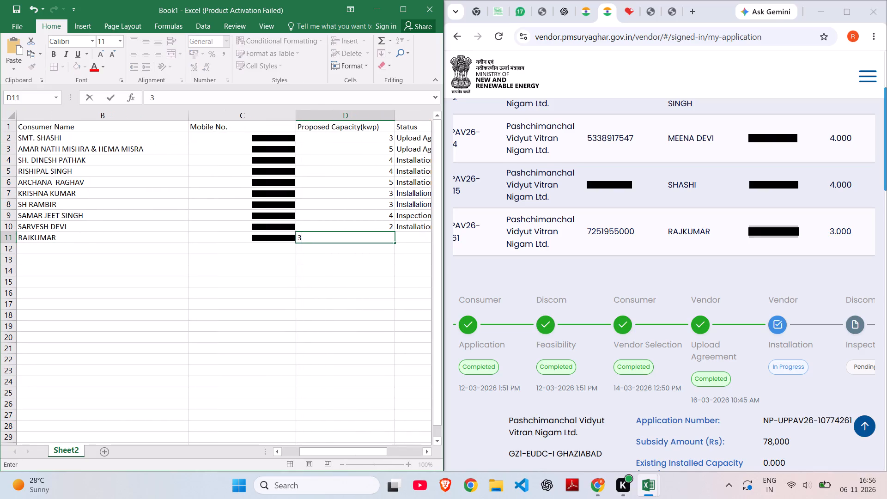
type(".000")
Copy the application's status from the portal and enter it as Installation (Pending) in the Status cell E11.
left_click(404, 235)
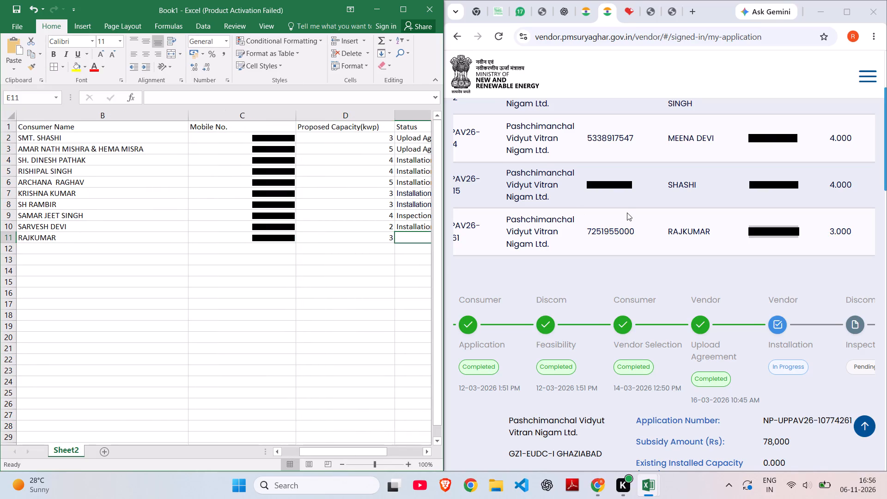
scroll(627, 213, "left", 4)
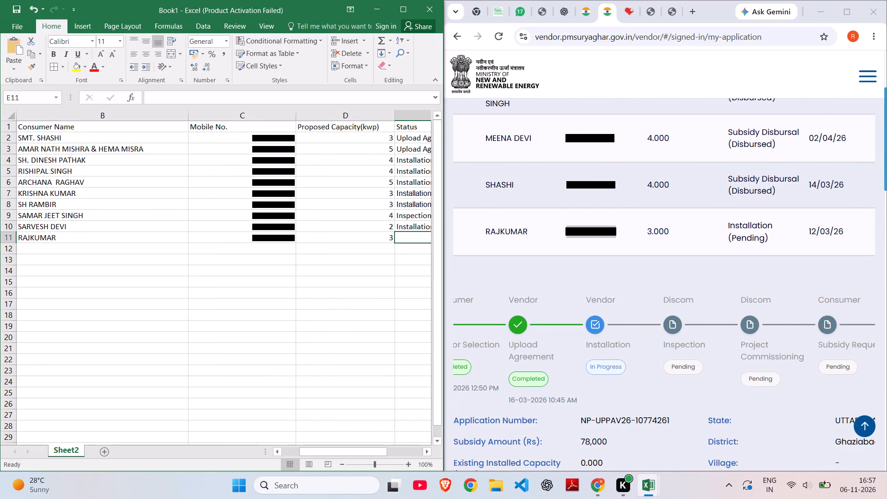
left_click(404, 241)
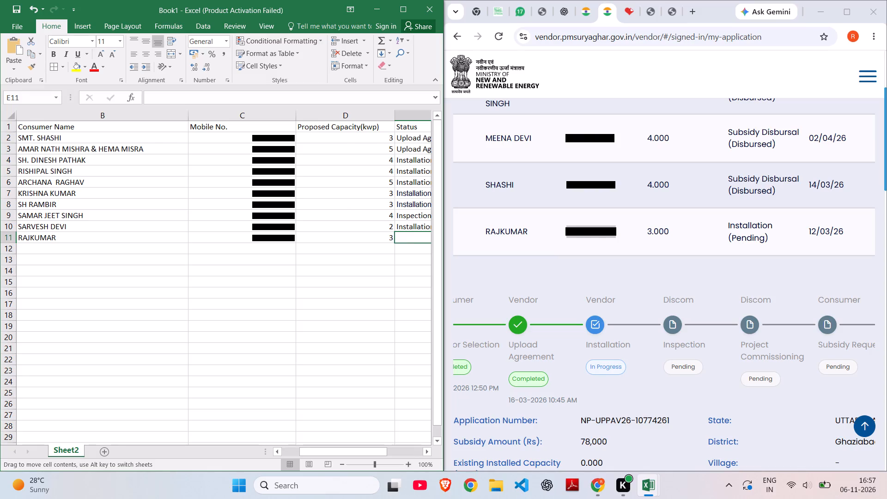
double_click(403, 234)
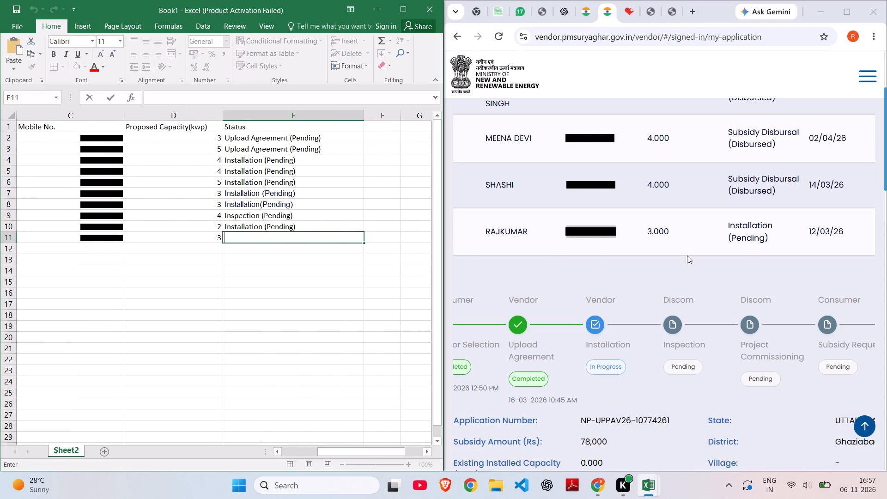
left_click_drag(727, 226, 778, 224)
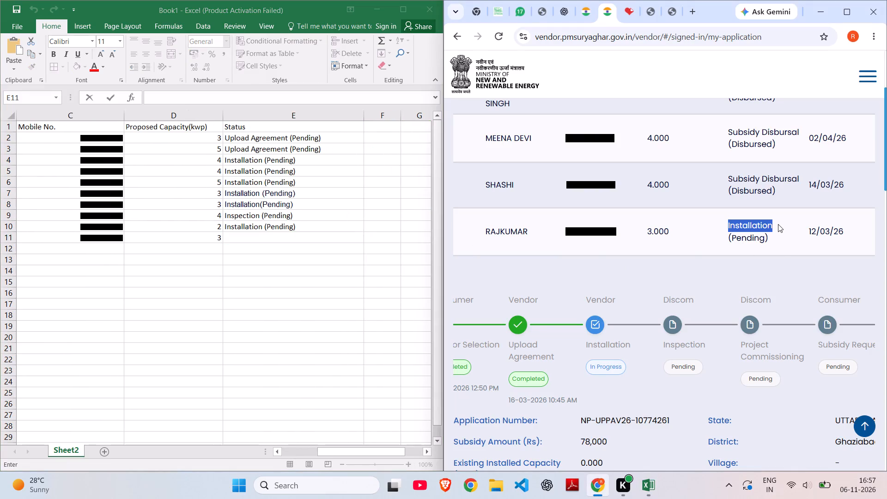
left_click_drag(778, 224, 782, 224)
key("ctrl+c")
left_click(271, 242)
key("ctrl+v")
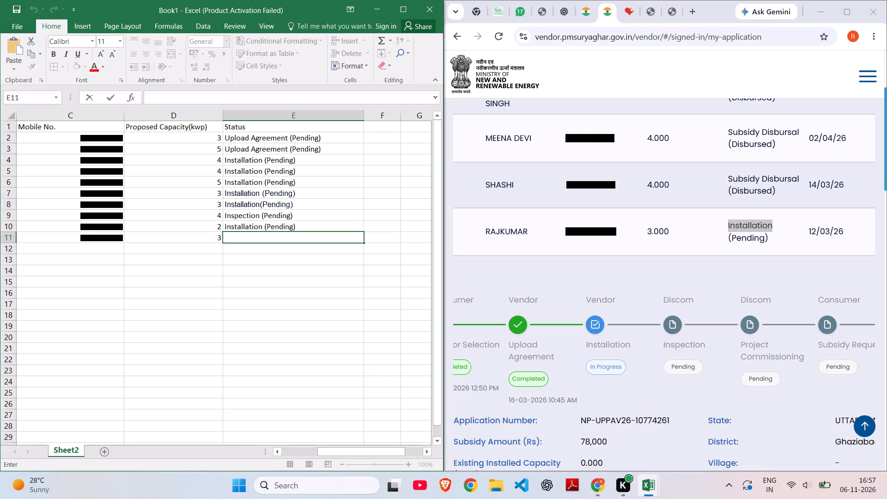
key("space")
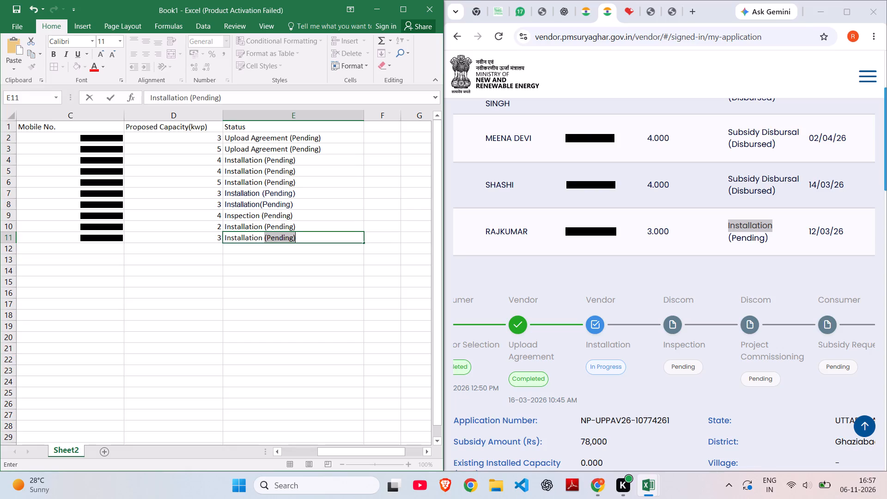
left_click(311, 269)
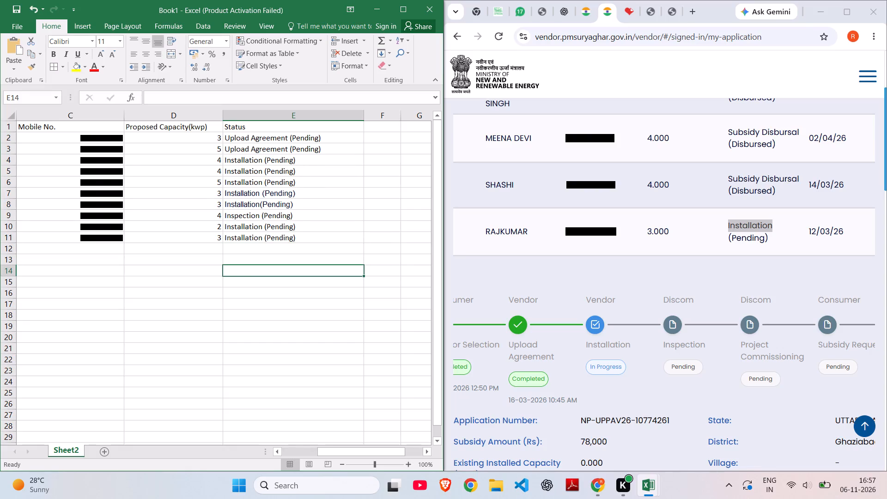
Select the empty serial number cell A12 for the next record.
scroll(229, 250, "right", 5)
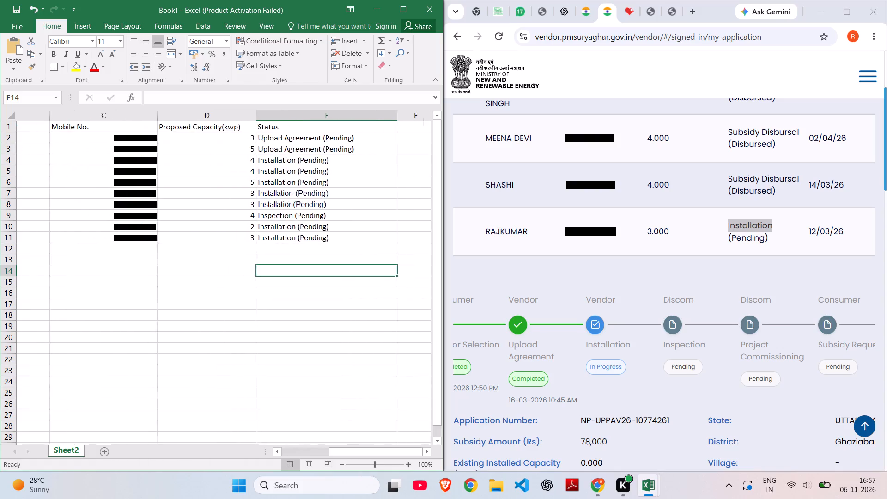
scroll(229, 250, "right", 4)
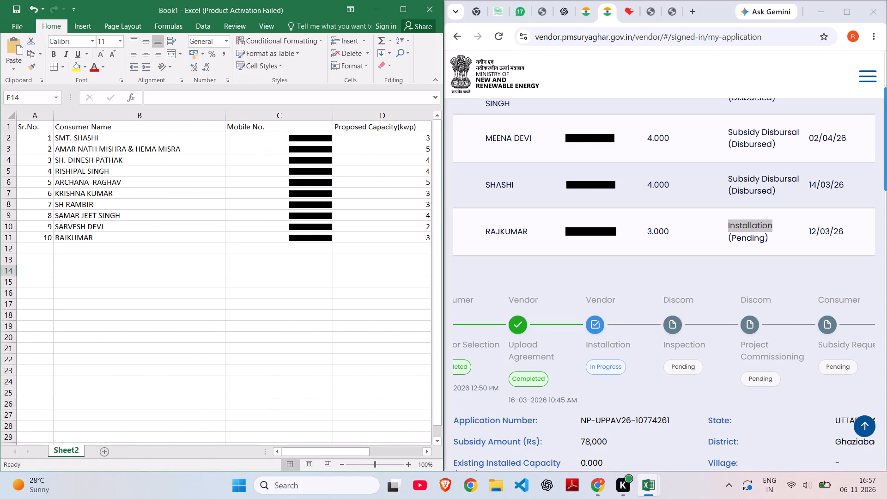
left_click(47, 251)
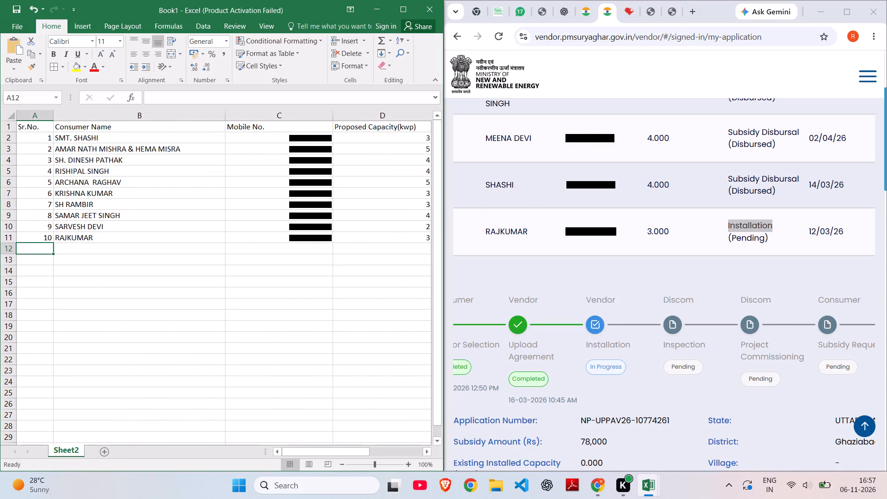
Expand the second application submitted on 12/03/26 and examine its progress stages and row details alongside the first one.
scroll(656, 231, "down", 5)
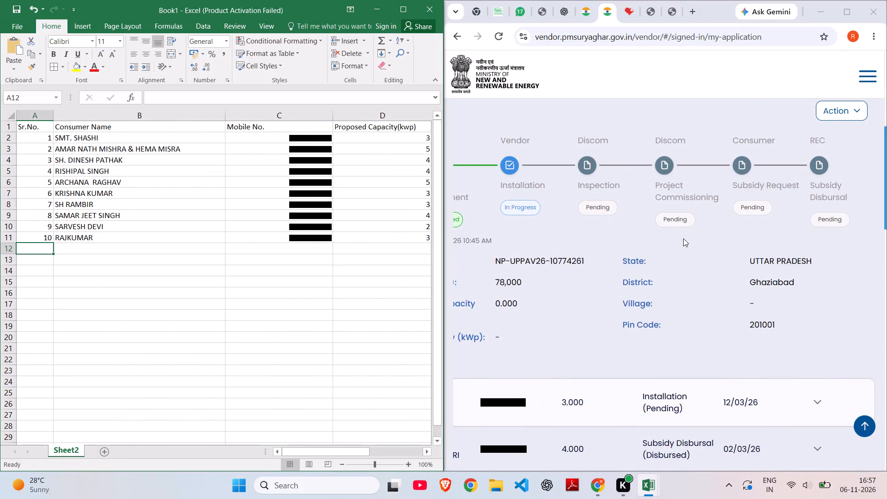
left_click(817, 404)
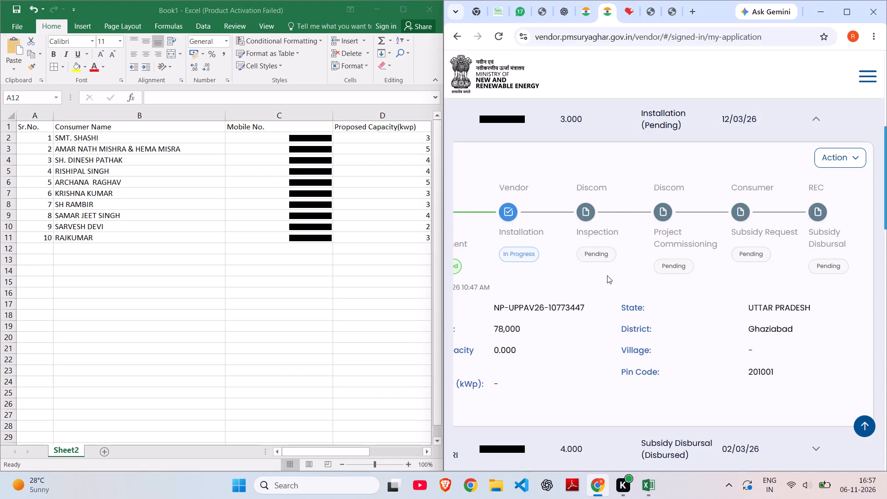
scroll(607, 275, "right", 5)
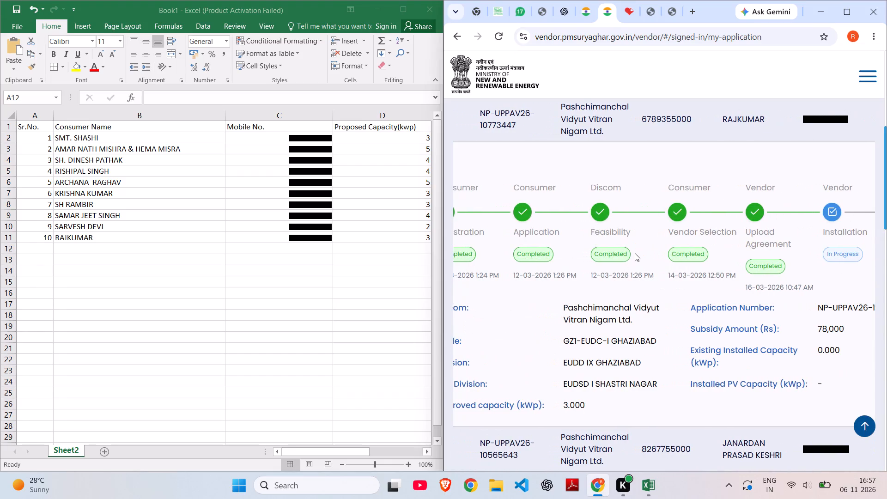
scroll(687, 262, "left", 1)
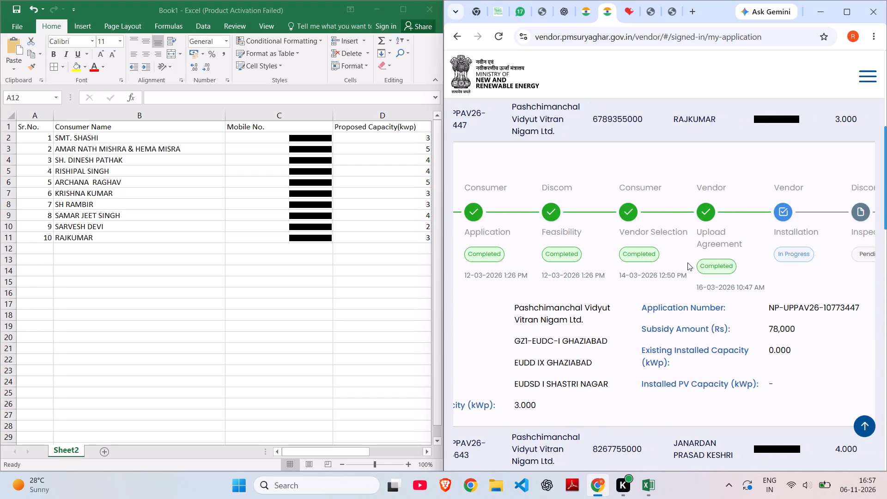
scroll(687, 262, "up", 1)
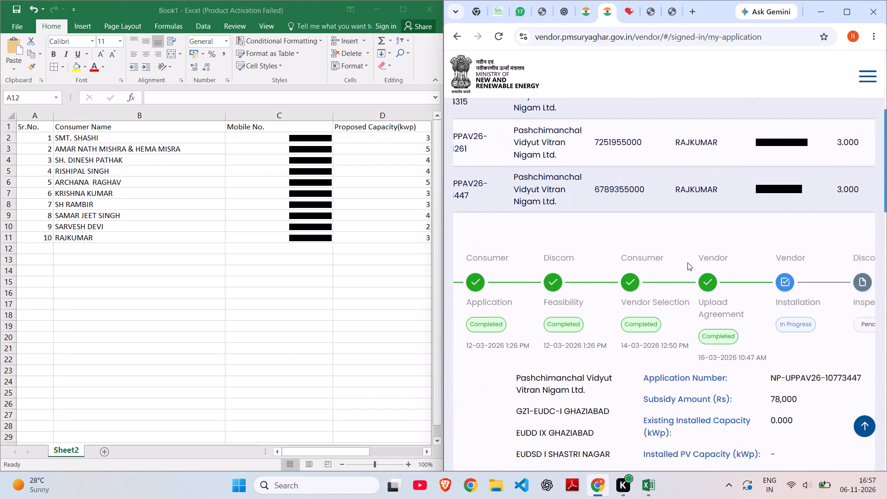
scroll(687, 262, "up", 1)
scroll(776, 167, "left", 1)
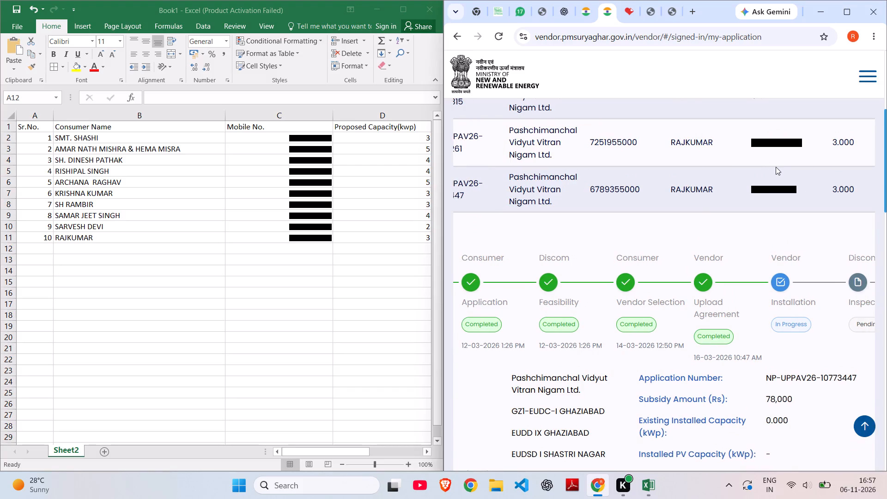
scroll(776, 167, "left", 3)
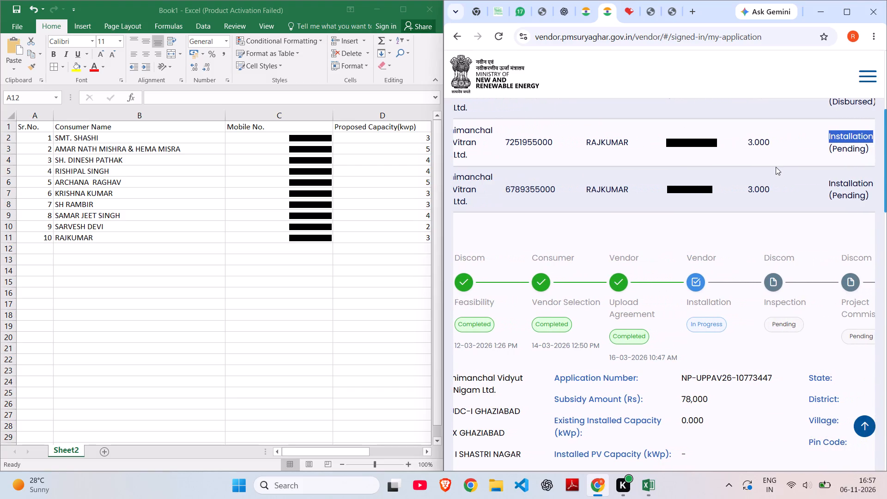
scroll(776, 167, "left", 2)
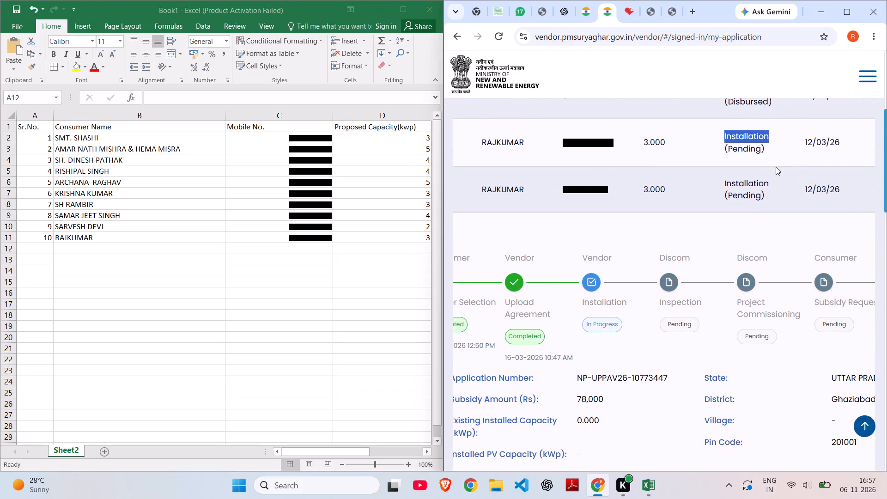
scroll(776, 167, "left", 2)
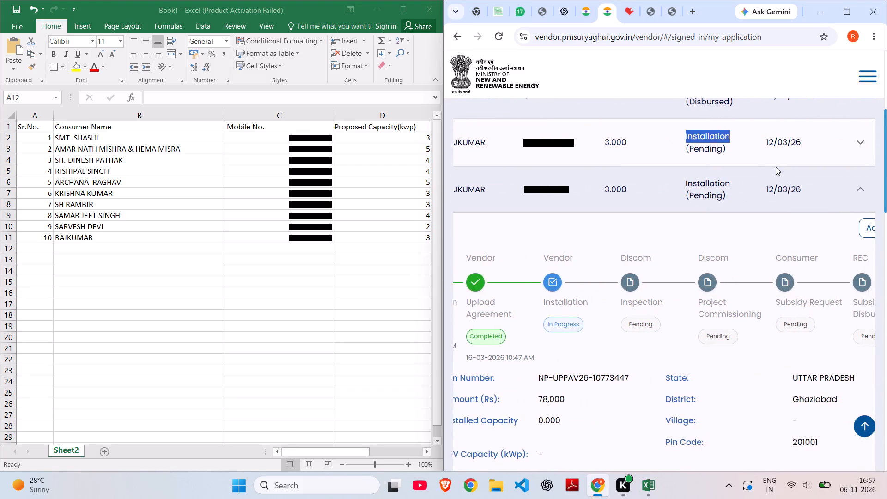
Copy the consumer name from the second application submitted on 12/03/26, serial number 30 in the portal list.
scroll(776, 167, "left", 1)
scroll(776, 167, "right", 3)
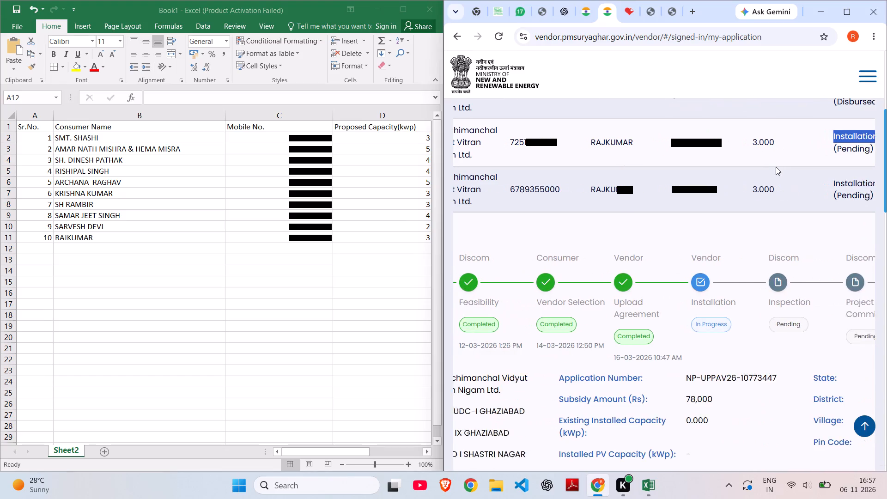
scroll(776, 167, "right", 1)
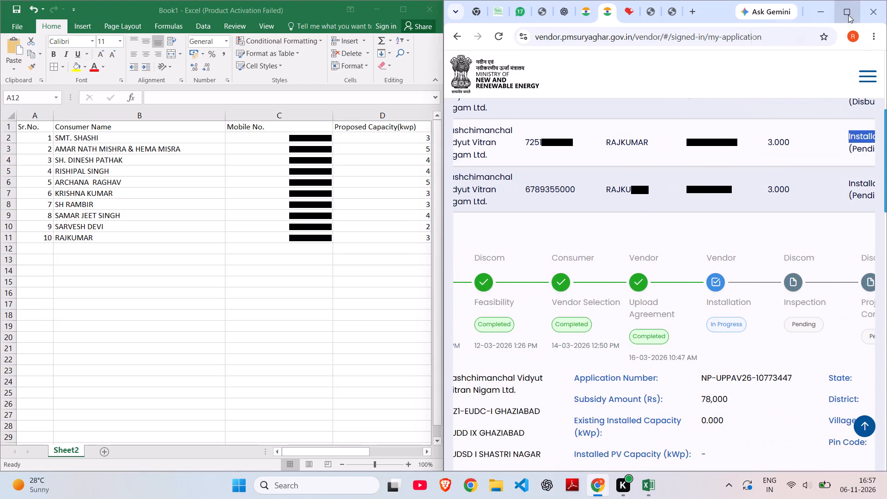
left_click(848, 15)
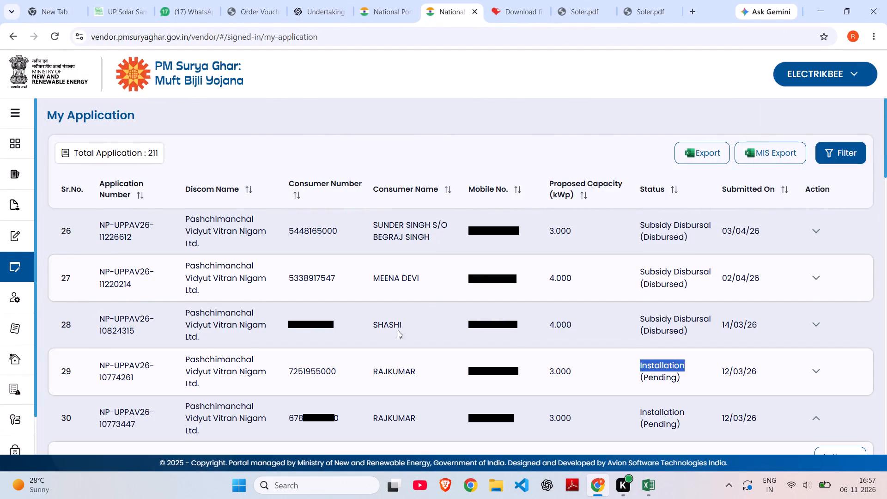
scroll(446, 349, "down", 2)
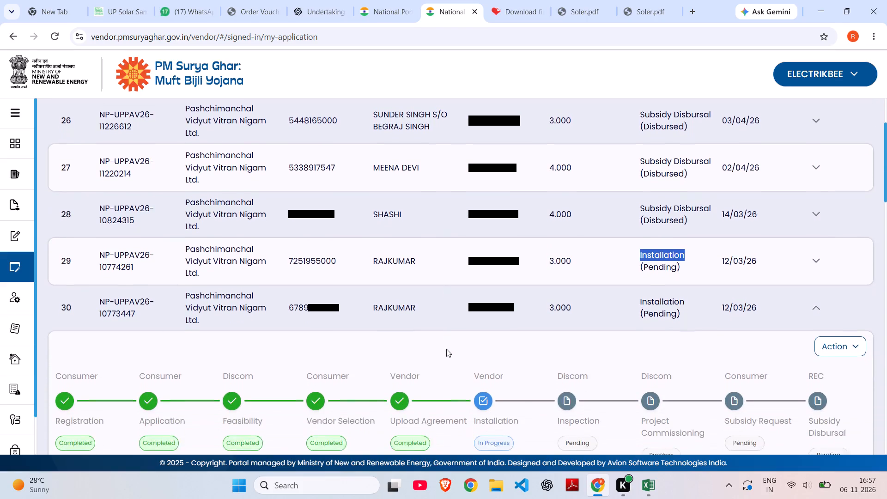
scroll(446, 349, "down", 2)
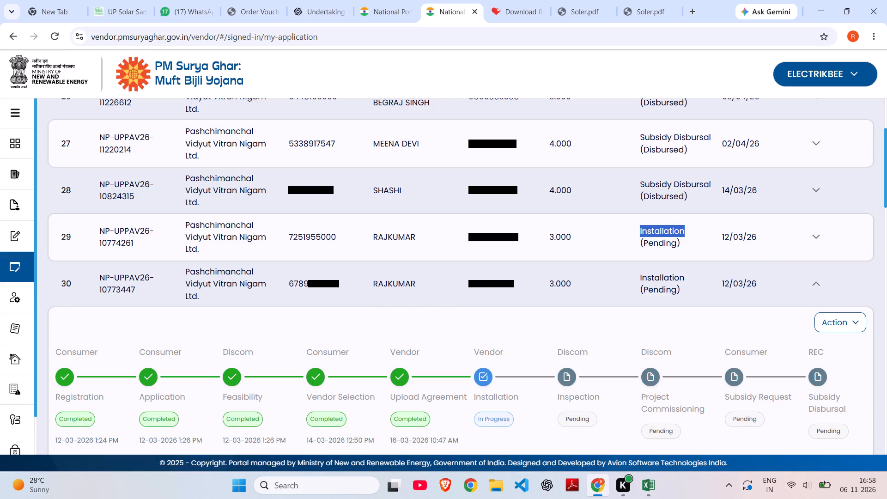
left_click_drag(375, 286, 431, 286)
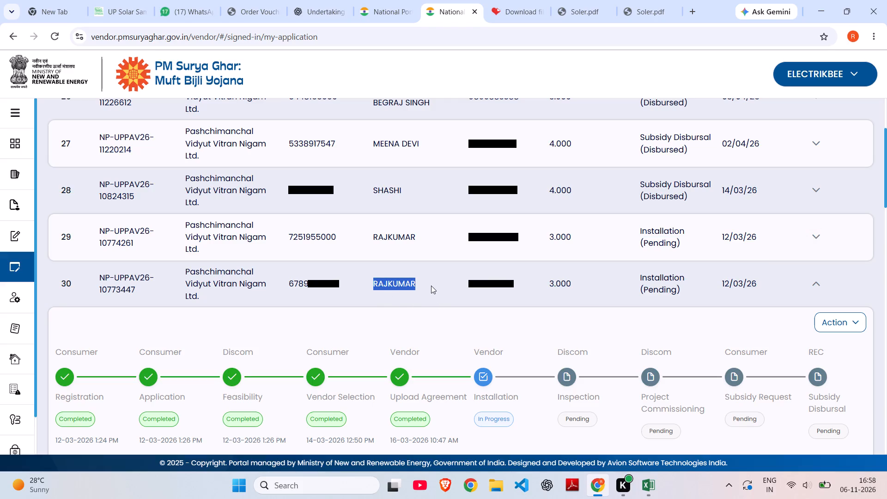
key("ctrl+c")
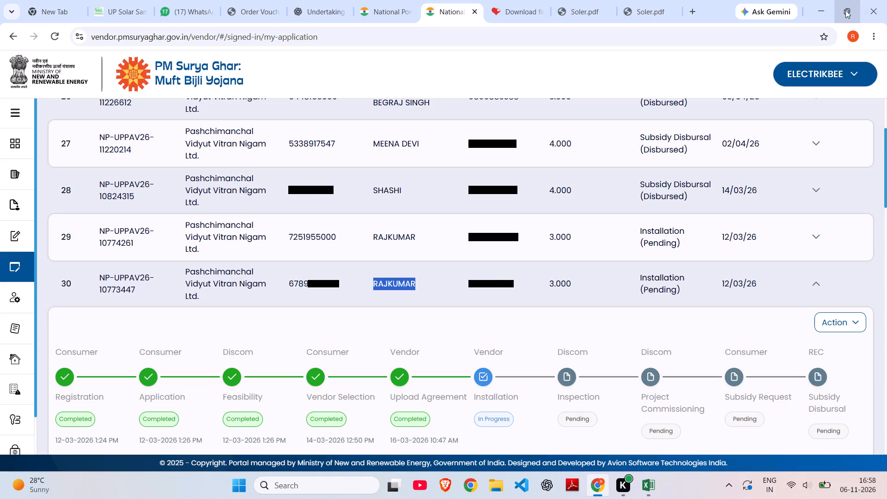
left_click(807, 79)
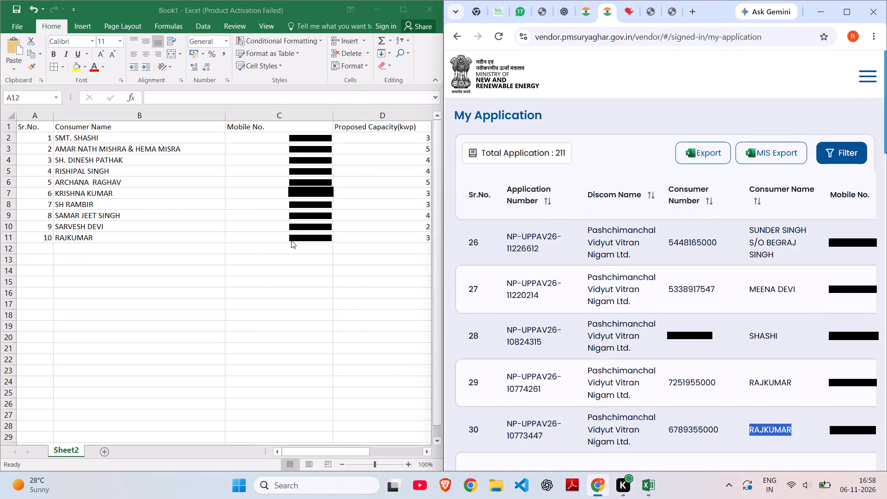
Enter serial number 11 in cell A12 of Sheet2.
double_click(44, 248)
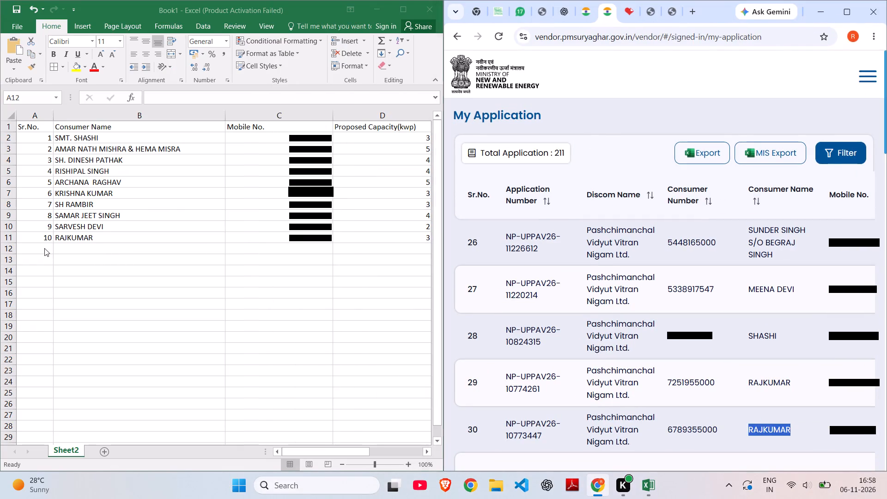
type("11")
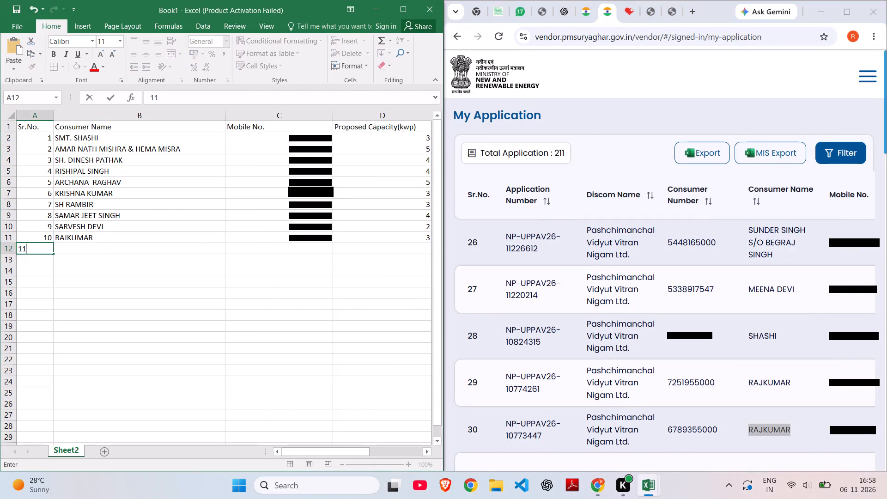
Paste the copied consumer name into the Consumer Name cell B12.
left_click(71, 253)
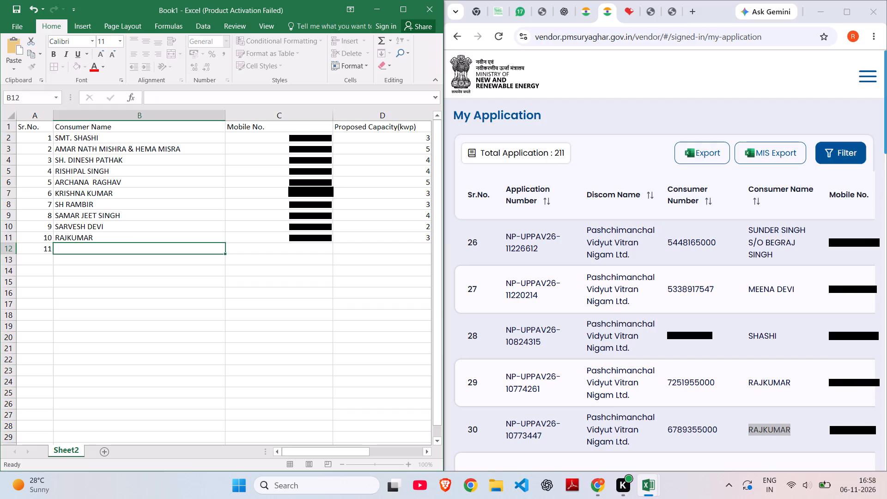
left_click(70, 248)
double_click(70, 248)
key("ctrl+v")
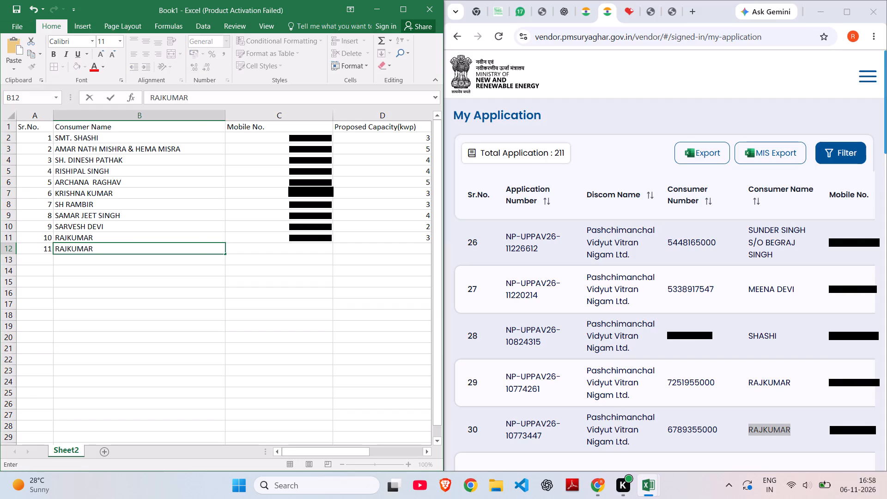
Copy the mobile number of application 30 from the portal and enter it in the Mobile No. cell C12.
double_click(260, 249)
scroll(710, 311, "left", 1)
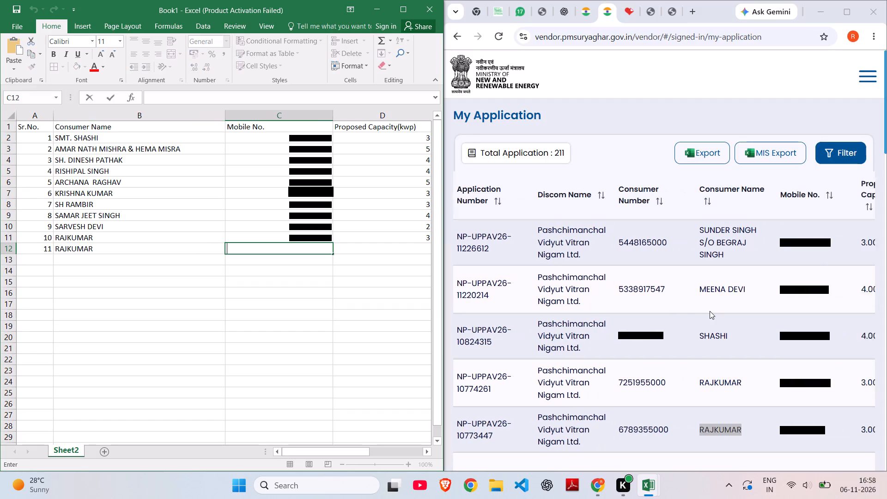
scroll(710, 311, "left", 1)
scroll(738, 335, "down", 3)
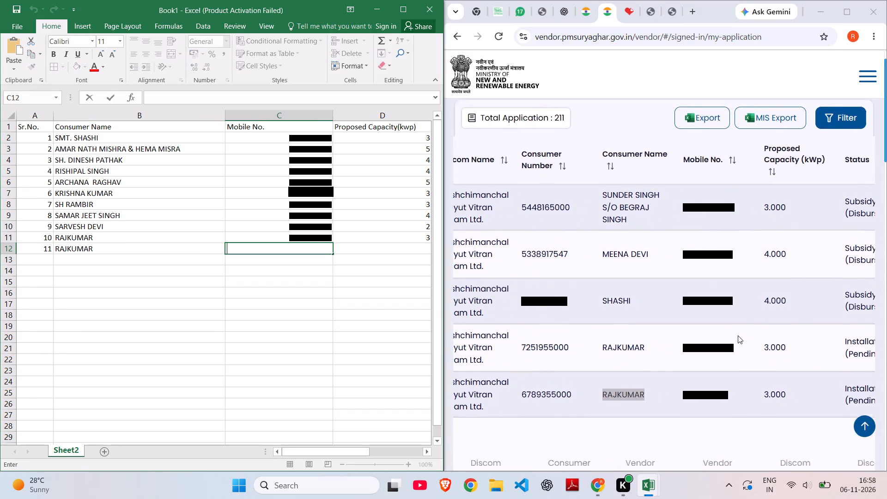
scroll(738, 335, "down", 2)
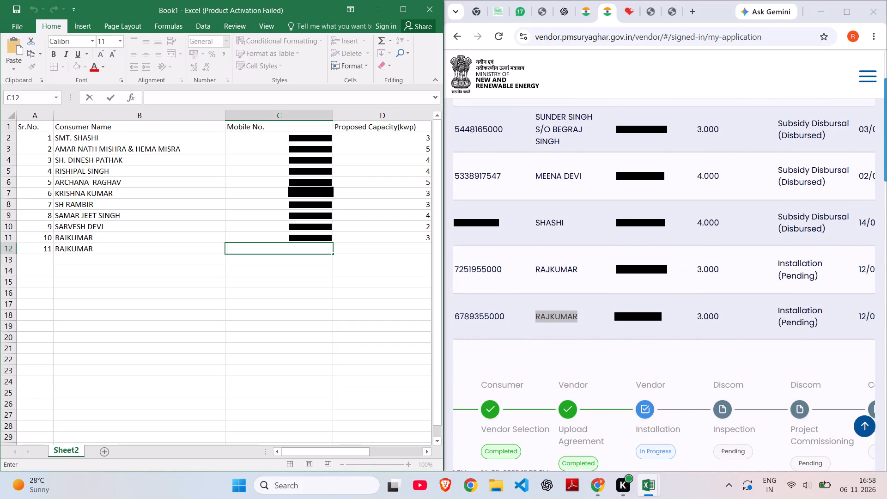
left_click_drag(614, 316, 669, 323)
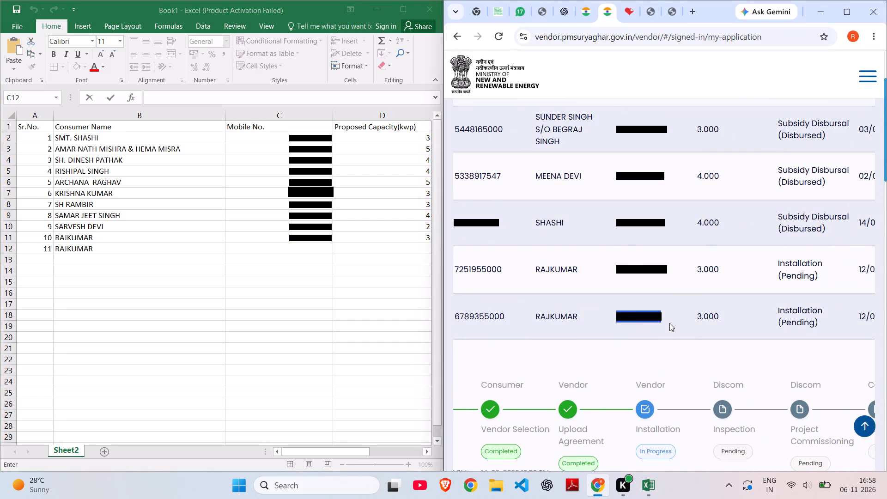
key("ctrl+c")
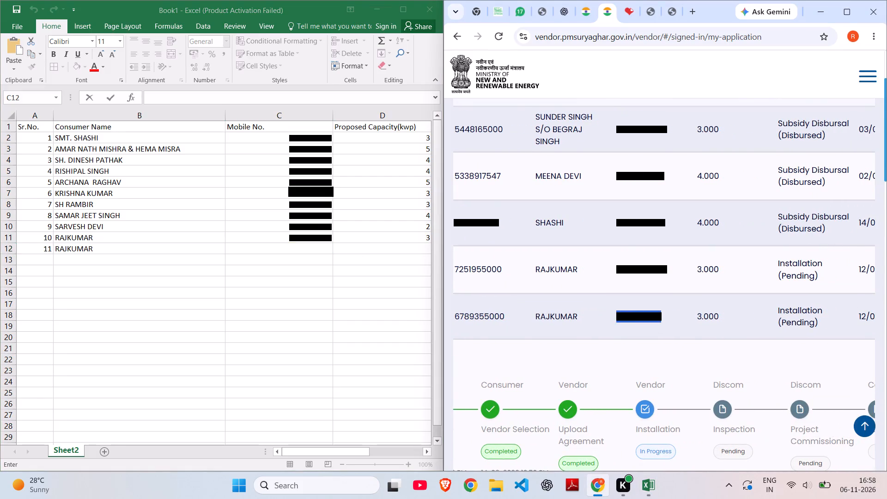
left_click(294, 248)
left_click(294, 248)
key("ctrl+v")
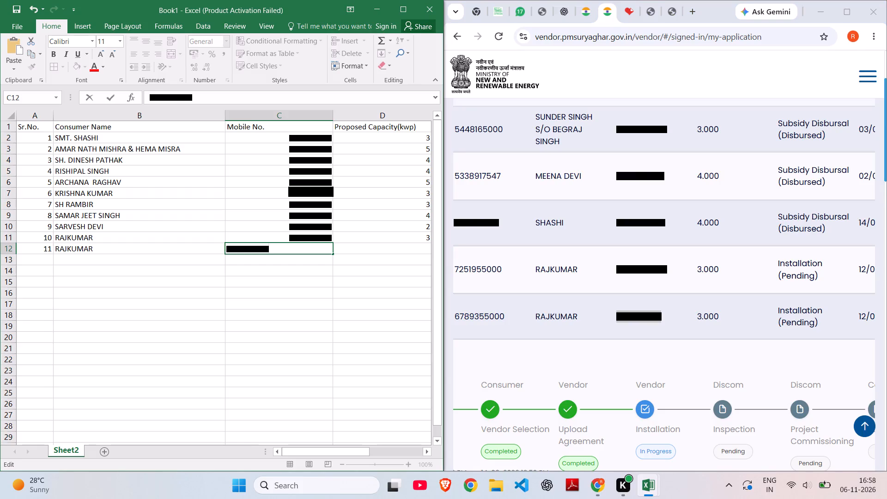
Enter 3.000 as the proposed capacity in cell D12.
double_click(375, 247)
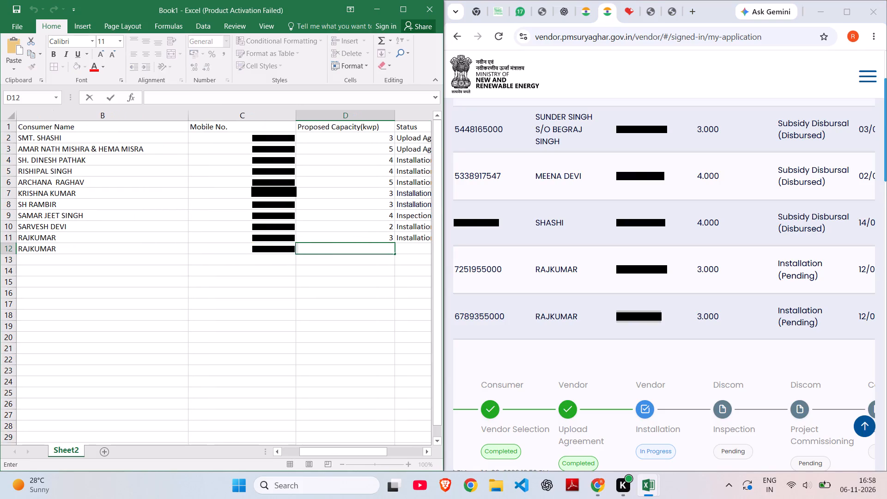
key("3")
type(".000")
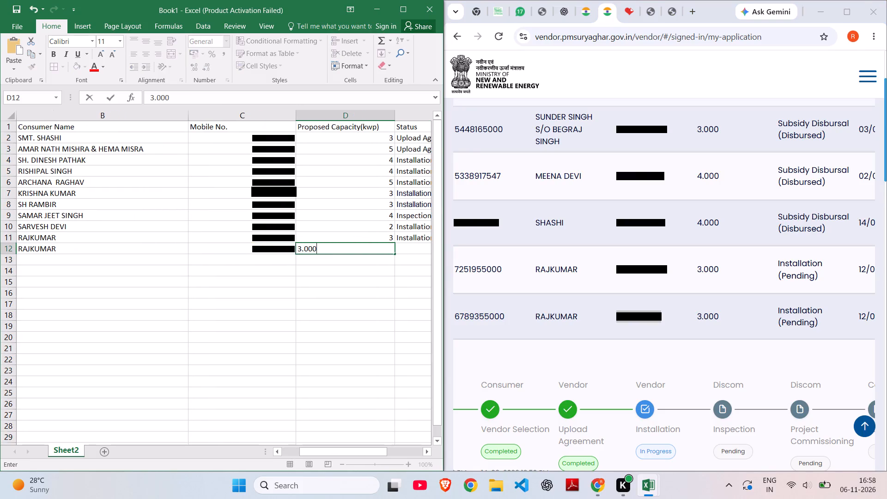
Copy application 30's status from the portal and enter it as Installation (Pending) in the Status cell E12.
left_click(416, 249)
left_click(416, 249)
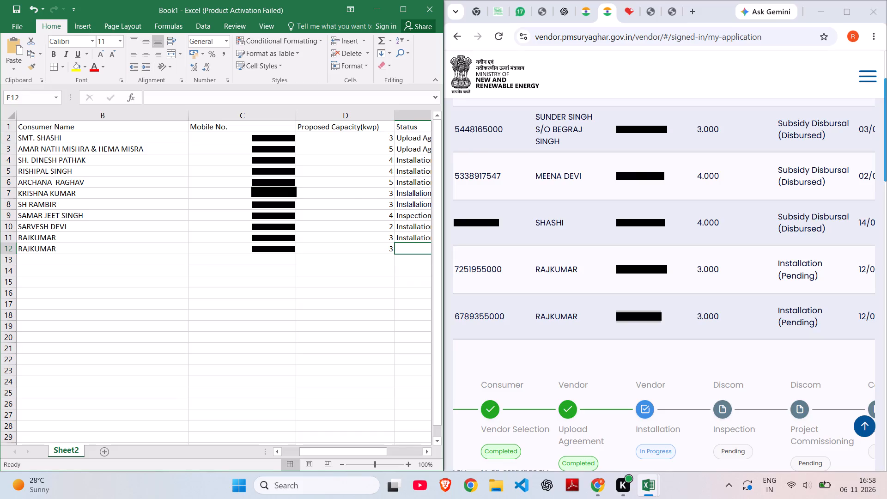
scroll(403, 249, "left", 2)
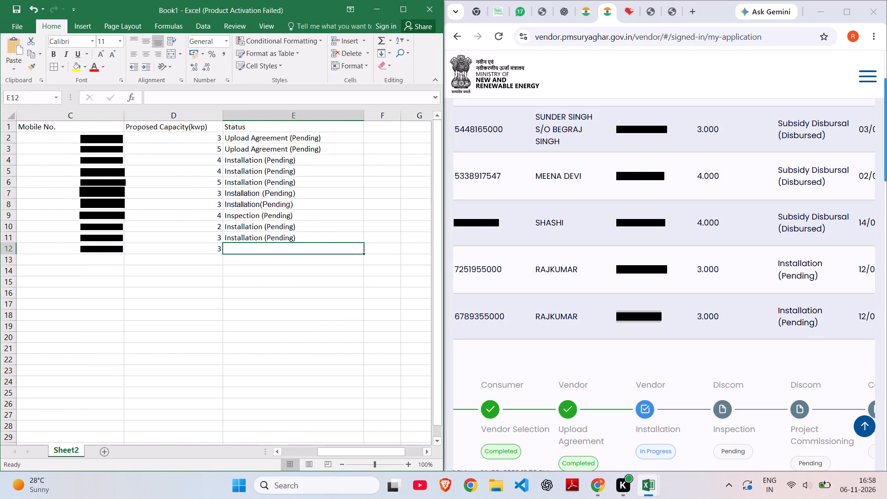
left_click(294, 250)
double_click(294, 250)
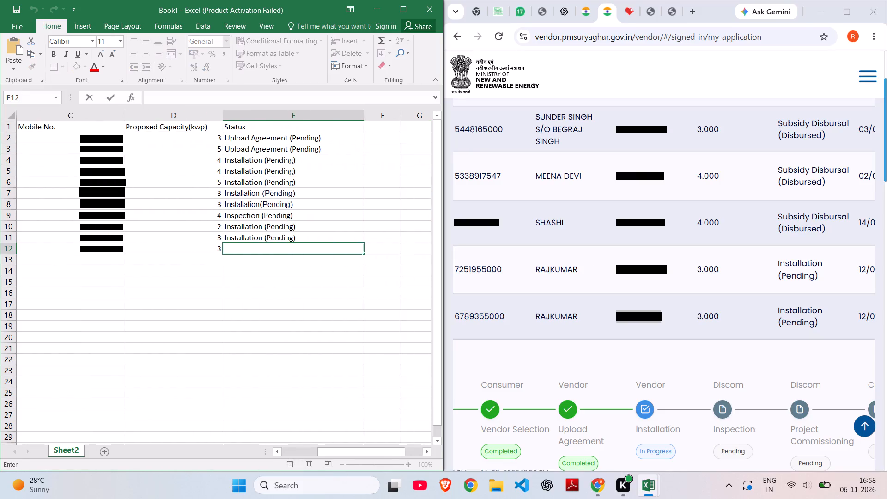
left_click_drag(777, 311, 823, 309)
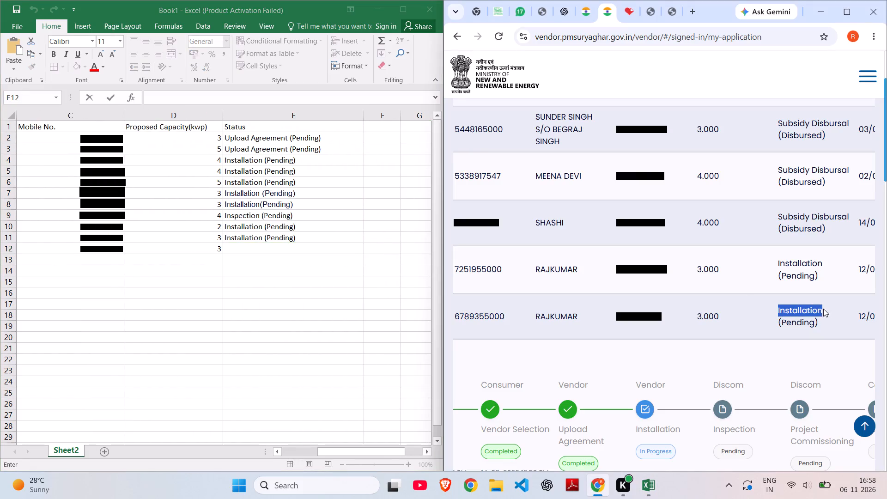
left_click_drag(823, 309, 831, 309)
key("ctrl+c")
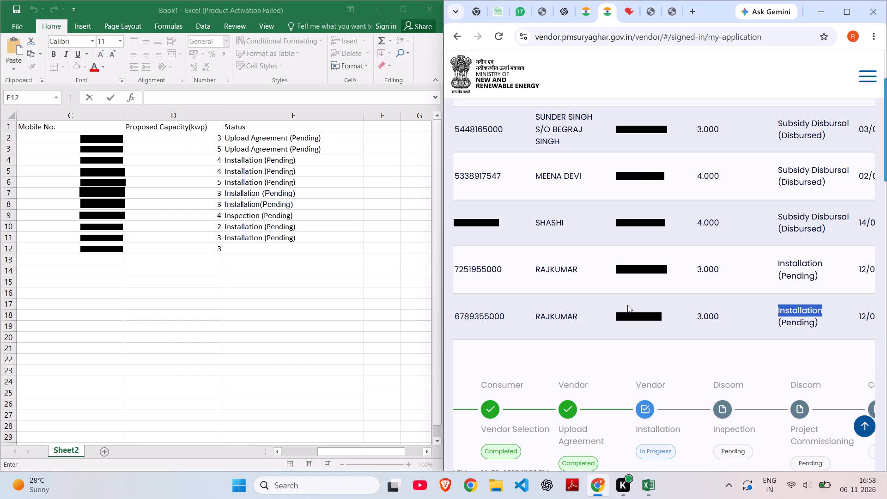
left_click(269, 249)
key("ctrl+v")
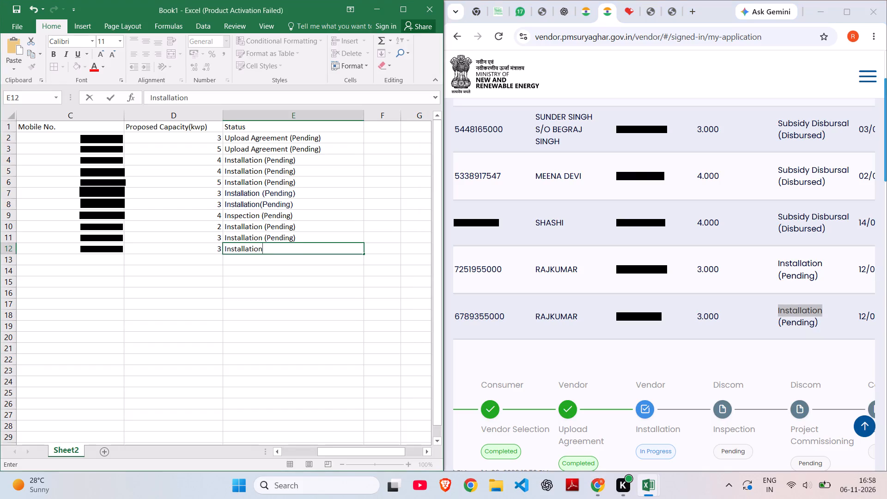
key("space")
Expand the application submitted on 02/03/26 and examine its progress stages and the list rows that follow.
scroll(650, 336, "down", 1)
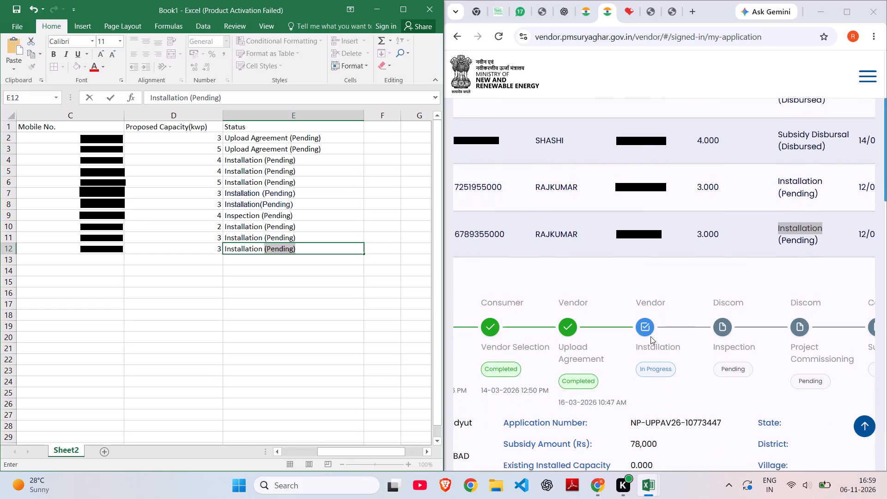
scroll(650, 336, "down", 2)
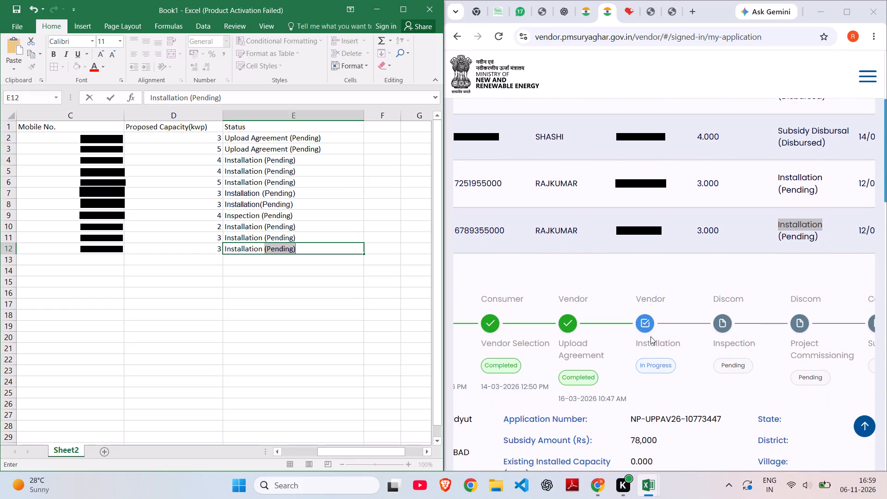
scroll(650, 336, "down", 1)
scroll(690, 287, "down", 1)
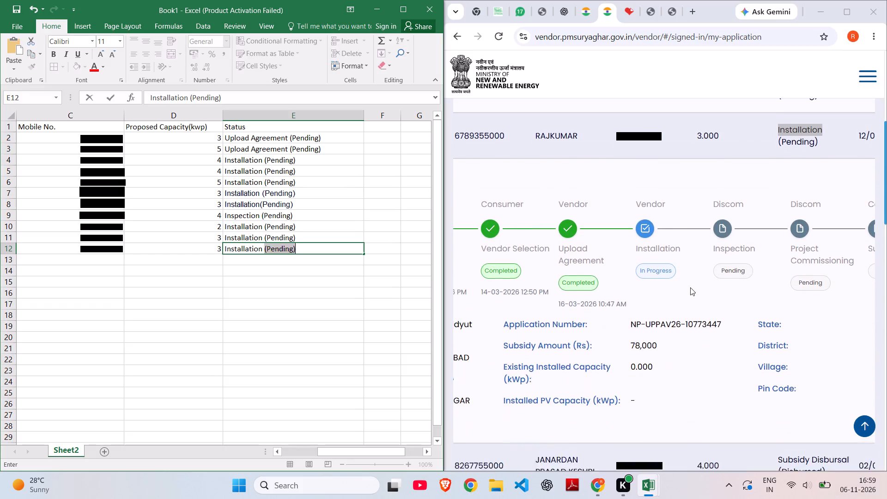
scroll(690, 287, "down", 3)
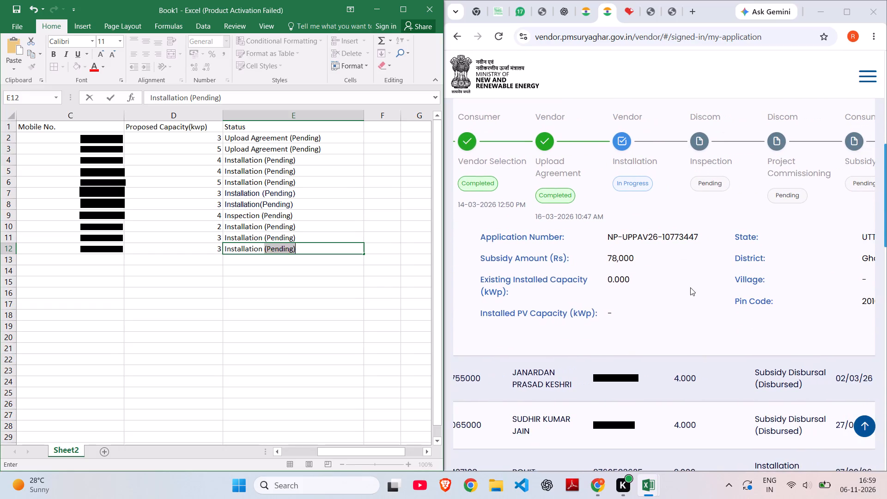
scroll(690, 287, "left", 3)
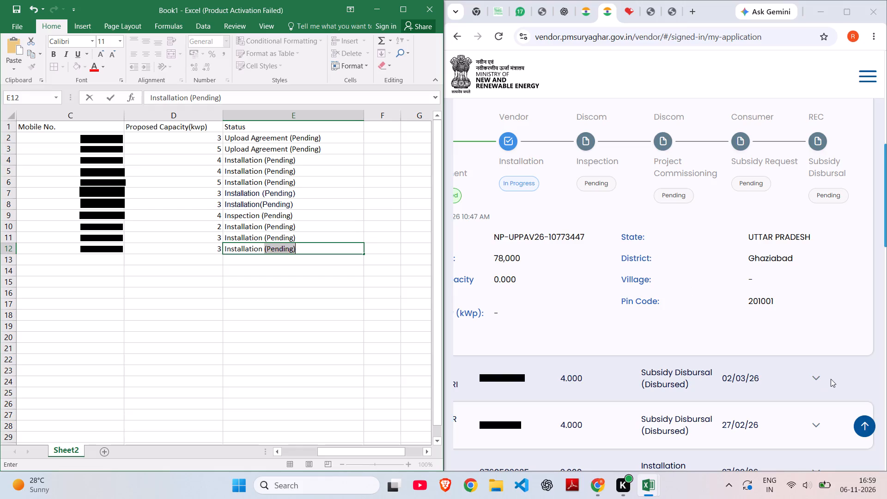
left_click(814, 378)
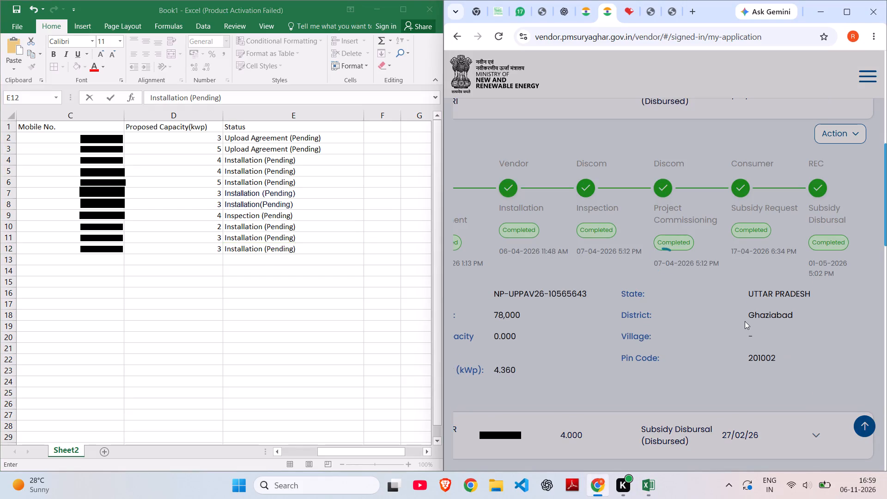
scroll(695, 293, "down", 2)
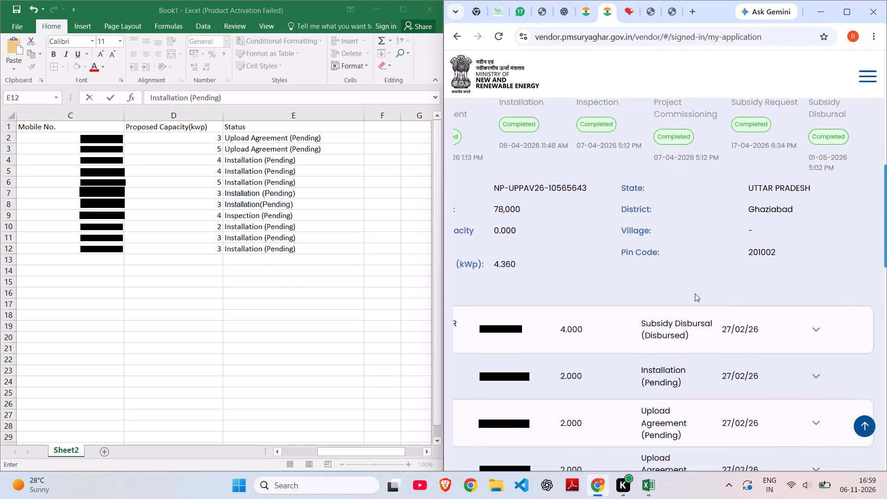
Expand the 4.000 Subsidy Disbursal and the 2.000 Installation (Pending) applications dated 27/02/26 and examine their progress stages.
scroll(695, 293, "down", 1)
left_click(814, 216)
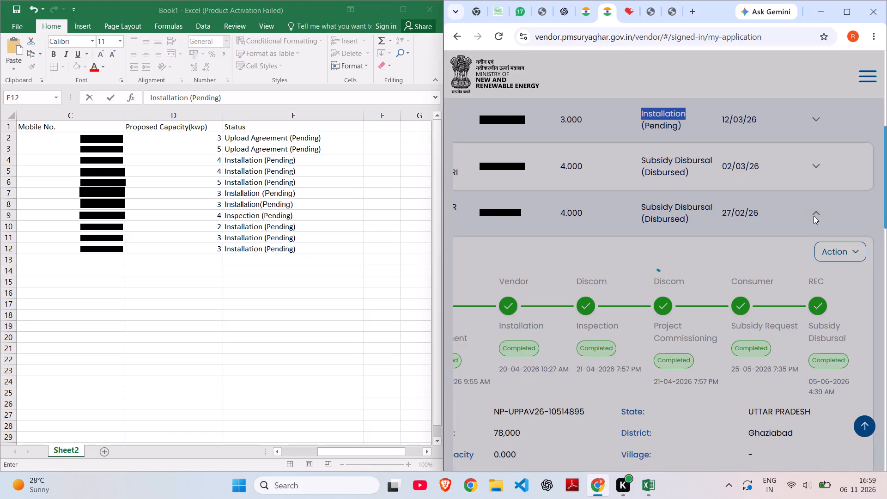
scroll(784, 266, "down", 3)
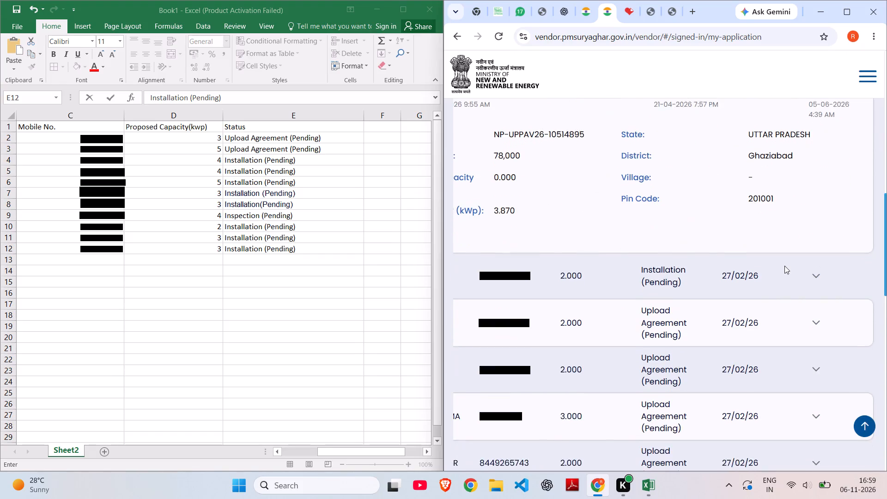
scroll(784, 266, "down", 1)
left_click(814, 251)
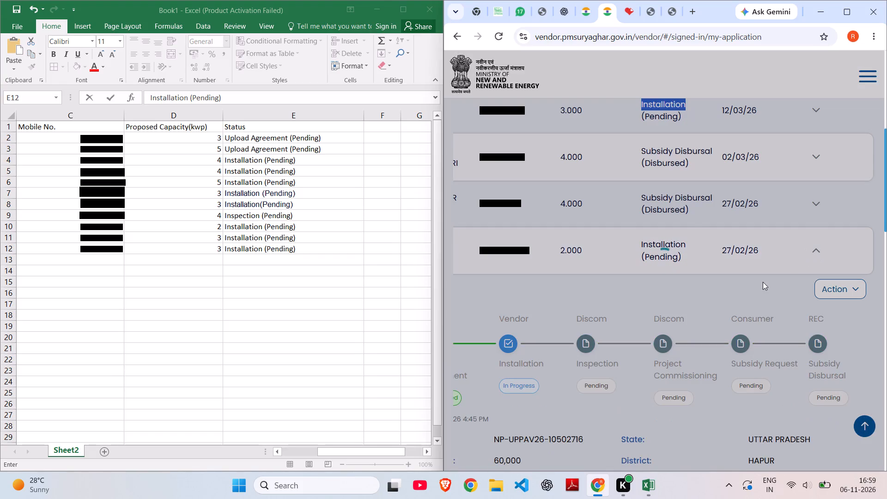
scroll(763, 282, "down", 2)
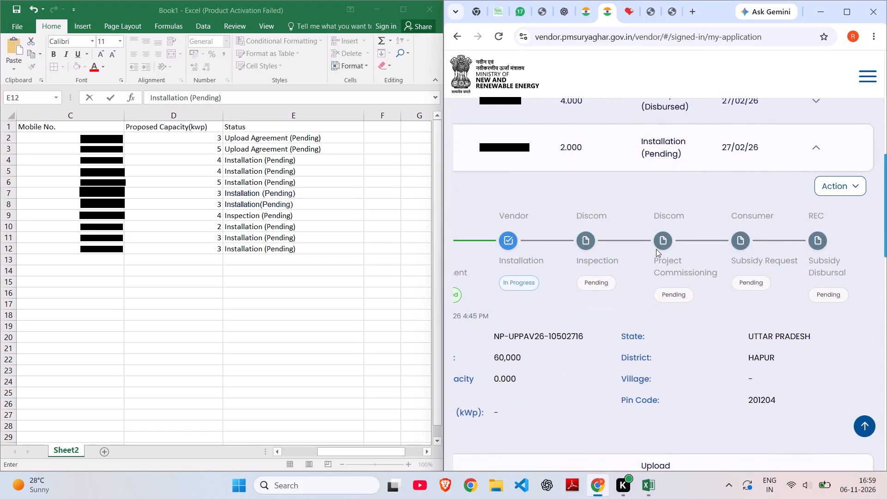
Copy the consumer name of the expanded 2.000 Installation (Pending) application dated 27/02/26.
scroll(656, 249, "right", 4)
scroll(681, 148, "left", 1)
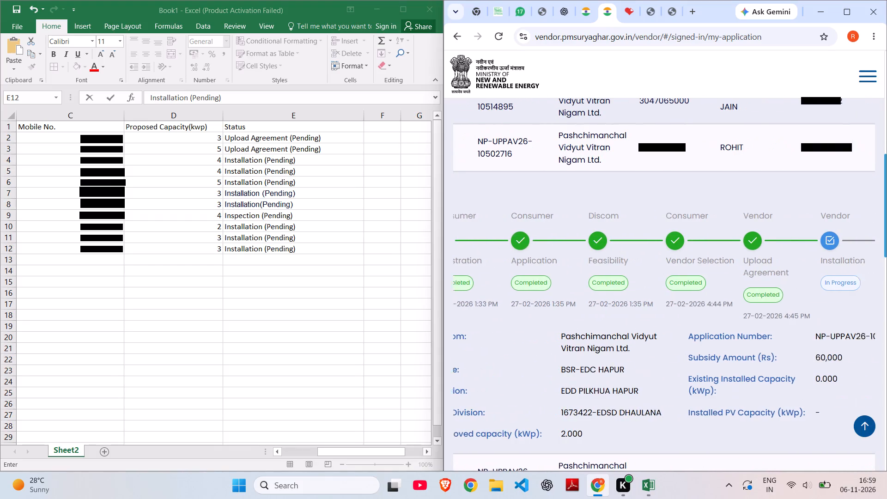
scroll(681, 148, "left", 1)
left_click_drag(680, 148, 715, 144)
key("ctrl+c")
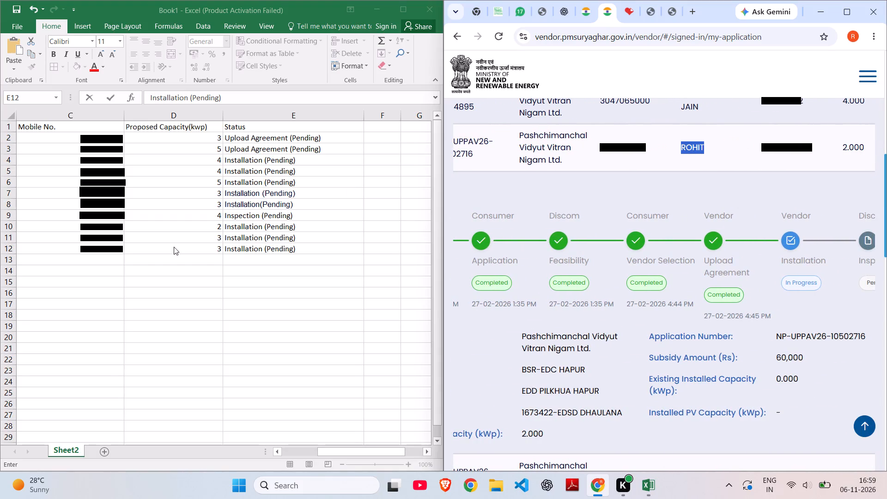
Switch to Excel at full-window size and enter 12 as the serial number in cell A13.
scroll(134, 261, "right", 2)
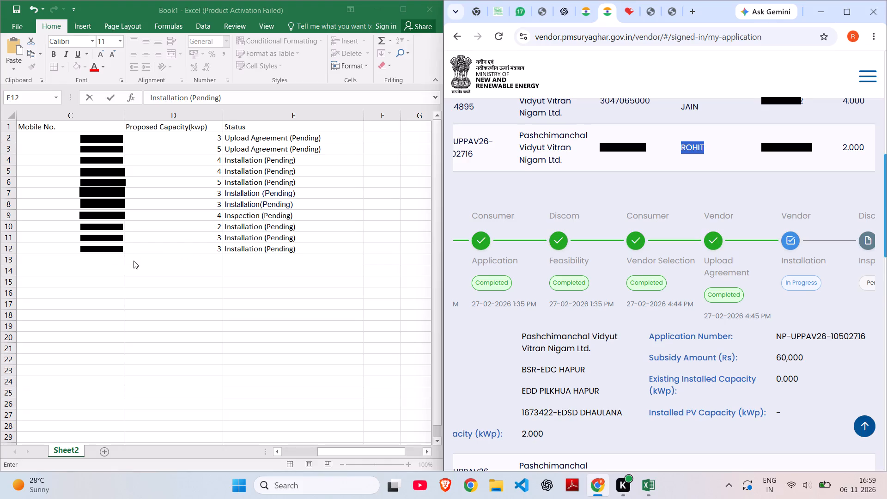
scroll(134, 261, "right", 10)
scroll(134, 261, "left", 2)
scroll(134, 261, "right", 7)
scroll(42, 236, "right", 5)
left_click(403, 8)
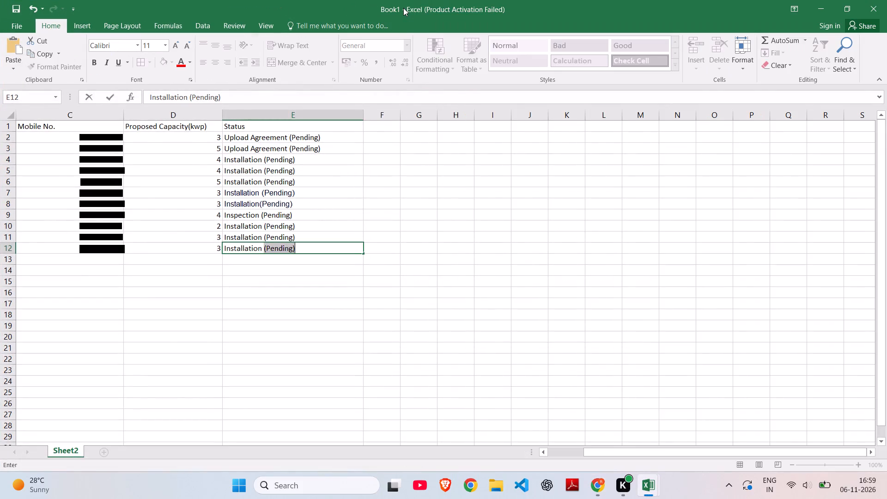
scroll(288, 216, "right", 7)
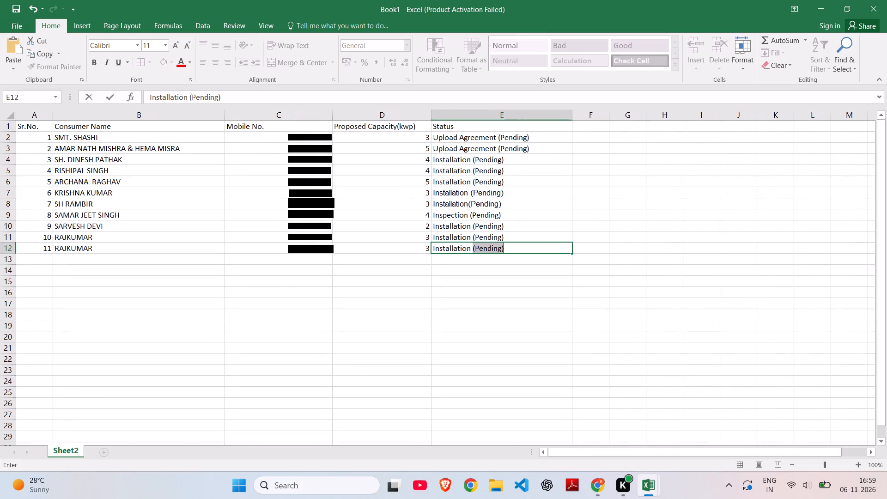
left_click(50, 260)
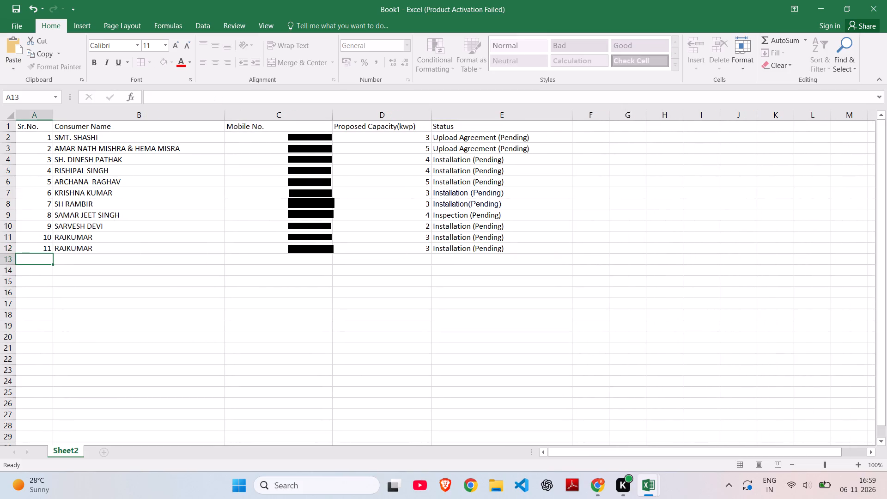
type("12")
Paste the copied consumer name into the Consumer Name cell B13.
left_click(86, 255)
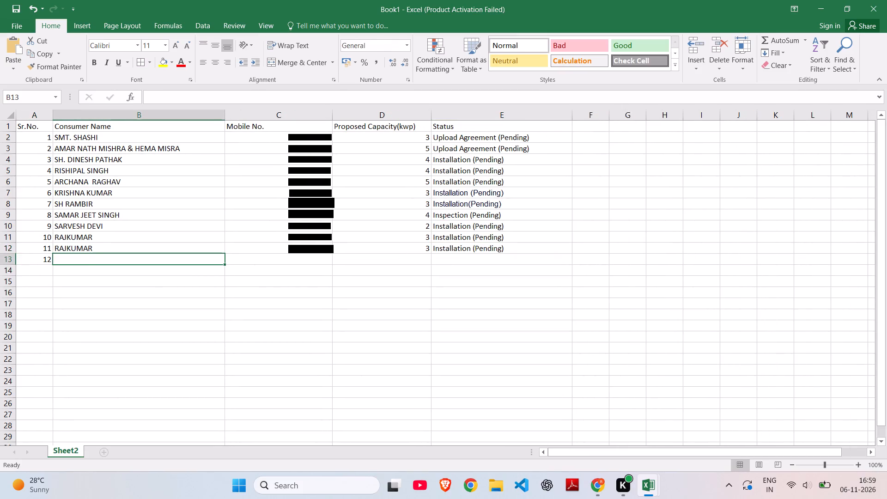
left_click(86, 255)
left_click(85, 257)
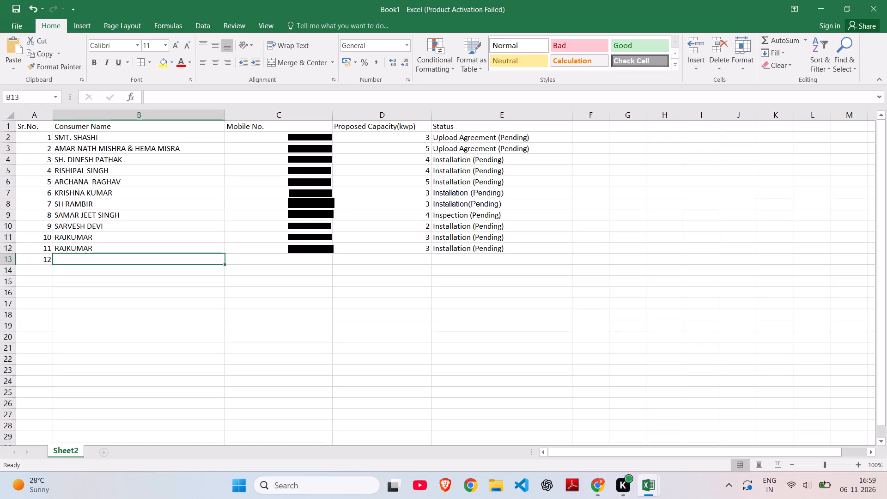
double_click(85, 257)
key("ctrl+v")
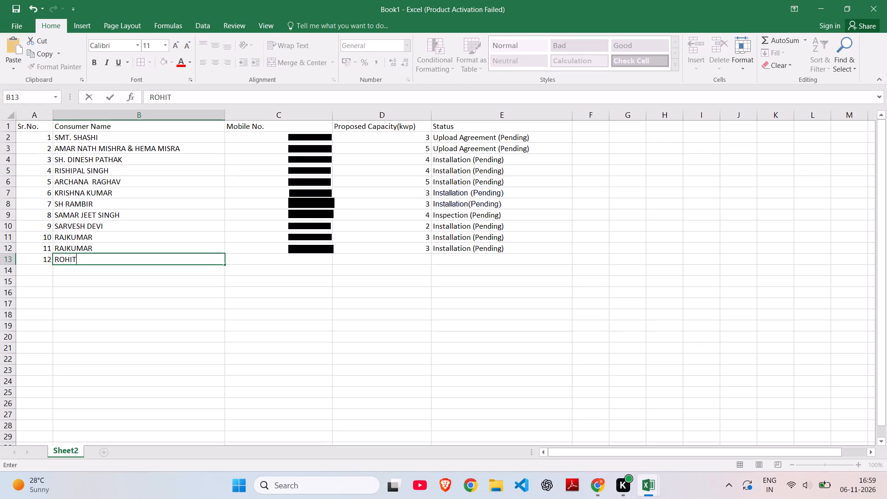
Place Excel beside the portal again, copy the same application's mobile number and enter it in the Mobile No. cell C13.
left_click(284, 260)
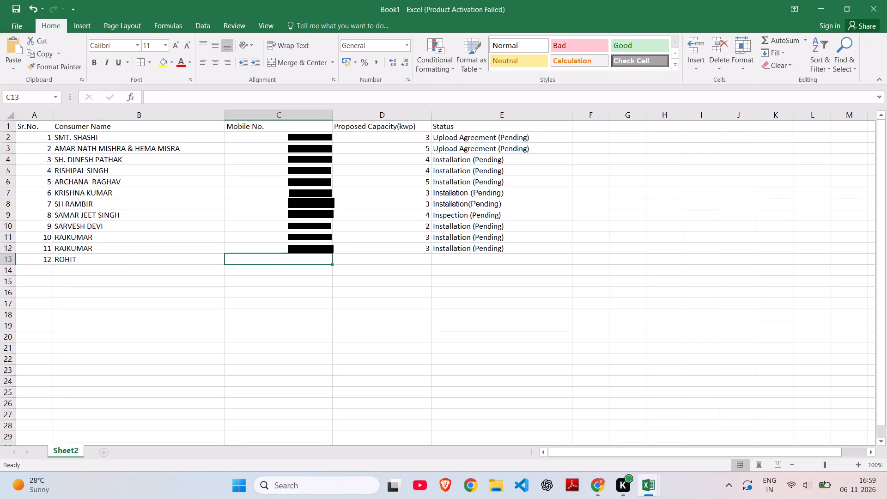
double_click(284, 260)
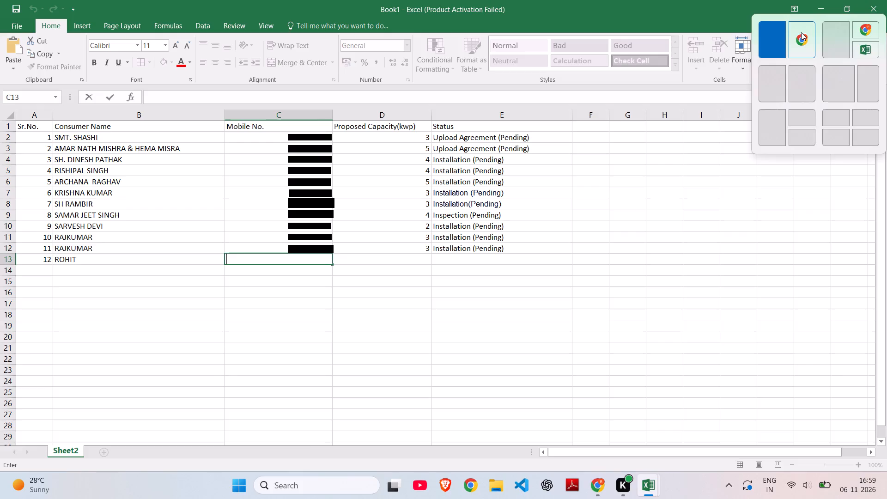
left_click(770, 42)
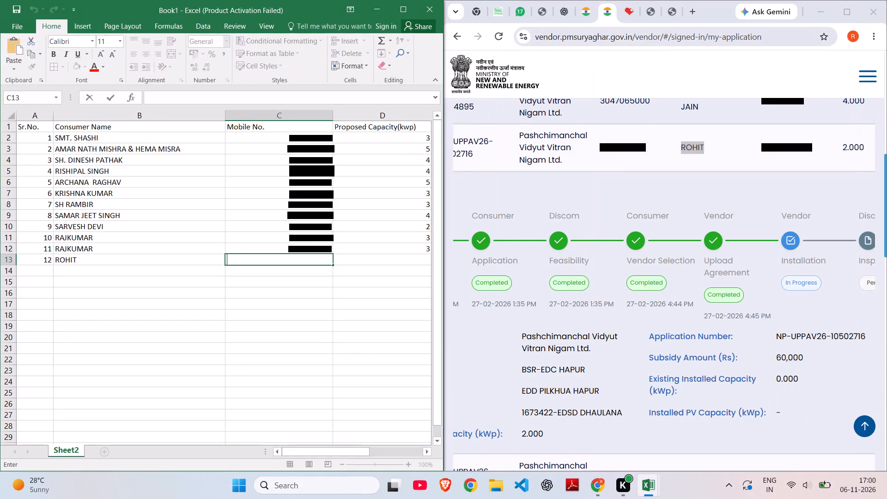
scroll(705, 268, "left", 2)
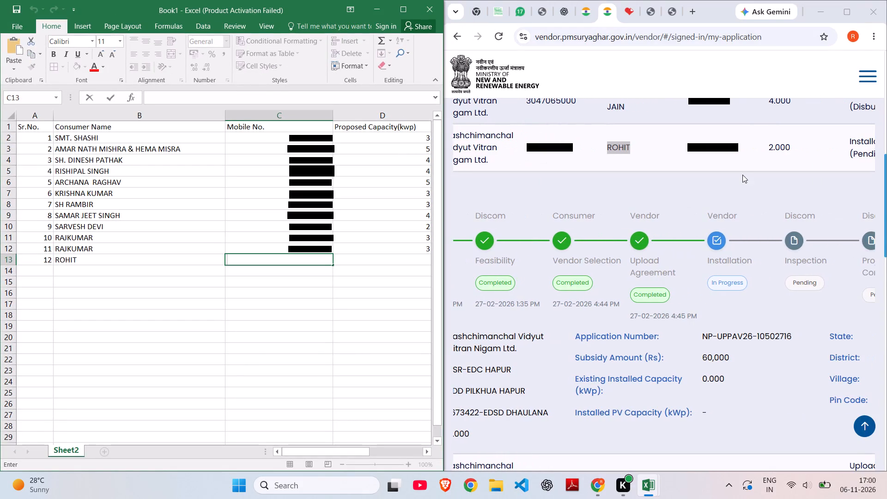
left_click_drag(689, 145, 710, 142)
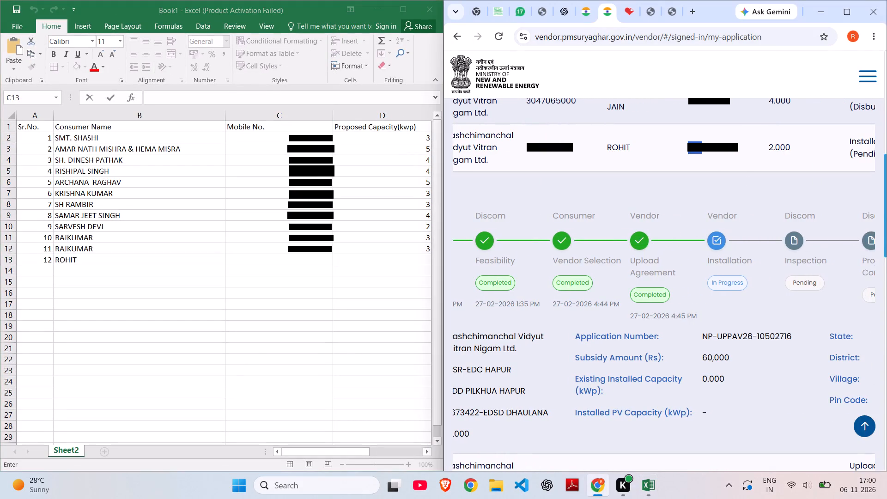
left_click_drag(710, 142, 759, 142)
key("ctrl+c")
left_click(250, 260)
key("ctrl+v")
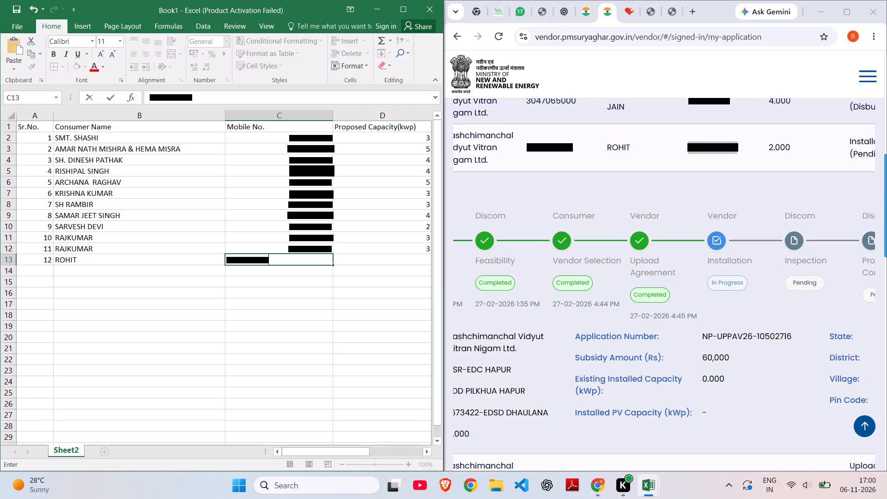
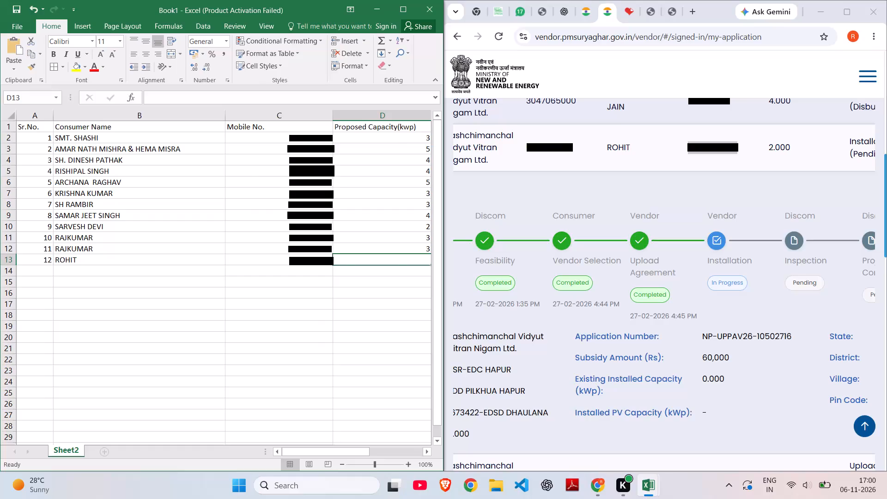
Enter 2.000 as the proposed capacity in cell D13.
key("2")
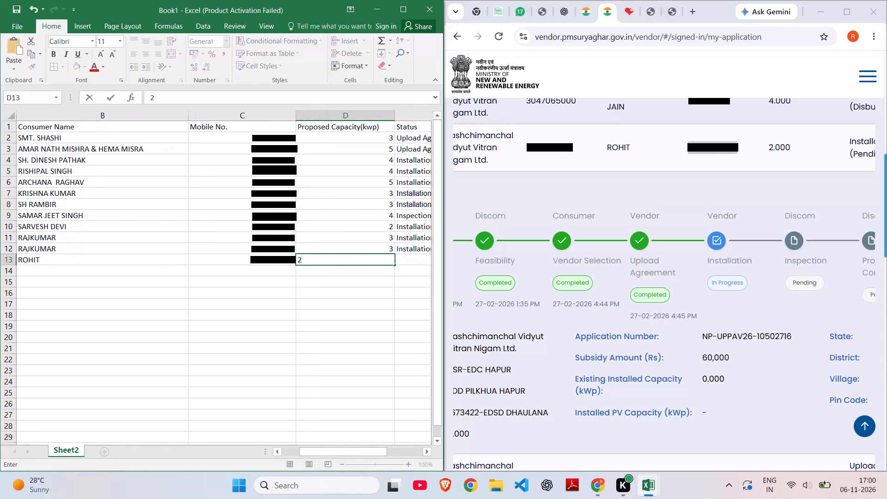
type(".000")
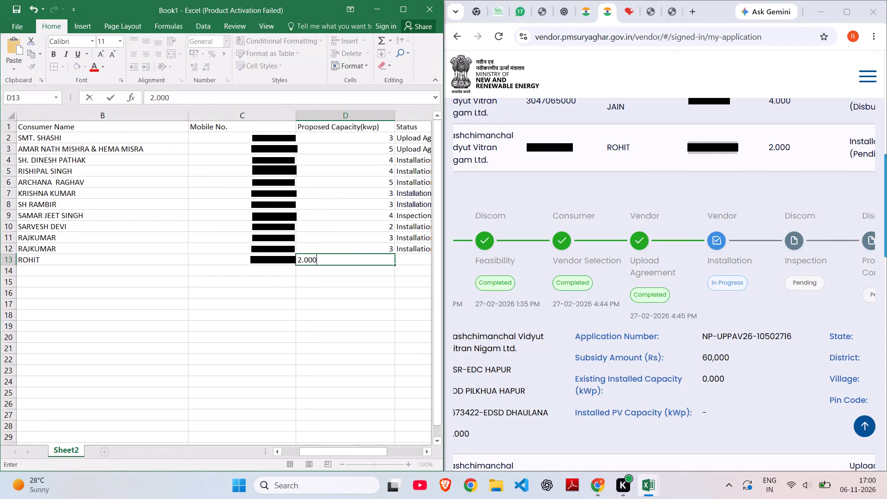
left_click(408, 258)
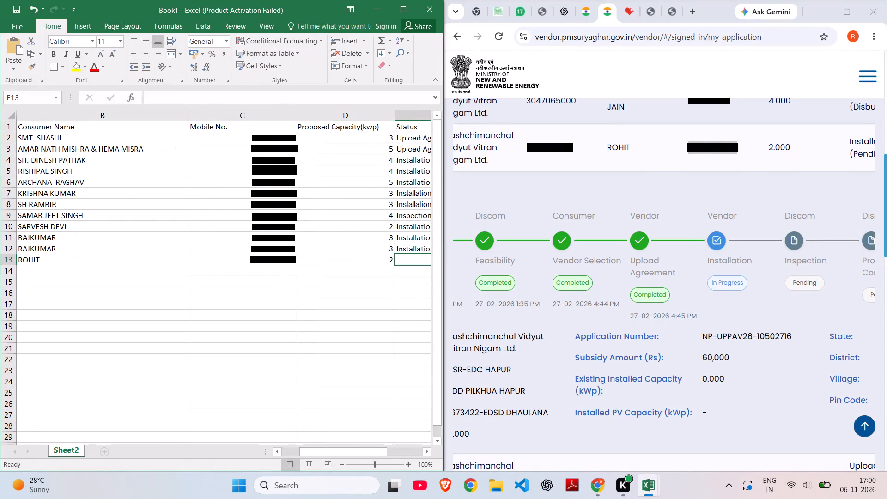
Copy the word Installation from the same application's status and fill the Status cell E13 with Installation (Pending).
scroll(408, 258, "left", 2)
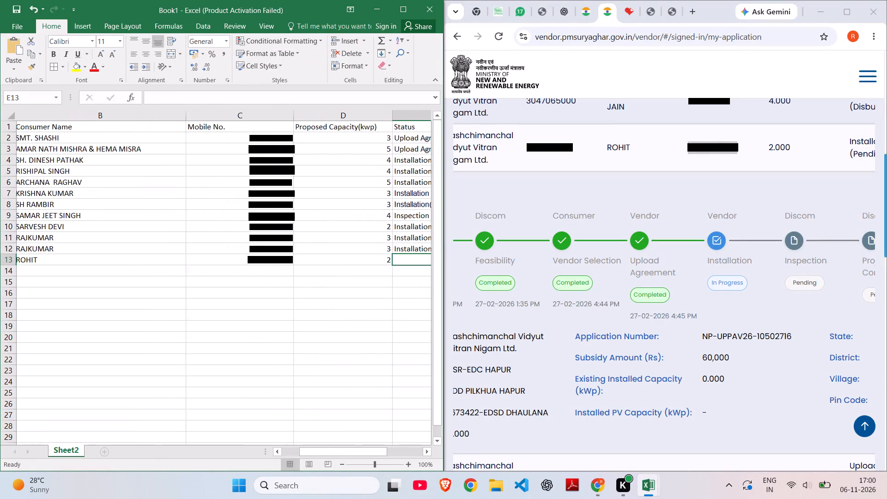
left_click(410, 256)
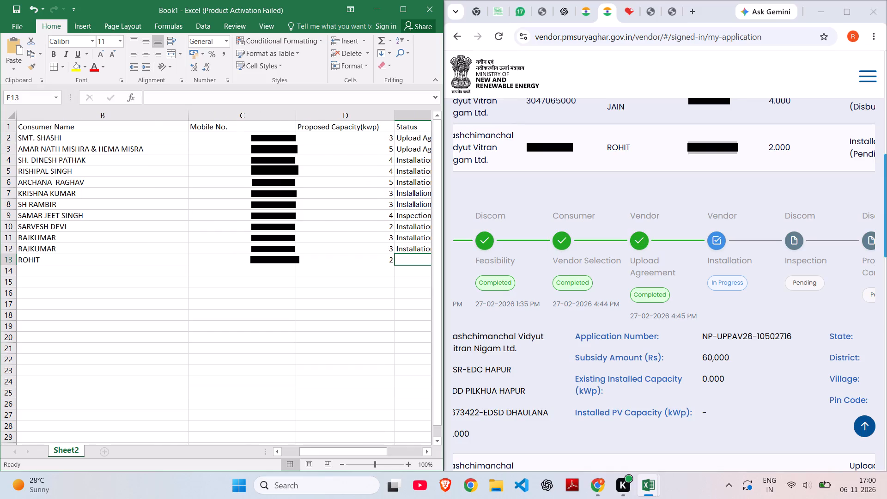
double_click(410, 259)
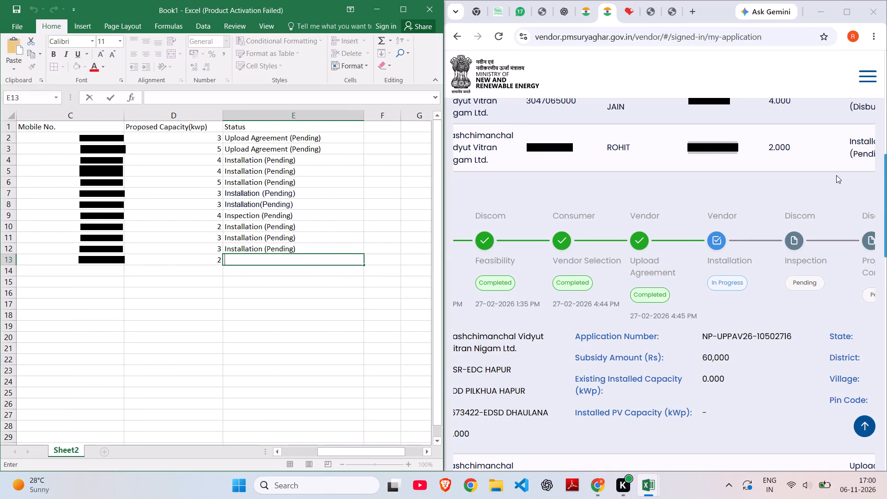
scroll(836, 175, "left", 4)
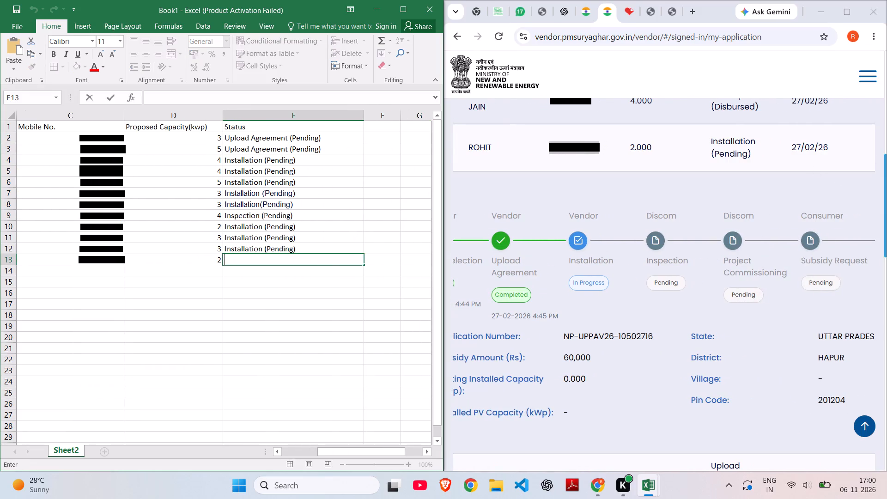
left_click_drag(712, 142, 764, 138)
left_click(764, 138)
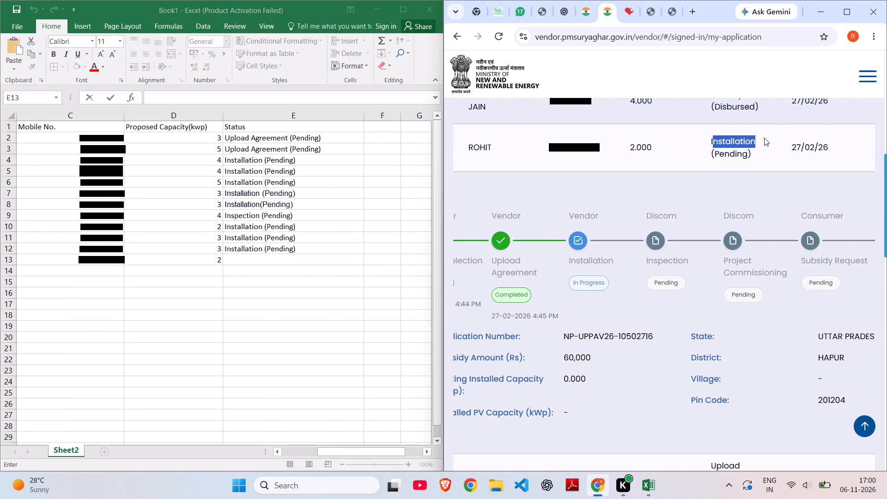
left_click_drag(710, 141, 772, 137)
key("ctrl+c")
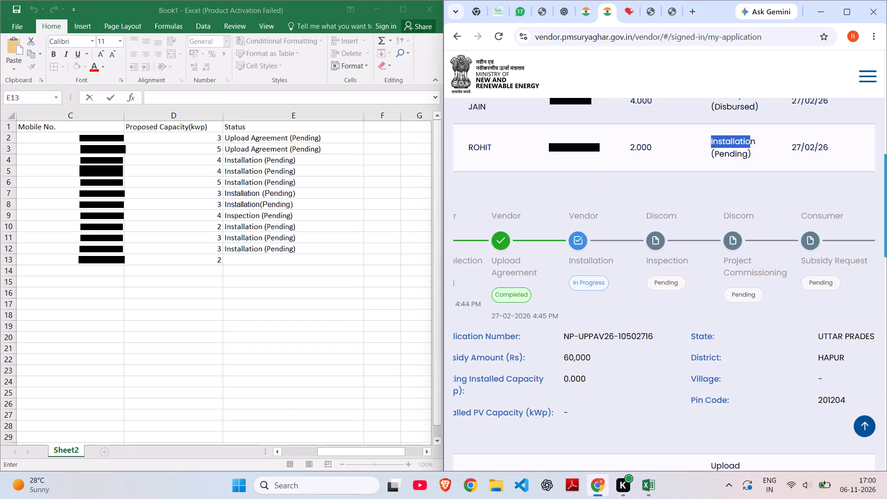
left_click(241, 260)
left_click(241, 260)
key("ctrl+v")
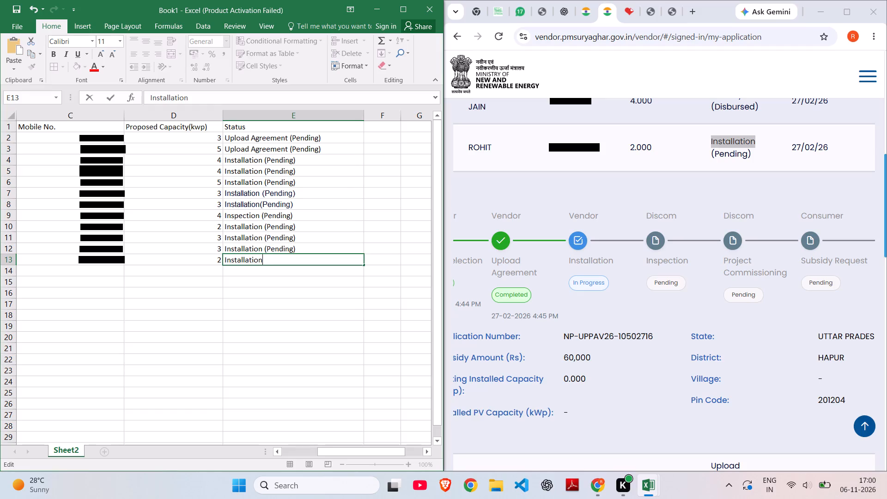
left_click(241, 260)
left_click(277, 260)
key("space")
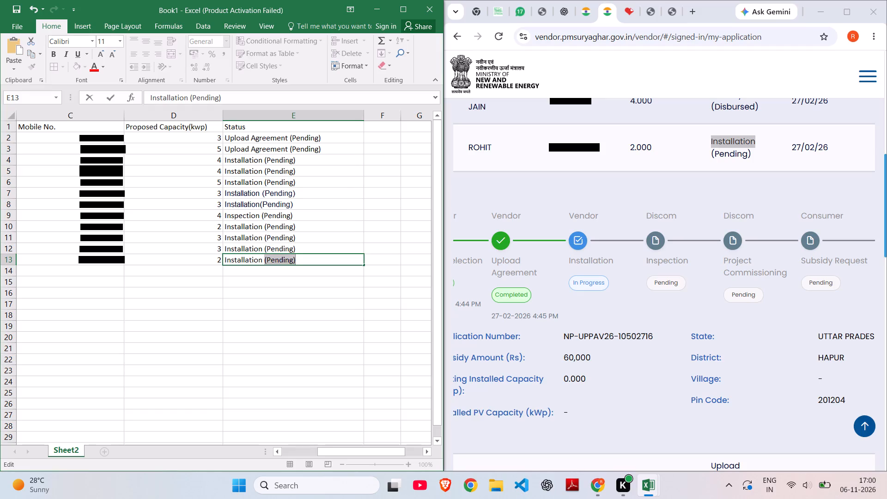
Enter 13 as the serial number in cell A14.
scroll(301, 285, "right", 3)
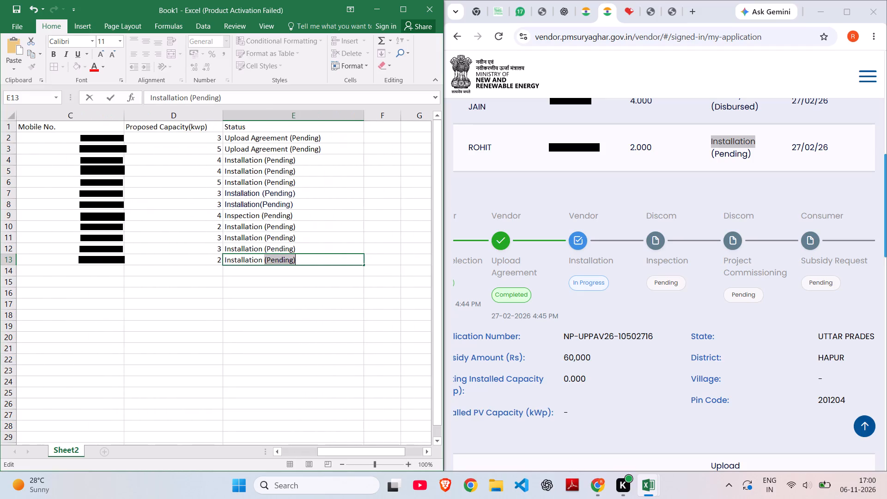
scroll(239, 292, "right", 3)
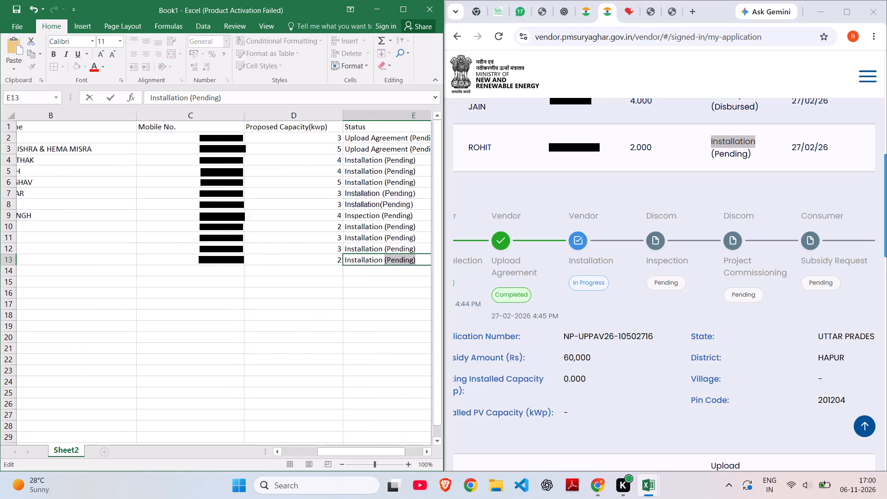
scroll(239, 292, "right", 2)
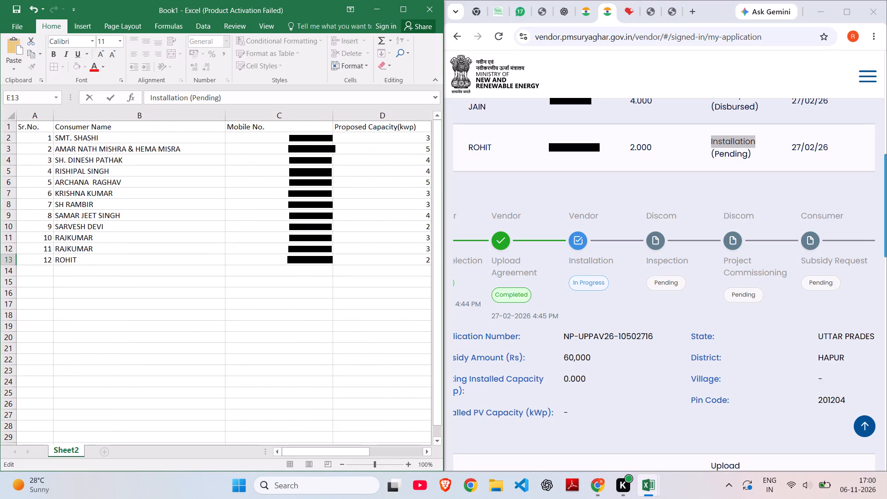
left_click(37, 275)
type("13")
left_click(90, 266)
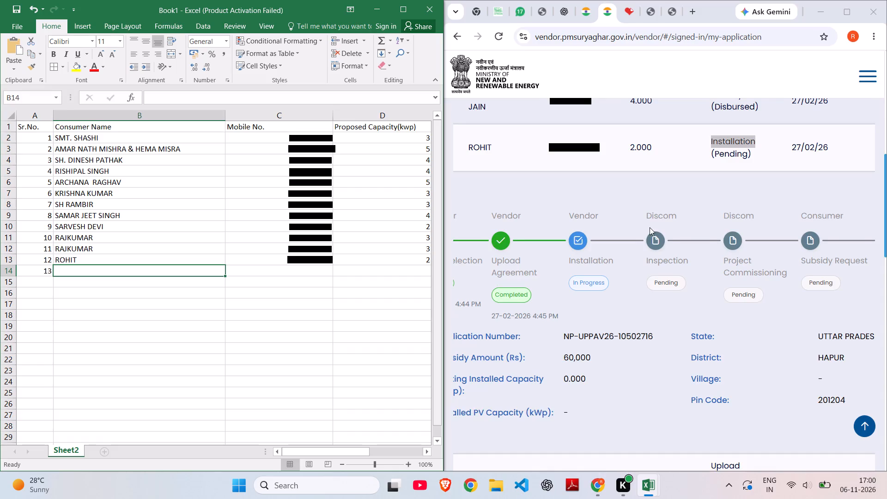
Expand the portal's 2.000 Upload Agreement (Pending) application dated 27/02/26, directly below the Installation (Pending) one.
scroll(650, 227, "left", 5)
scroll(770, 233, "left", 1)
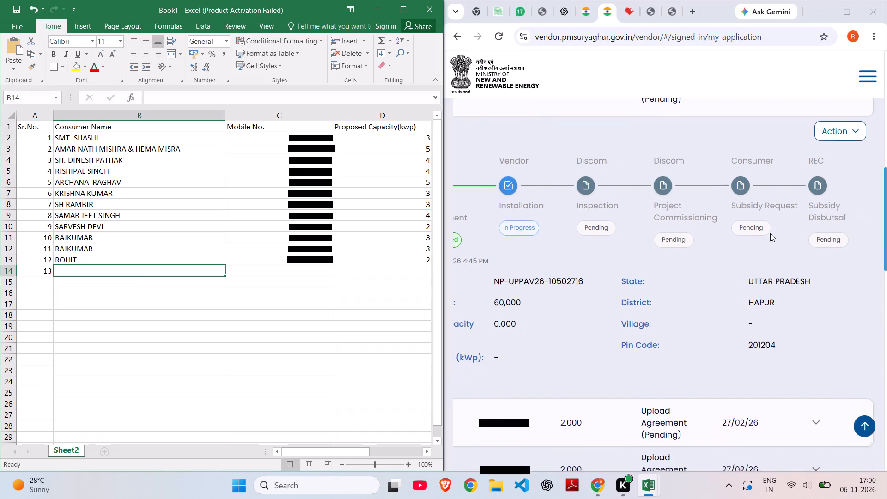
scroll(770, 233, "down", 3)
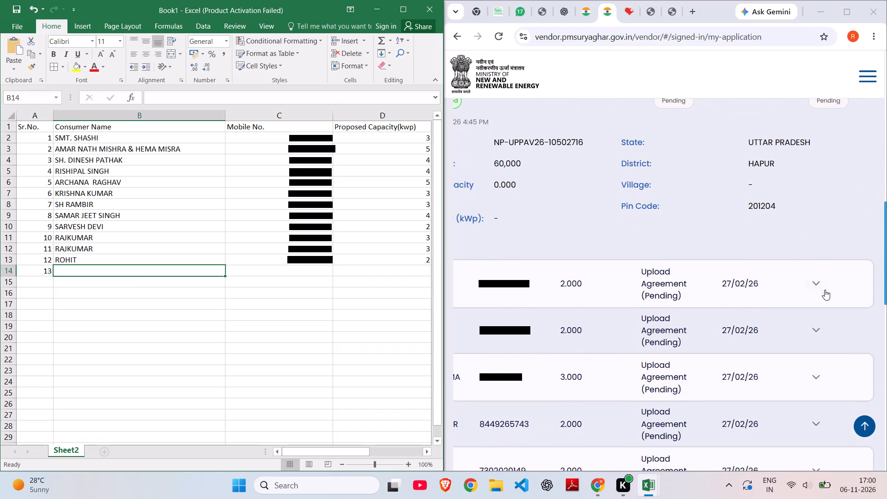
left_click(819, 289)
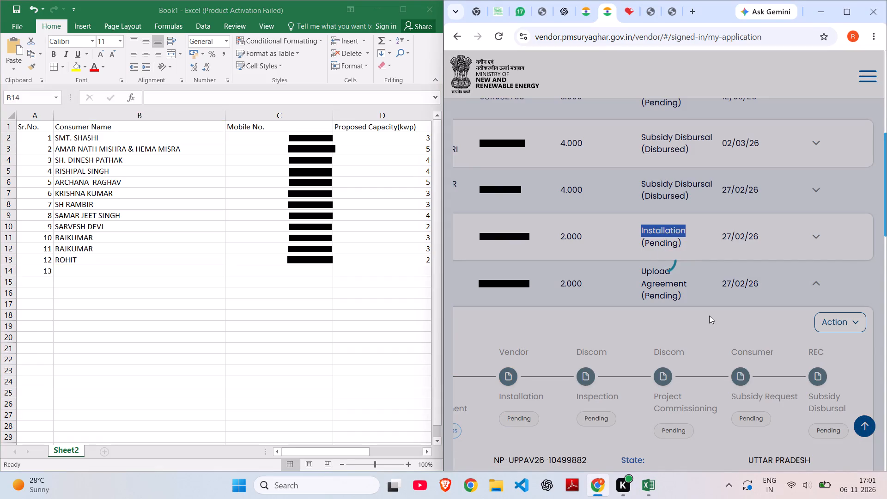
Copy the expanded application's consumer name and paste it into the Consumer Name cell B14.
scroll(644, 312, "right", 4)
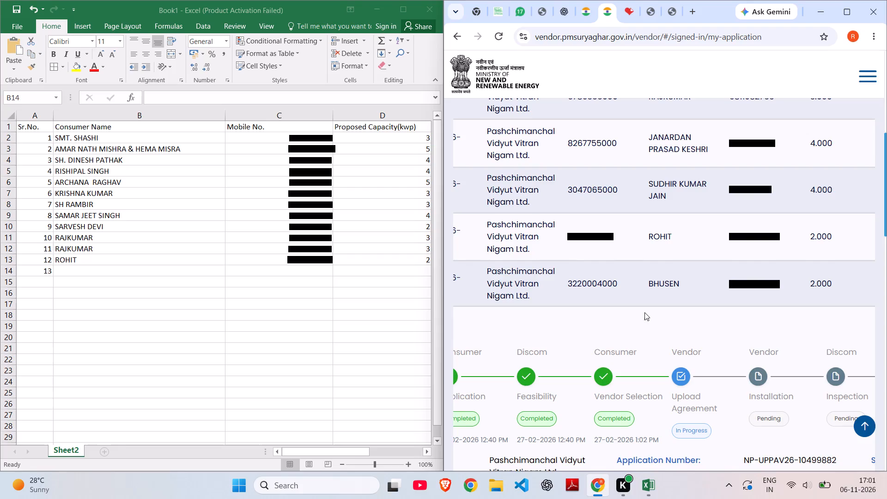
left_click_drag(650, 284, 670, 283)
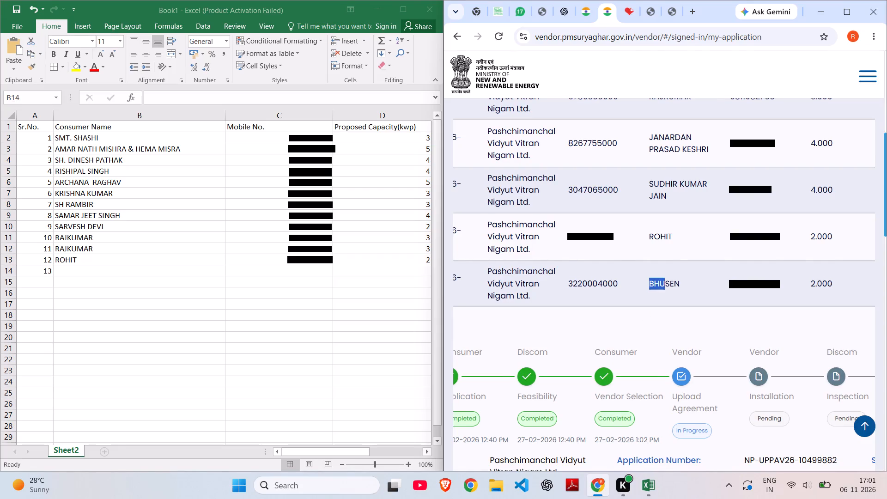
left_click_drag(670, 283, 694, 283)
key("ctrl+c")
double_click(150, 271)
key("ctrl+v")
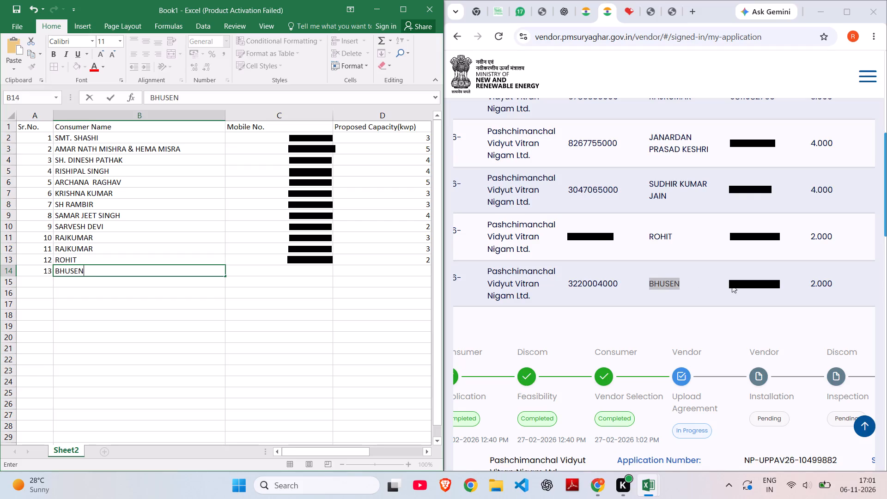
Copy the same application's mobile number and paste it into the Mobile No. cell C14.
left_click_drag(729, 284, 783, 285)
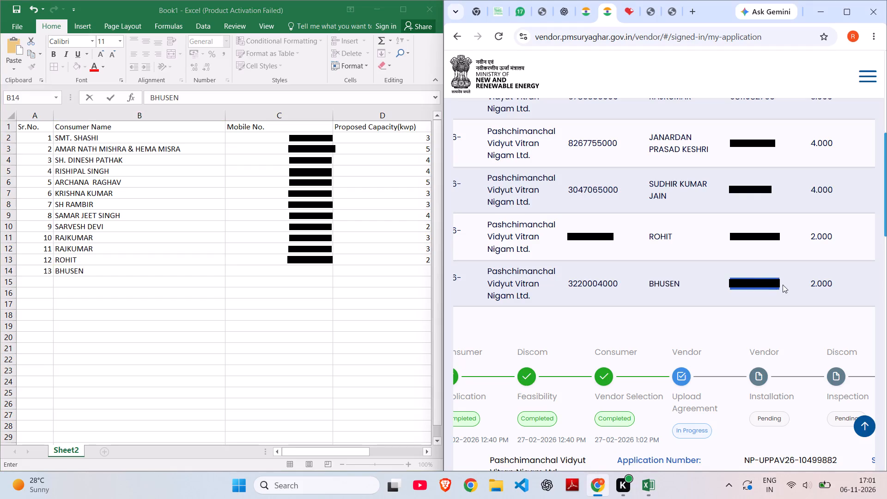
left_click_drag(783, 285, 786, 285)
key("ctrl+c")
left_click(278, 273)
double_click(278, 273)
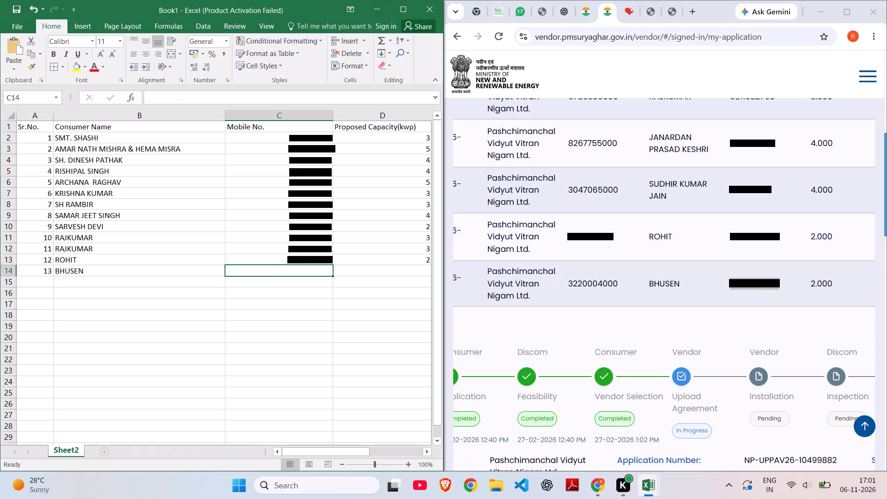
left_click(278, 273)
double_click(278, 273)
key("ctrl+v")
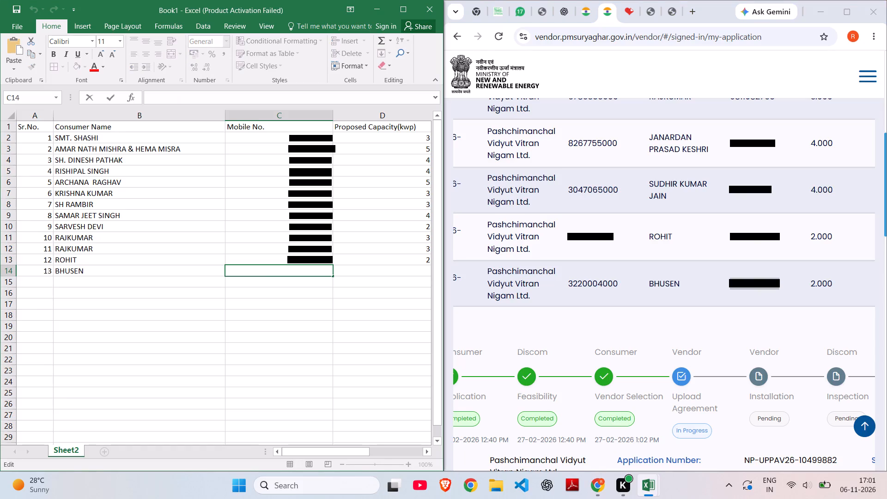
left_click(402, 276)
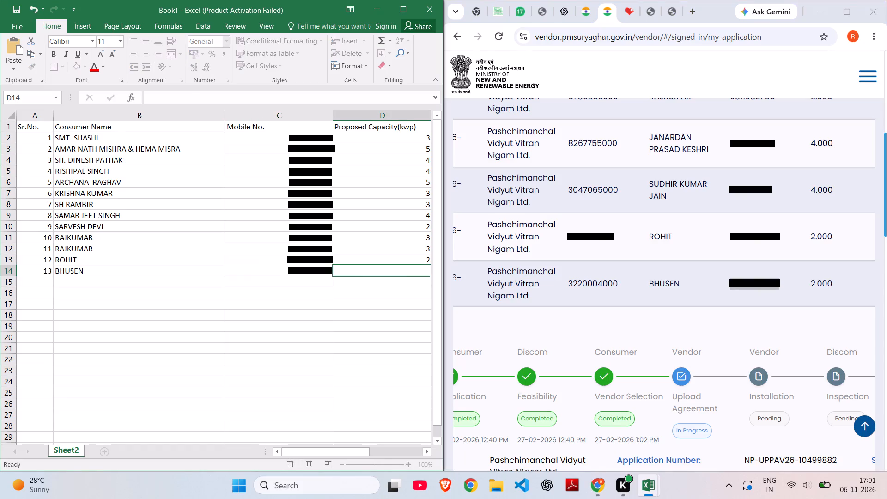
Enter 2.000 as the proposed capacity in cell D14.
double_click(402, 276)
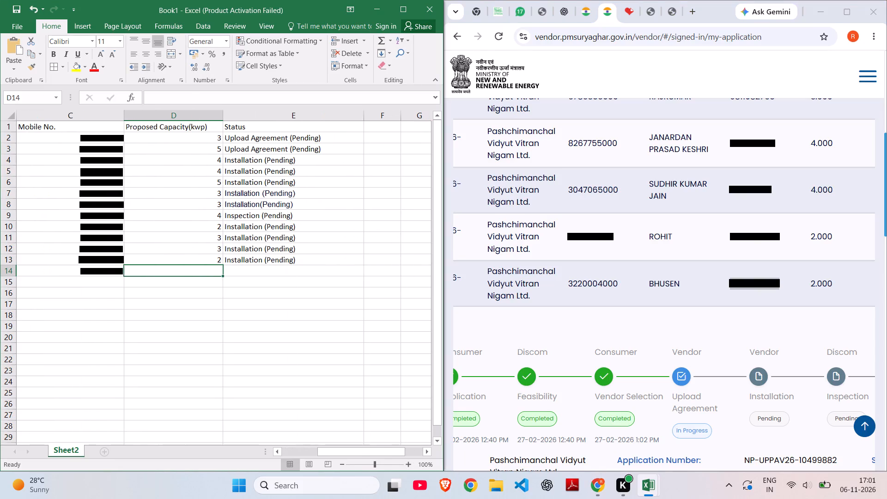
left_click(189, 274)
double_click(189, 274)
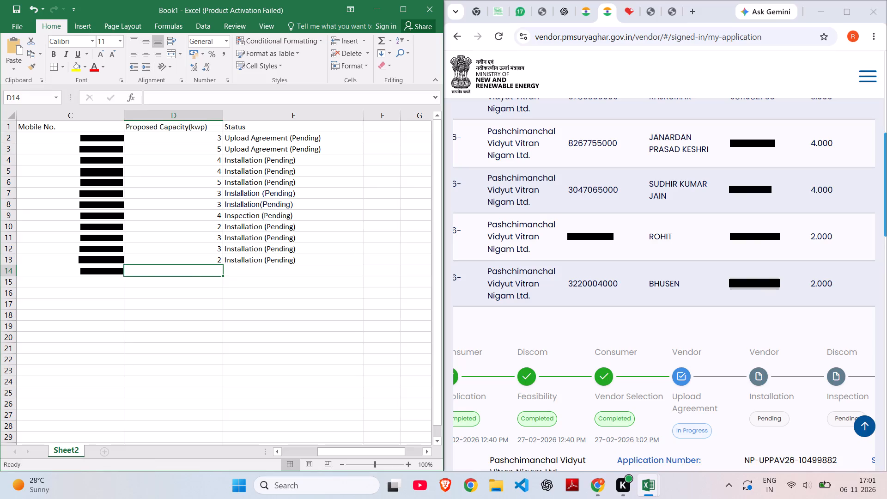
double_click(185, 271)
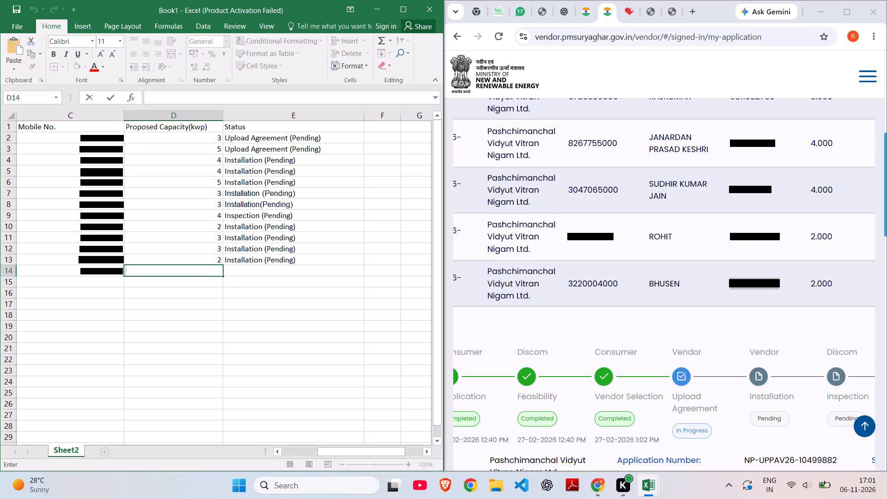
key("2")
type(".000")
left_click(262, 266)
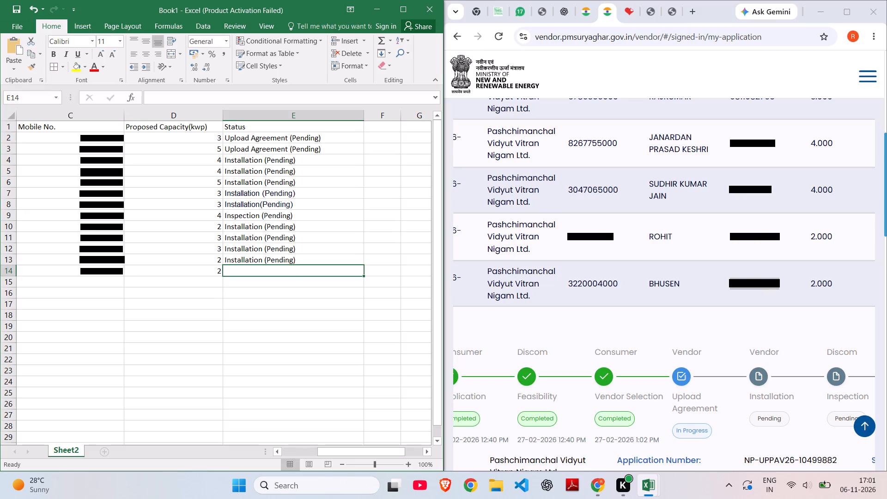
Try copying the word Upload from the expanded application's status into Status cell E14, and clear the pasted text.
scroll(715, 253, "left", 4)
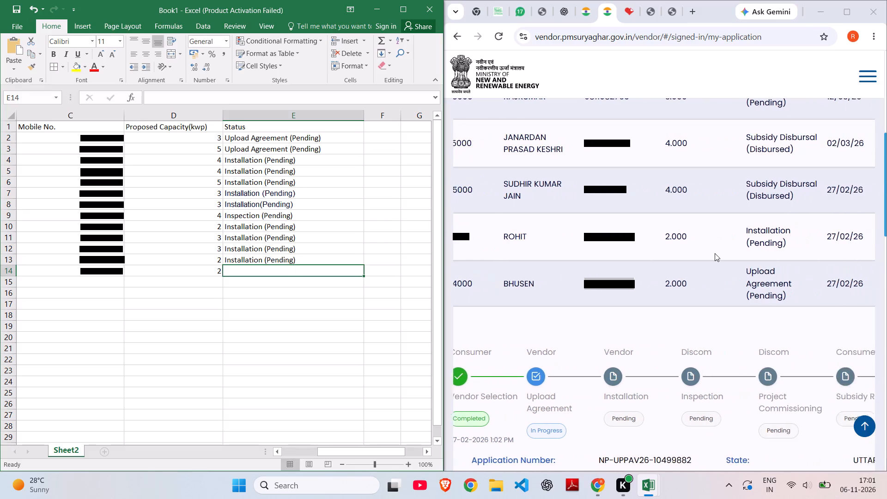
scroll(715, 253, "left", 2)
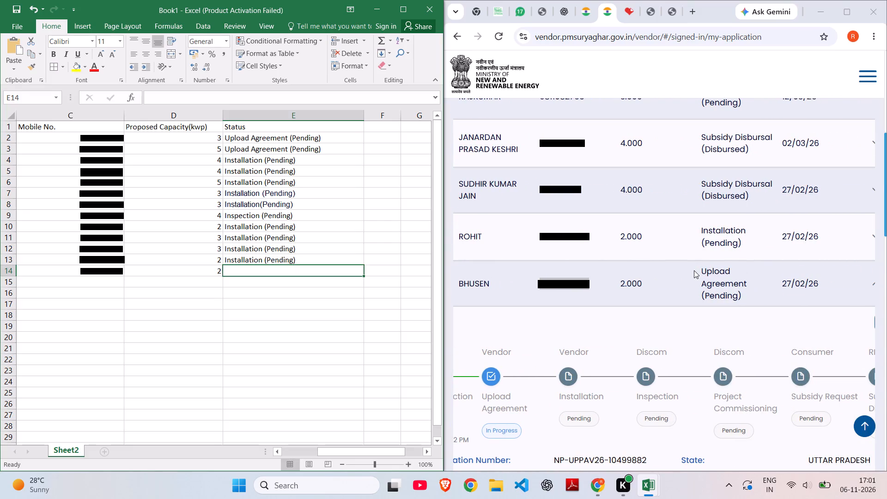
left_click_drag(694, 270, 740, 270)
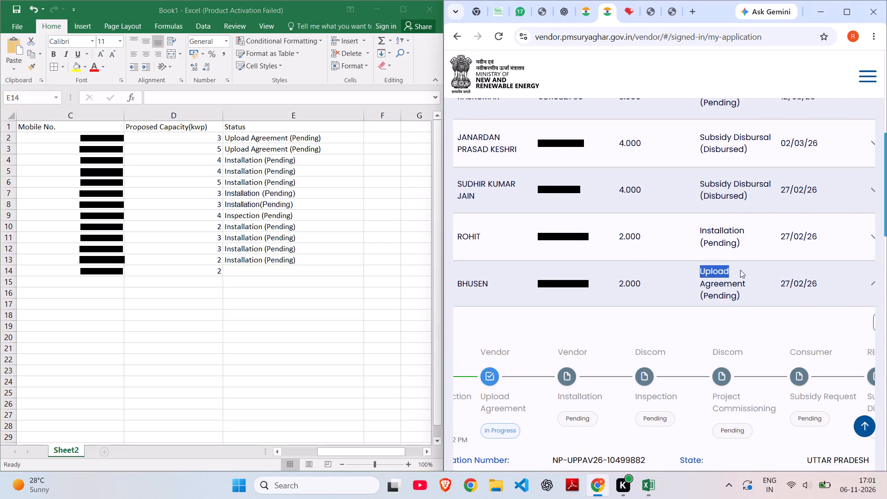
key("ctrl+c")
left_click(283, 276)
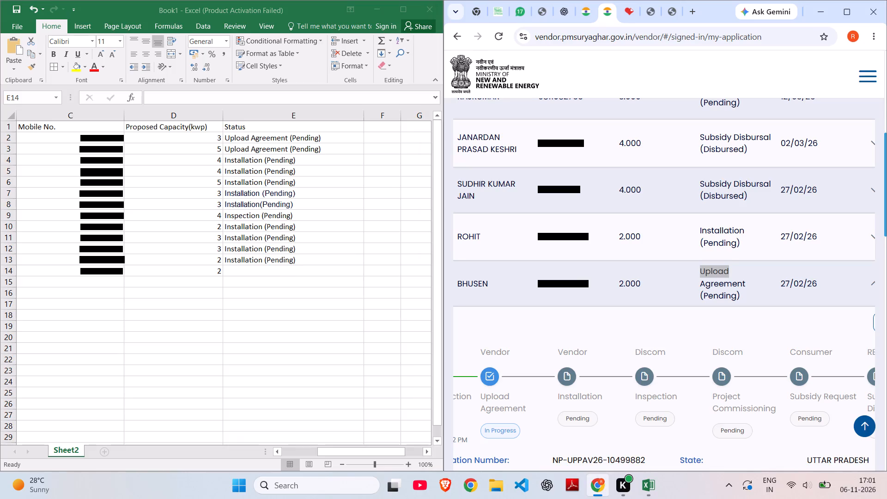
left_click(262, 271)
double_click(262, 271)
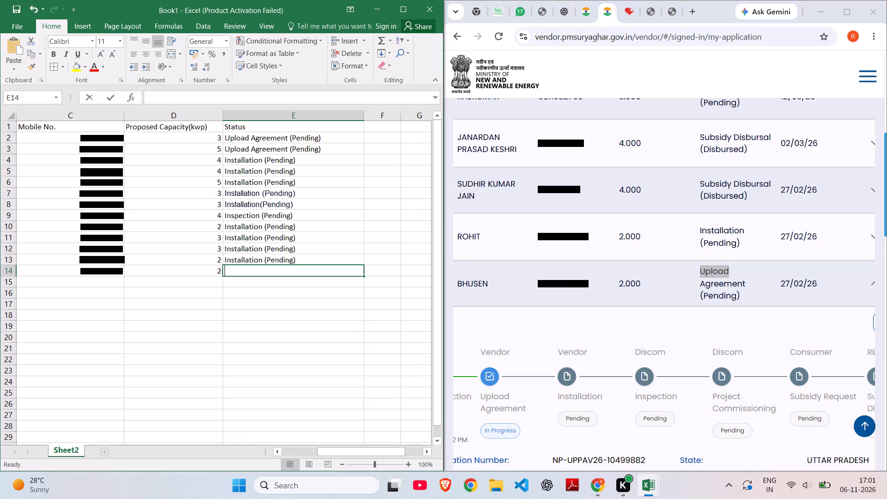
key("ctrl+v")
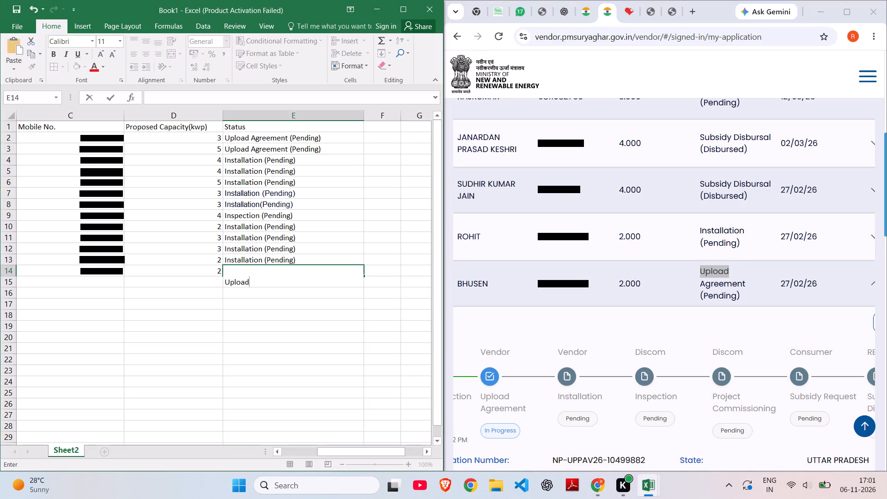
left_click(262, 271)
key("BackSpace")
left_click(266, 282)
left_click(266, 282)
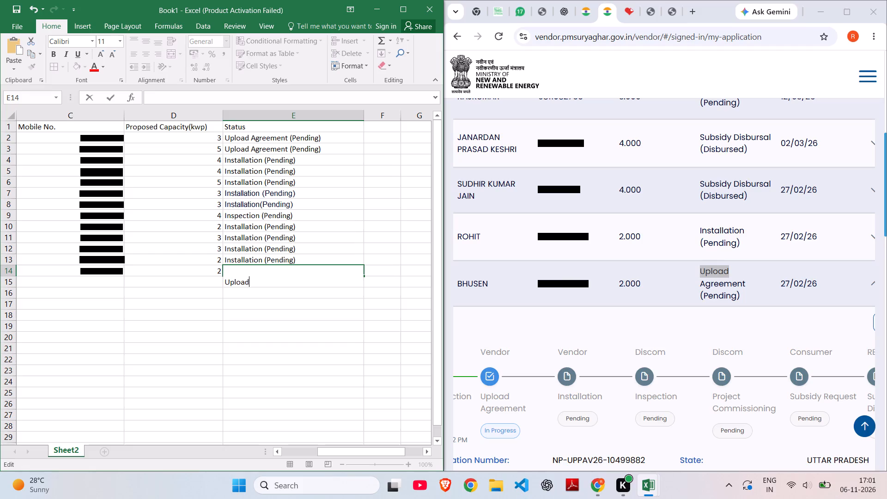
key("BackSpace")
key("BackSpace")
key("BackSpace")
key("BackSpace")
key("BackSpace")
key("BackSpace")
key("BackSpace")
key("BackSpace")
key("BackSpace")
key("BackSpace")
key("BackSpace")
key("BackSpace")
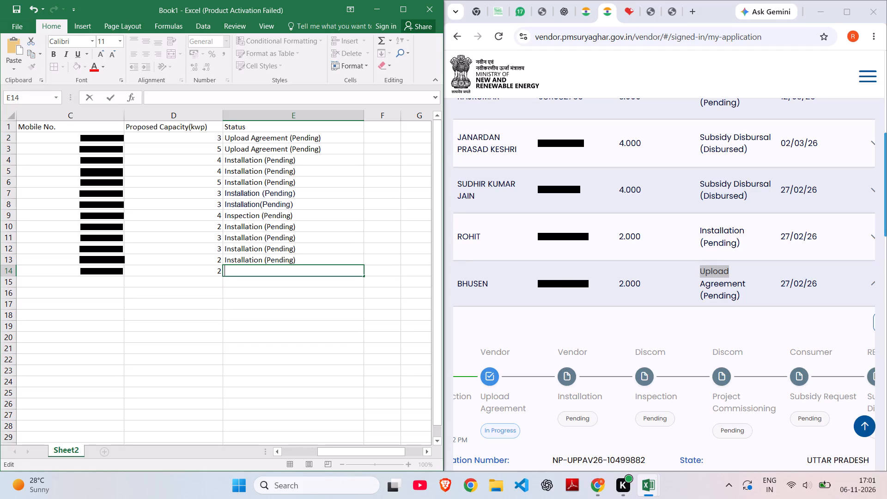
Enter Upload Agreement (Pending) as the status in cell E14.
key("shift+u")
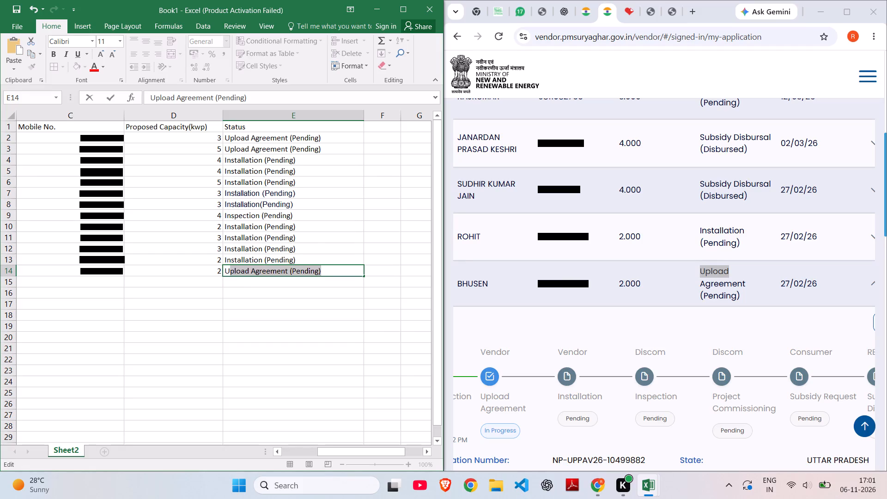
left_click(342, 270)
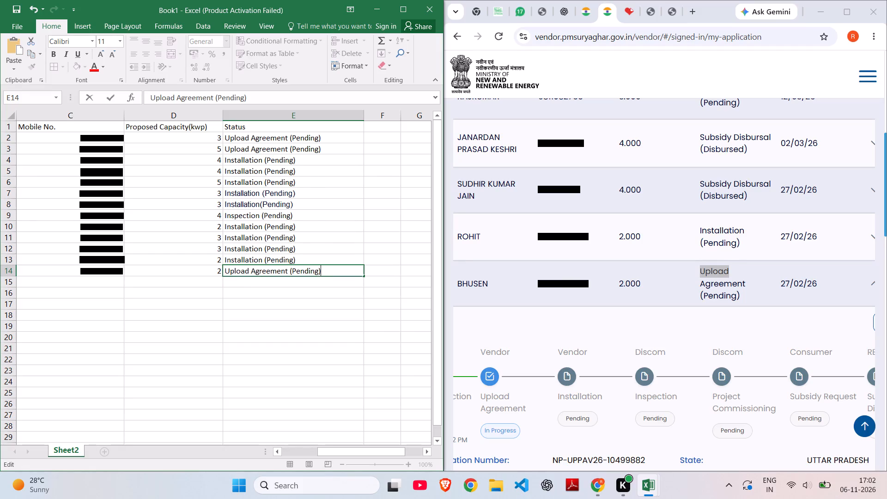
Enter serial number 14 in the Sr.No. cell A15.
scroll(298, 285, "right", 4)
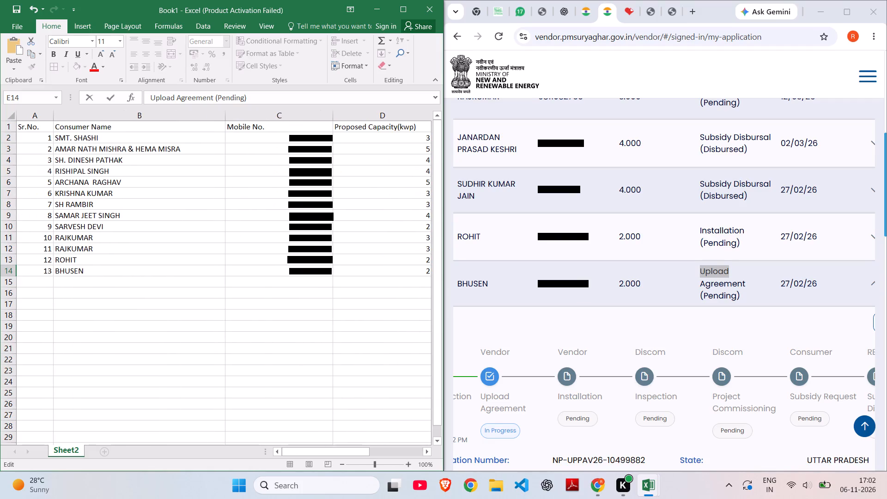
double_click(43, 282)
key("1")
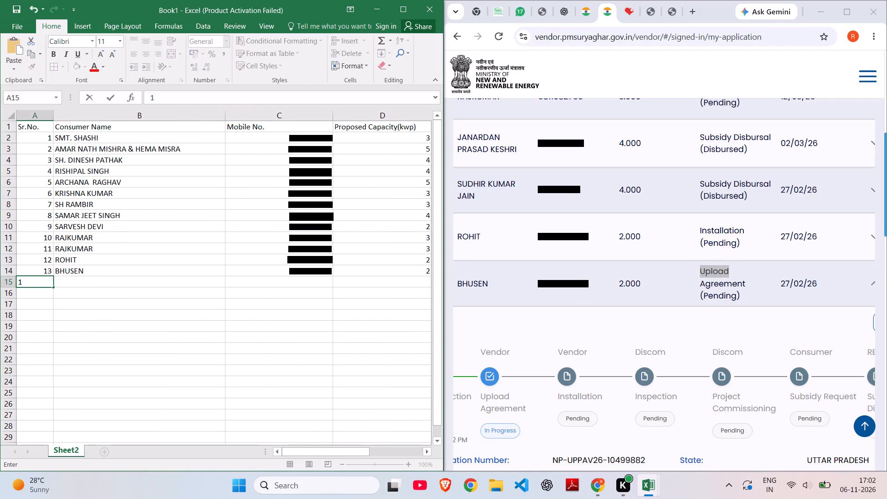
key("4")
key("period")
left_click(86, 284)
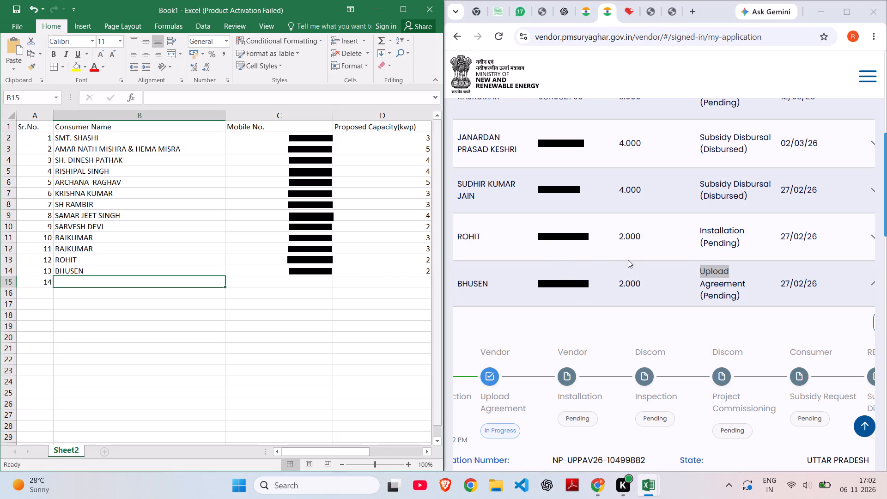
Expand the portal's 2.000 Upload Agreement (Pending) application dated 27/02/26, directly below the currently expanded one.
scroll(628, 260, "right", 5)
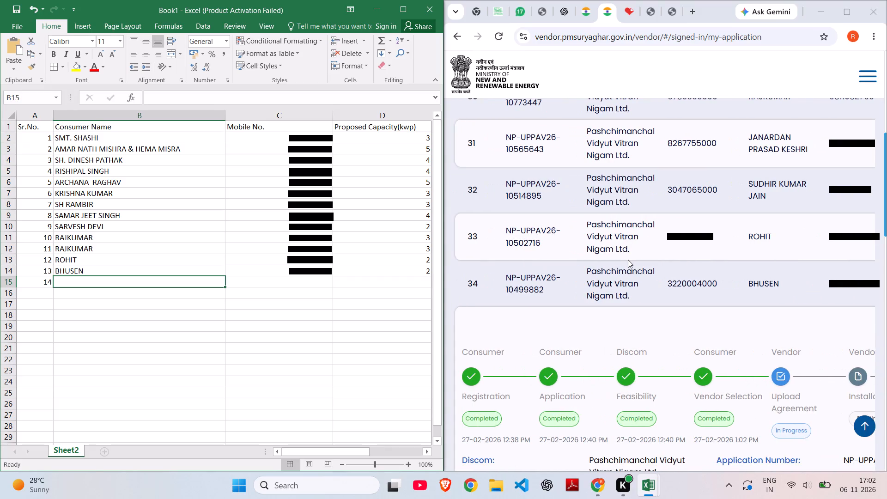
scroll(628, 260, "right", 1)
scroll(691, 285, "left", 2)
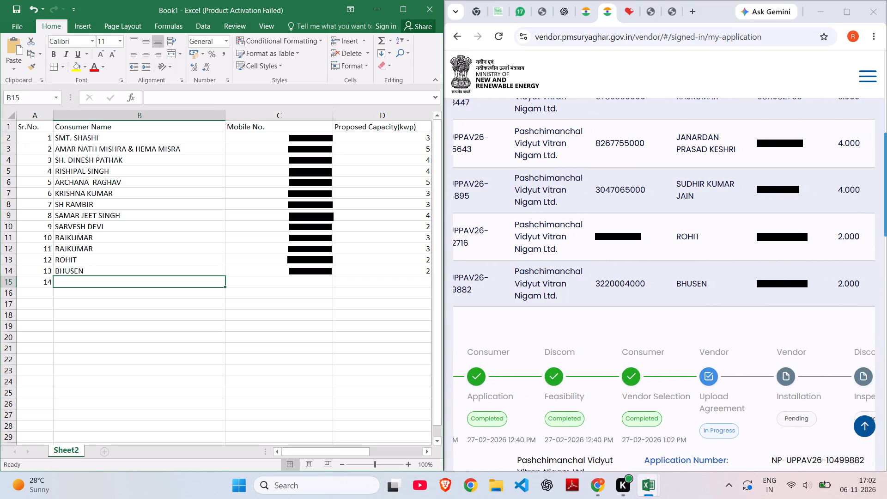
scroll(691, 285, "left", 1)
scroll(752, 300, "left", 2)
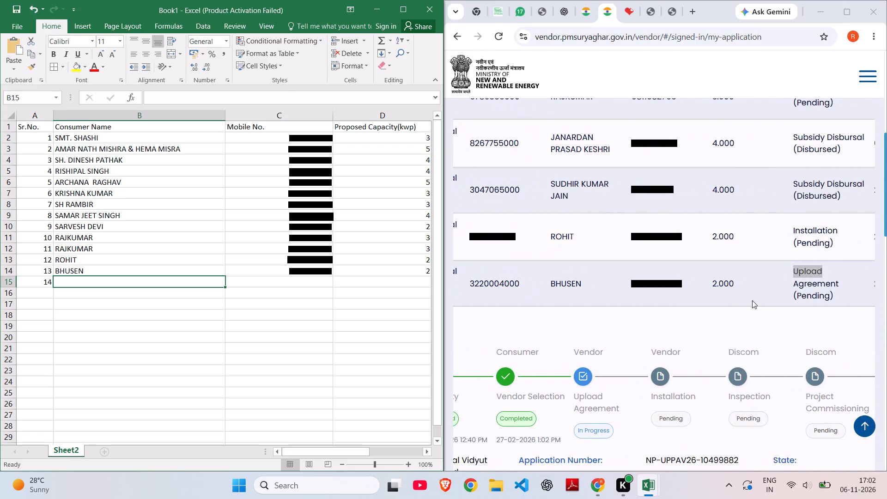
scroll(752, 300, "left", 1)
scroll(752, 300, "down", 2)
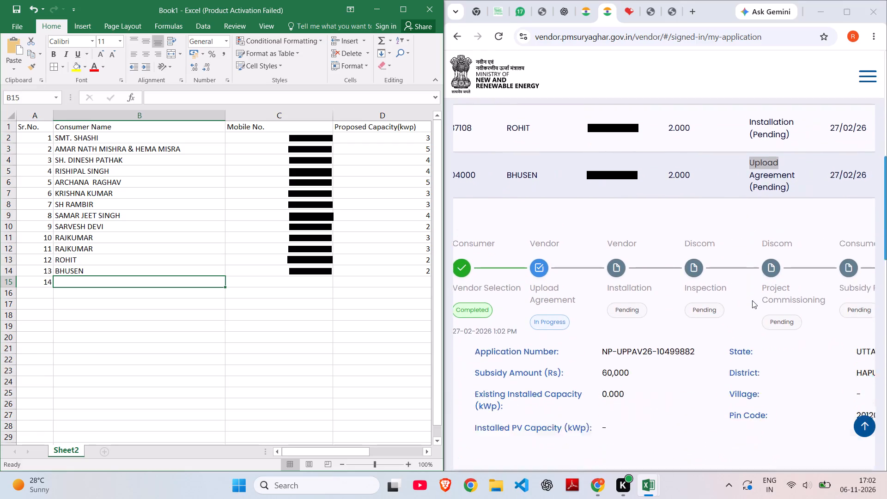
scroll(752, 300, "down", 3)
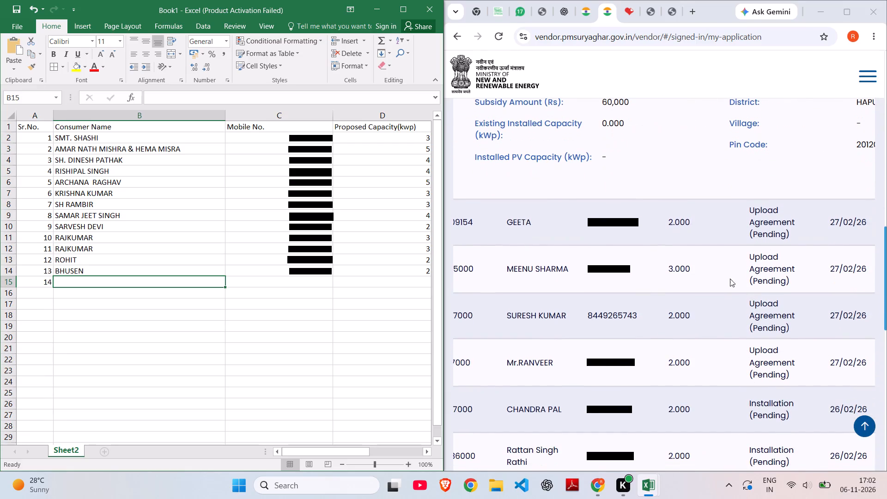
scroll(742, 276, "left", 2)
left_click(817, 221)
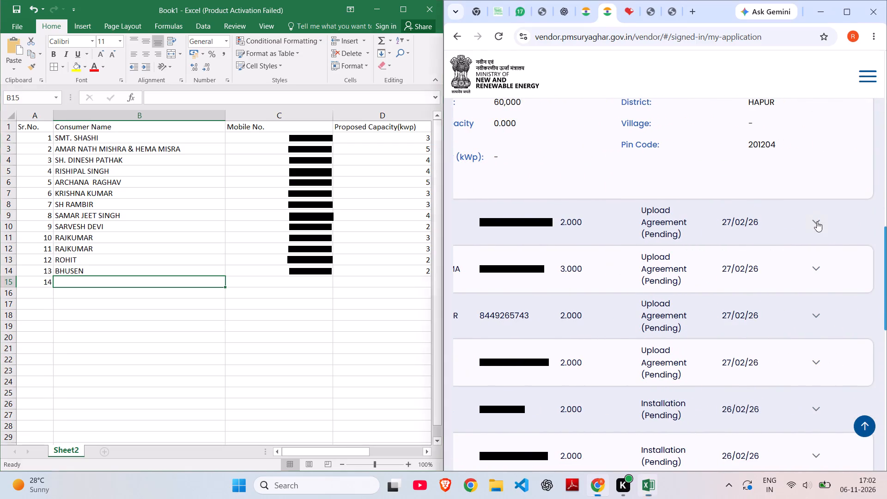
Copy the newly expanded application's consumer name and paste it into the Consumer Name cell B15.
scroll(690, 255, "right", 2)
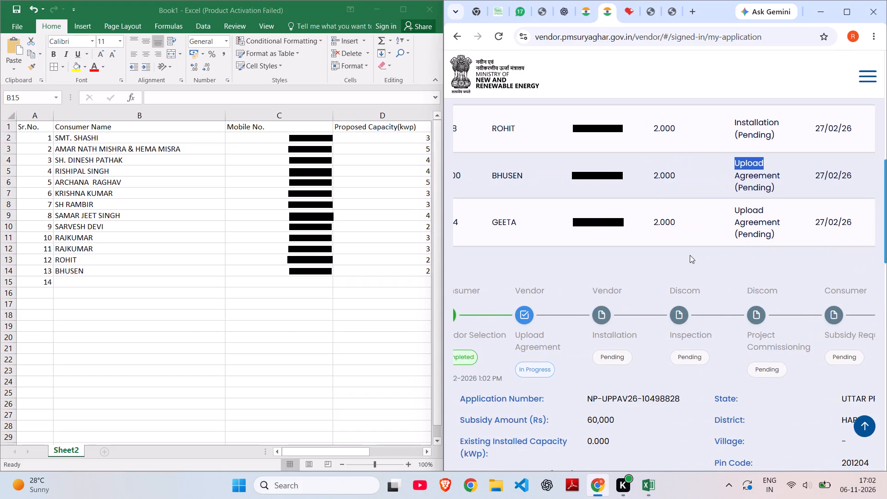
left_click(690, 255)
scroll(649, 215, "down", 1)
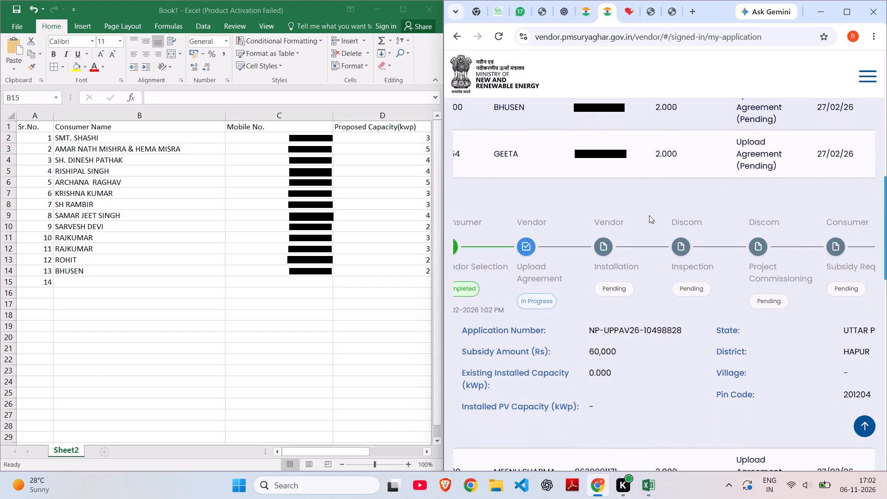
scroll(649, 215, "down", 1)
left_click_drag(490, 152, 531, 153)
key("ctrl+c")
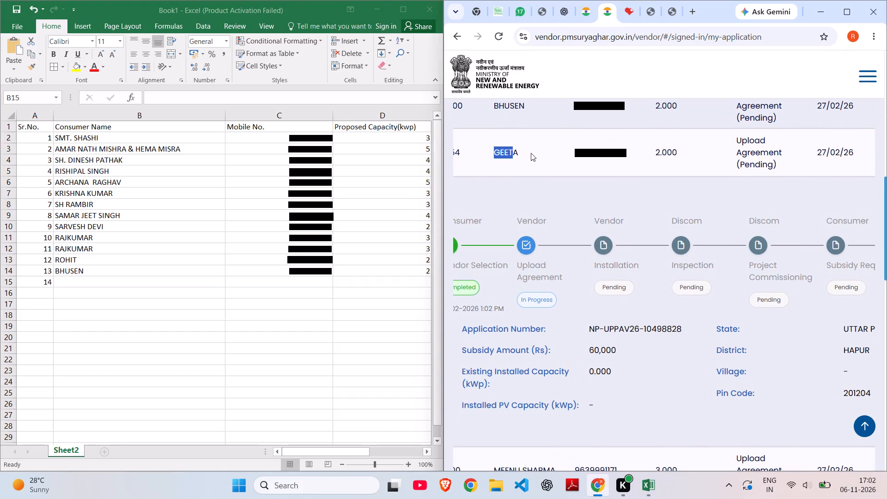
double_click(91, 280)
key("ctrl+v")
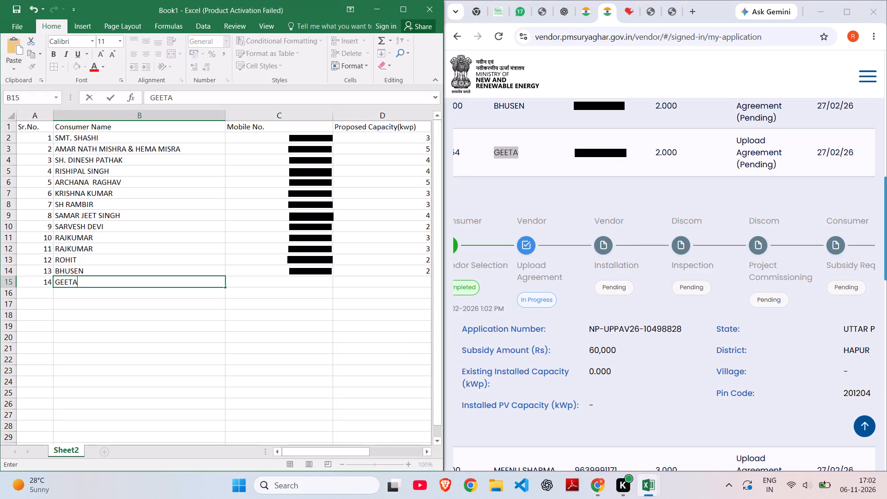
Copy the same application's mobile number and paste it into the Mobile No. cell C15.
left_click(575, 151)
left_click_drag(575, 151, 621, 152)
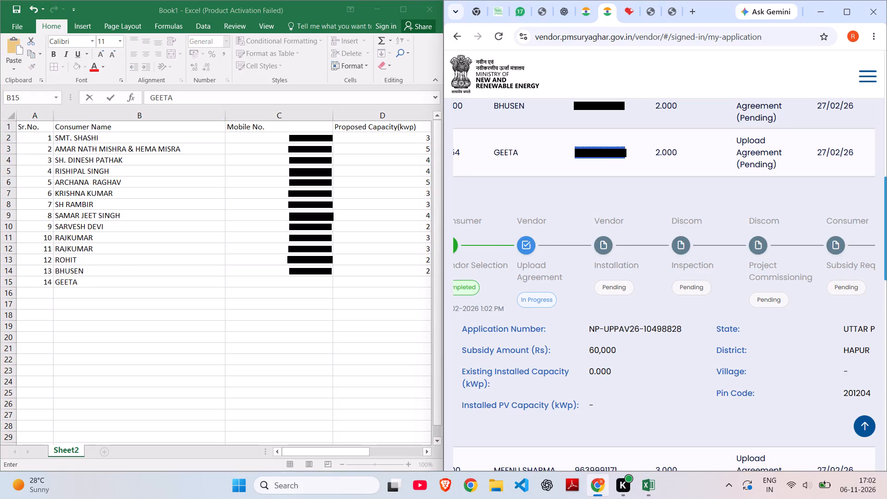
key("ctrl+c")
left_click(253, 283)
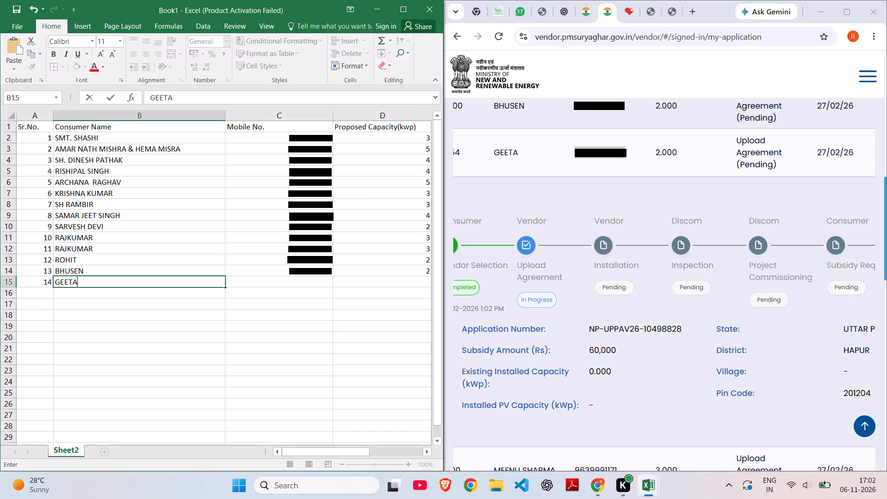
double_click(253, 283)
key("ctrl+v")
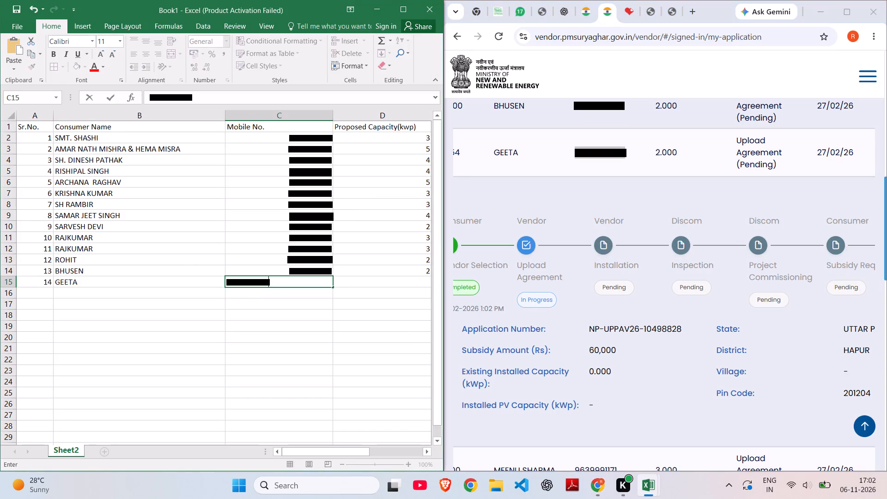
Enter 2.000 as the proposed capacity in cell D15.
left_click(390, 283)
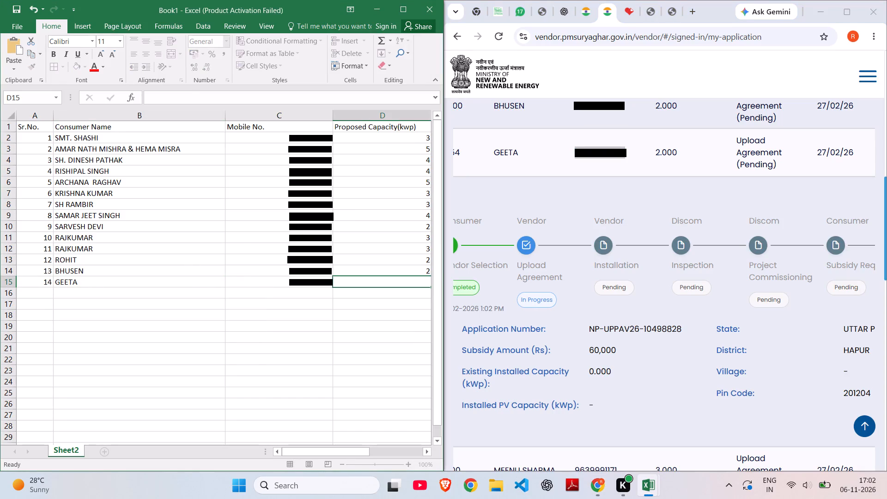
double_click(390, 283)
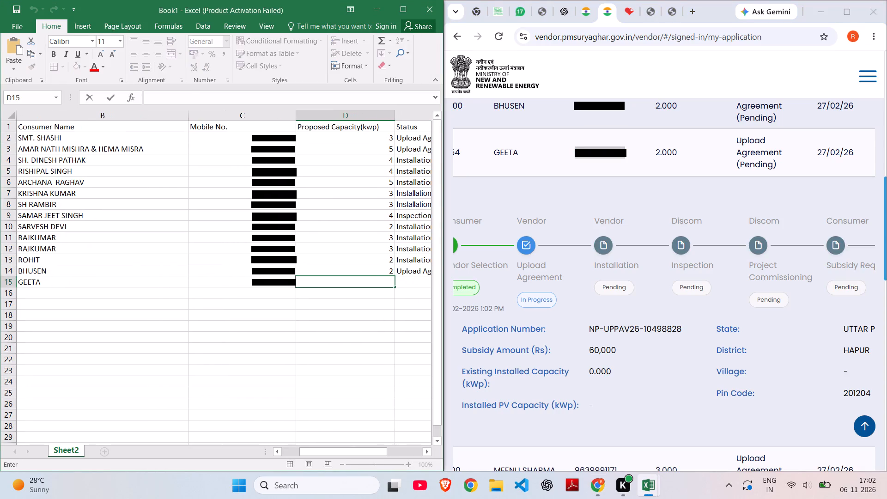
key("2")
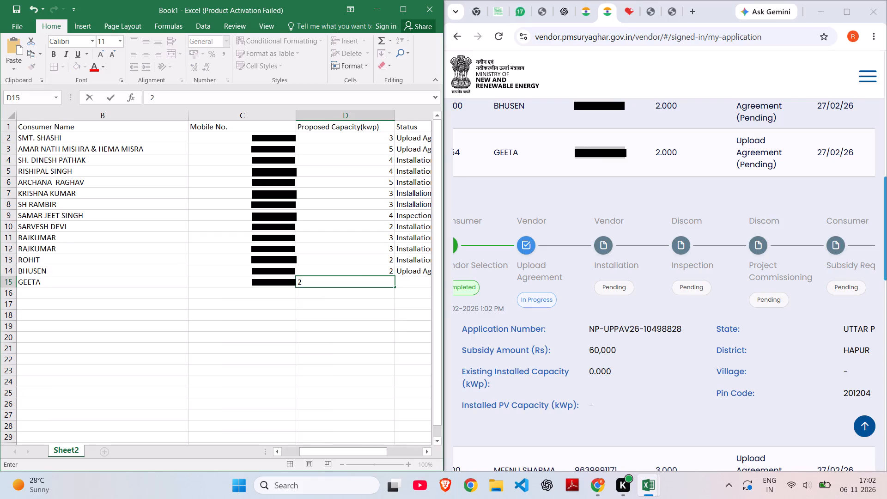
type(".000")
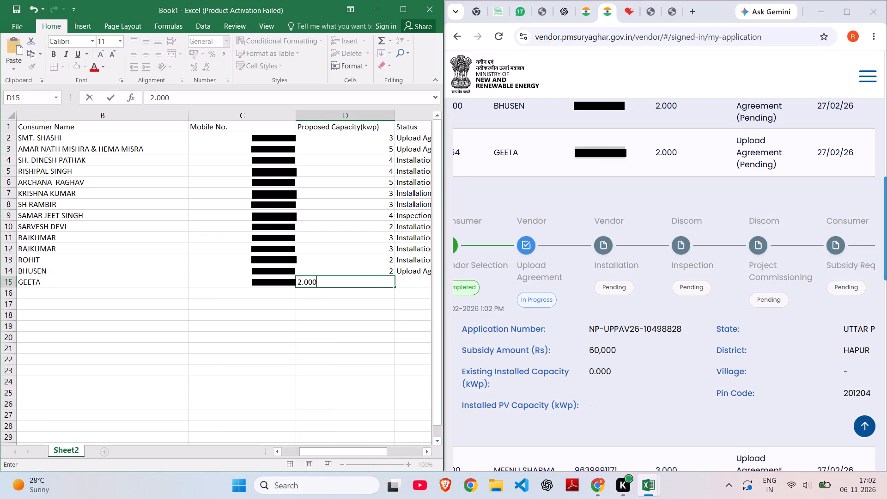
left_click(422, 280)
Enter Upload Agreement (Pending) as the status in cell E15.
scroll(422, 280, "left", 2)
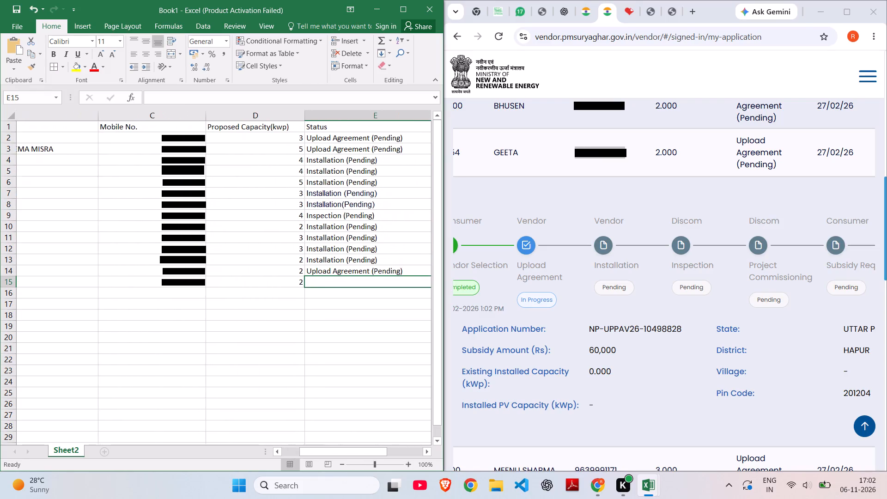
scroll(422, 280, "left", 1)
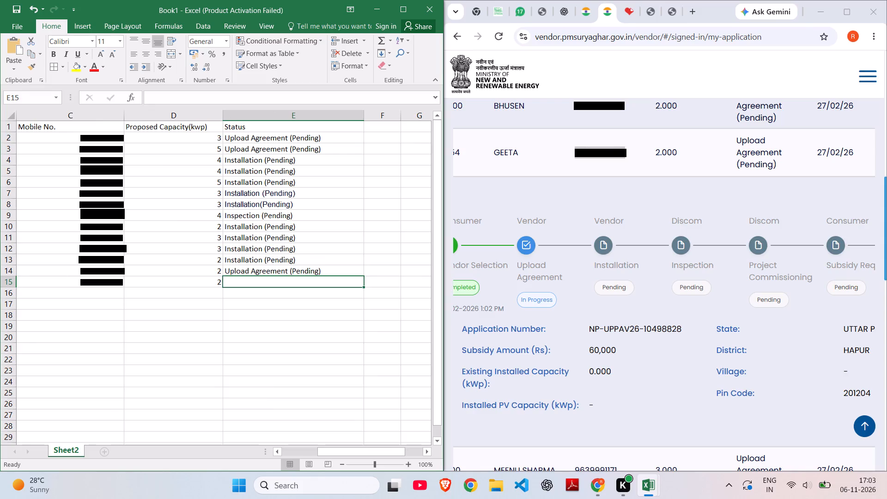
left_click(307, 282)
key("shift+u")
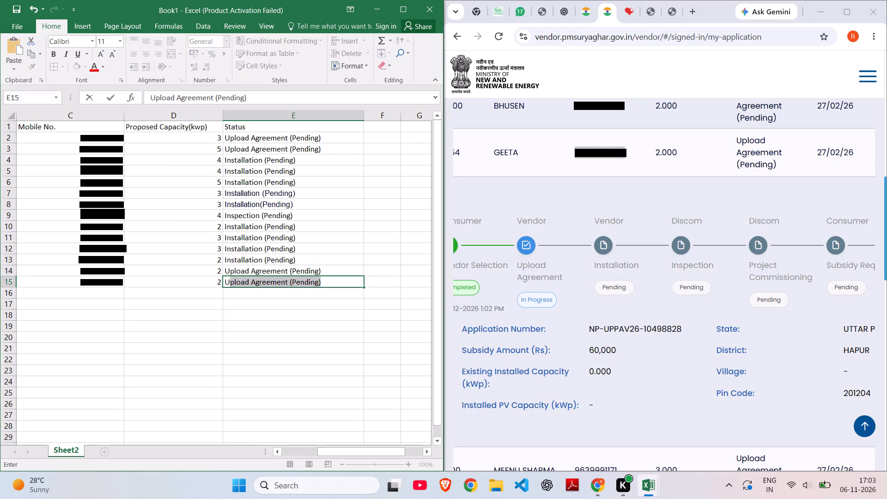
left_click(330, 285)
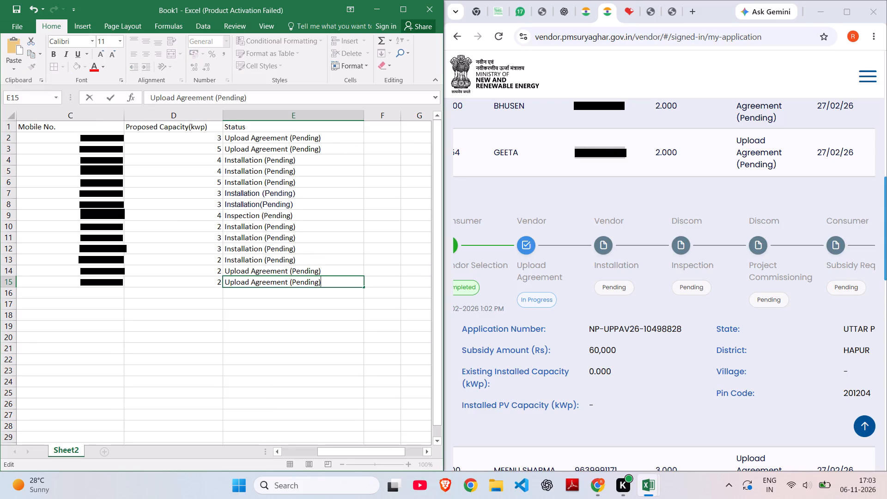
Expand the portal's 3.000 Upload Agreement (Pending) application dated 27/02/26, directly below the currently expanded one.
scroll(653, 161, "up", 2)
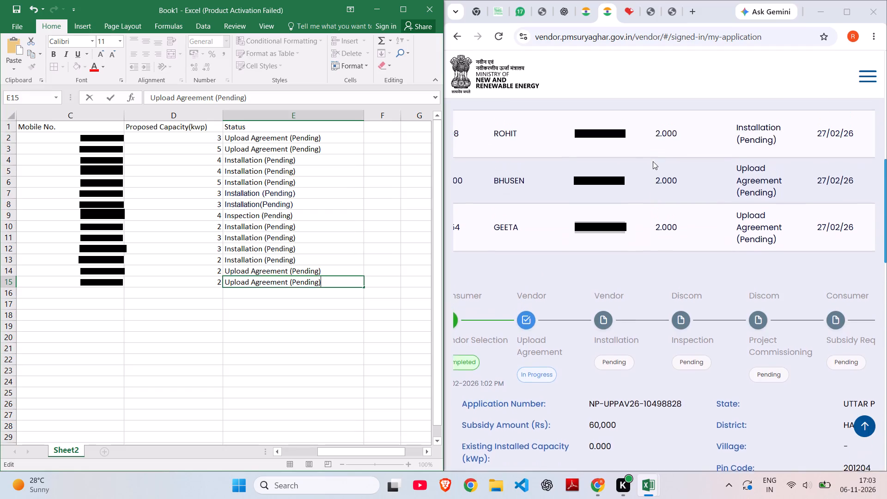
scroll(653, 161, "up", 5)
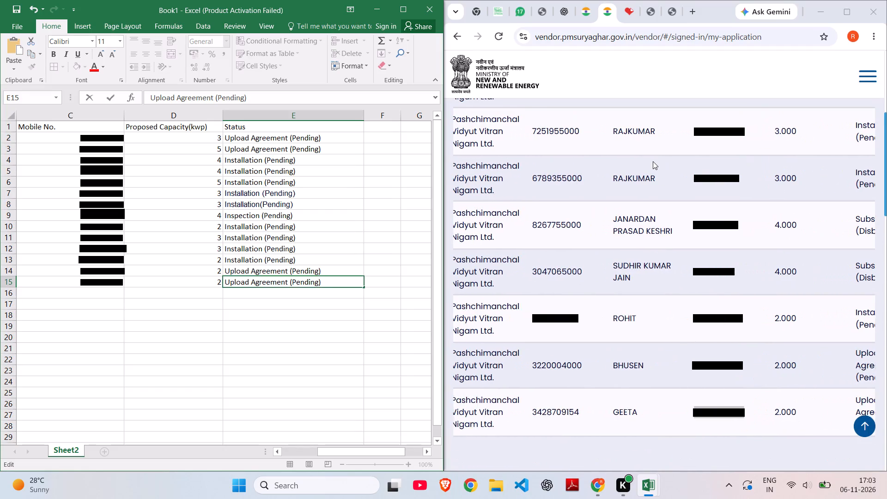
scroll(653, 161, "up", 9)
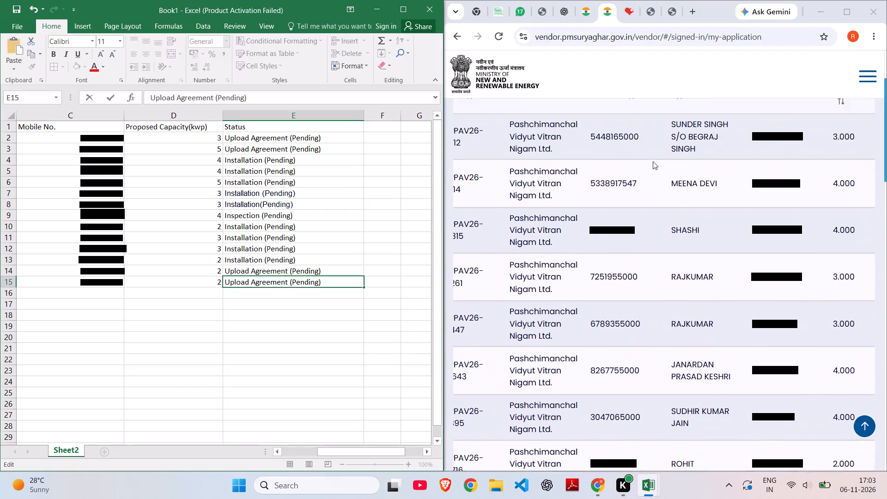
scroll(653, 161, "up", 1)
scroll(653, 161, "left", 1)
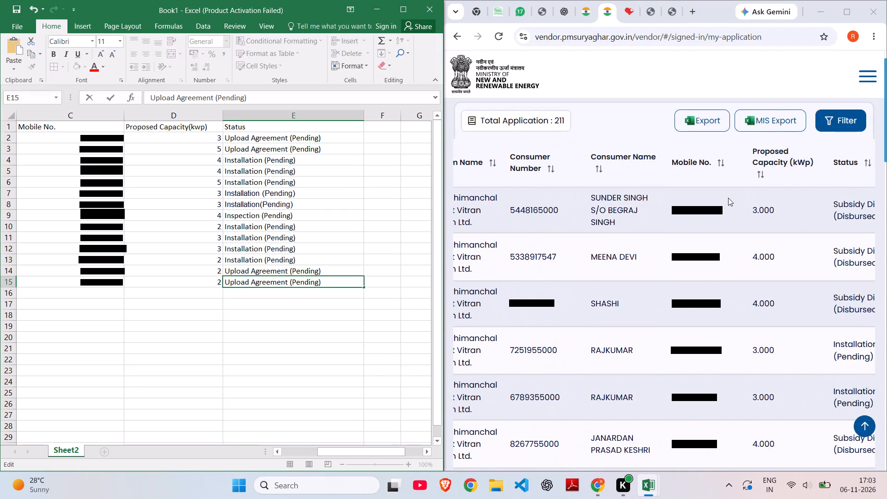
scroll(728, 198, "down", 5)
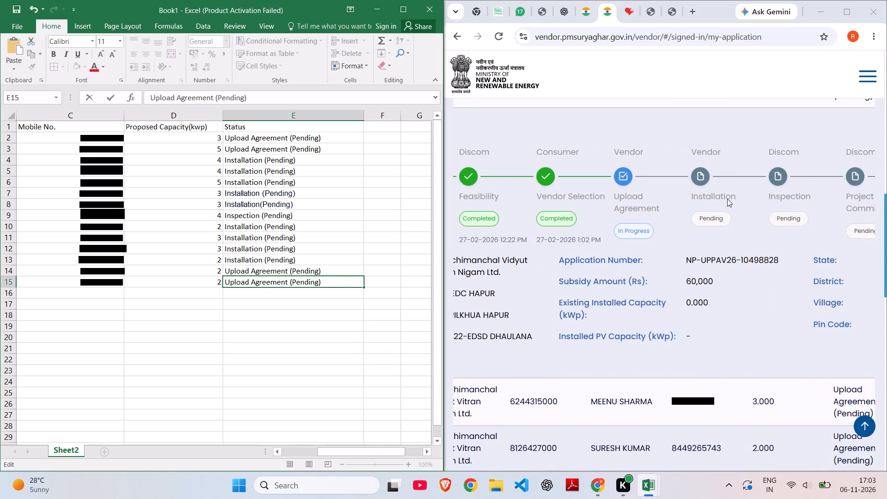
scroll(694, 230, "down", 3)
scroll(694, 230, "left", 1)
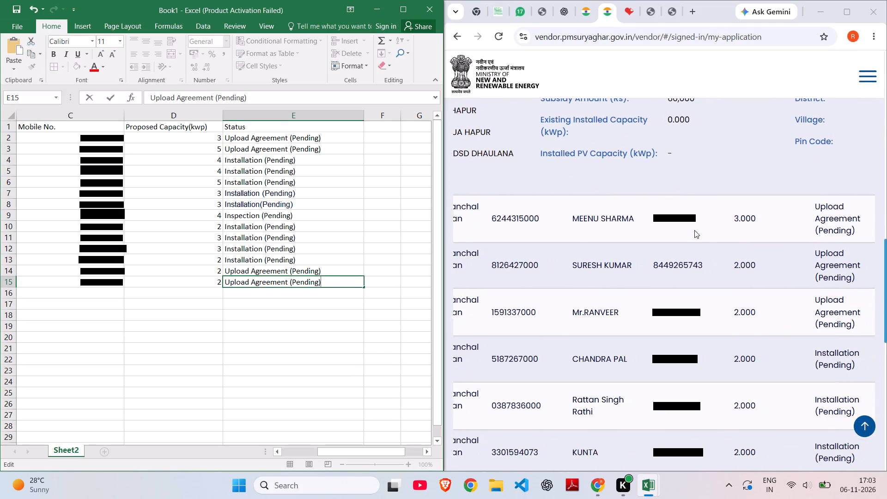
scroll(694, 230, "left", 1)
scroll(781, 212, "left", 2)
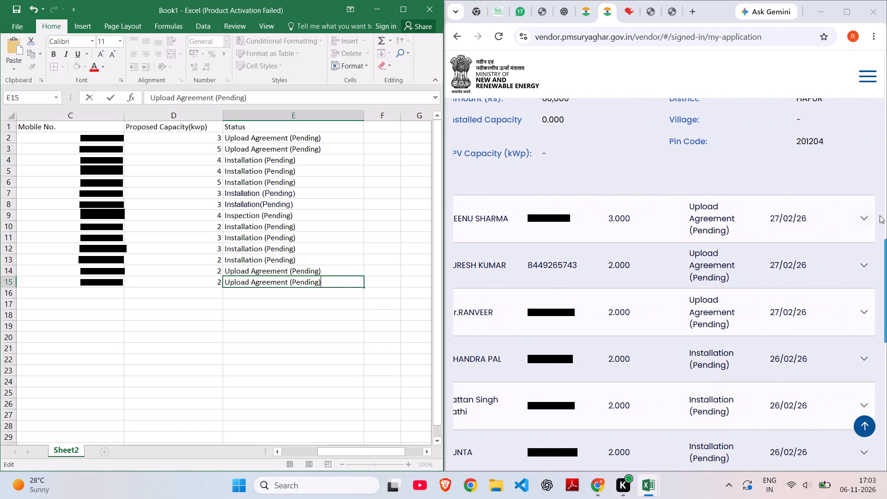
left_click(868, 218)
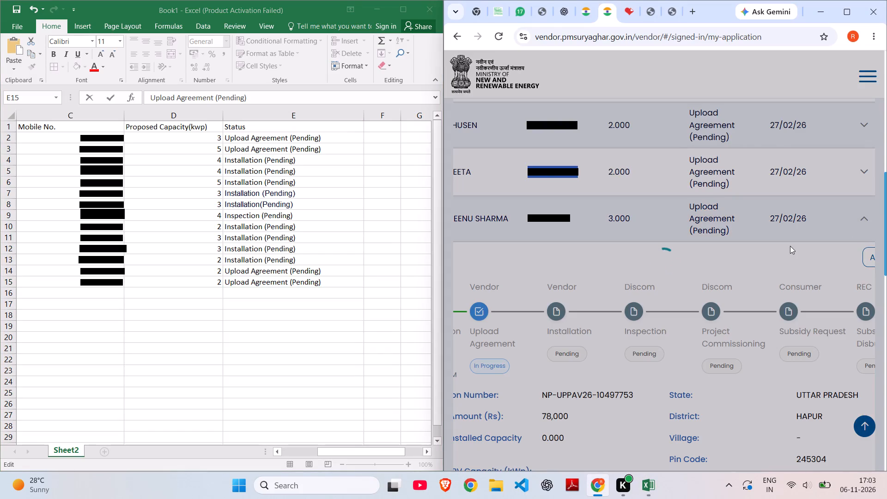
scroll(790, 246, "down", 1)
left_click(717, 221)
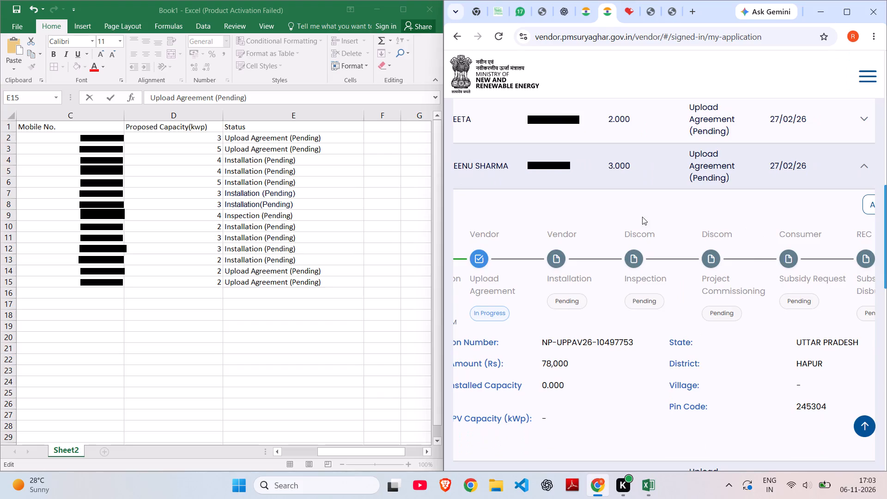
Copy the consumer name of the newly expanded 3.000 application.
scroll(606, 216, "right", 3)
scroll(606, 216, "down", 1)
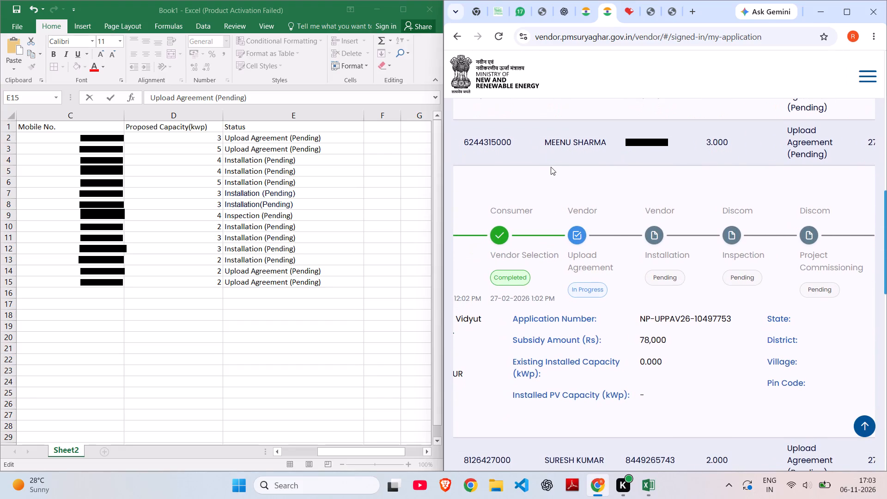
left_click_drag(542, 141, 605, 141)
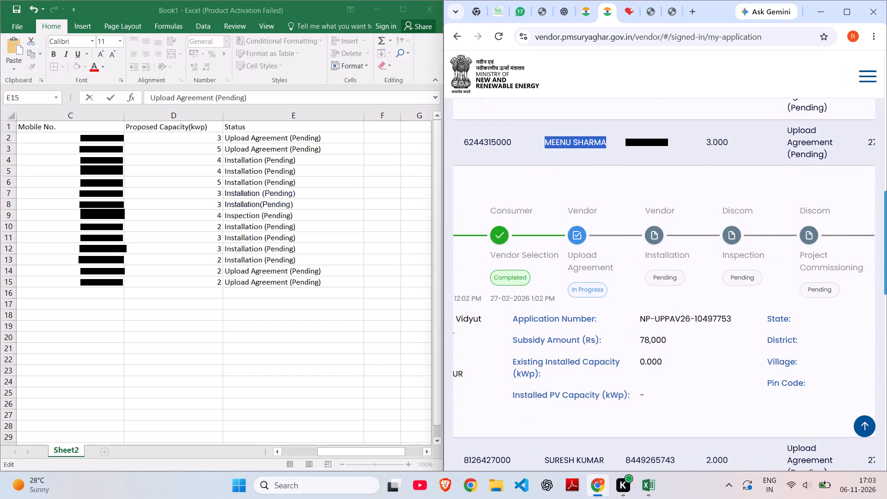
left_click_drag(605, 141, 609, 141)
key("ctrl+c")
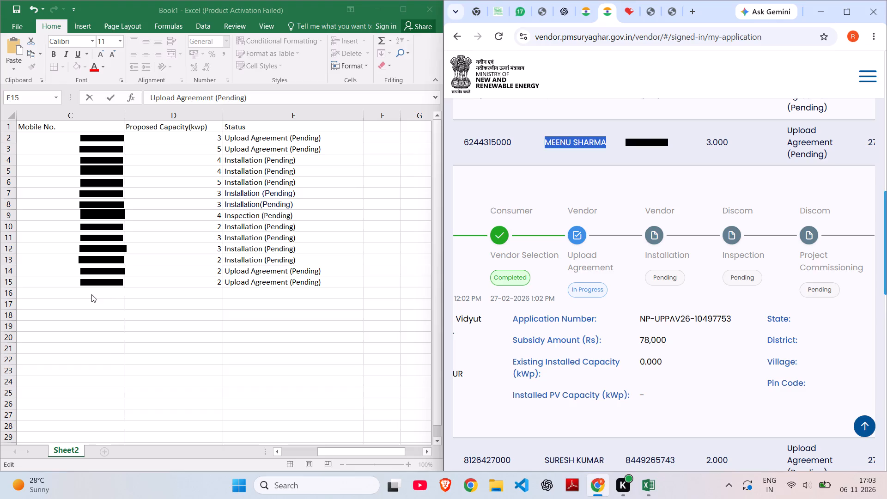
Maximize the workbook window and enter serial number 15 in the Sr.No. cell A16.
scroll(111, 289, "right", 6)
left_click(395, 15)
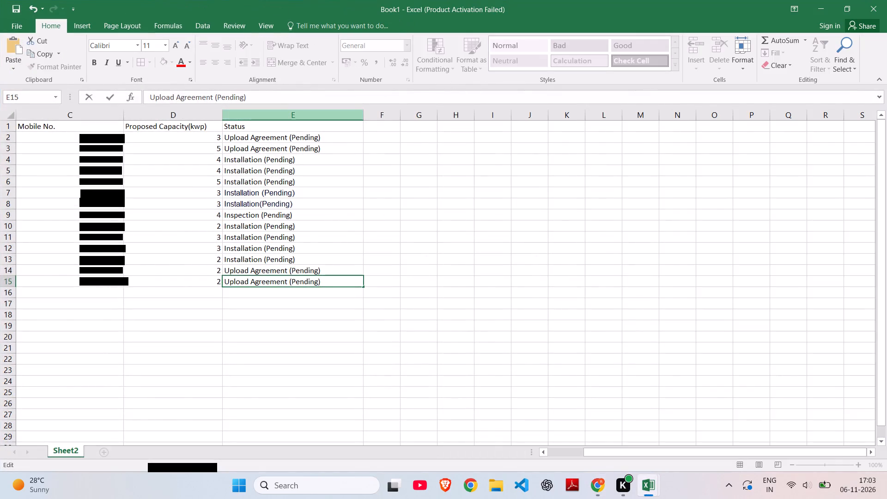
scroll(145, 235, "right", 6)
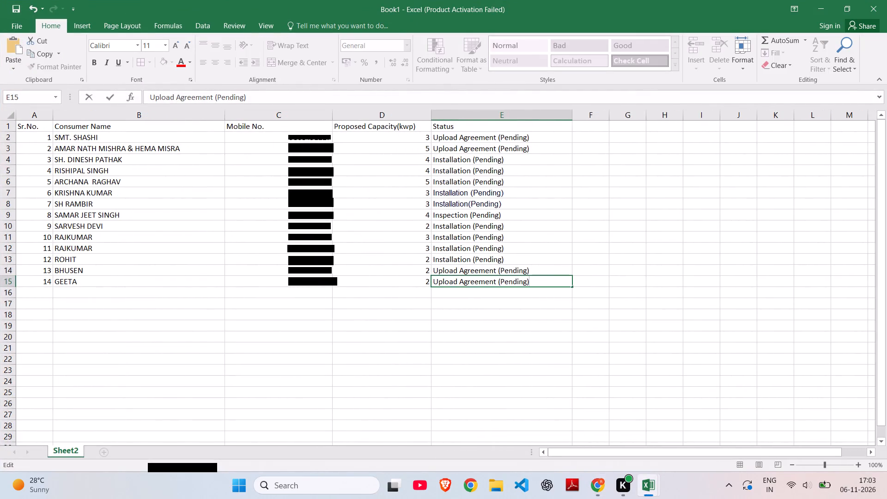
double_click(45, 294)
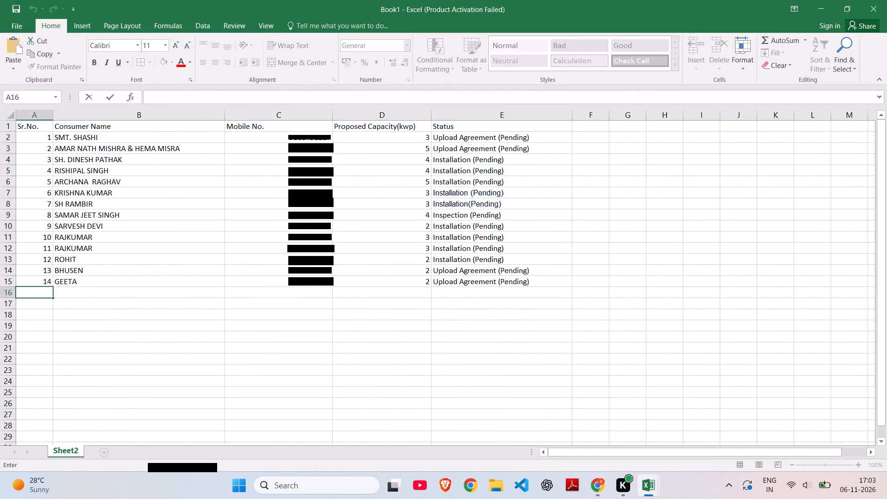
type("15")
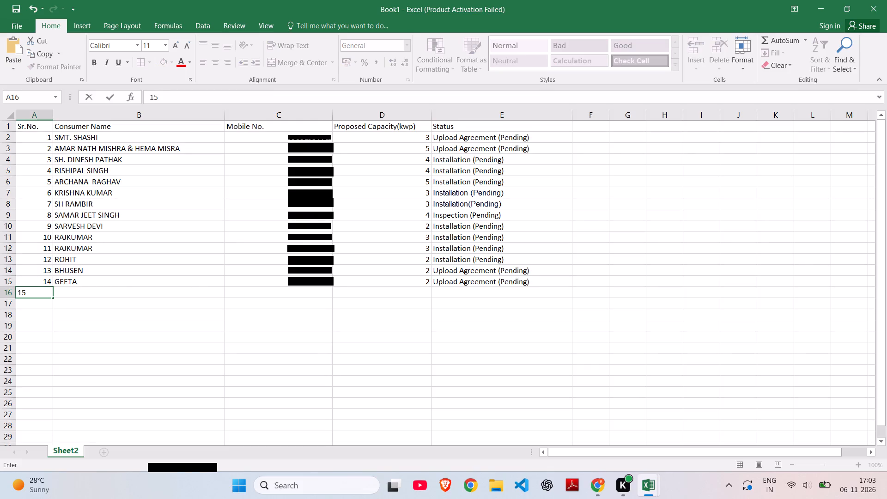
key("period")
Paste the copied consumer name into the Consumer Name cell B16.
left_click(79, 294)
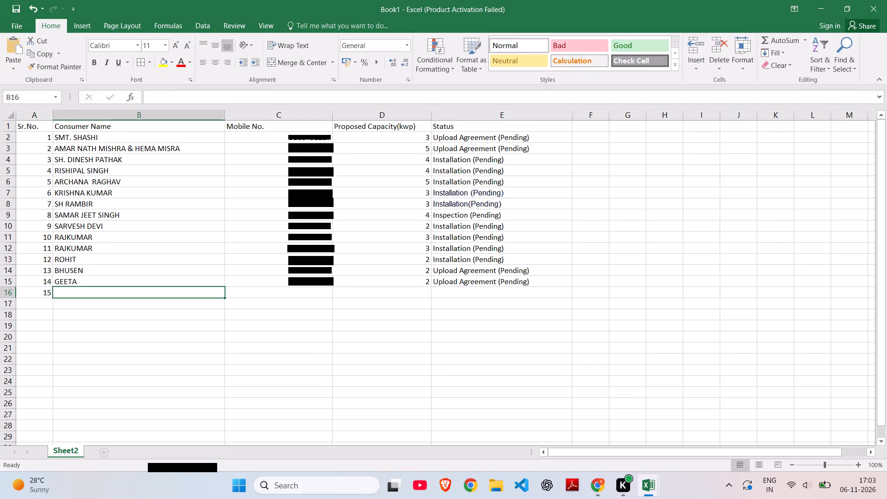
double_click(79, 294)
key("ctrl+v")
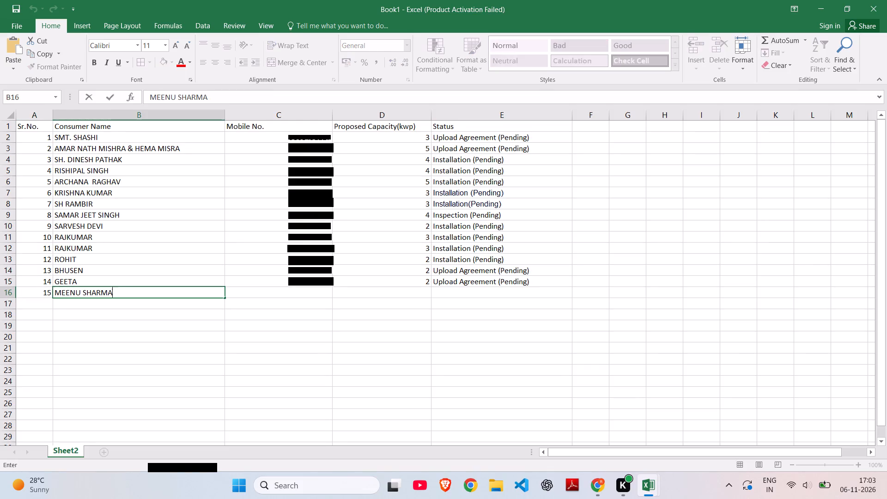
Restore the side-by-side view, copy the same application's mobile number and paste it into the Mobile No. cell C16.
double_click(281, 292)
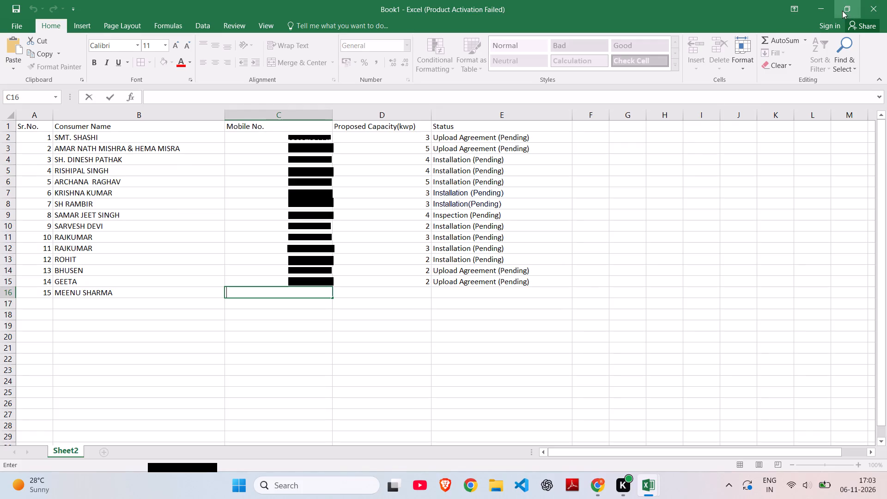
left_click(773, 47)
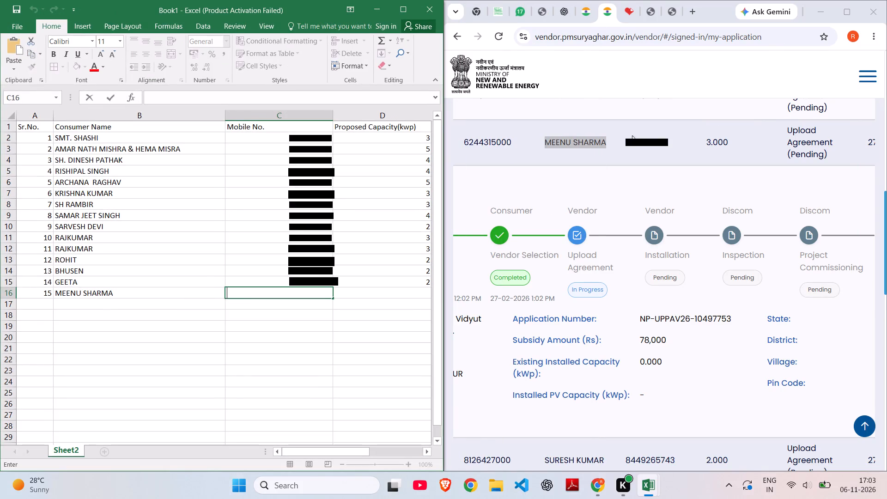
left_click_drag(627, 142, 689, 140)
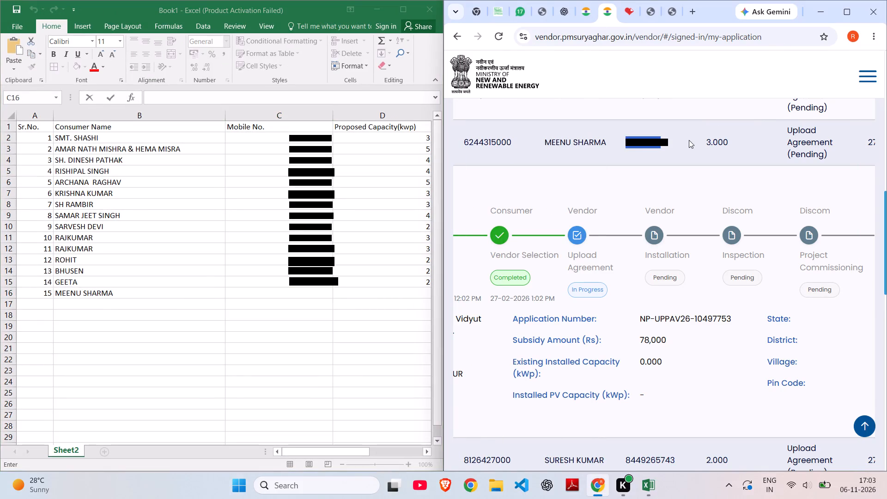
key("ctrl+c")
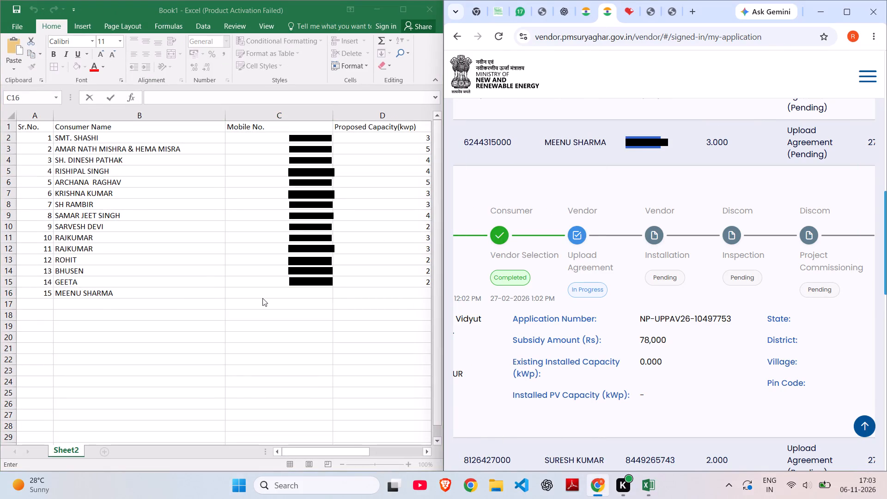
double_click(258, 294)
key("ctrl+v")
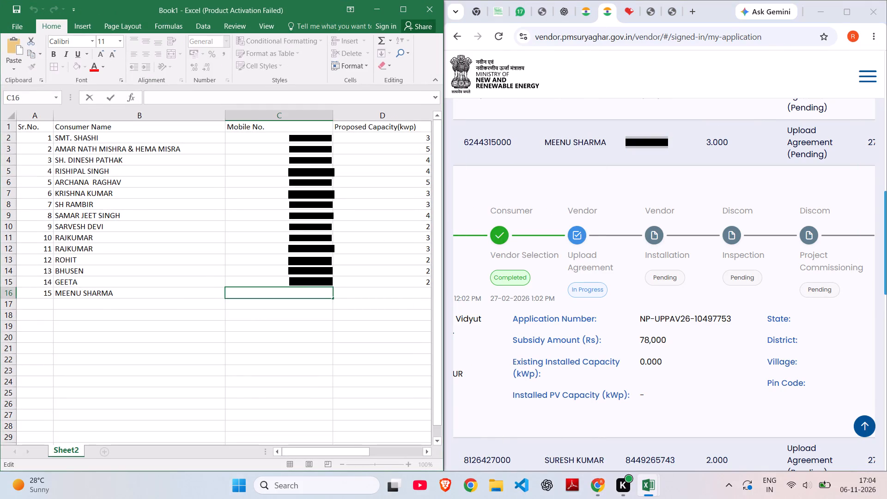
Enter 3.000 as the proposed capacity in cell D16.
left_click(388, 290)
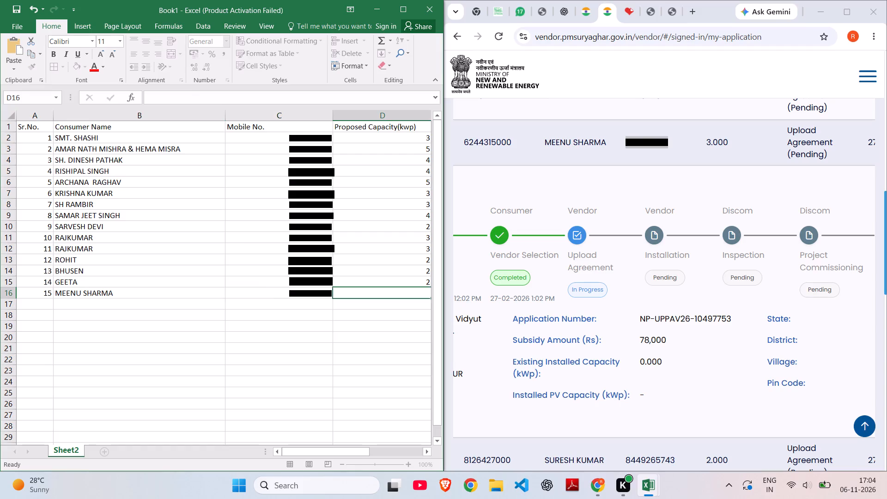
left_click(388, 290)
double_click(388, 290)
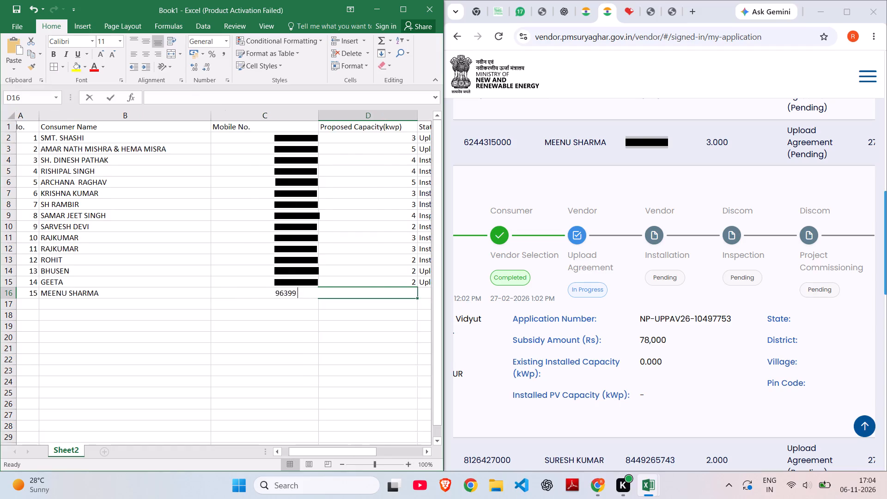
key("3")
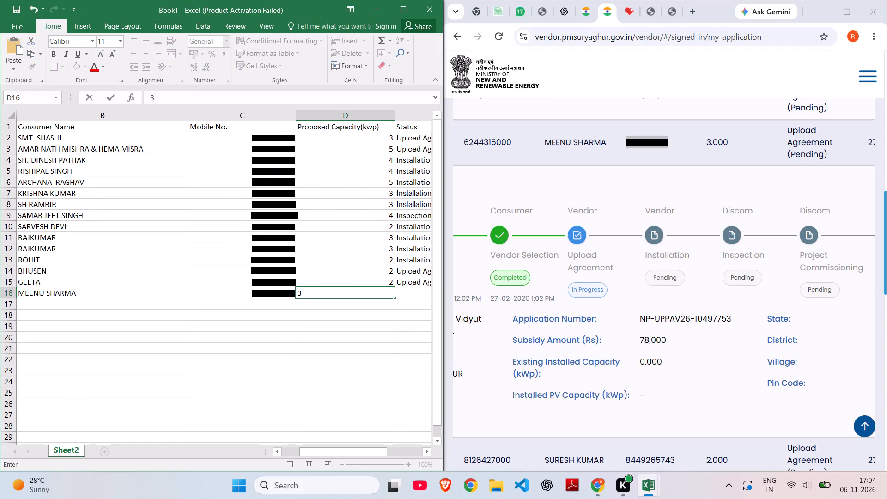
type(".000")
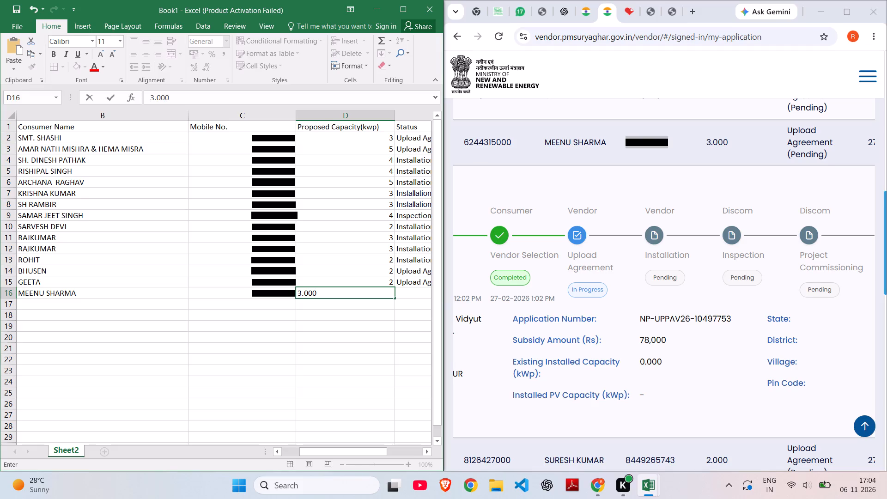
Enter "upload Agreement (Pending)" as the status in cell E16.
left_click(412, 293)
scroll(412, 293, "left", 1)
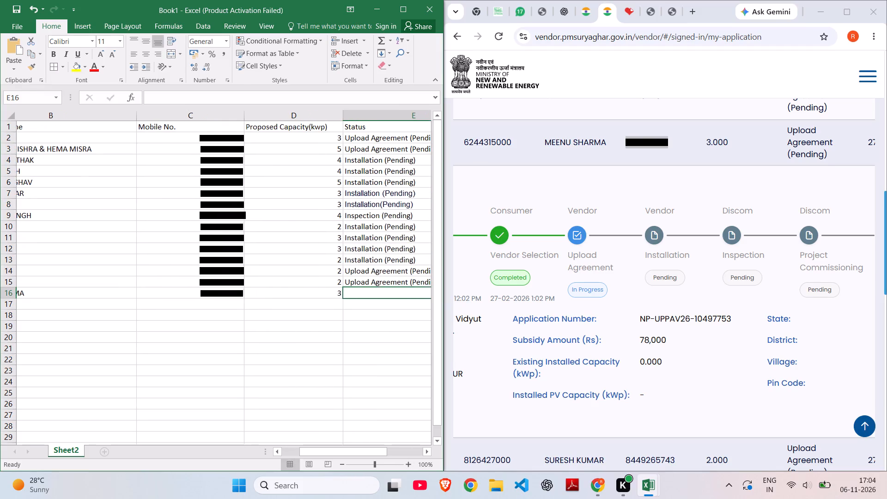
scroll(412, 293, "left", 1)
double_click(412, 293)
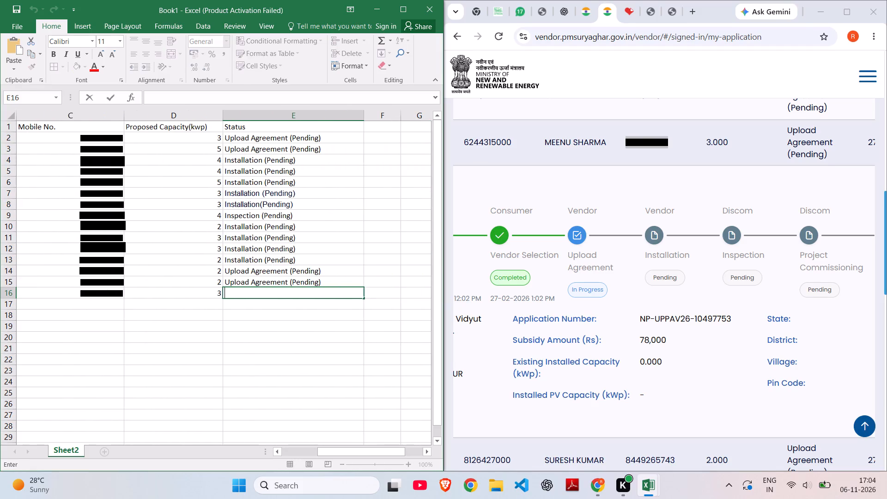
key("u")
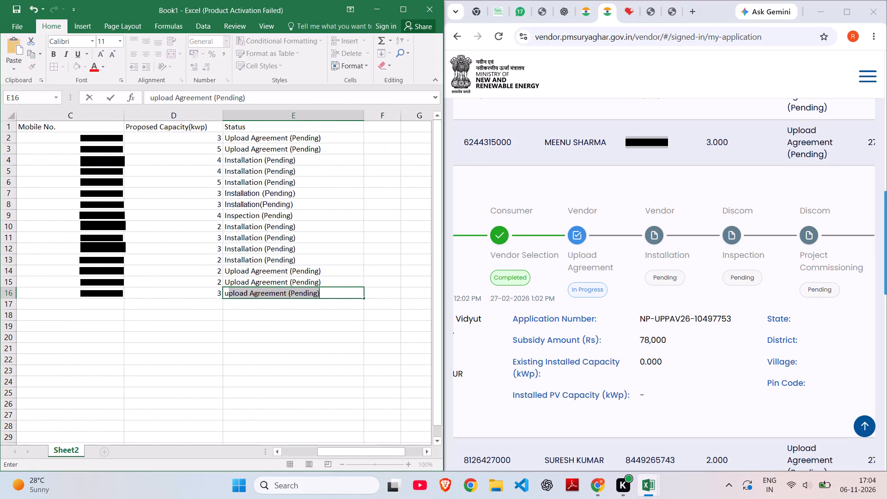
left_click(337, 294)
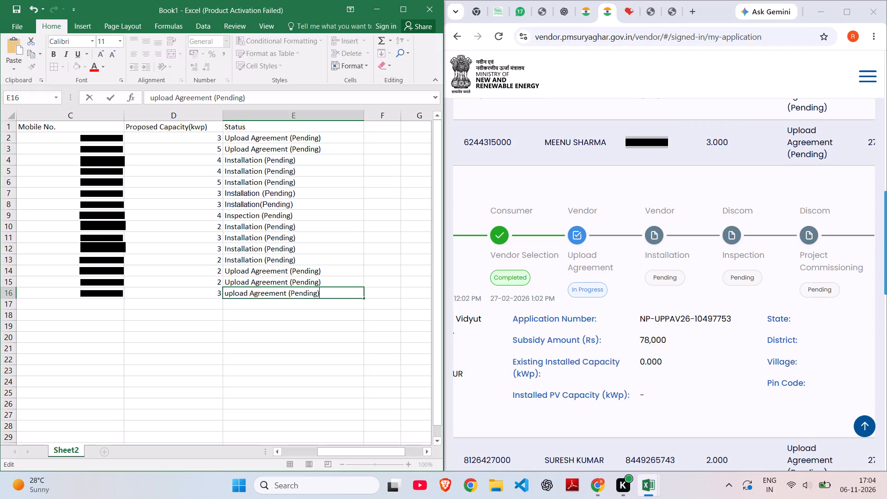
Expand the details of the portal's application 37, the 2.000 kWp entry directly below the one just recorded.
scroll(735, 209, "down", 4)
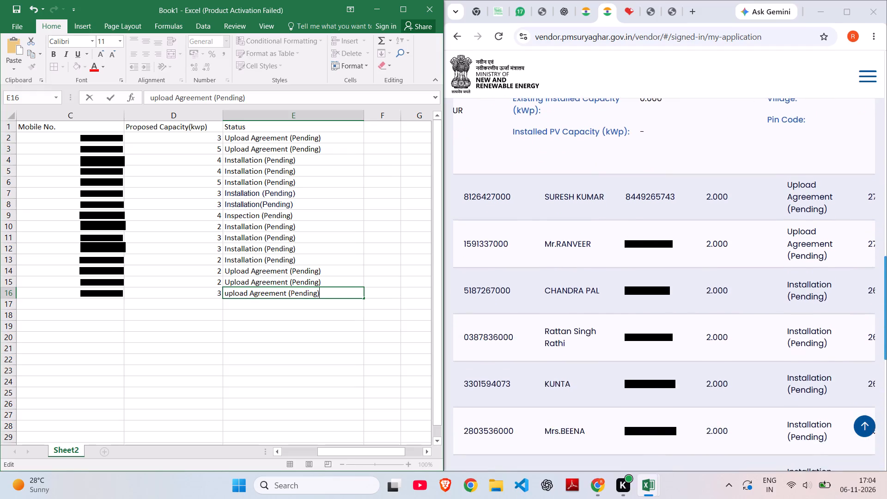
scroll(735, 209, "down", 1)
scroll(735, 209, "left", 4)
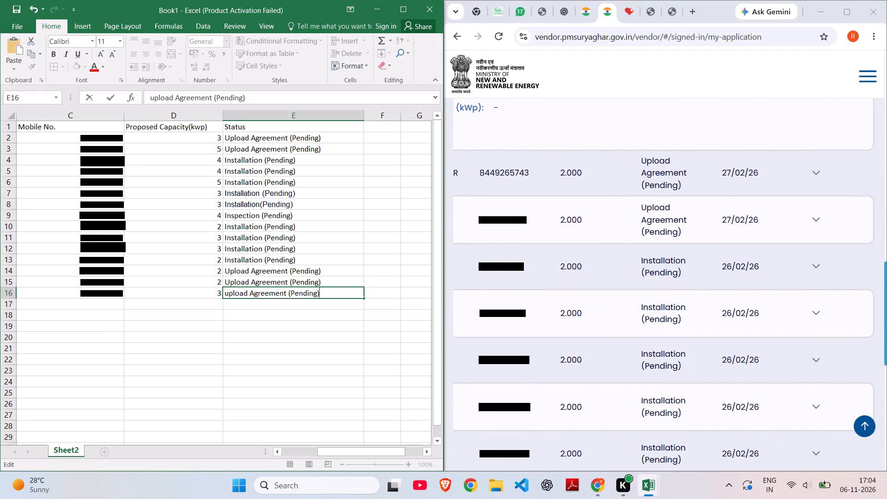
left_click(812, 172)
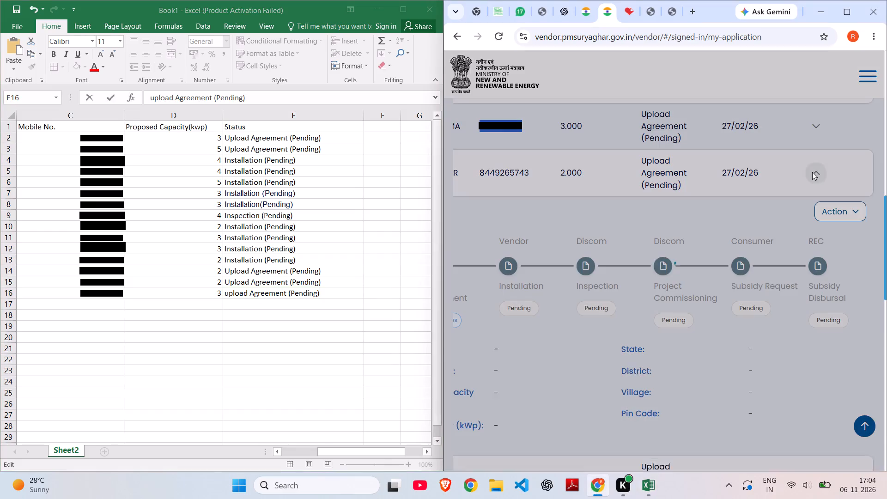
left_click(694, 193)
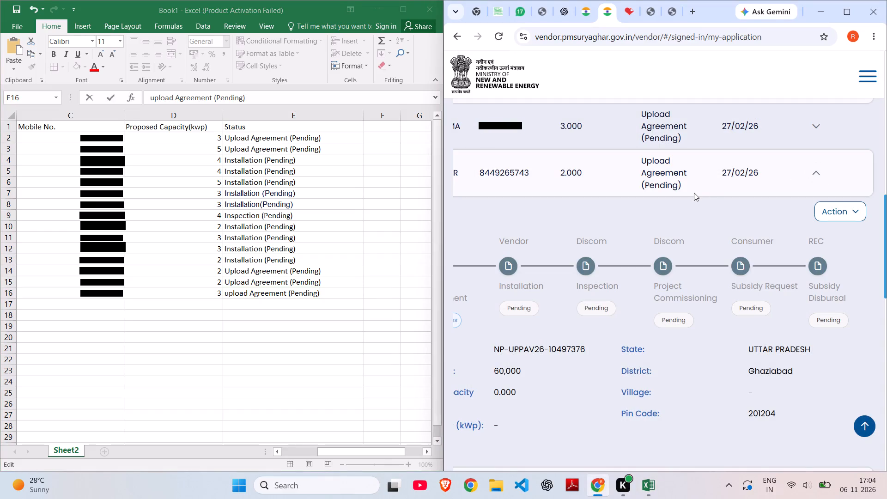
Copy the consumer name of application 37 from the portal list.
scroll(528, 200, "right", 4)
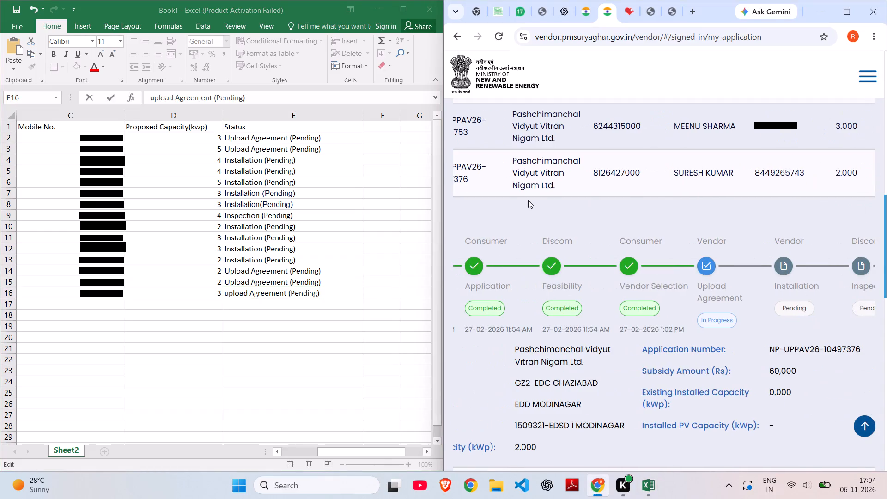
scroll(637, 176, "down", 1)
scroll(637, 176, "right", 1)
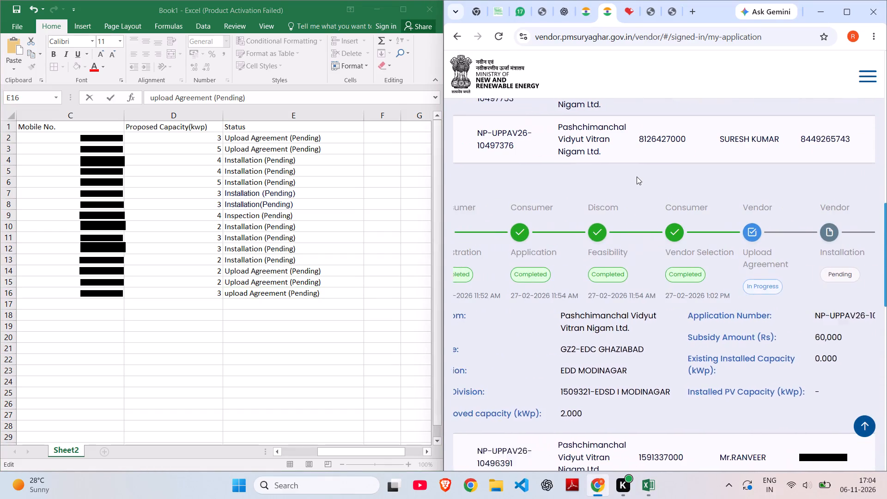
scroll(637, 176, "right", 2)
scroll(637, 176, "down", 1)
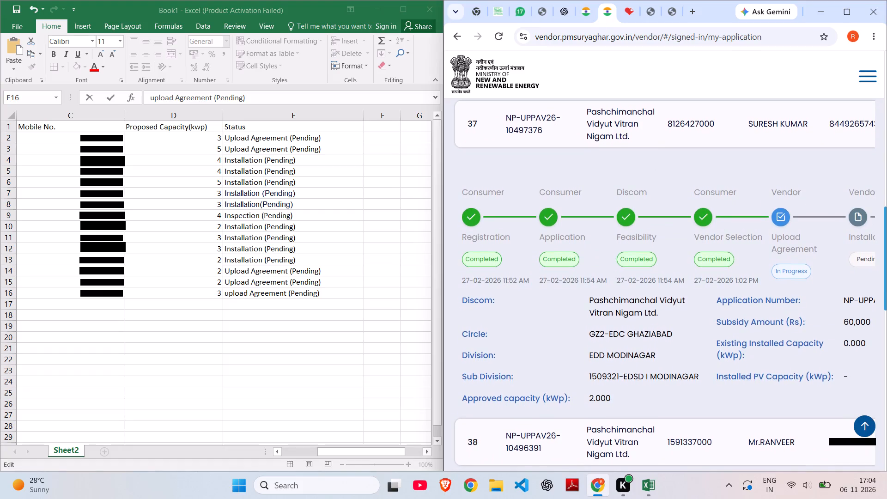
left_click_drag(750, 124, 805, 123)
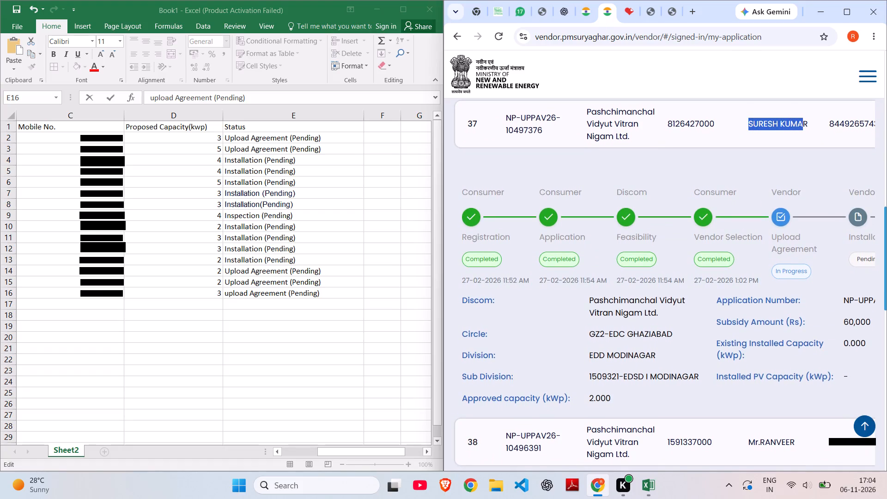
left_click_drag(805, 123, 811, 123)
key("ctrl+c")
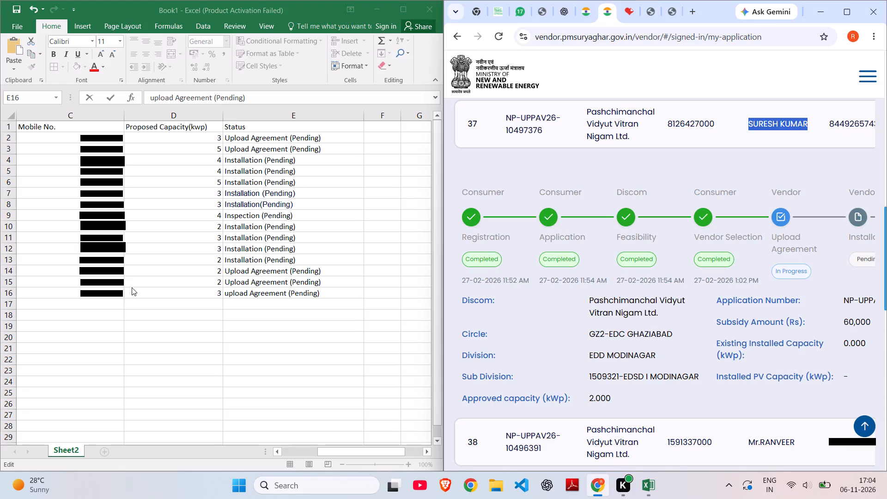
Maximize the workbook window and enter serial number 16 in the Sr.No. cell A17.
scroll(132, 287, "right", 11)
left_click(407, 10)
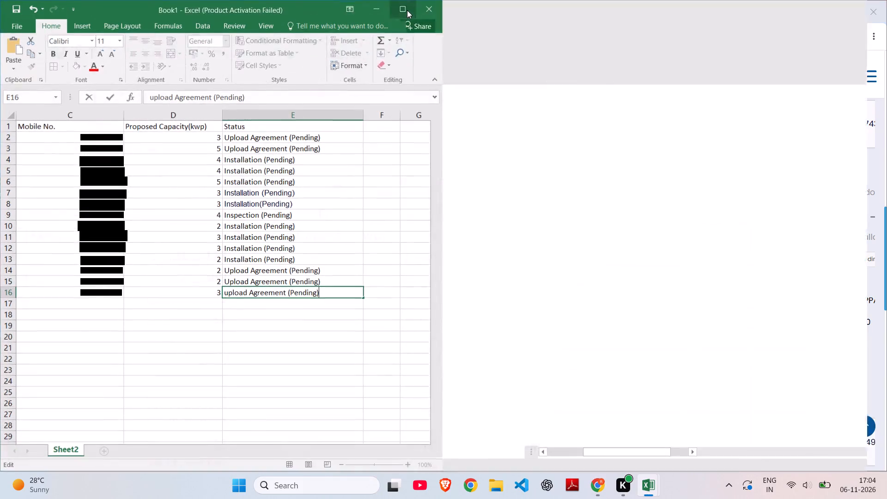
scroll(327, 207, "right", 9)
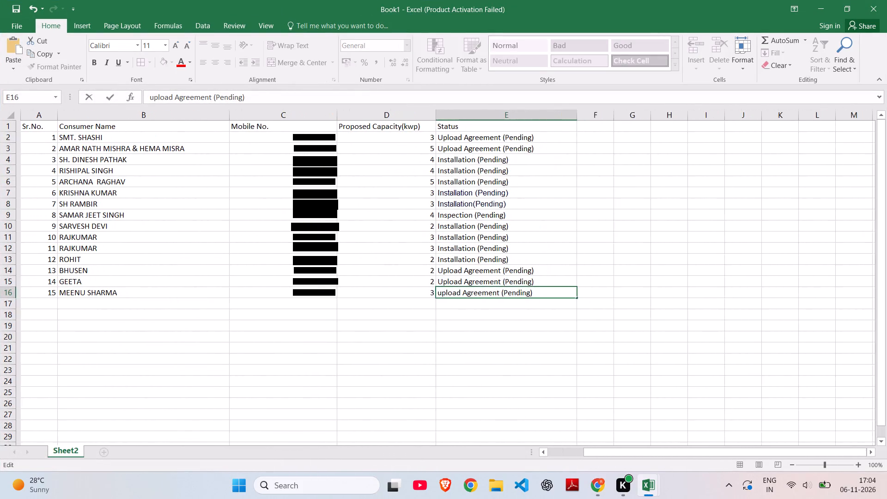
double_click(40, 304)
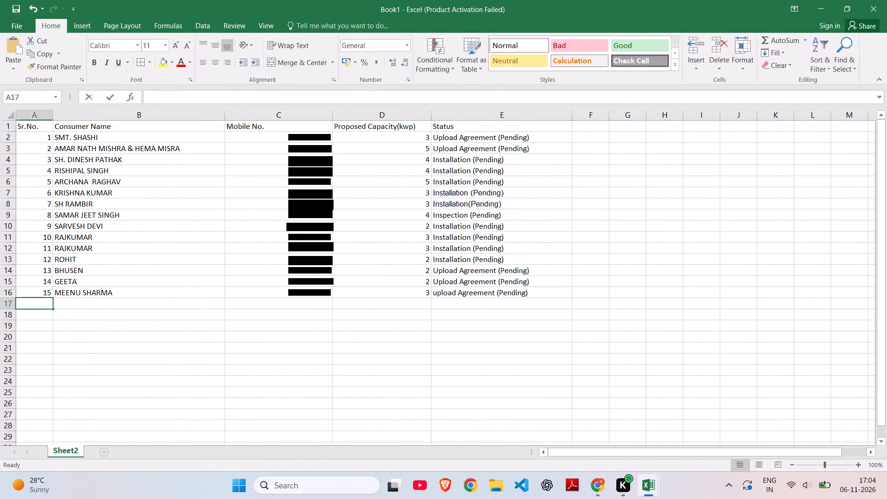
type("16")
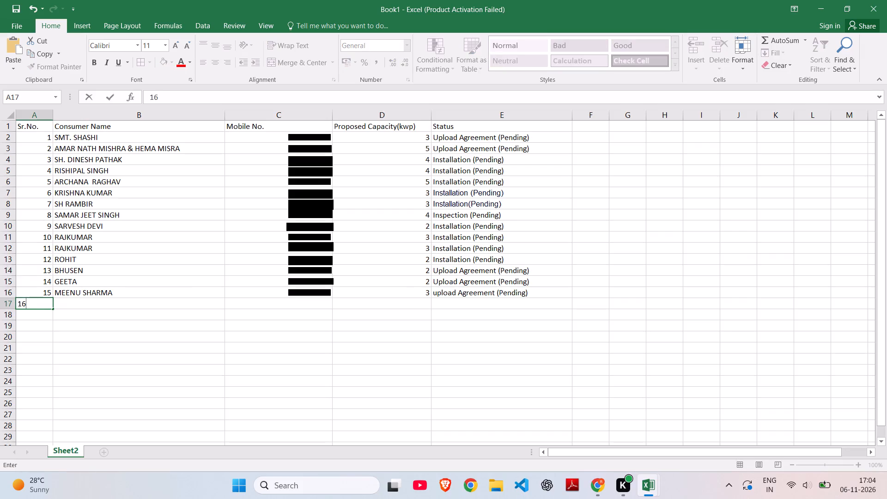
Paste the copied consumer name into the Consumer Name cell B17.
left_click(79, 306)
double_click(79, 306)
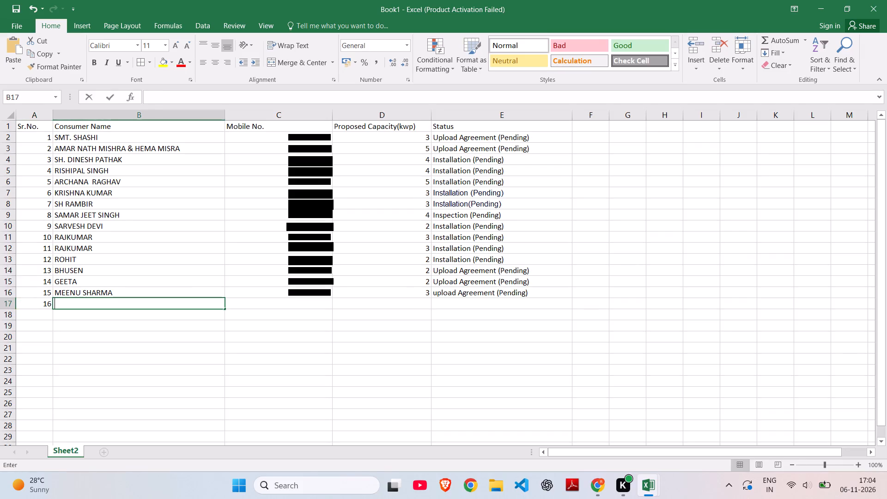
key("ctrl+v")
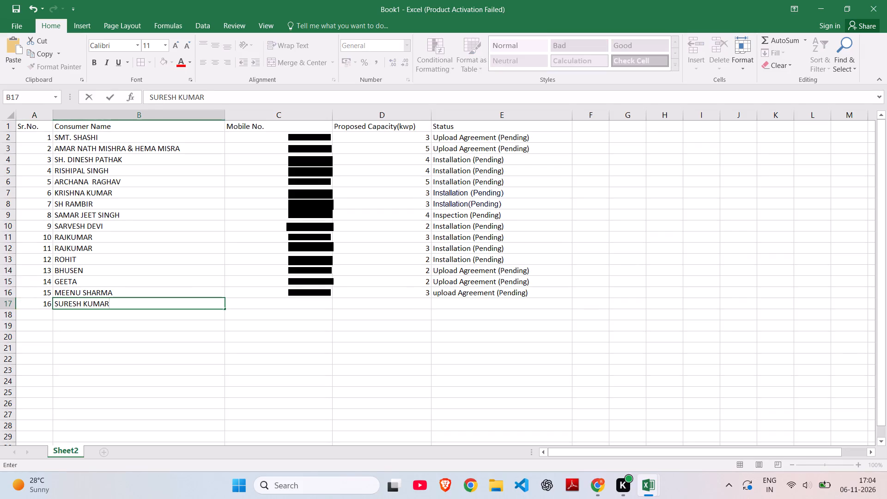
Restore the side-by-side view, copy application 37's mobile number and paste it into the Mobile No. cell C17.
double_click(298, 306)
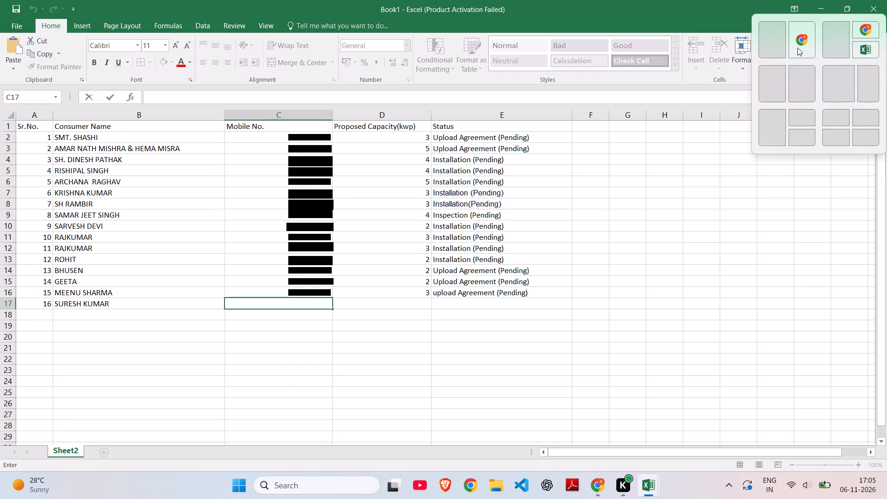
left_click(775, 50)
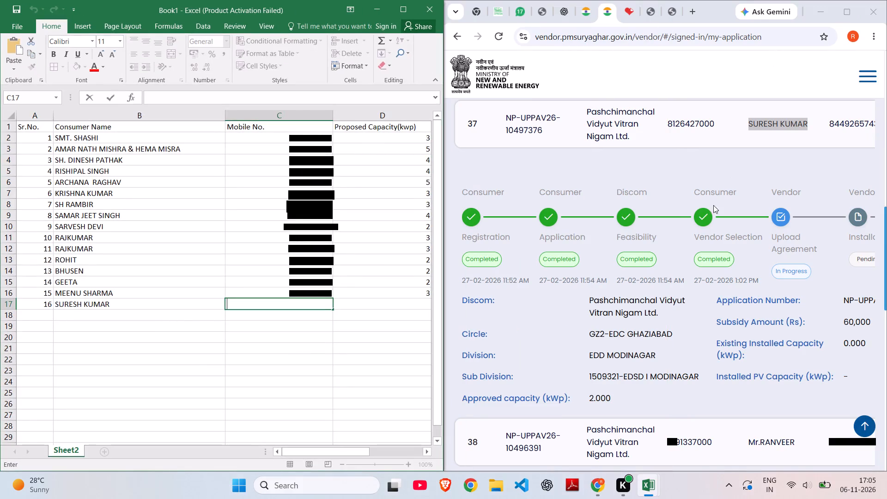
scroll(765, 182, "left", 2)
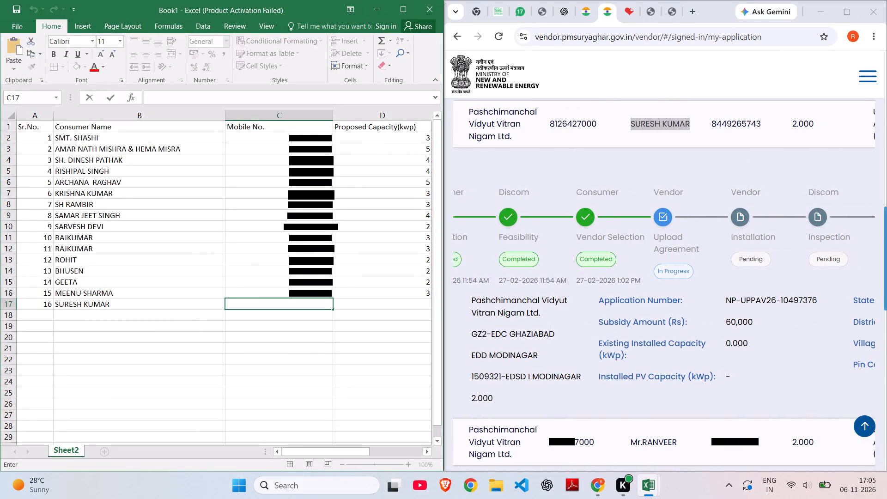
left_click_drag(711, 127, 762, 123)
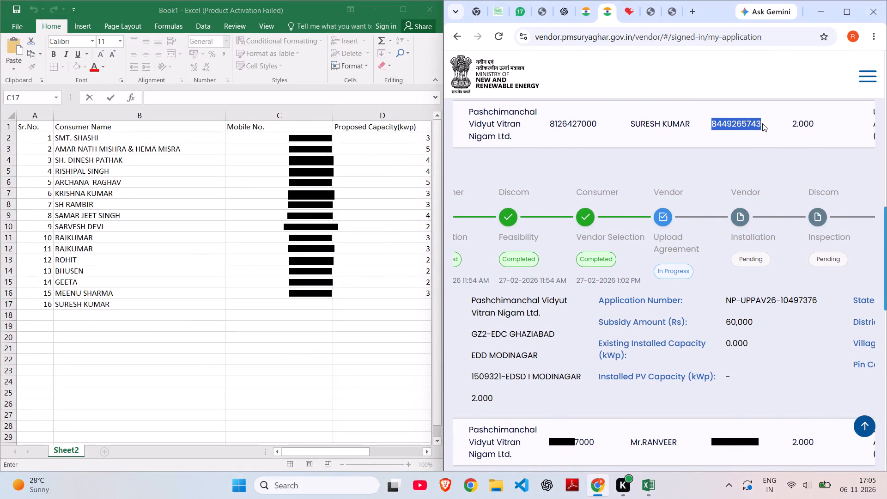
left_click_drag(762, 123, 771, 122)
key("ctrl+c")
double_click(279, 301)
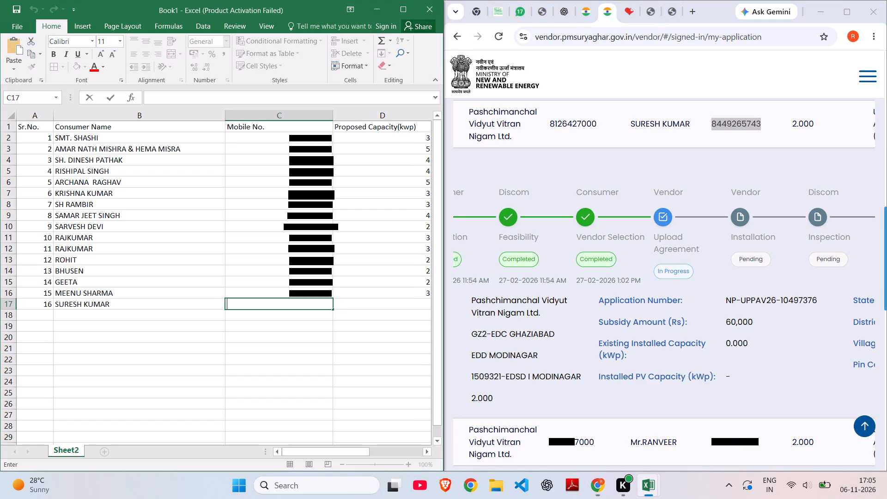
key("ctrl+v")
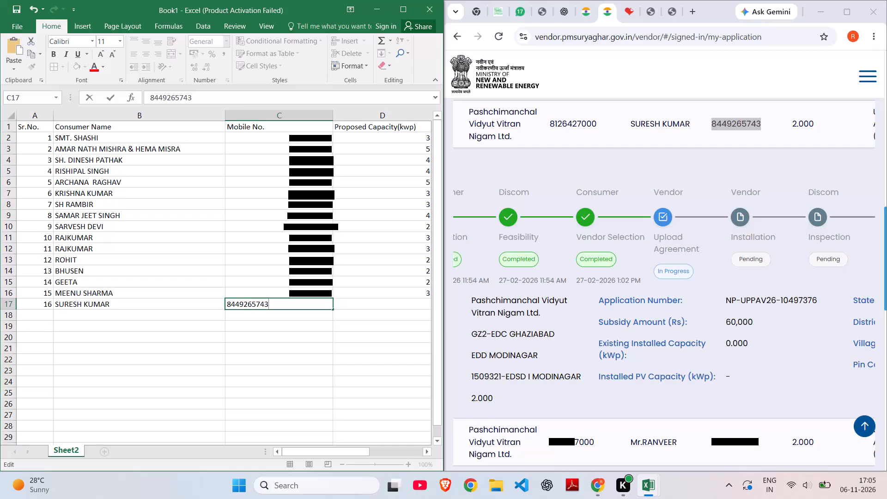
Enter 2.000 as the proposed capacity in cell D17.
left_click(383, 303)
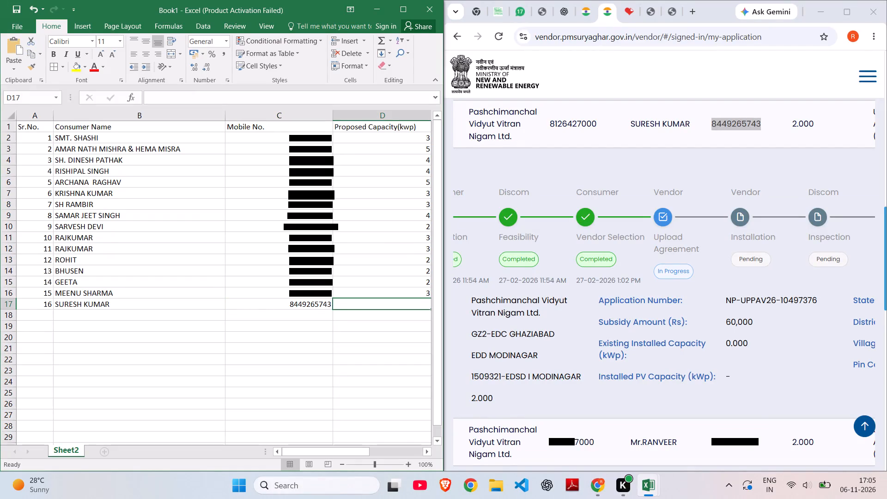
left_click(383, 303)
double_click(383, 303)
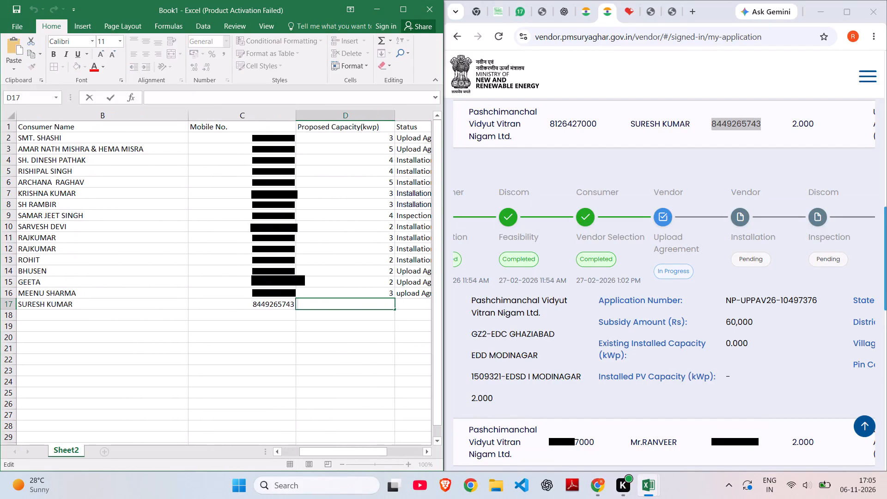
key("2")
type(".000")
Enter "upload Agreement (Pending)" as the status in cell E17, matching the portal entry.
double_click(418, 305)
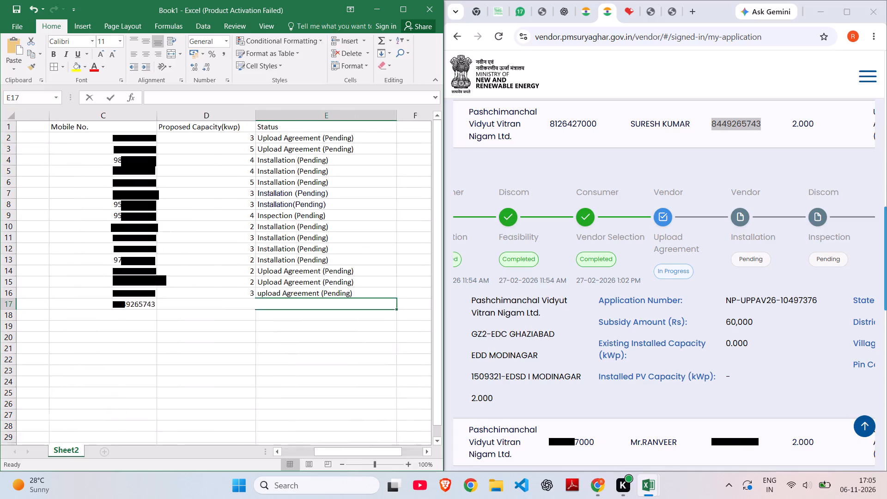
scroll(790, 202, "left", 4)
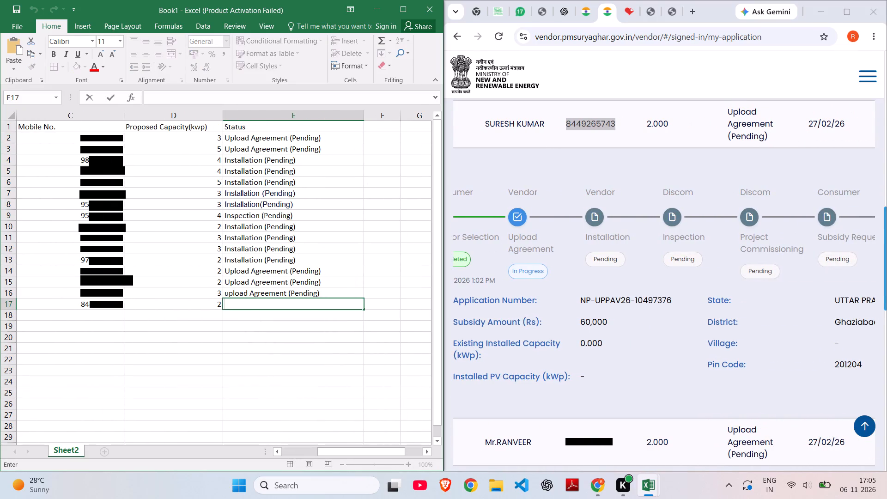
left_click_drag(729, 112, 776, 113)
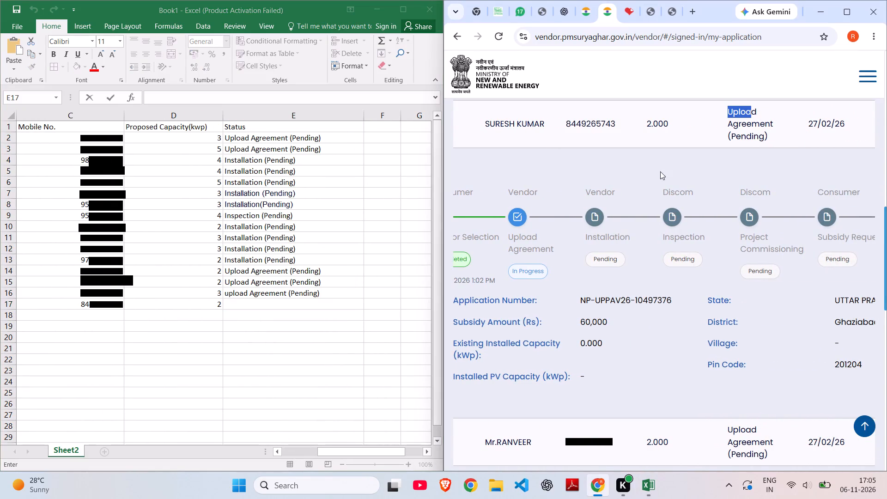
left_click(267, 300)
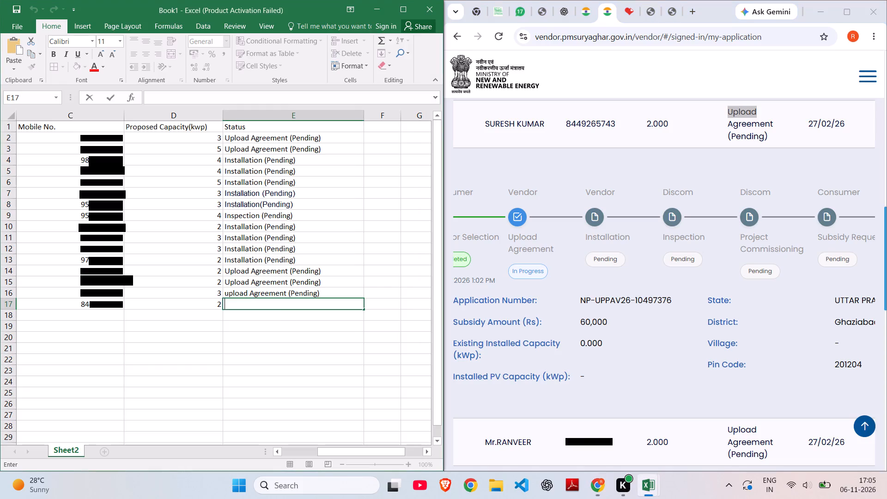
double_click(267, 300)
double_click(267, 300)
key("u")
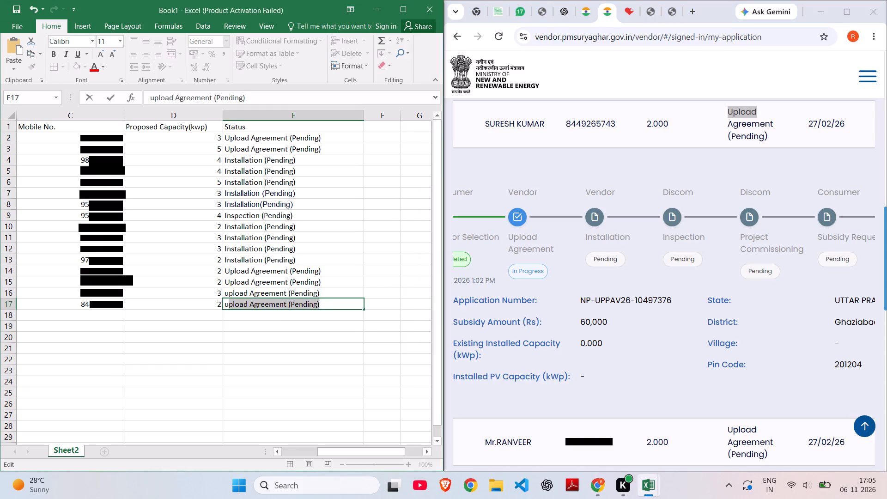
left_click(346, 306)
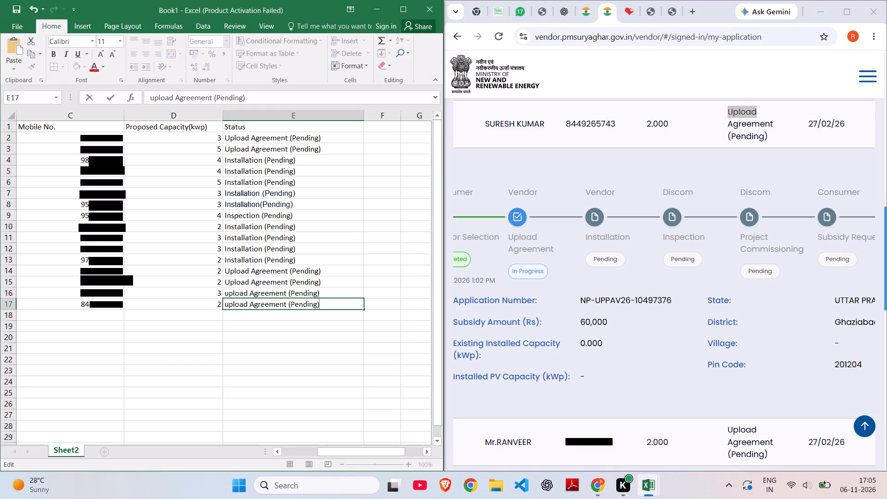
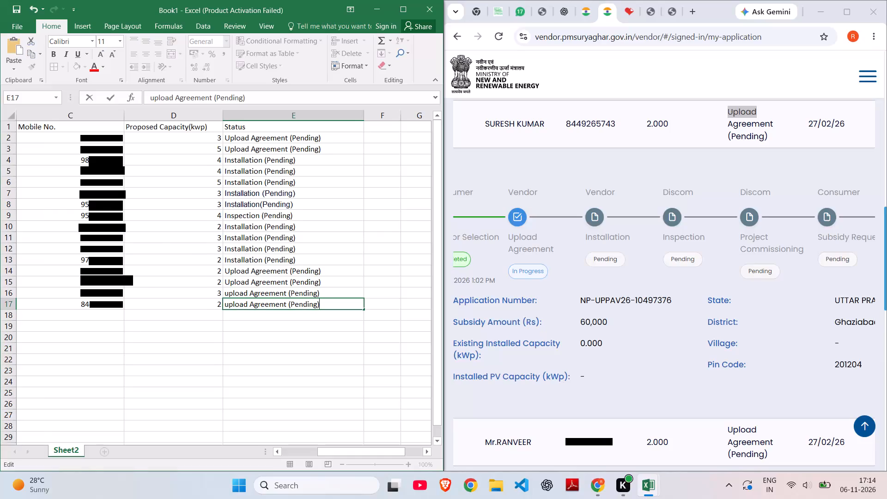
In the vendor portal's application list in Chrome, expand the details of application row 38.
scroll(285, 311, "left", 1)
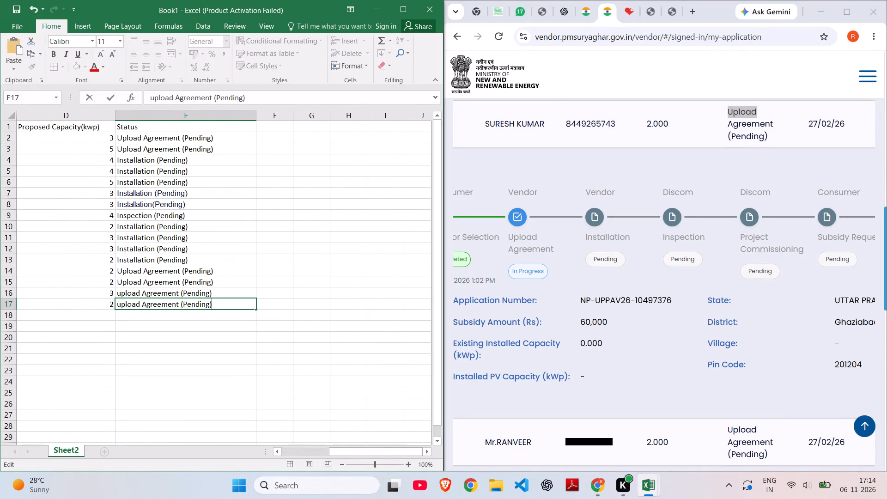
scroll(245, 289, "left", 3)
scroll(245, 289, "right", 3)
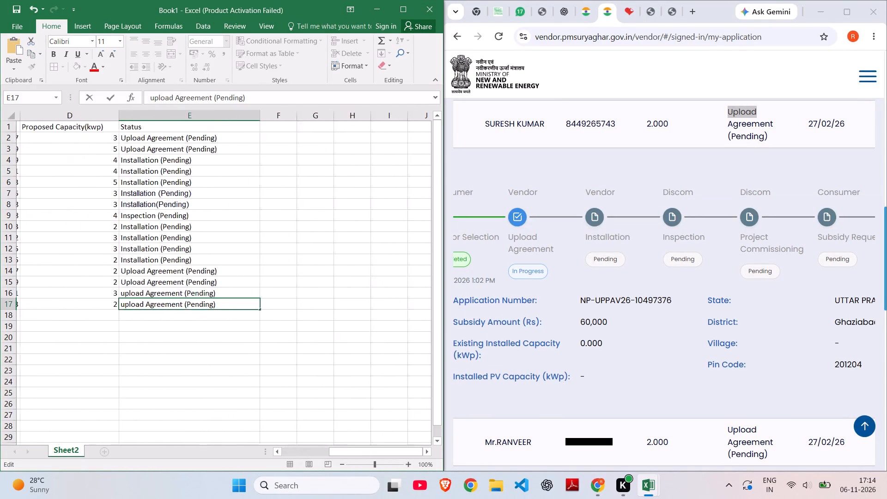
scroll(245, 289, "right", 7)
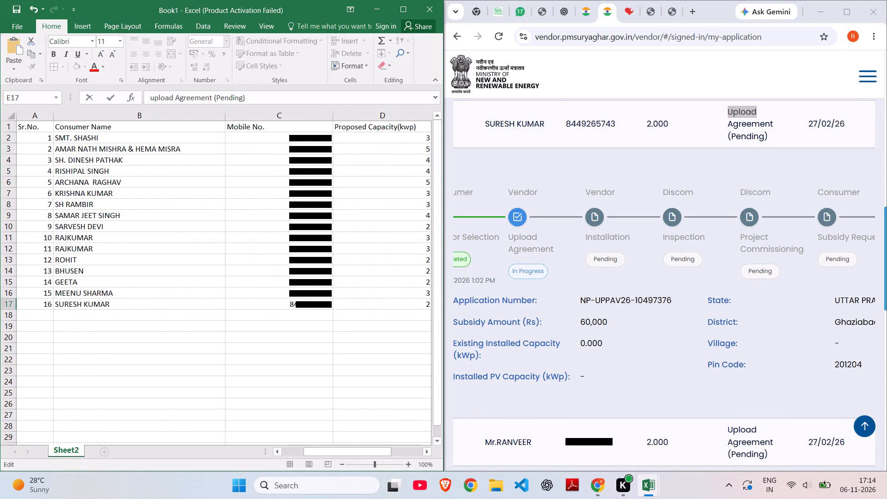
scroll(542, 288, "up", 2)
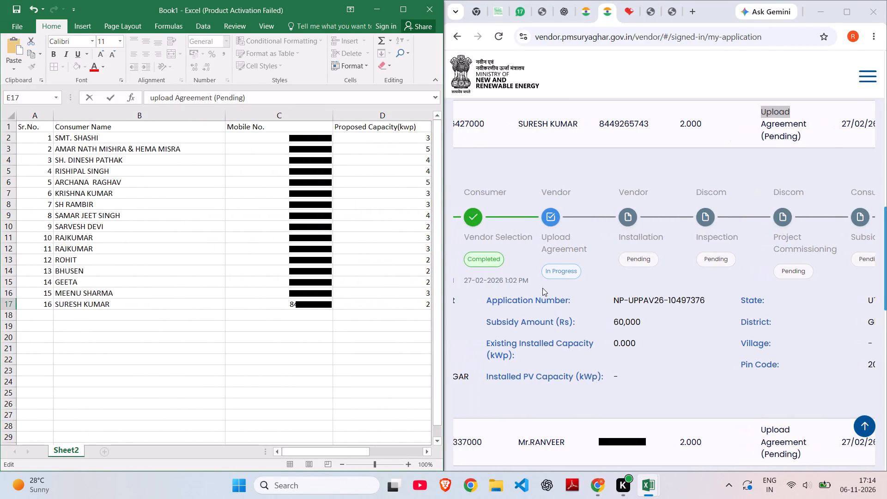
scroll(542, 288, "up", 1)
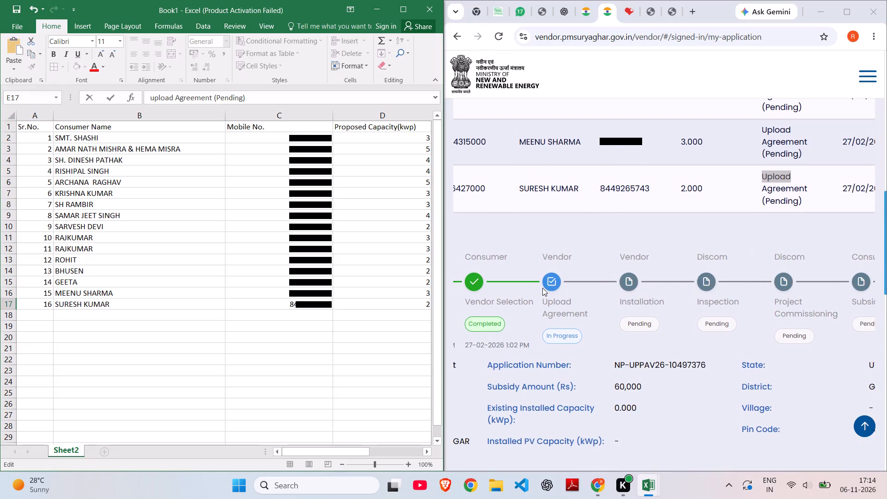
scroll(630, 234, "right", 3)
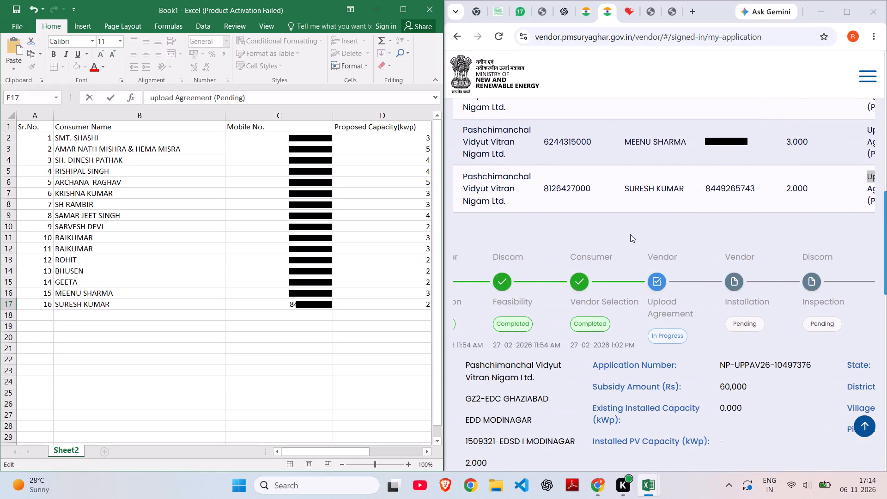
scroll(630, 234, "right", 4)
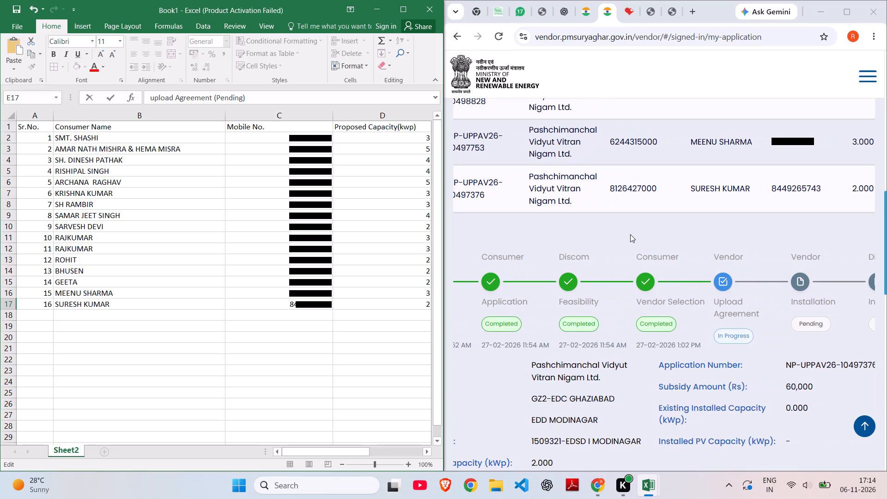
scroll(630, 234, "right", 4)
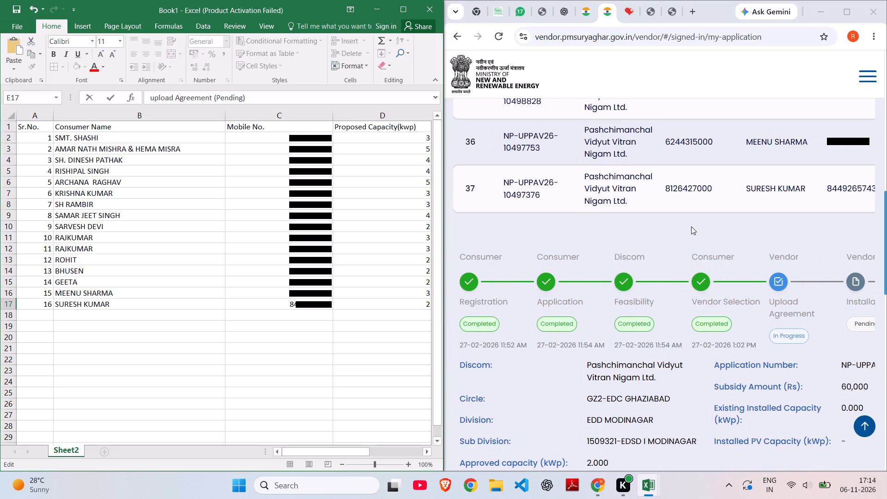
scroll(691, 226, "down", 4)
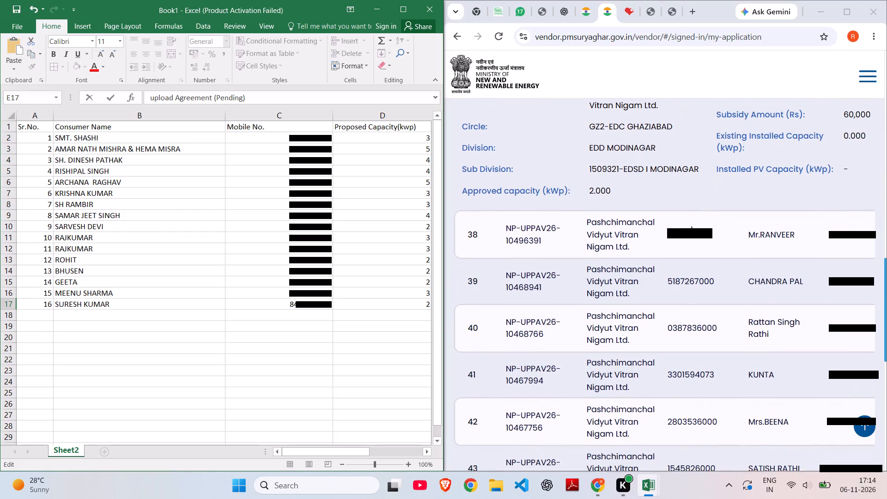
scroll(691, 226, "down", 2)
scroll(691, 226, "left", 4)
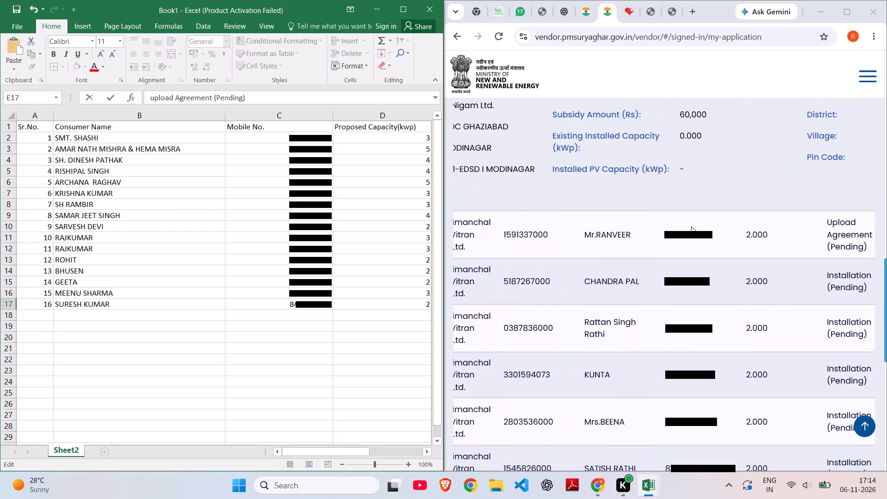
scroll(778, 227, "left", 2)
scroll(837, 231, "left", 2)
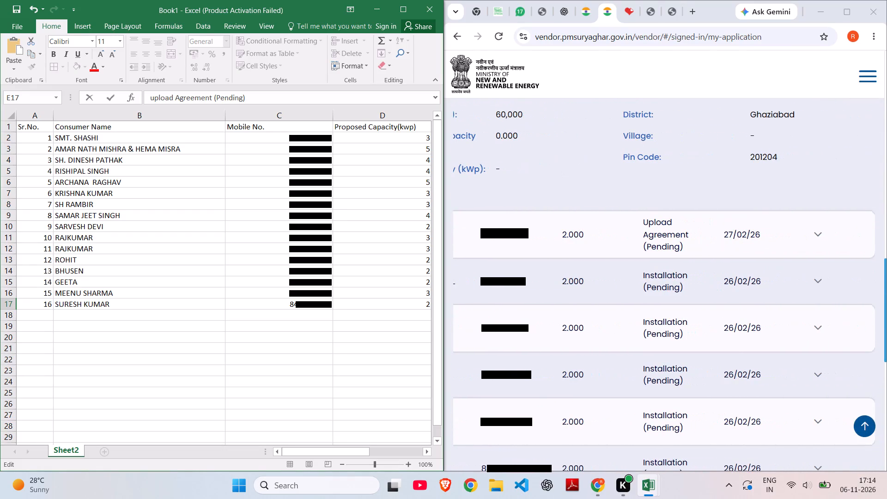
left_click(821, 238)
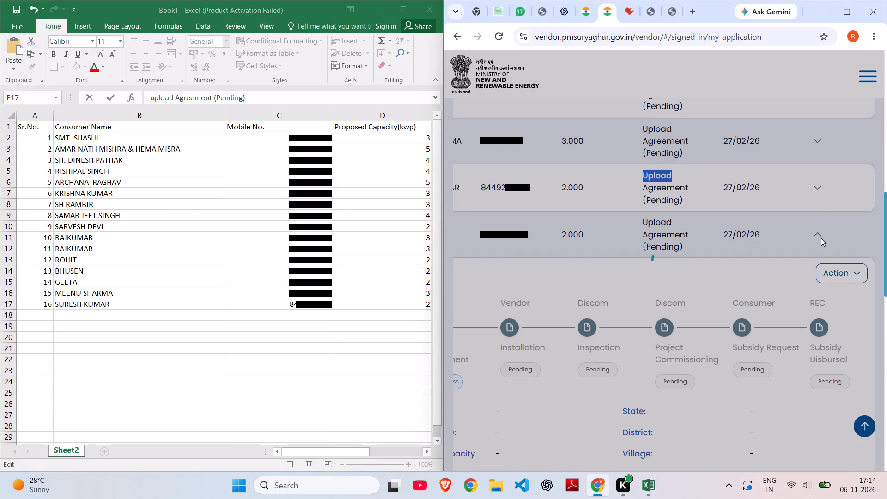
Copy the consumer name from portal row 38 into cell B18 of the Excel sheet.
scroll(741, 263, "down", 2)
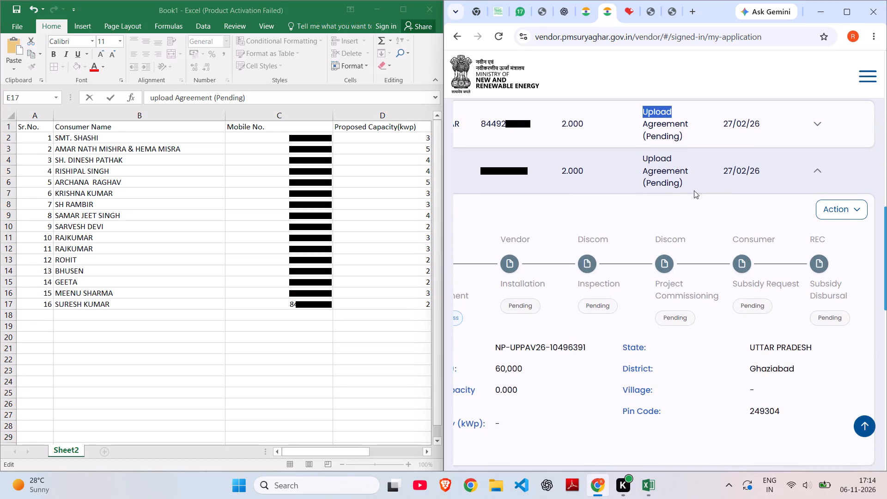
left_click(683, 179)
scroll(632, 175, "right", 2)
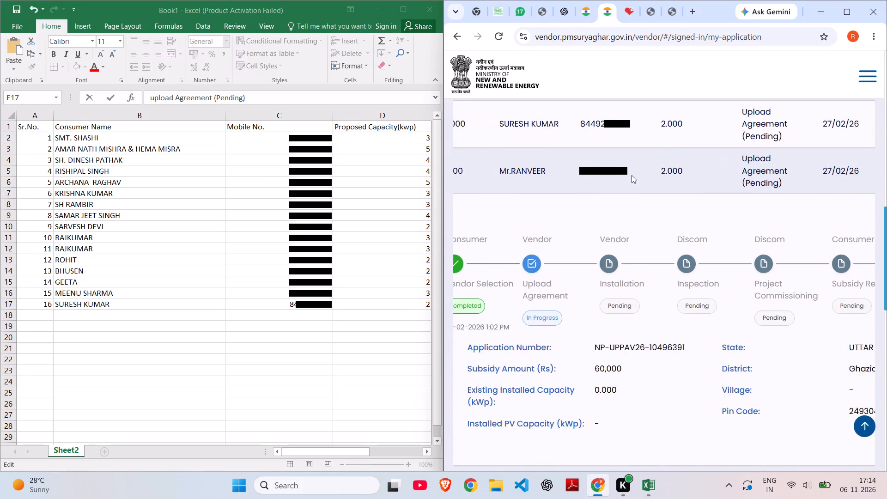
scroll(632, 175, "right", 2)
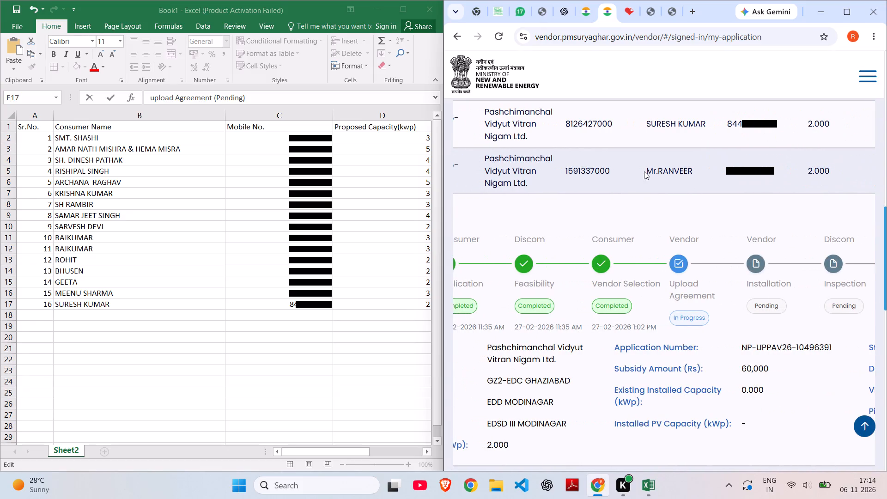
left_click_drag(647, 171, 685, 165)
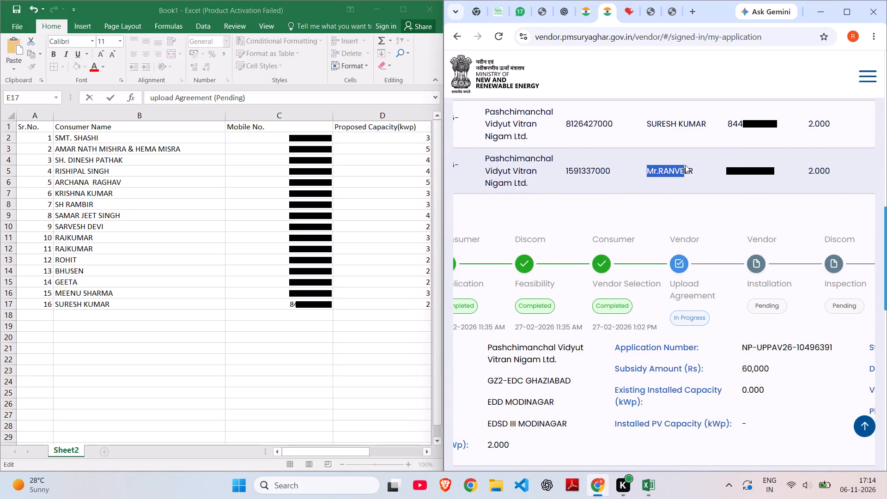
left_click_drag(685, 165, 704, 164)
key("ctrl+c")
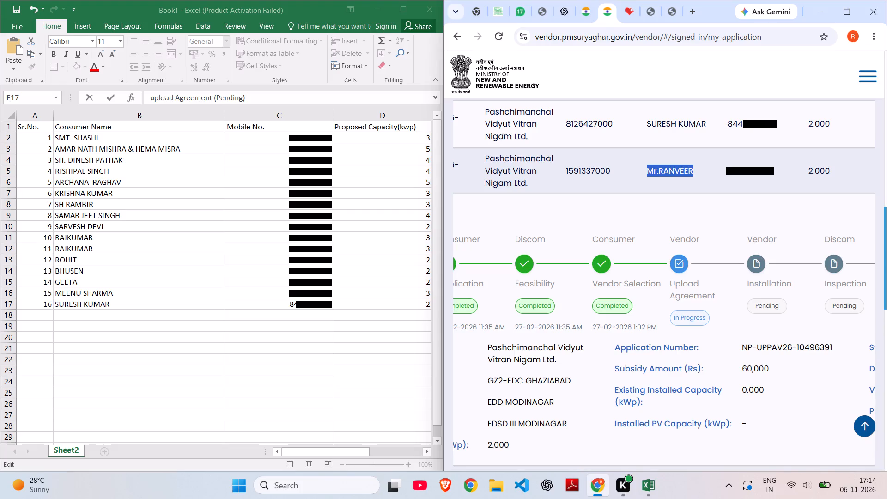
left_click(94, 315)
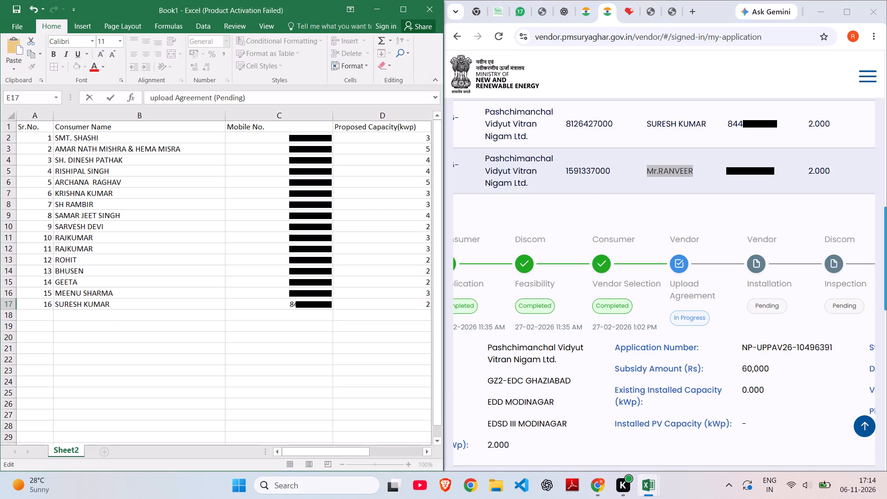
double_click(94, 315)
key("ctrl+v")
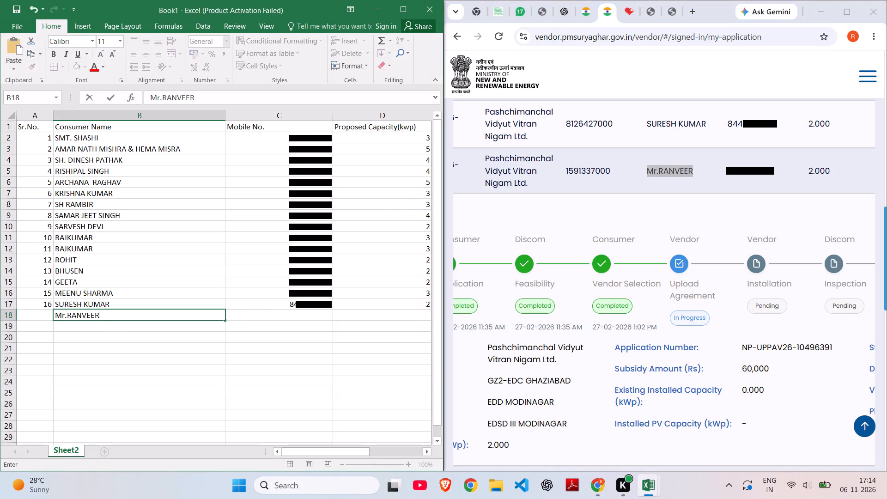
Enter serial number 17 in cell A18 for the new consumer row.
double_click(33, 315)
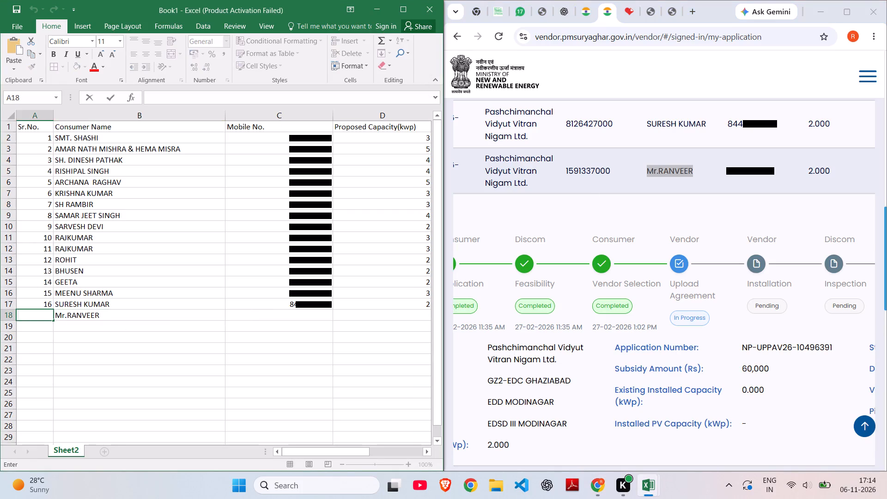
type("17")
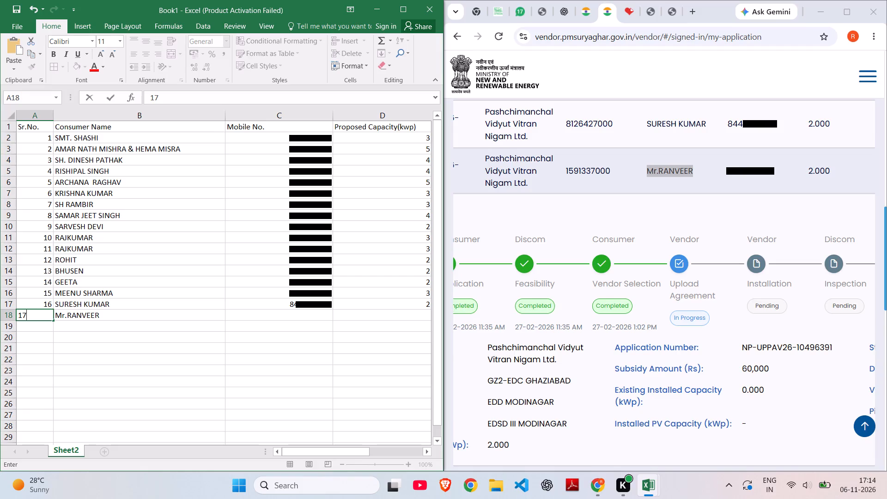
Copy the mobile number from portal row 38 into the Mobile No. cell C18 of the Excel sheet.
left_click(271, 316)
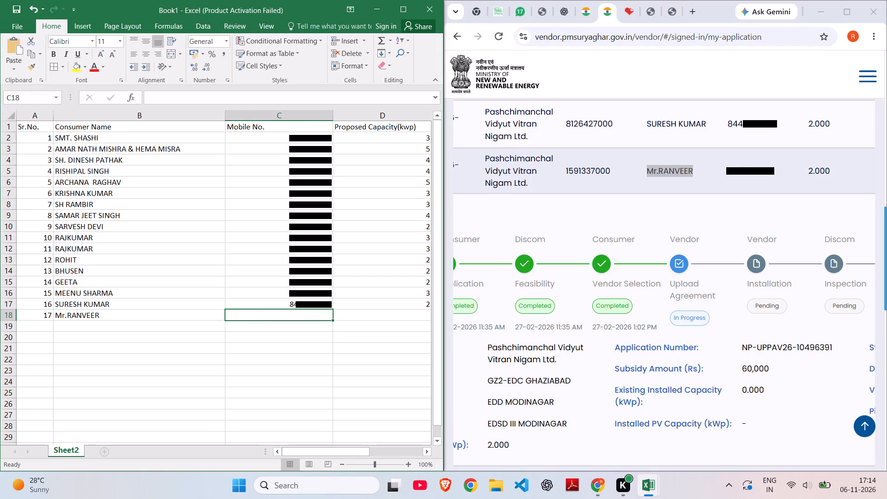
double_click(293, 311)
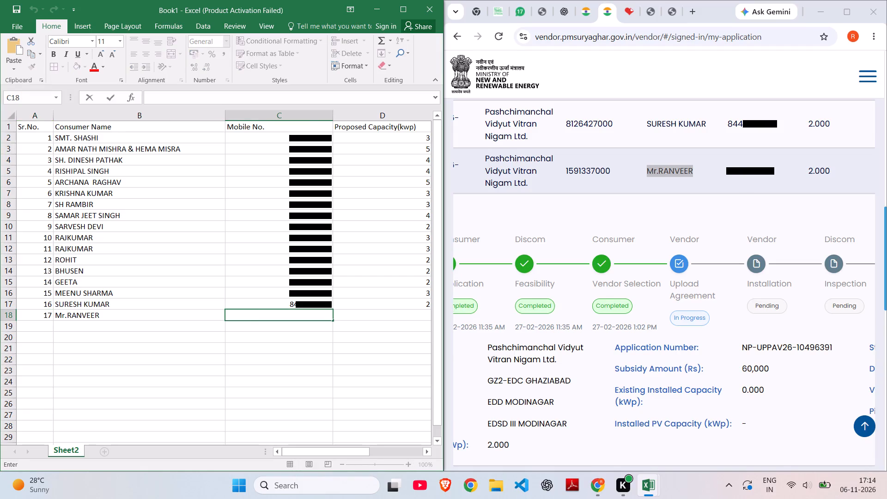
left_click_drag(728, 171, 784, 168)
key("ctrl+c")
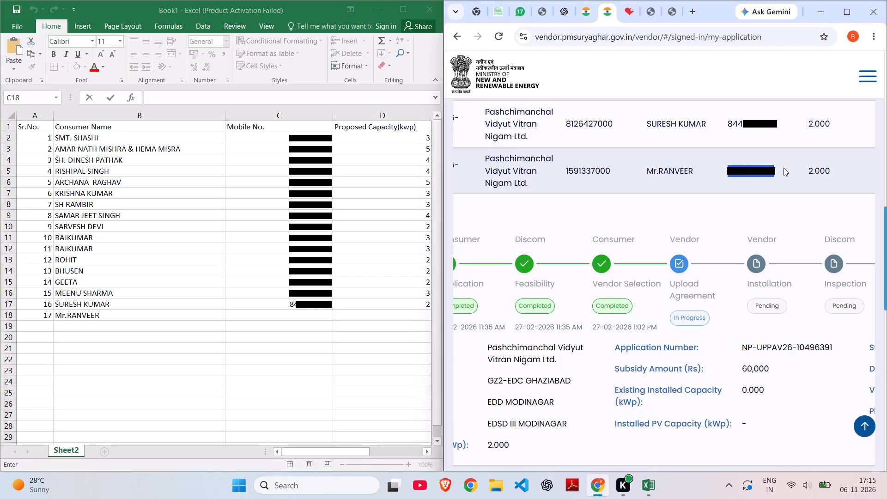
double_click(293, 313)
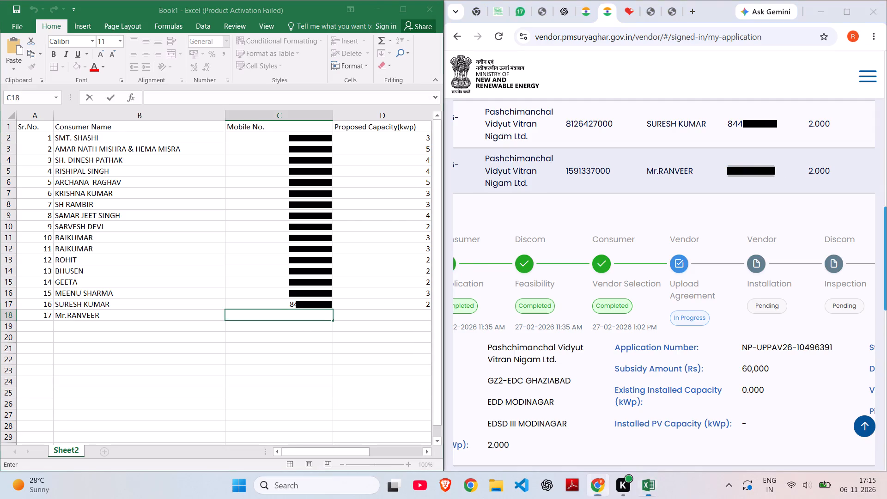
key("ctrl+v")
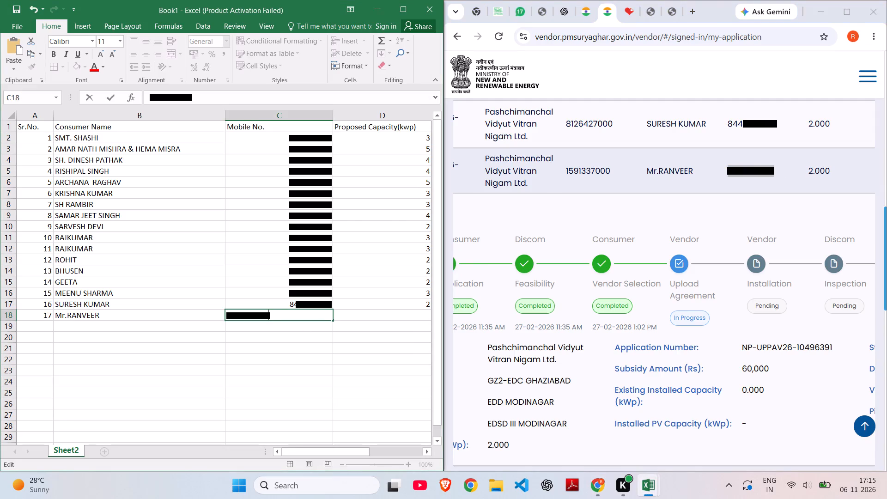
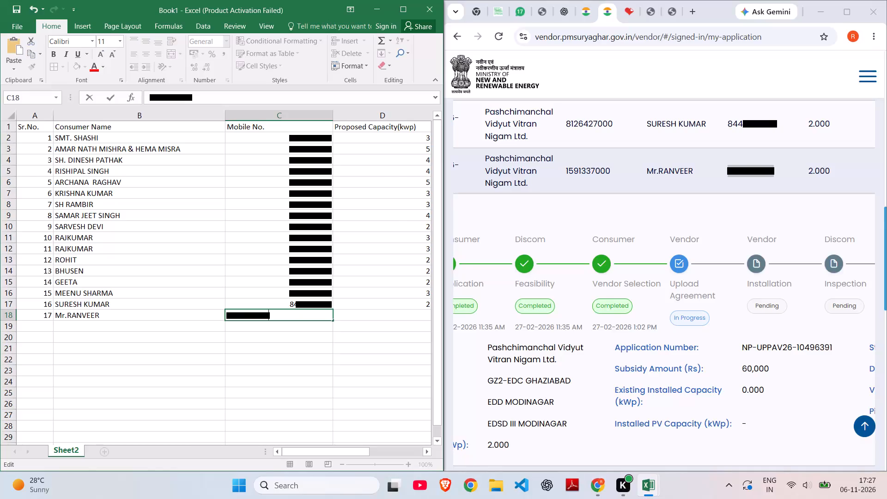
Enter the proposed capacity 2.000 in cell D18 for the consumer from portal row 38.
scroll(360, 278, "left", 1)
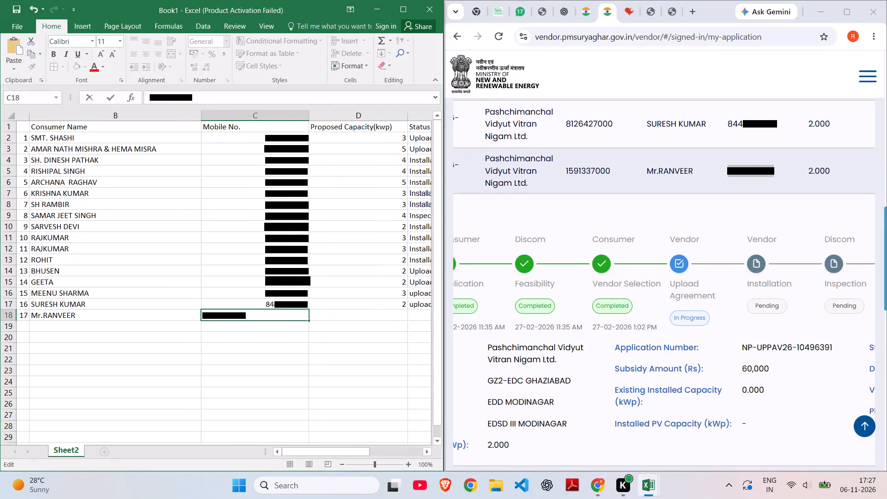
scroll(360, 278, "left", 2)
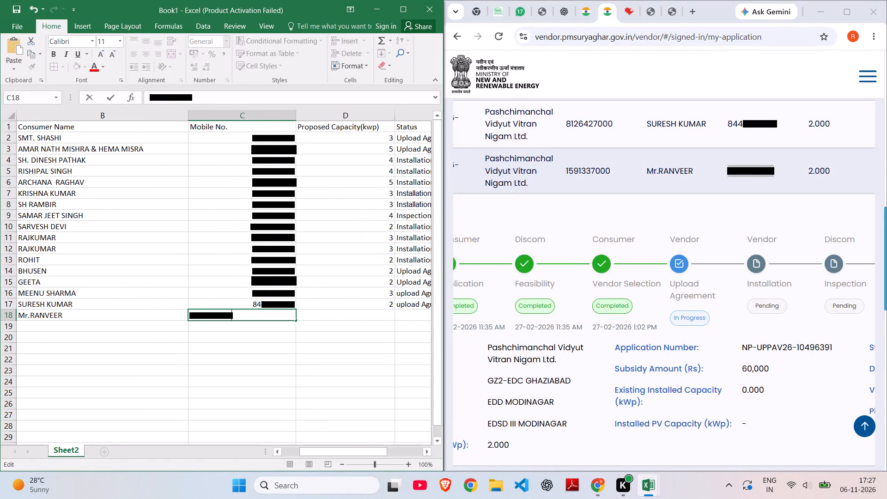
left_click(336, 314)
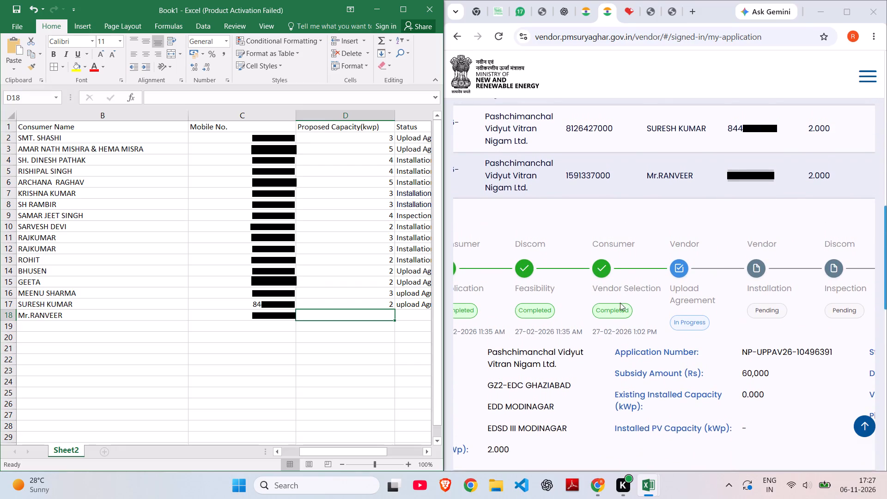
double_click(379, 314)
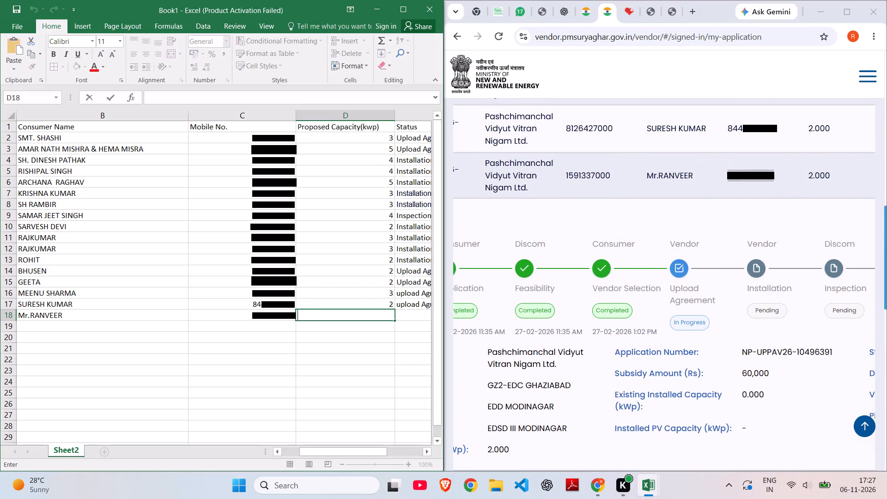
key("2")
type(".000")
Copy the word "Upload" from portal row 38's status into cell E18 and complete it as "Upload Agreement (Pending)".
left_click(411, 313)
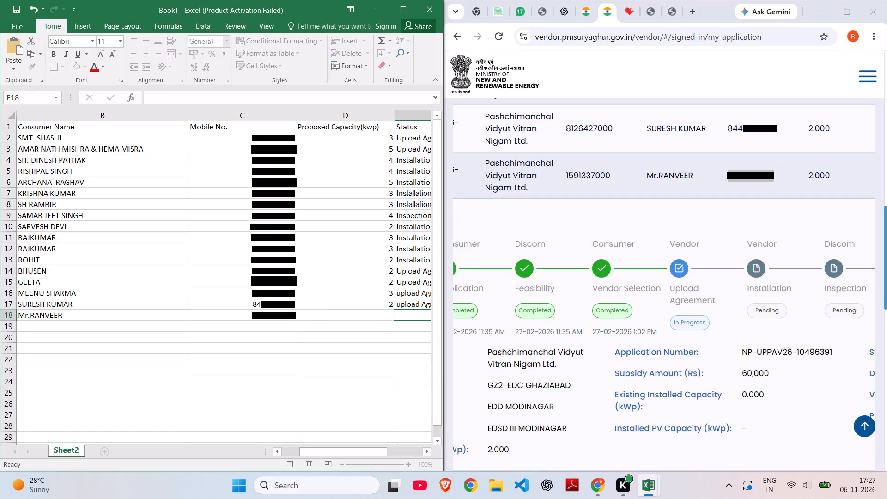
scroll(411, 313, "left", 3)
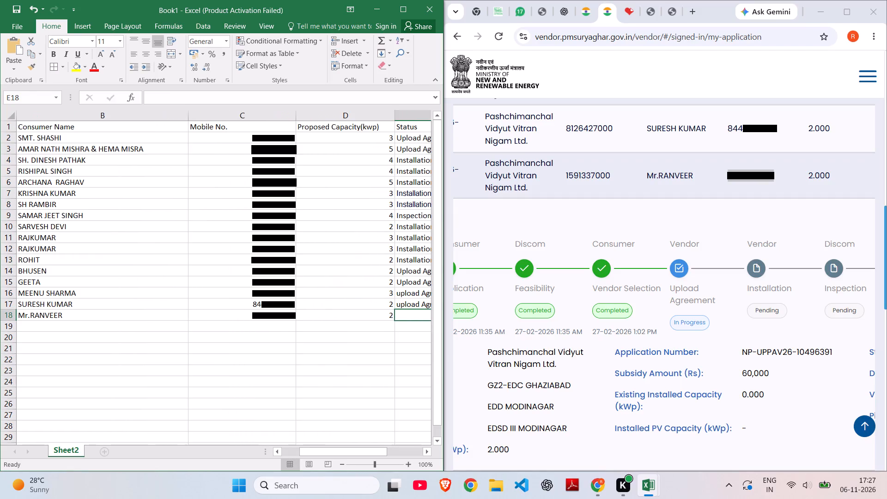
scroll(679, 248, "left", 4)
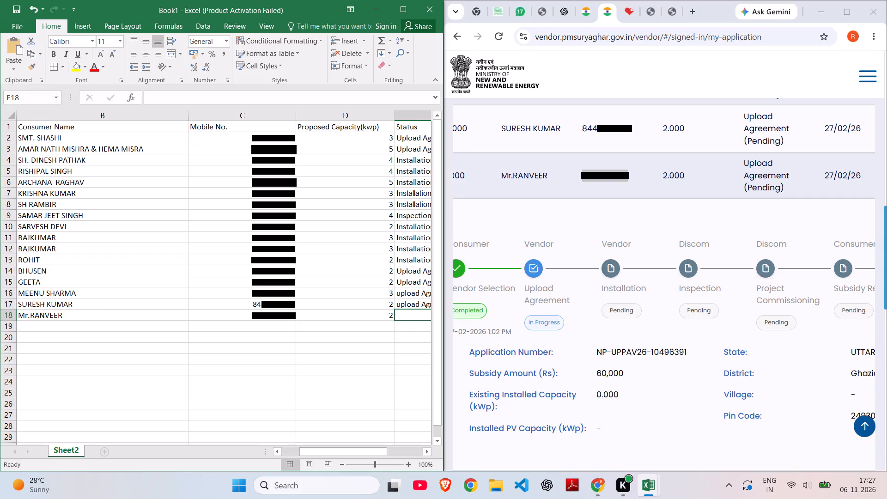
left_click_drag(743, 163, 778, 163)
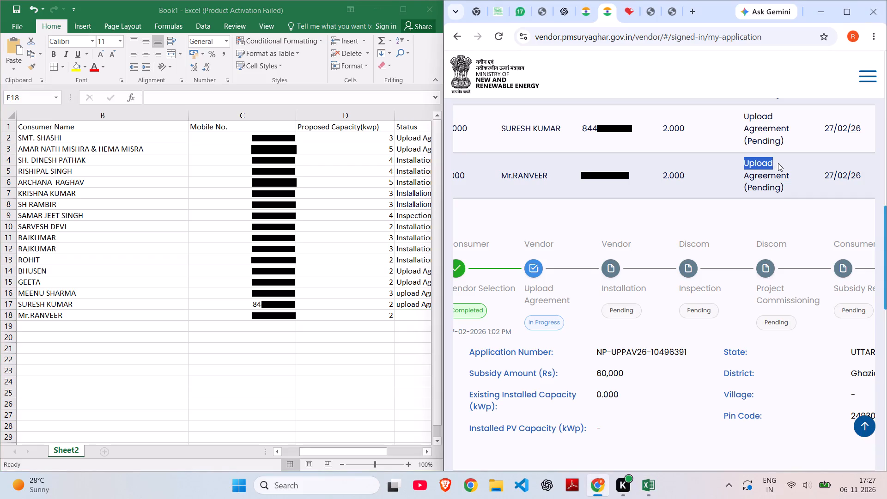
left_click_drag(778, 163, 780, 163)
key("ctrl+c")
left_click(408, 12)
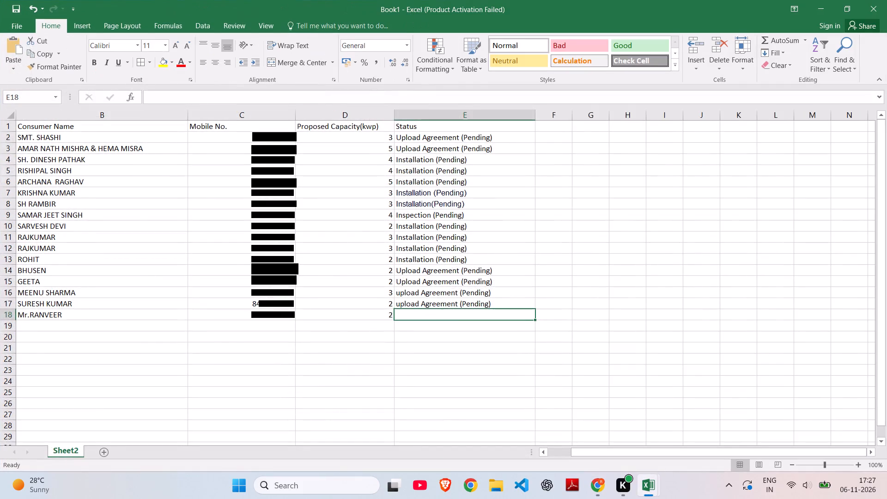
double_click(451, 316)
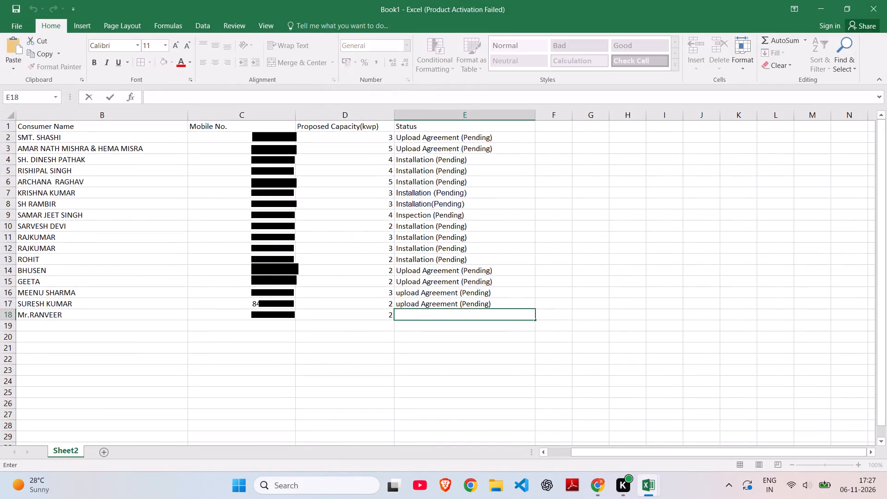
key("ctrl+v")
key("Return")
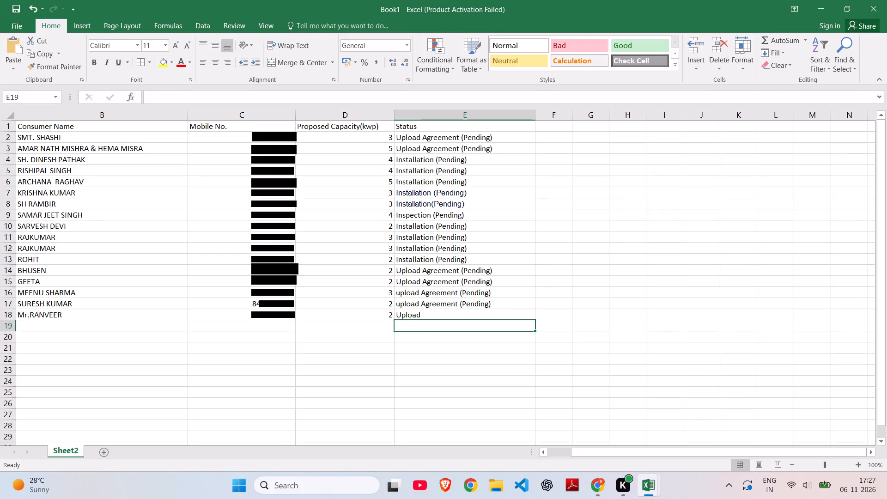
left_click(451, 313)
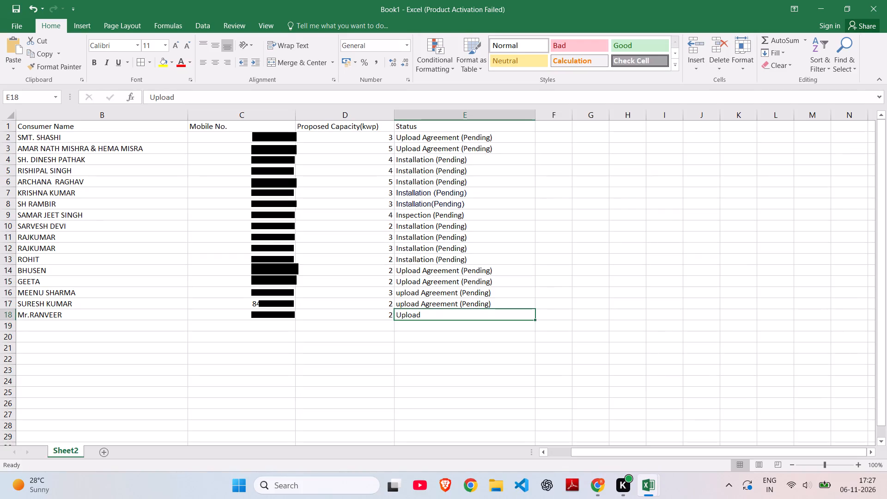
double_click(434, 316)
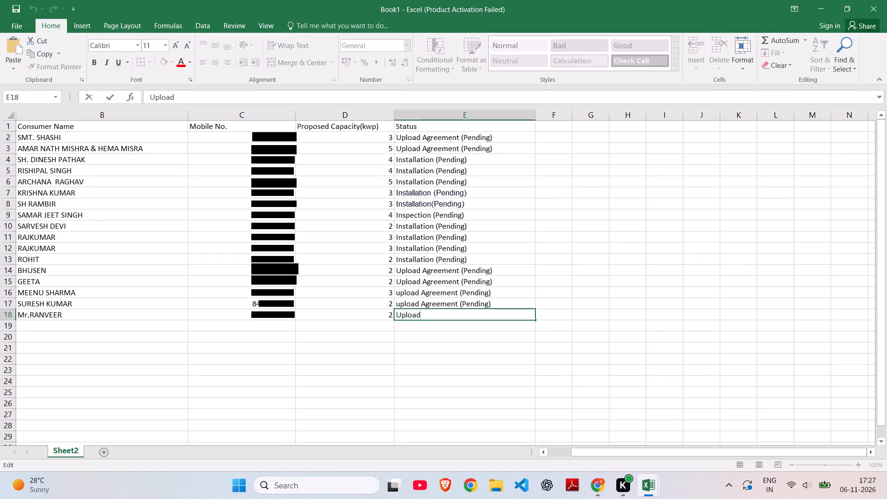
key("space")
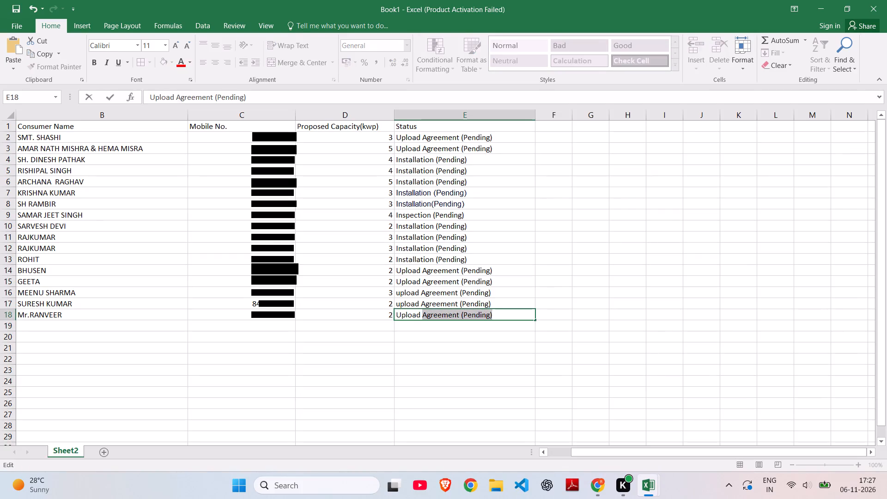
left_click(498, 316)
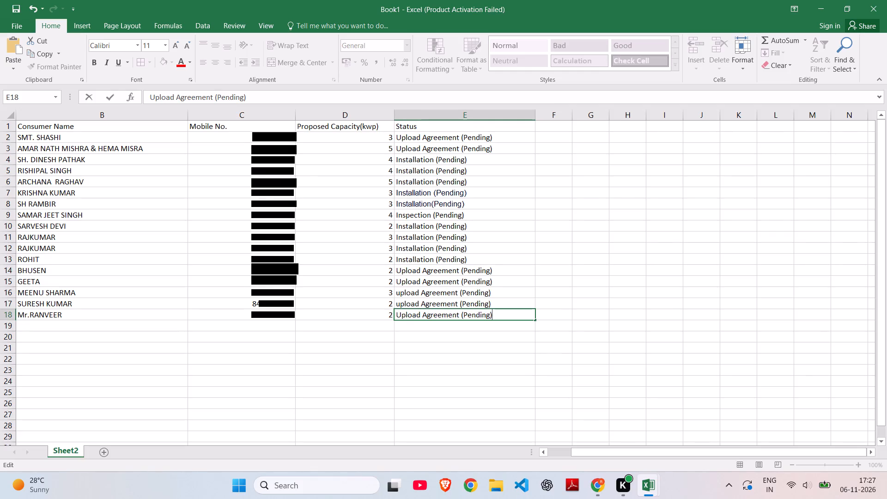
left_click_drag(498, 316, 119, 333)
left_click(75, 326)
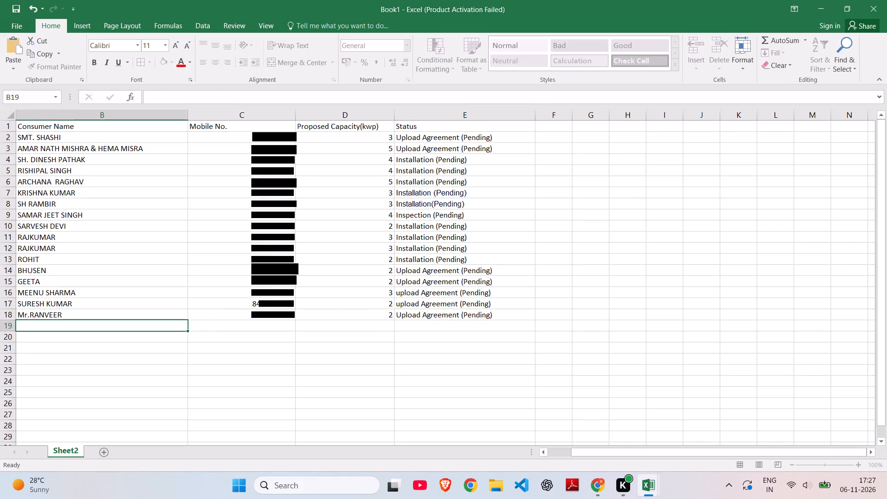
Enter serial number 18 in cell A19 for the new consumer row.
scroll(46, 328, "right", 5)
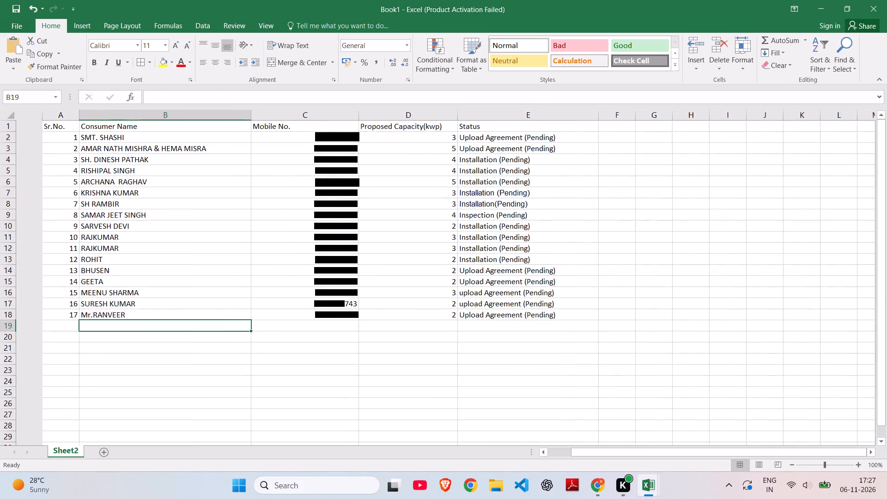
left_click(46, 327)
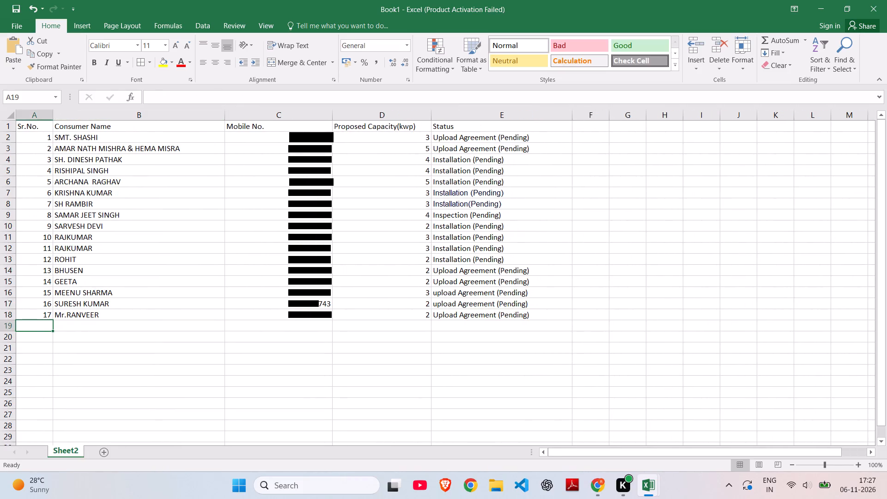
key("1")
type("8.")
left_click(72, 323)
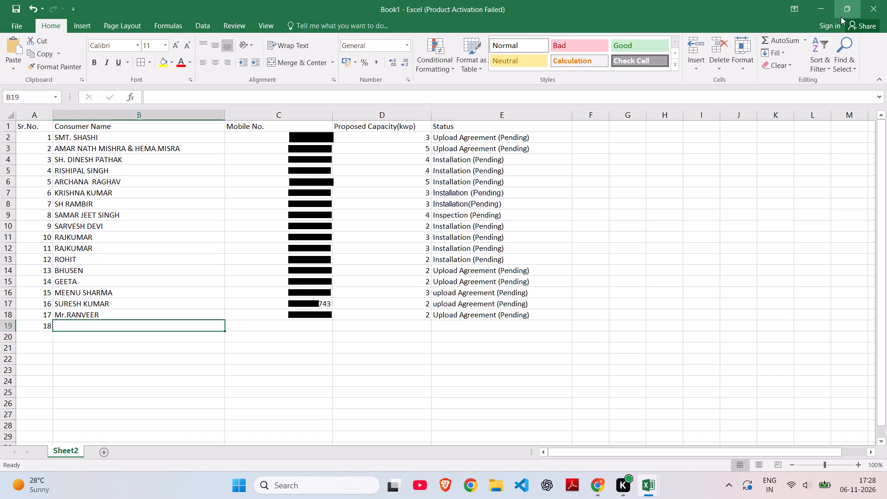
Bring the vendor portal back alongside the Excel sheet and expand the details of application row 39.
left_click(767, 48)
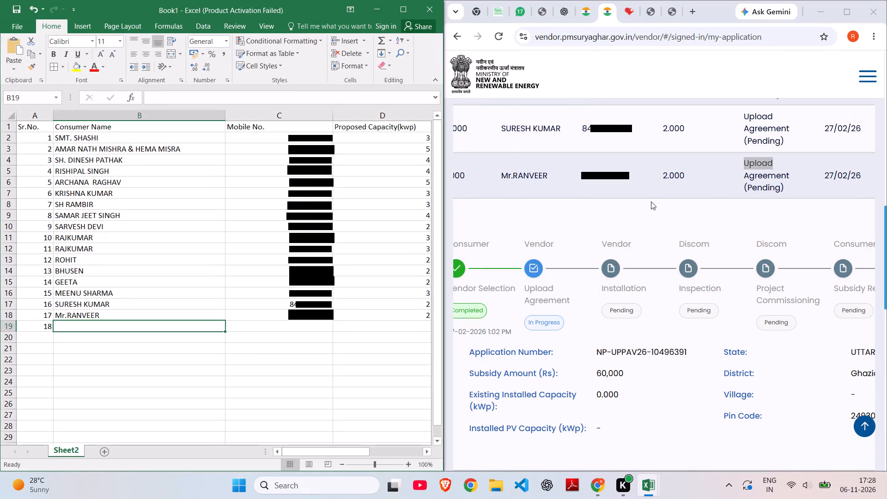
scroll(698, 231, "down", 2)
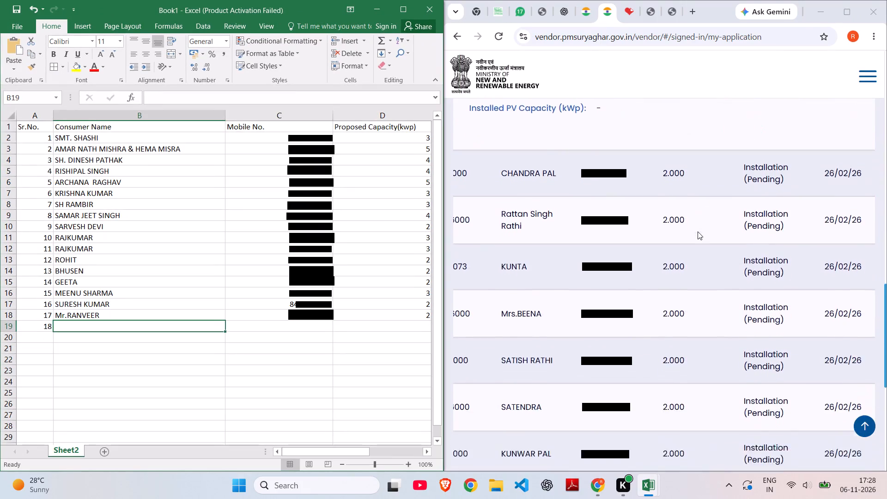
scroll(698, 231, "down", 2)
scroll(804, 154, "left", 1)
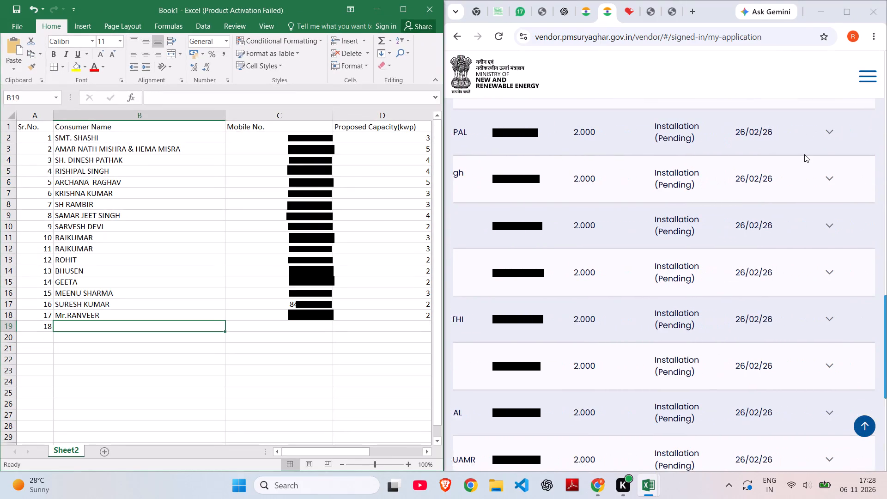
scroll(804, 154, "left", 1)
left_click(826, 133)
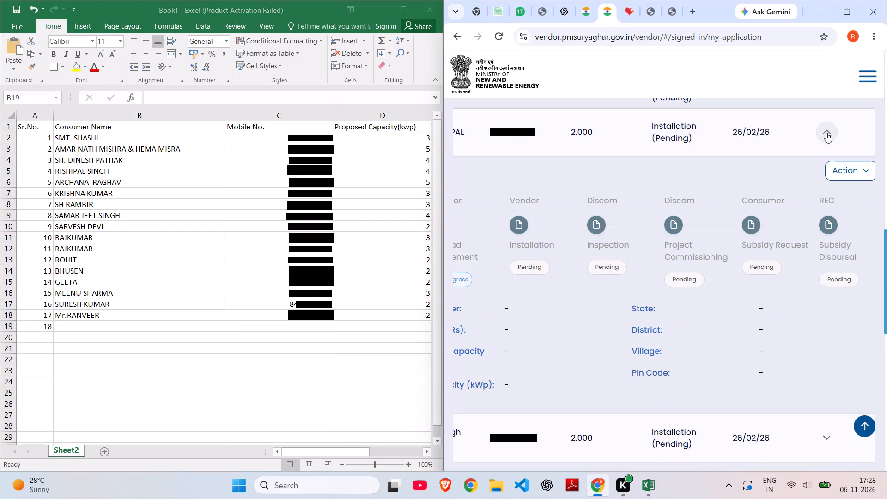
Copy the consumer name from portal row 39 into cell B19 of the Excel sheet.
scroll(626, 199, "right", 4)
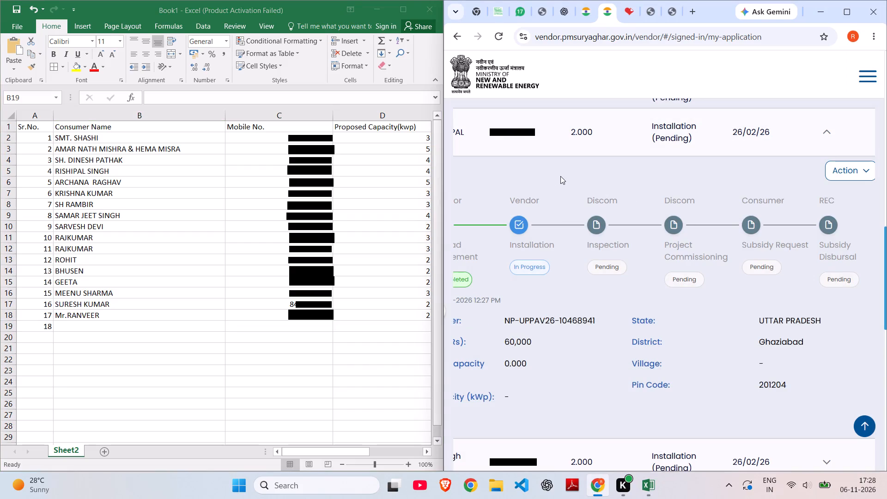
scroll(560, 176, "right", 5)
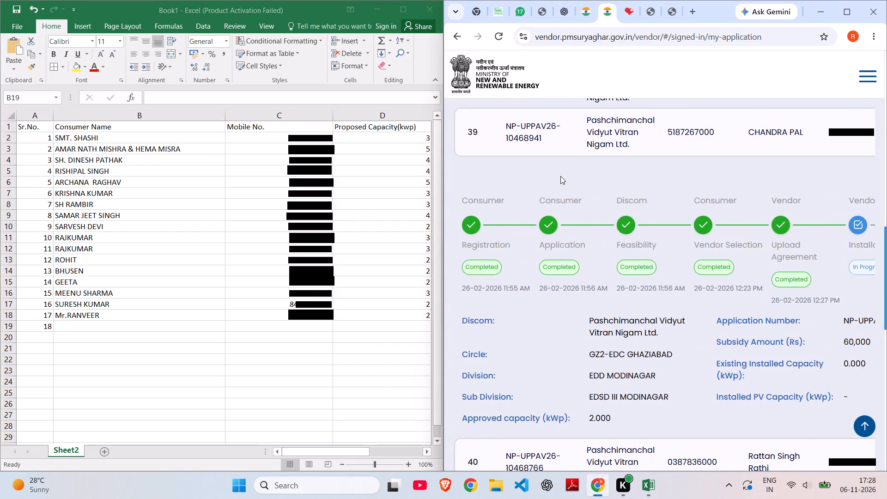
scroll(560, 176, "right", 1)
scroll(746, 122, "left", 1)
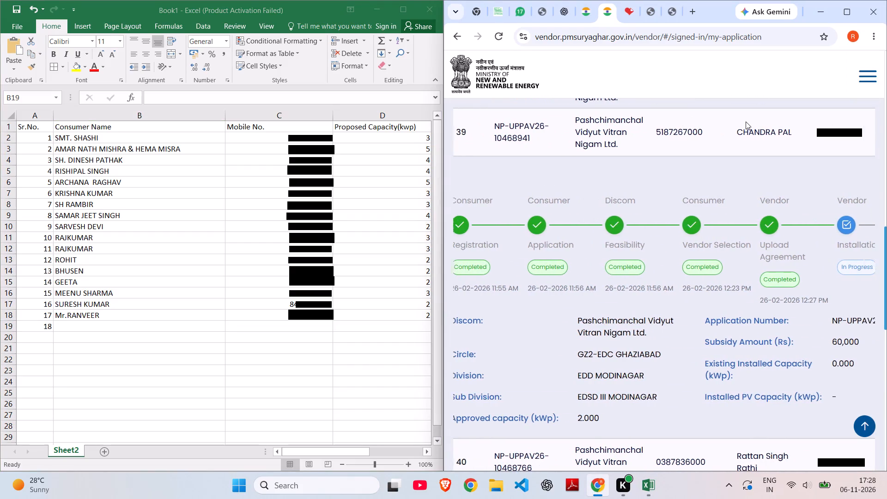
scroll(746, 122, "left", 1)
left_click_drag(705, 131, 705, 131)
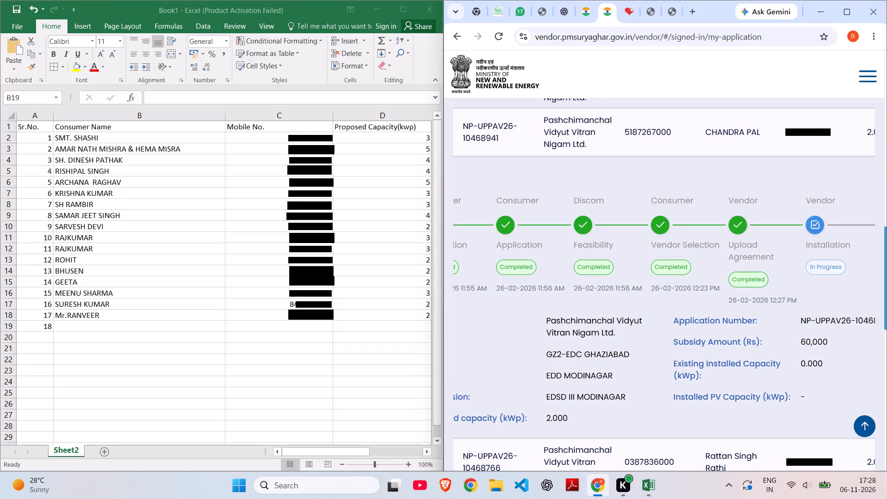
left_click_drag(705, 131, 778, 128)
key("ctrl+c")
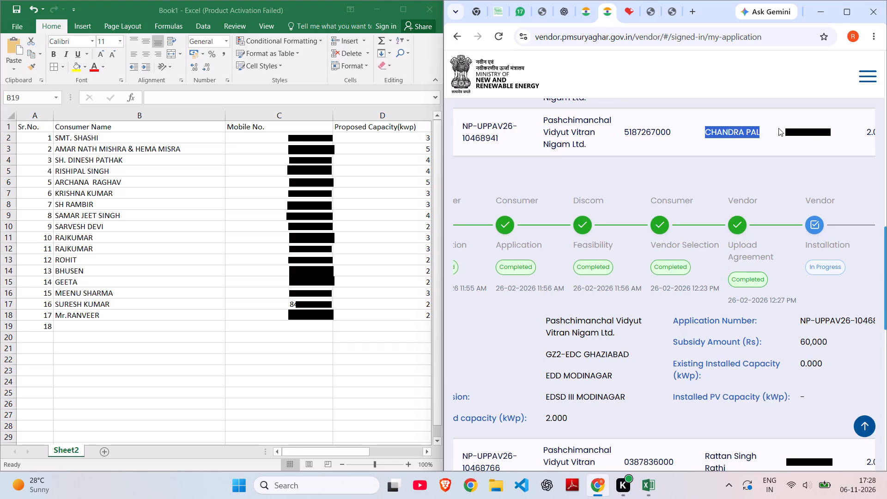
left_click(149, 328)
double_click(149, 328)
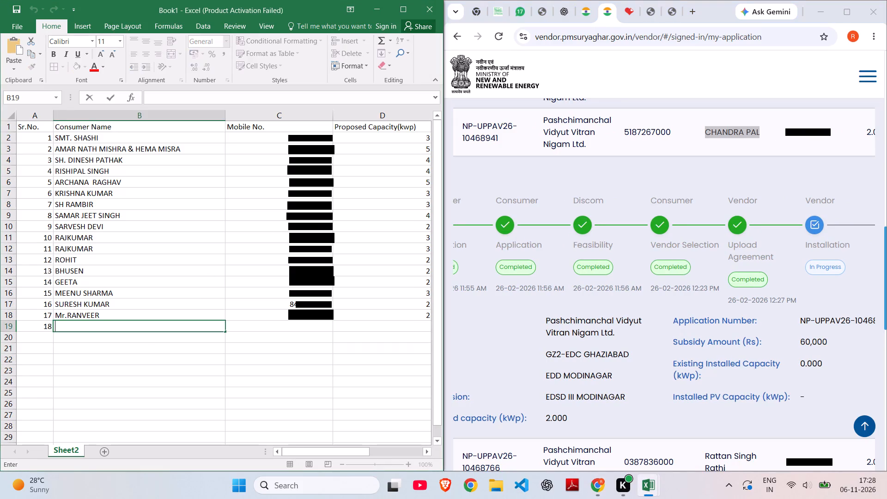
key("ctrl+v")
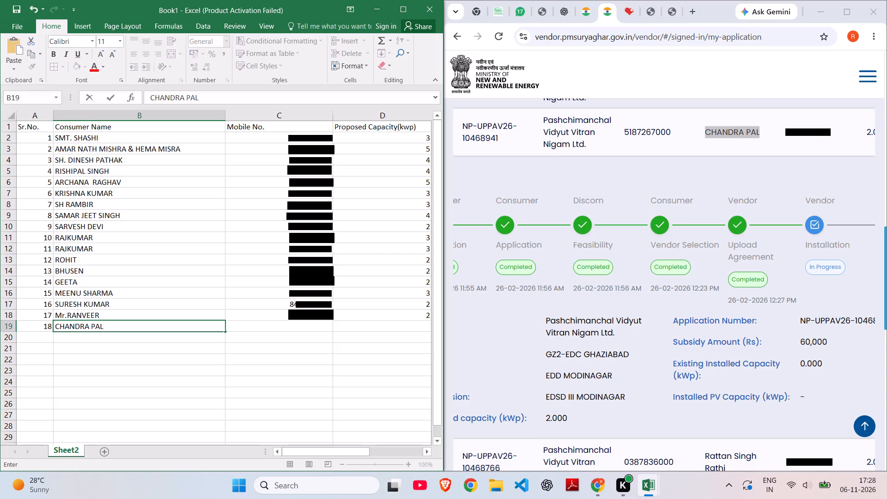
Copy the consumer's mobile number from portal row 39 into cell C19 of the Excel sheet.
double_click(266, 327)
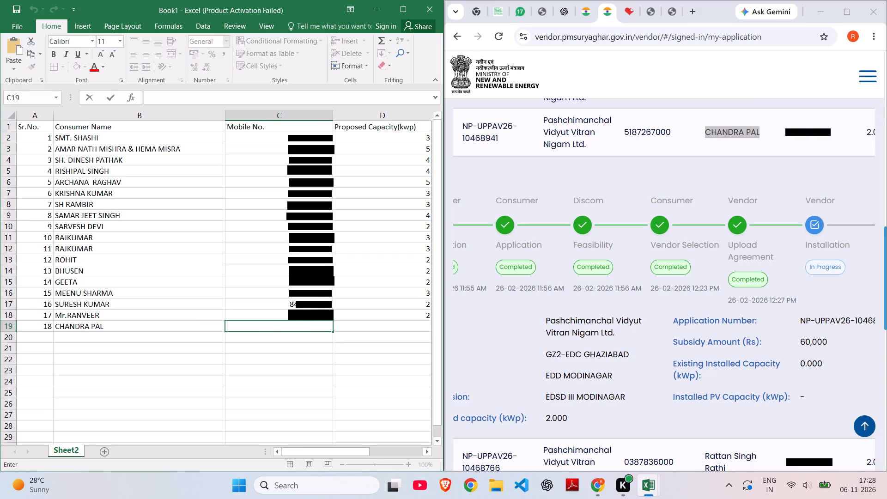
scroll(740, 197, "left", 2)
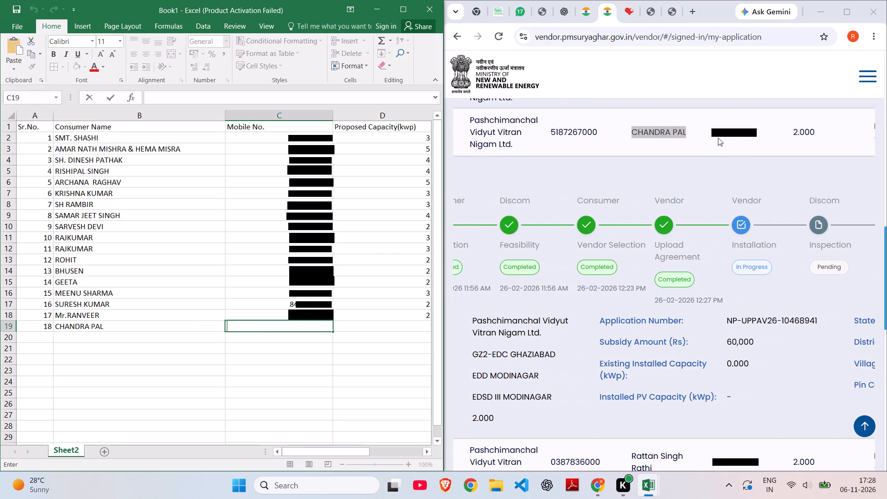
left_click_drag(713, 134, 767, 132)
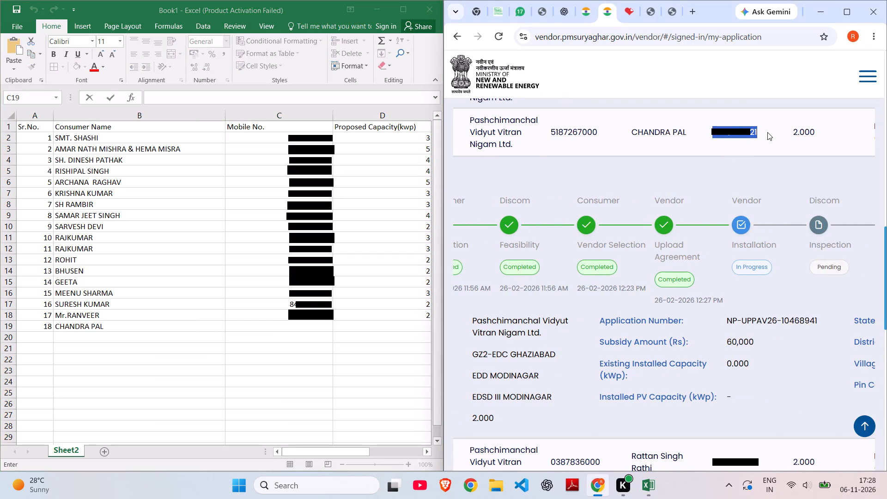
key("ctrl+c")
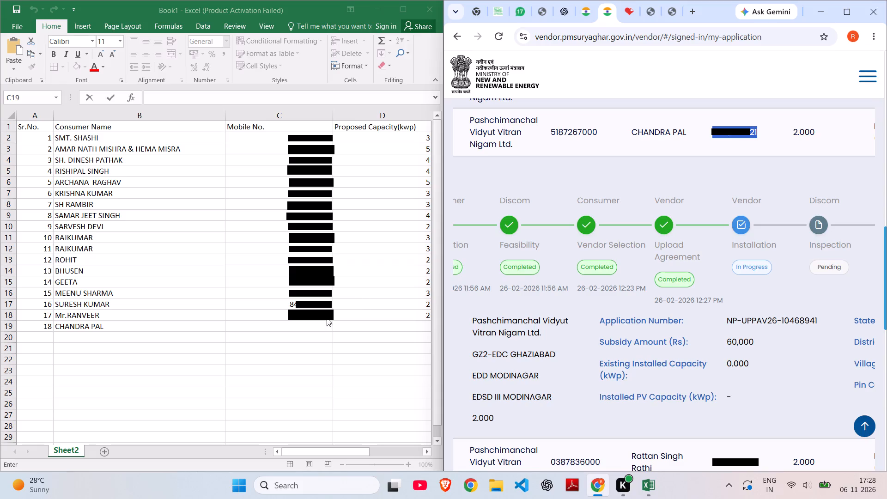
double_click(269, 326)
key("ctrl+v")
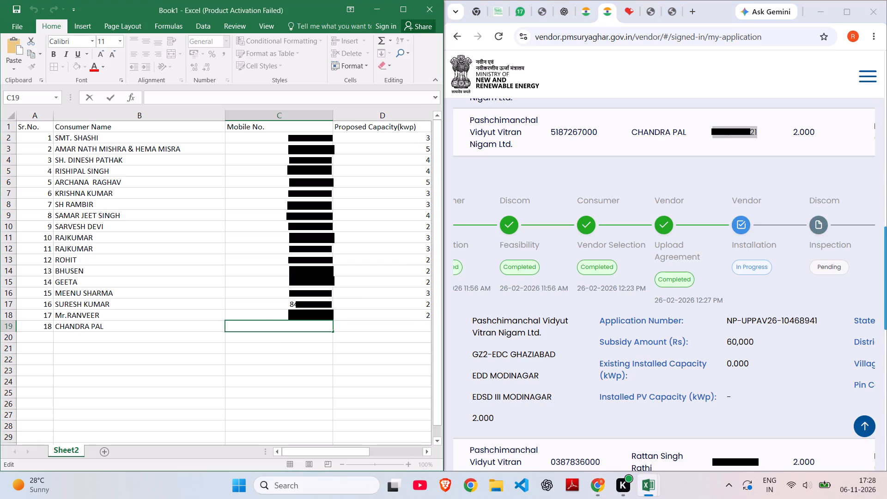
Enter the proposed capacity 2.000 in cell D19.
left_click(416, 330)
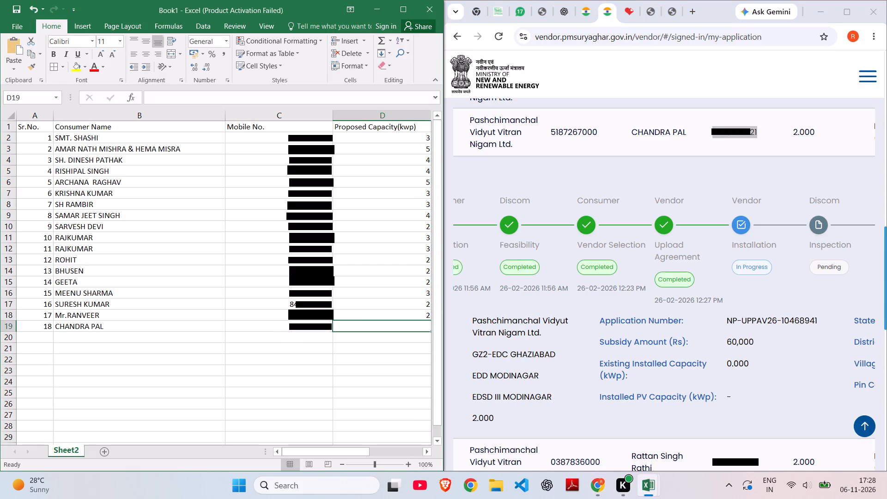
key("2")
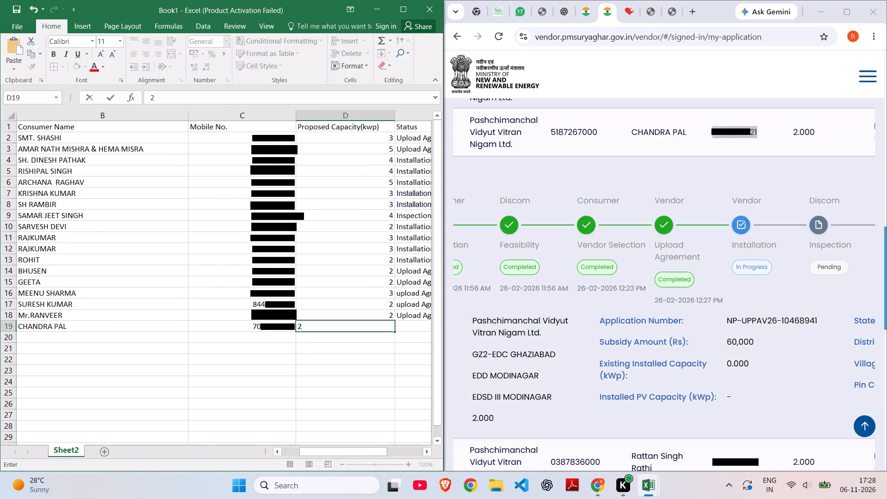
type(".000")
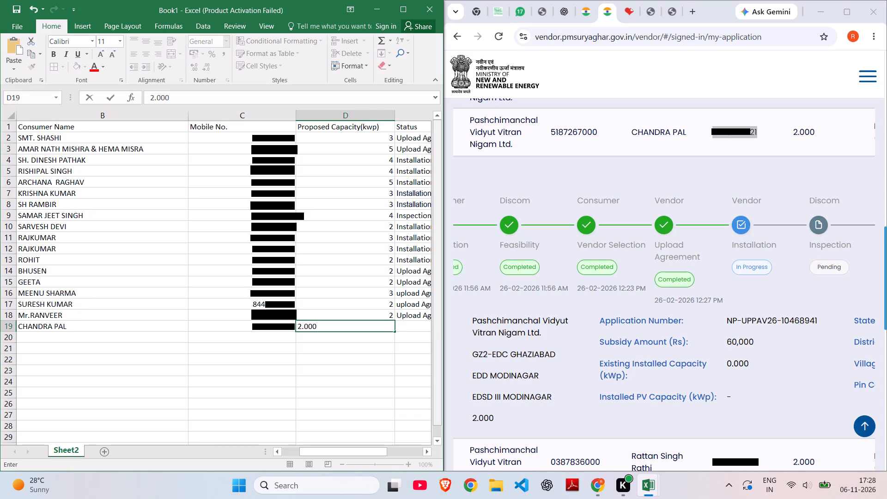
left_click(413, 329)
Copy the word "Installation" from portal row 39's status into cell E19.
scroll(413, 329, "left", 1)
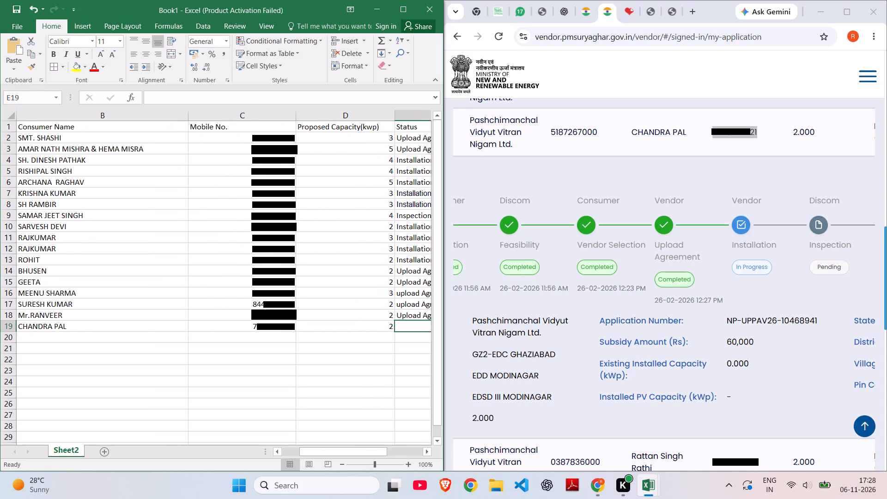
double_click(404, 325)
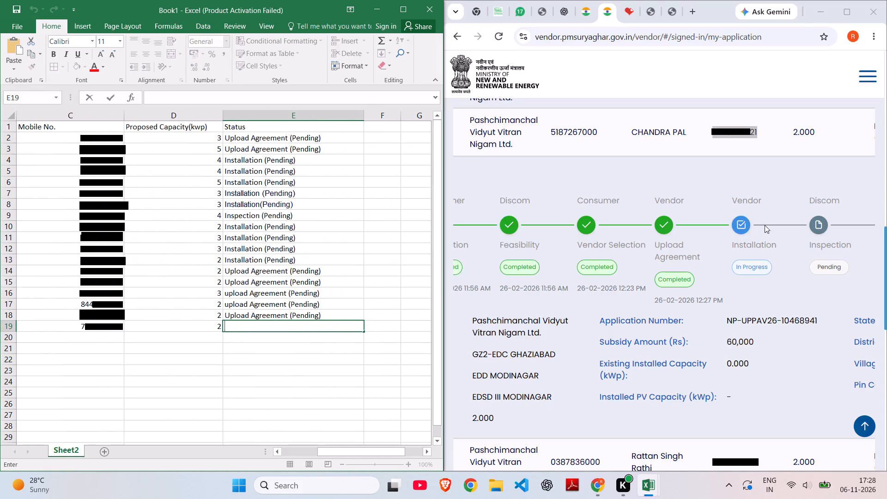
scroll(808, 168, "up", 2)
scroll(808, 168, "left", 4)
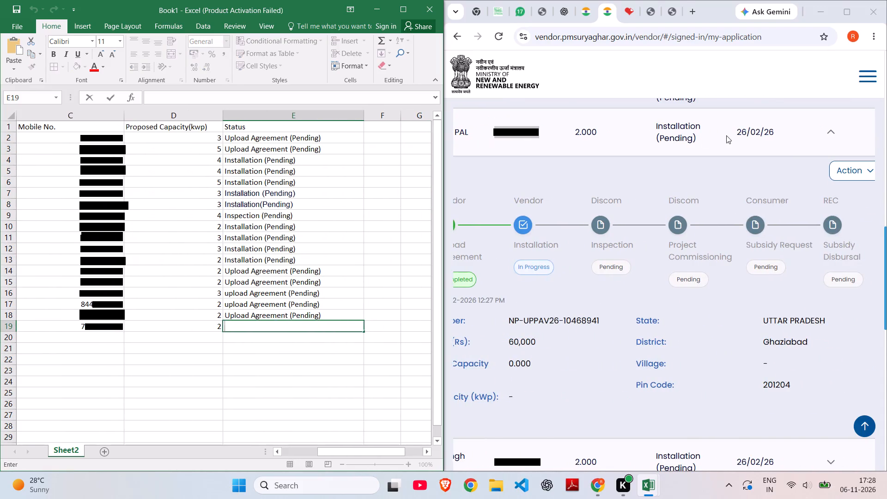
left_click_drag(655, 125, 701, 119)
key("ctrl+c")
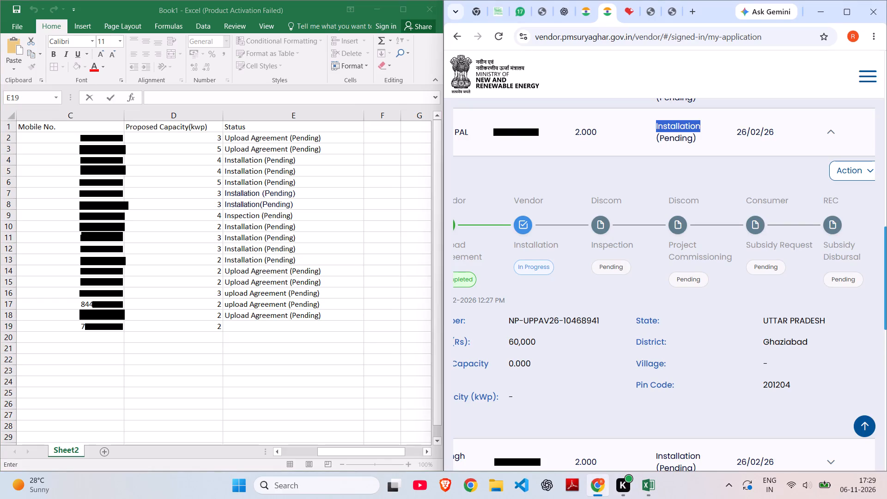
double_click(248, 323)
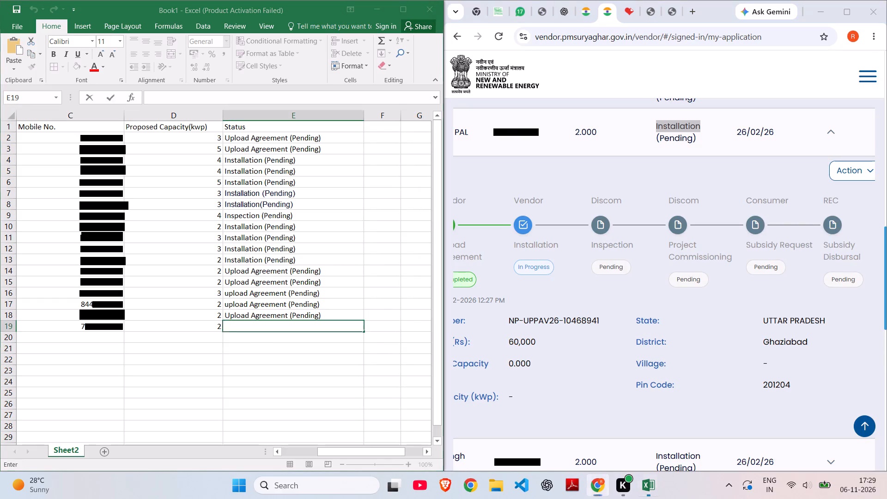
key("ctrl+v")
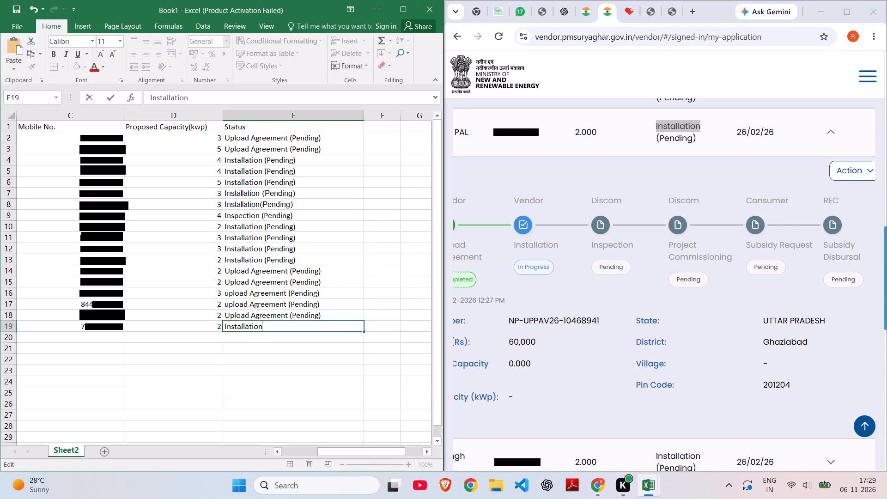
Copy "(Pending)" from the same portal status and append it after a space, so cell E19 reads "Installation (Pending)".
left_click(656, 133)
left_click(656, 133)
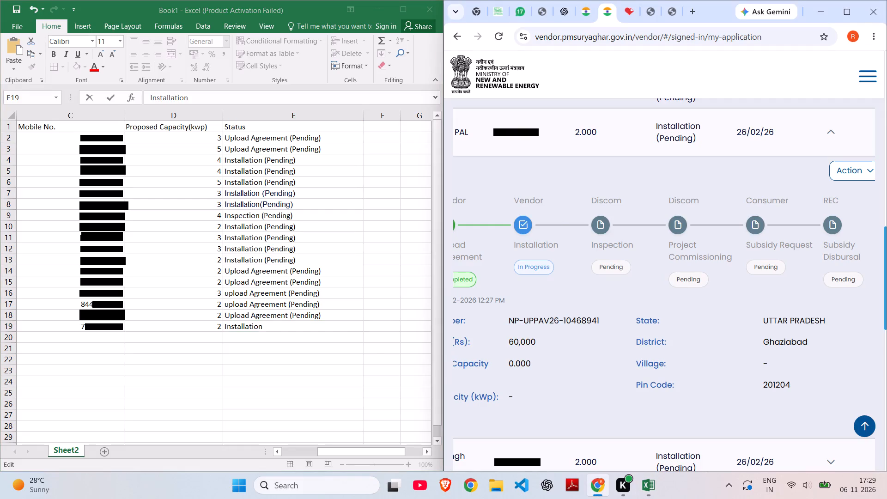
left_click_drag(656, 133, 711, 129)
left_click_drag(702, 136, 680, 143)
left_click_drag(680, 143, 653, 140)
key("ctrl+c")
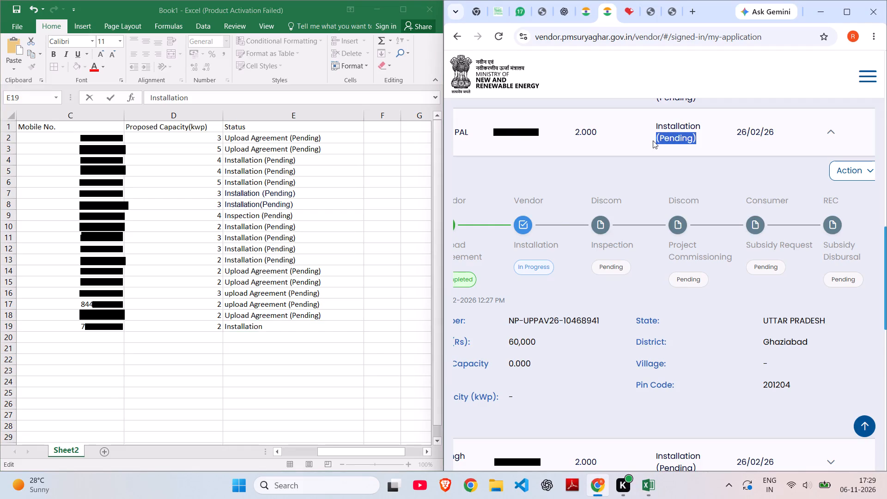
left_click(287, 330)
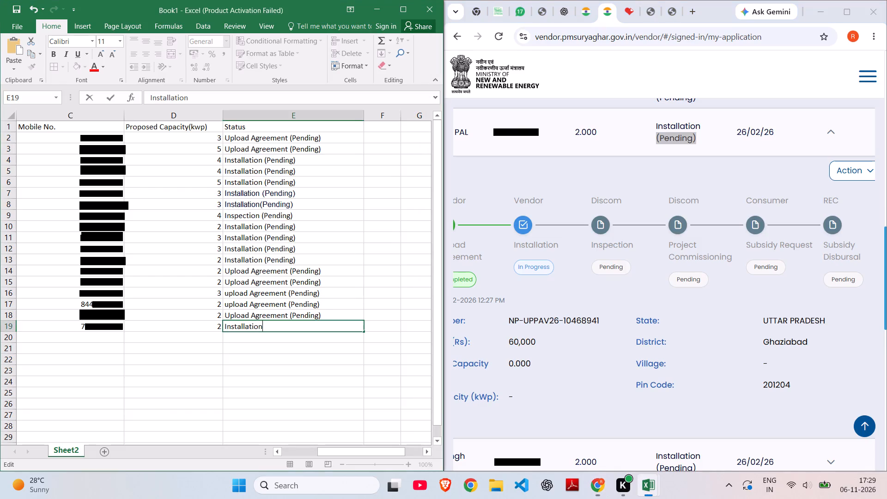
left_click(287, 330)
key("space")
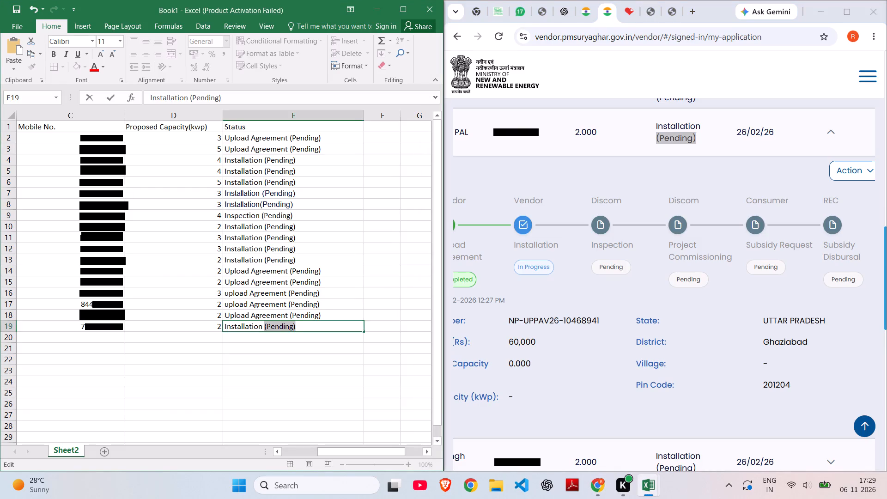
left_click(318, 324)
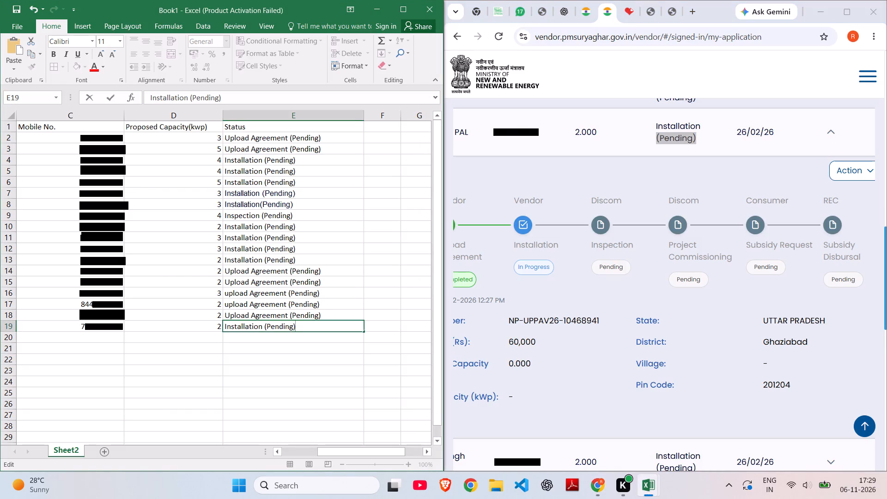
Expand the details of the application directly below row 39 in the vendor portal and bring its consumer name into view.
scroll(644, 281, "down", 3)
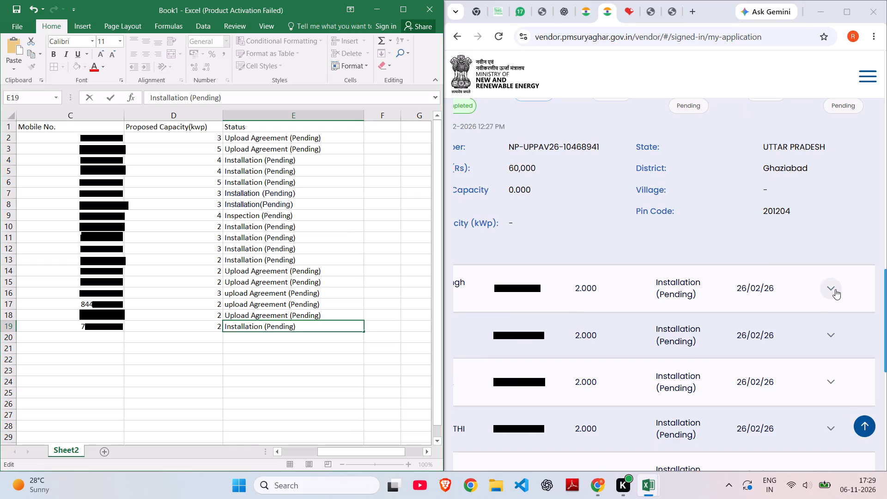
left_click(835, 289)
scroll(726, 280, "down", 3)
scroll(668, 221, "right", 4)
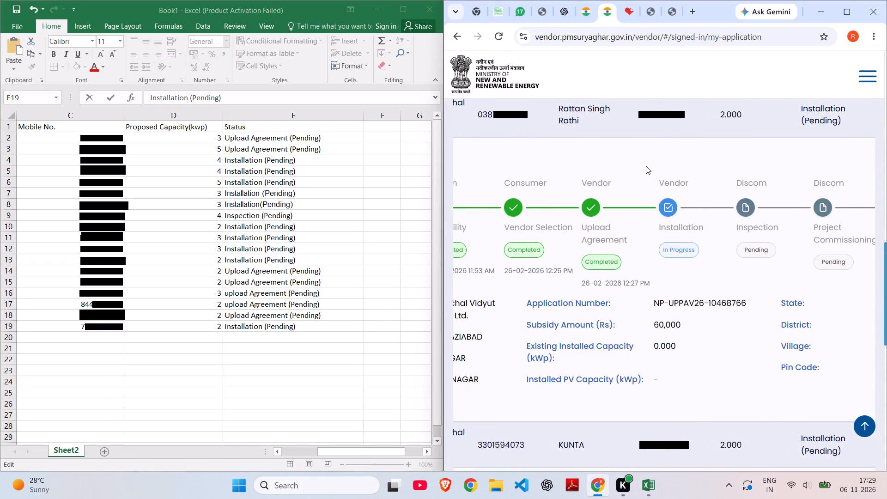
scroll(646, 166, "up", 1)
scroll(701, 163, "up", 1)
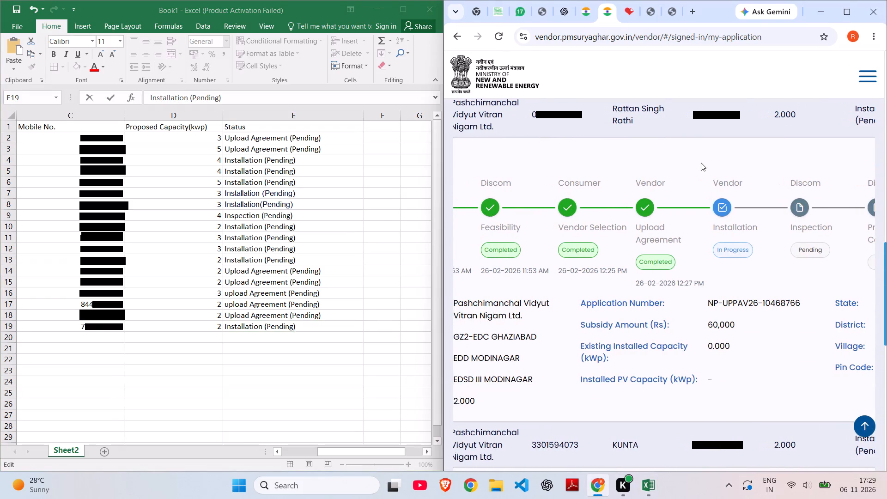
scroll(701, 163, "up", 2)
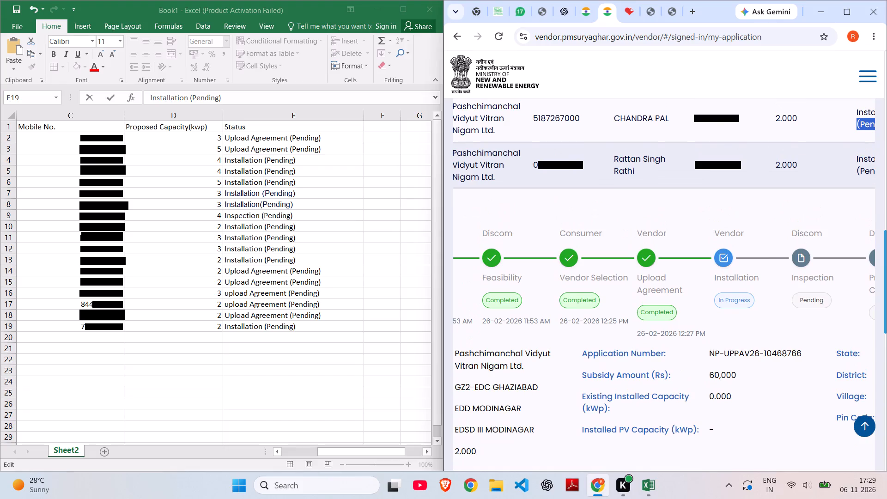
scroll(616, 160, "down", 1)
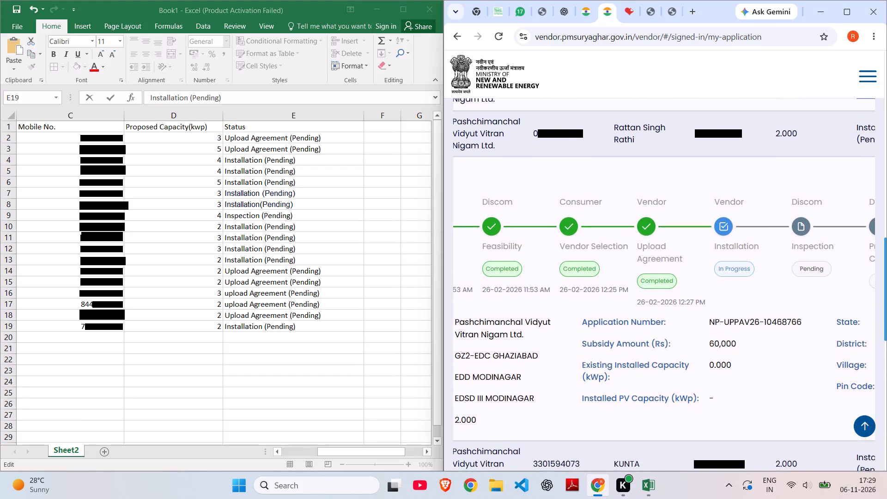
scroll(616, 160, "down", 1)
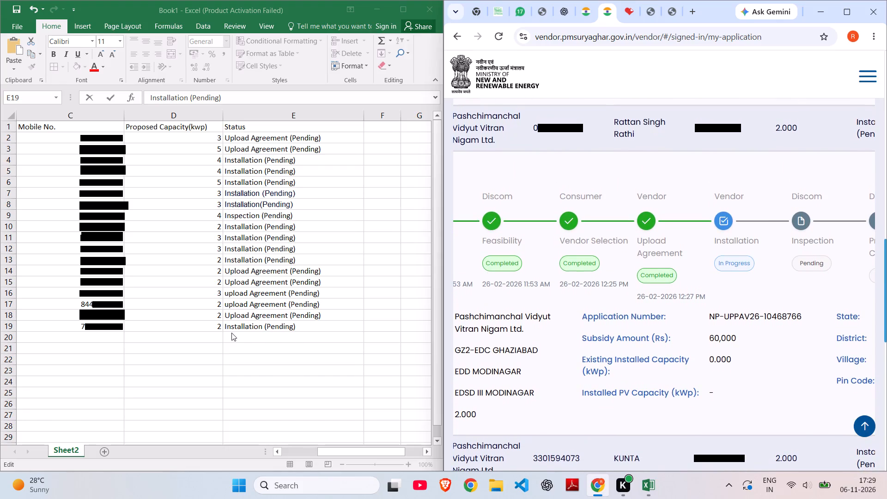
Show the Excel sheet full screen and enter serial number 19 in cell A20 for the new consumer row.
scroll(231, 333, "right", 5)
left_click(406, 10)
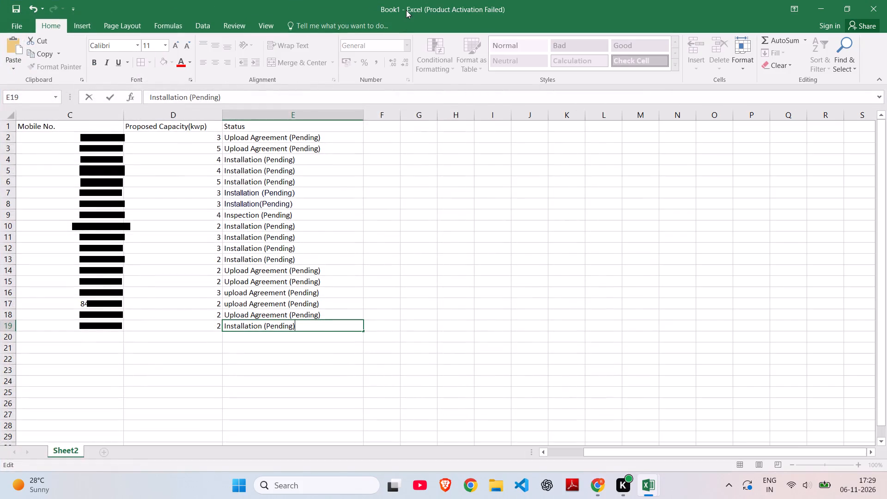
scroll(232, 266, "right", 5)
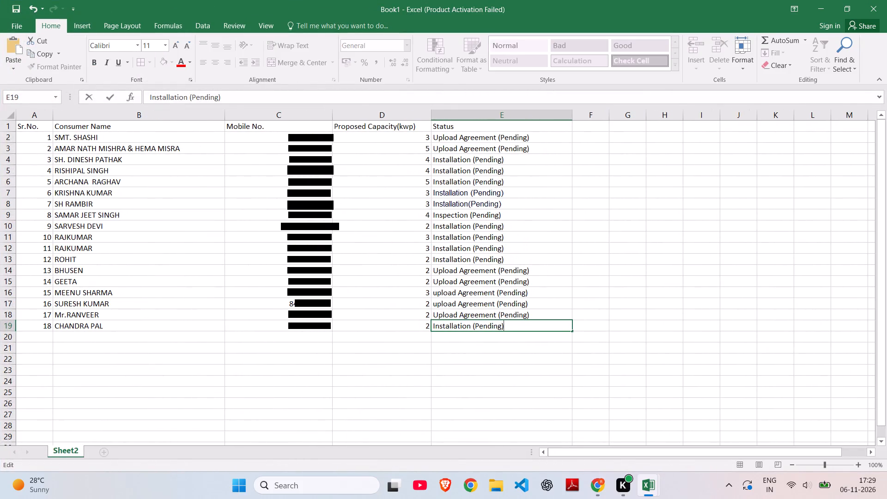
double_click(35, 335)
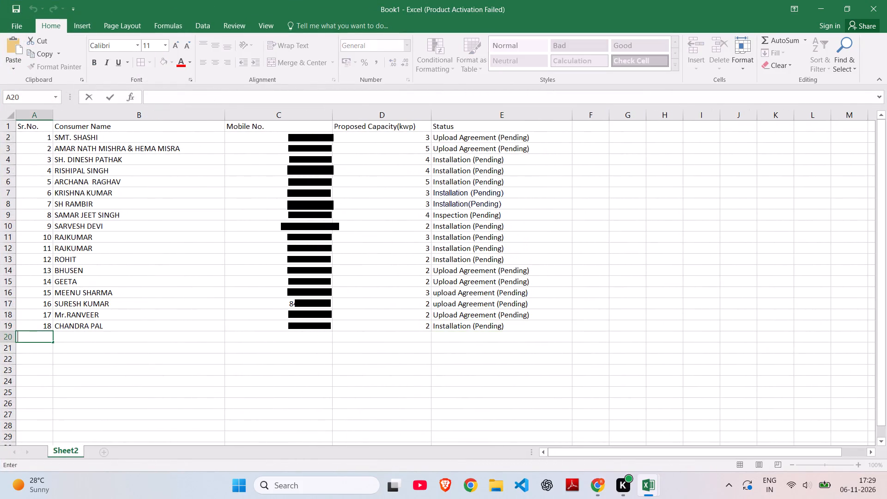
key("1")
key("9")
key("period")
left_click(94, 335)
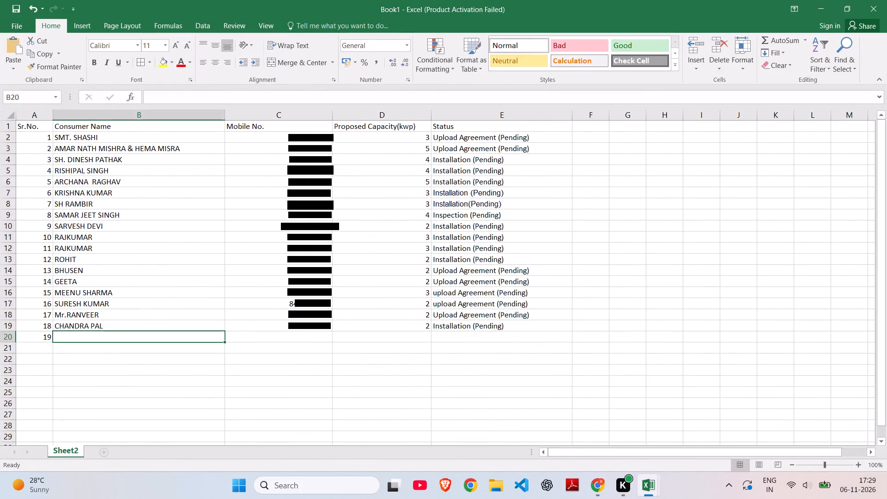
Open cell B20 for the new consumer's name and bring the vendor portal back alongside the Excel sheet.
left_click(94, 335)
left_click(94, 335)
double_click(94, 335)
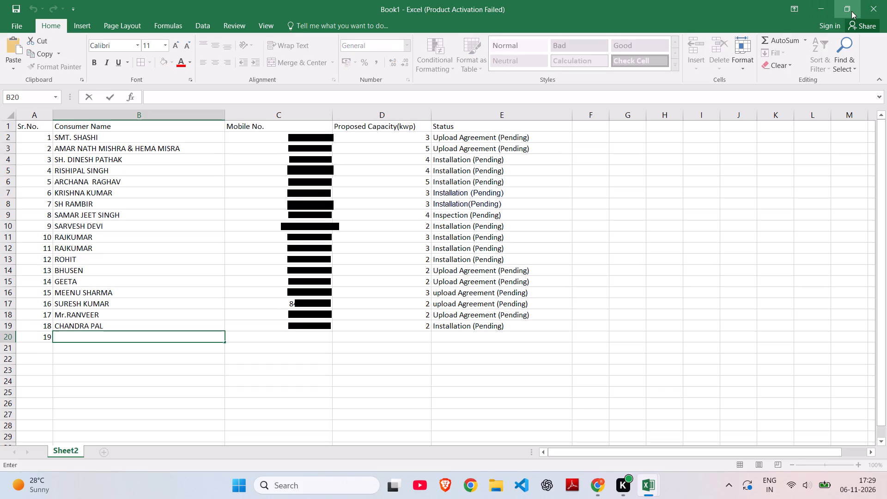
left_click(777, 44)
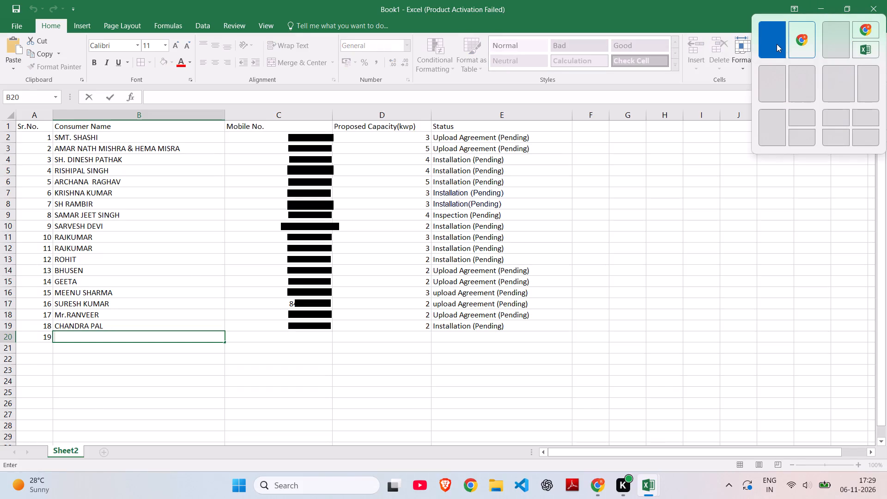
scroll(617, 164, "up", 1)
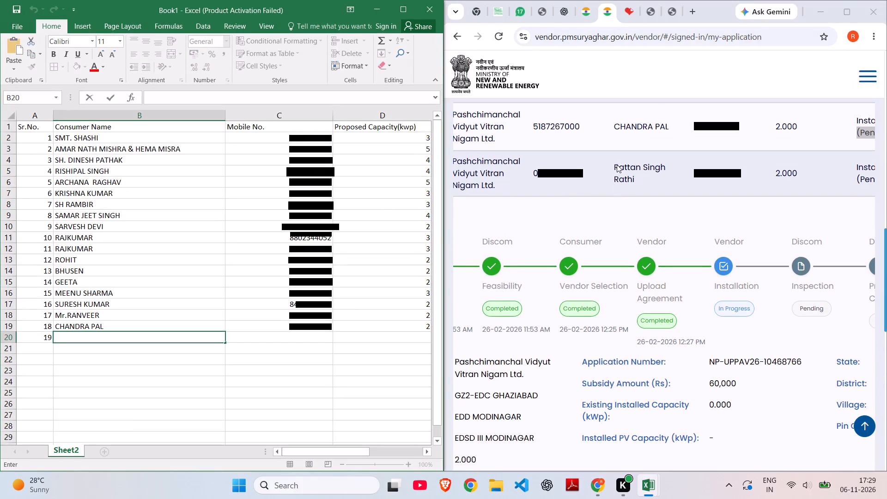
Copy the consumer's full name from the expanded portal application into cell B20, with a space before the surname.
scroll(617, 164, "up", 1)
left_click_drag(615, 166, 649, 174)
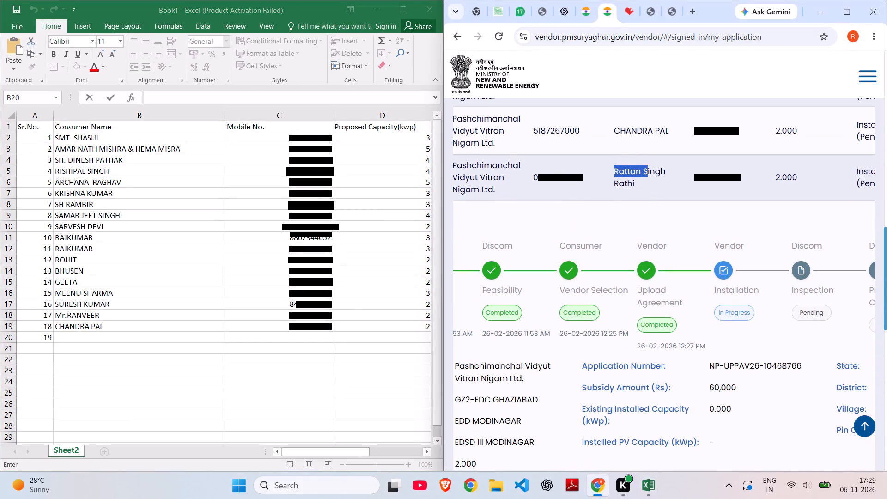
left_click_drag(649, 174, 670, 169)
key("ctrl+c")
left_click(81, 335)
left_click(81, 335)
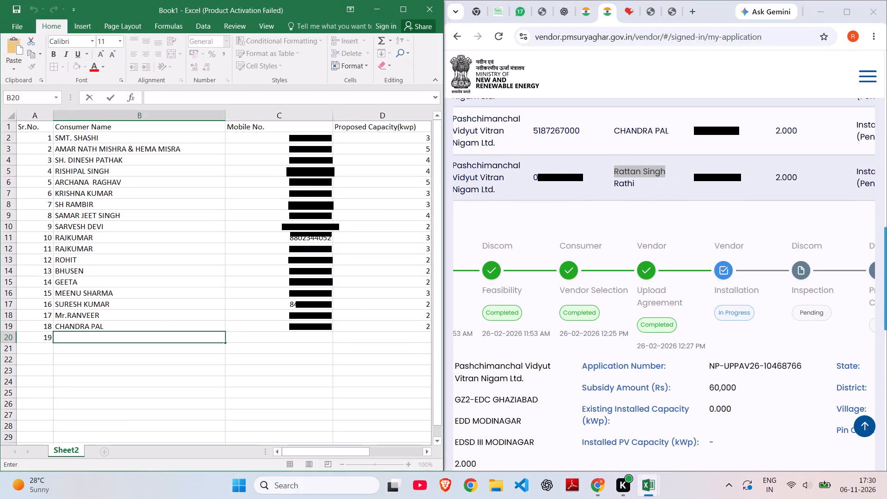
key("ctrl+v")
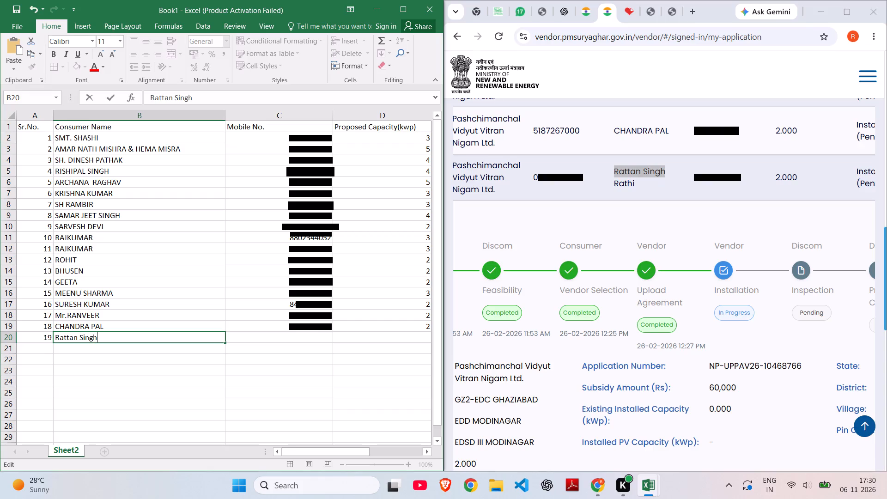
left_click(110, 335)
key("space")
left_click_drag(610, 186, 653, 182)
key("ctrl+c")
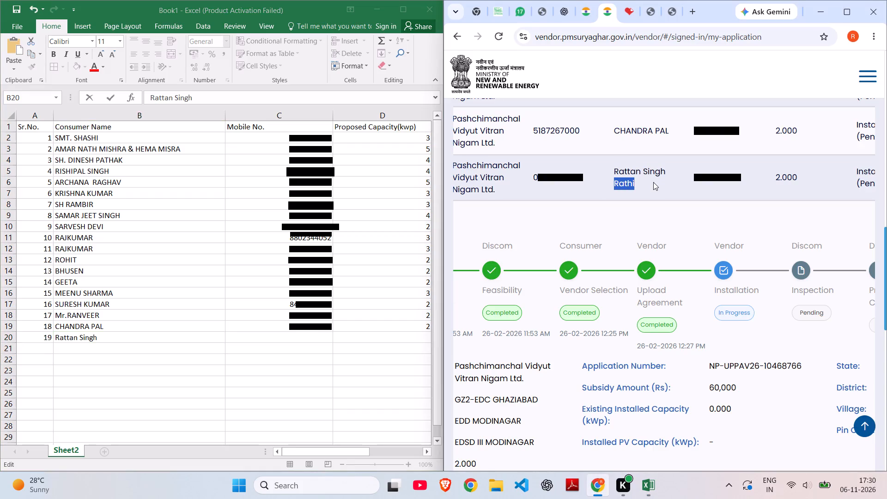
left_click(119, 337)
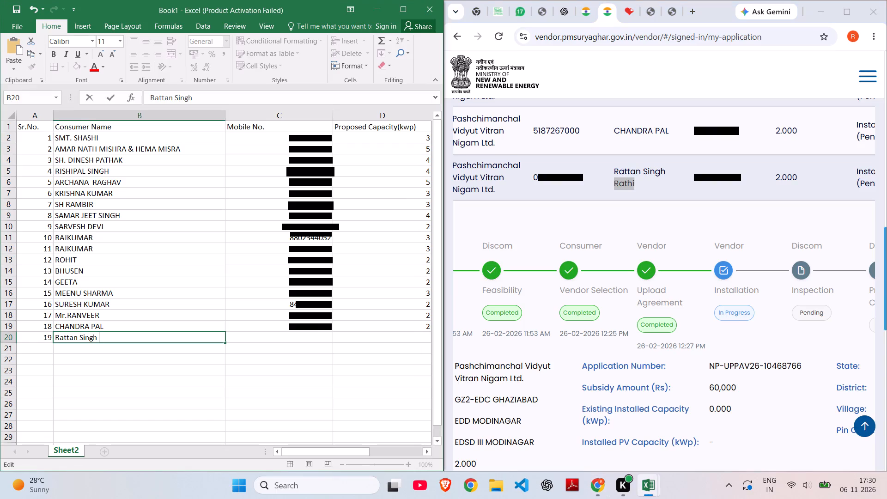
left_click(119, 337)
key("ctrl+v")
Copy the same consumer's mobile number from the vendor portal into cell C20.
left_click(275, 336)
left_click(275, 336)
left_click(275, 336)
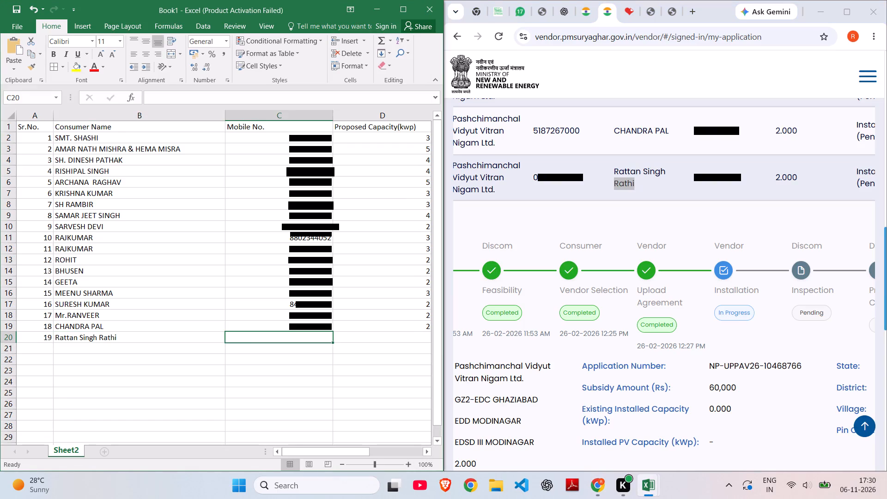
double_click(275, 336)
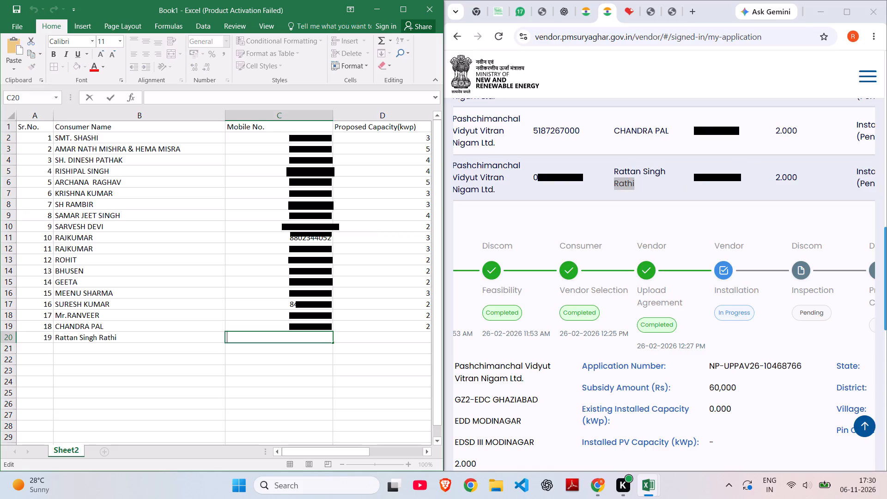
left_click_drag(691, 178, 752, 175)
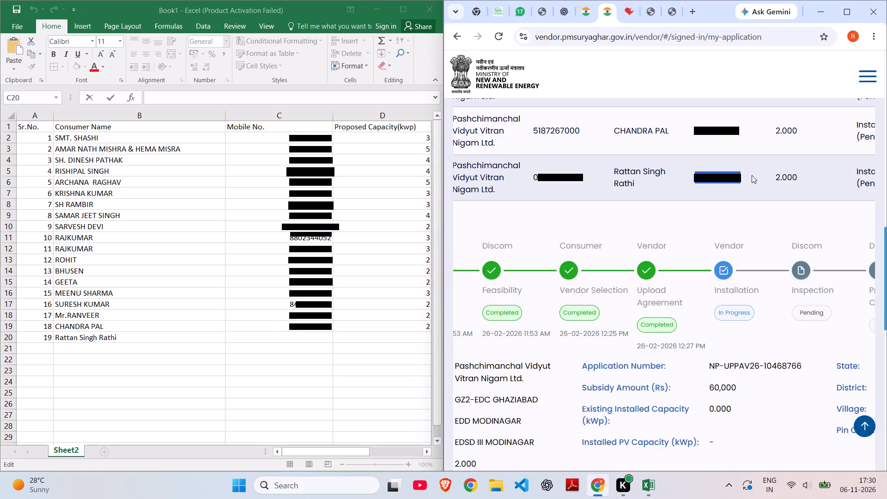
key("ctrl+c")
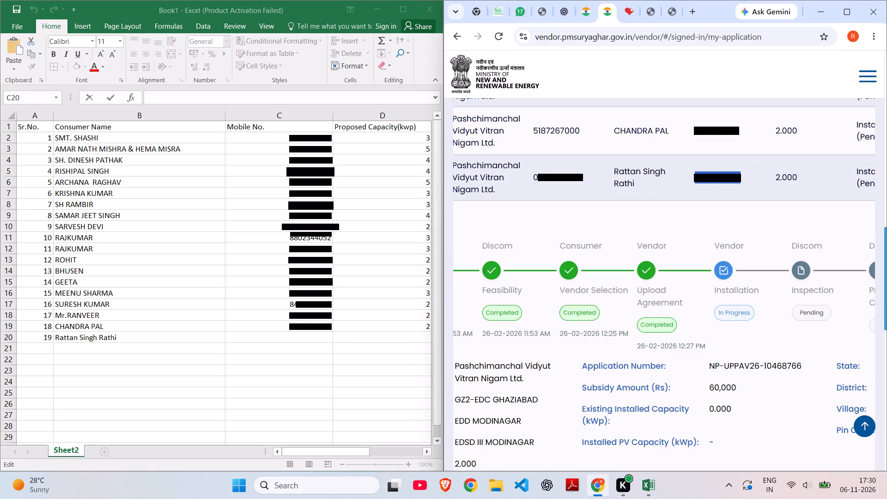
left_click(284, 341)
left_click(284, 341)
key("ctrl+v")
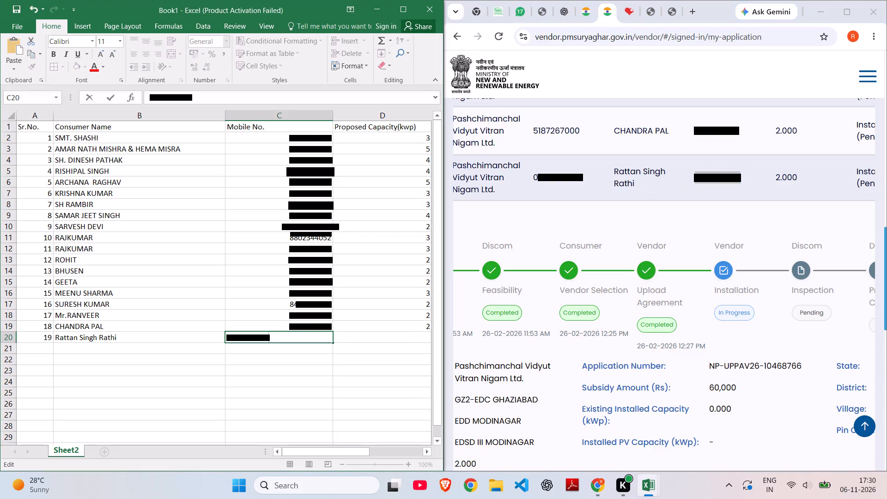
Enter a proposed capacity of 2 in cell D20.
left_click(414, 341)
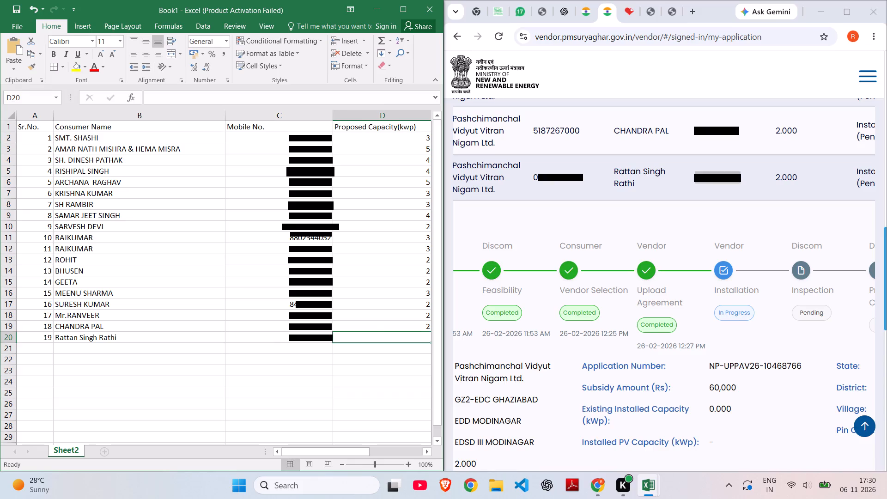
double_click(412, 341)
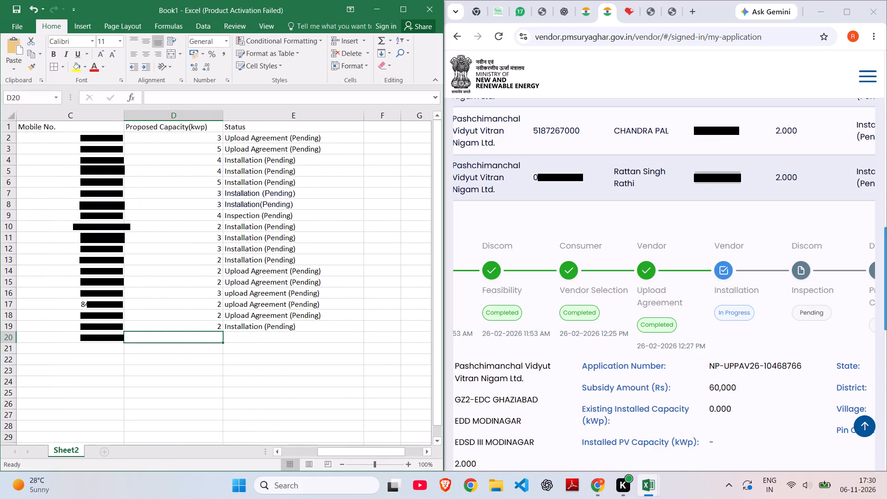
key("2")
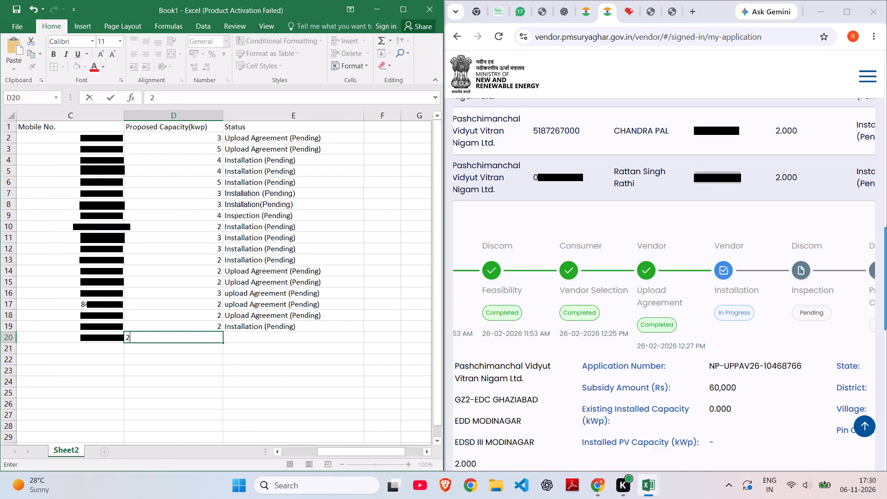
Copy "Installation" from the same application's portal status into cell E20 and add a space after it.
left_click(279, 341)
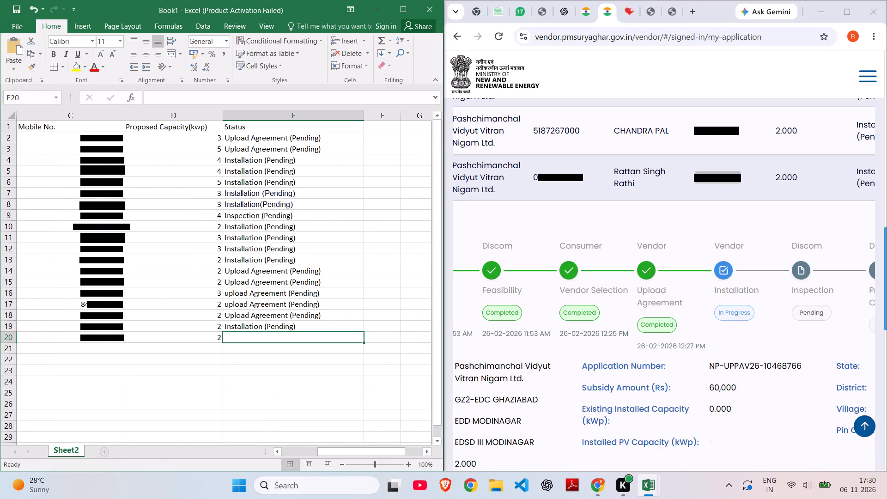
double_click(273, 335)
scroll(688, 229, "left", 3)
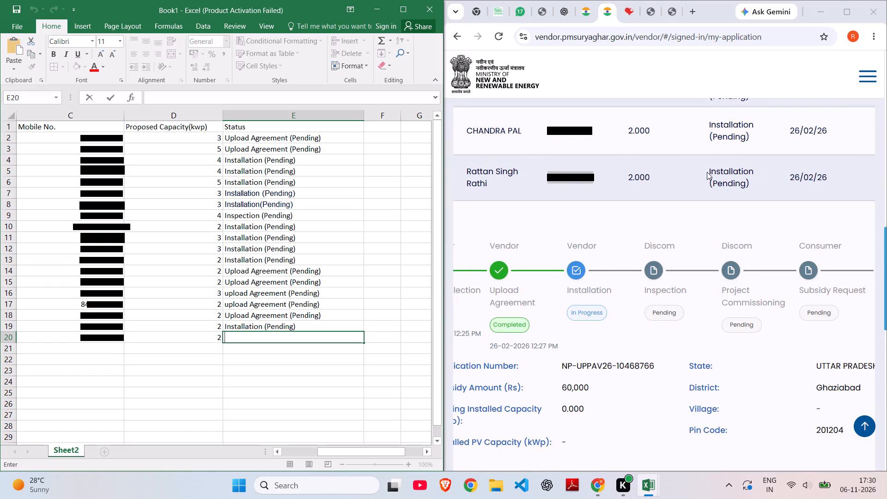
left_click_drag(707, 172, 767, 172)
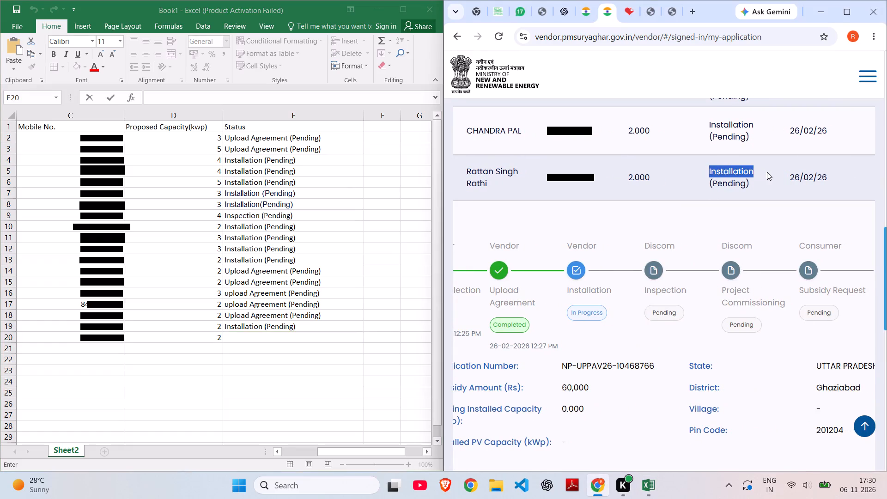
key("ctrl+c")
double_click(264, 334)
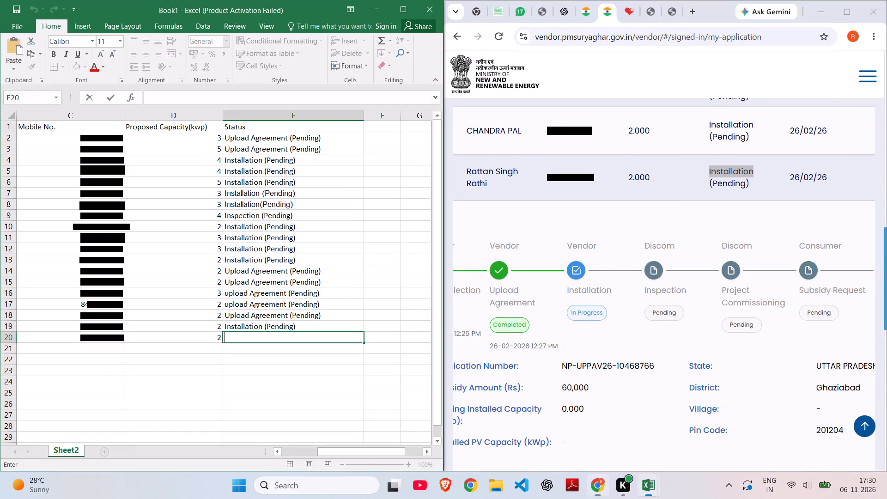
key("ctrl+v")
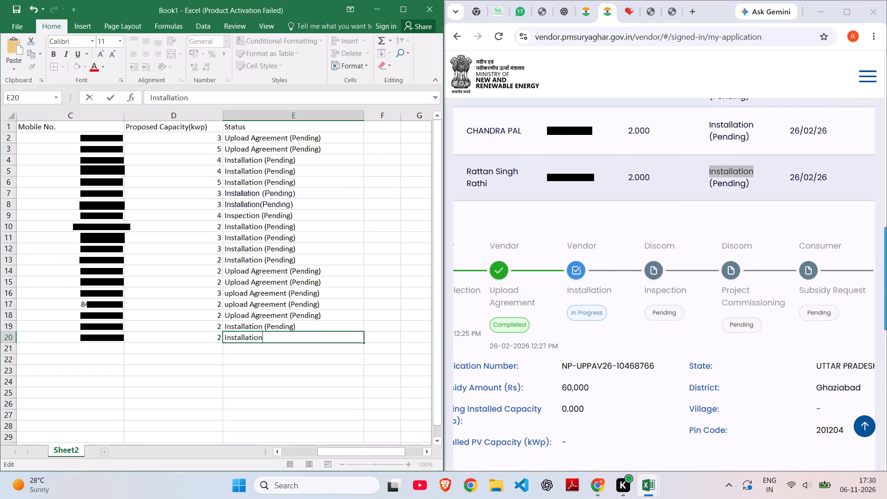
left_click(286, 339)
double_click(286, 339)
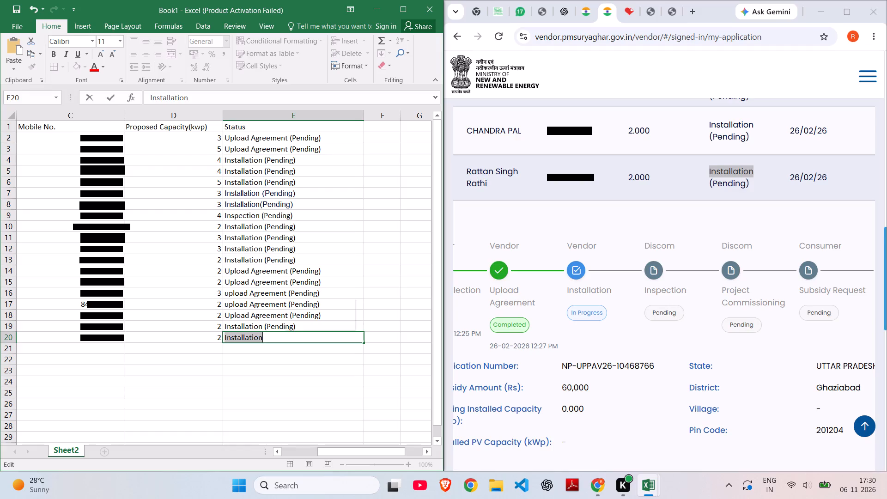
key("space")
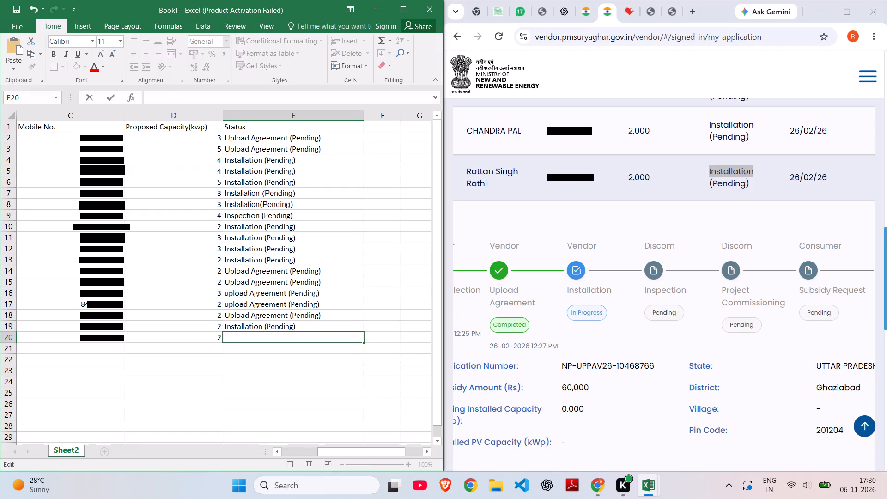
key("ctrl+v")
left_click(310, 337)
key("space")
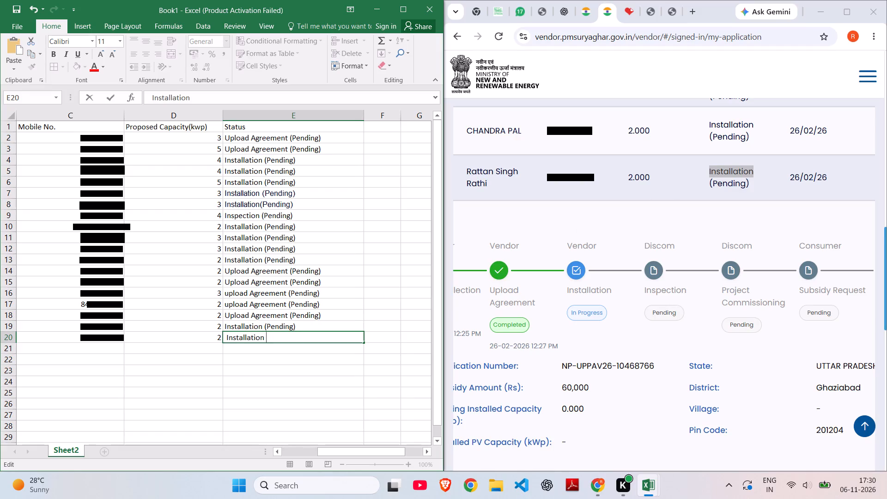
Copy "(Pending)" from the same portal status and append it in cell E20, so the status reads "Installation (Pending)".
left_click_drag(710, 183, 768, 180)
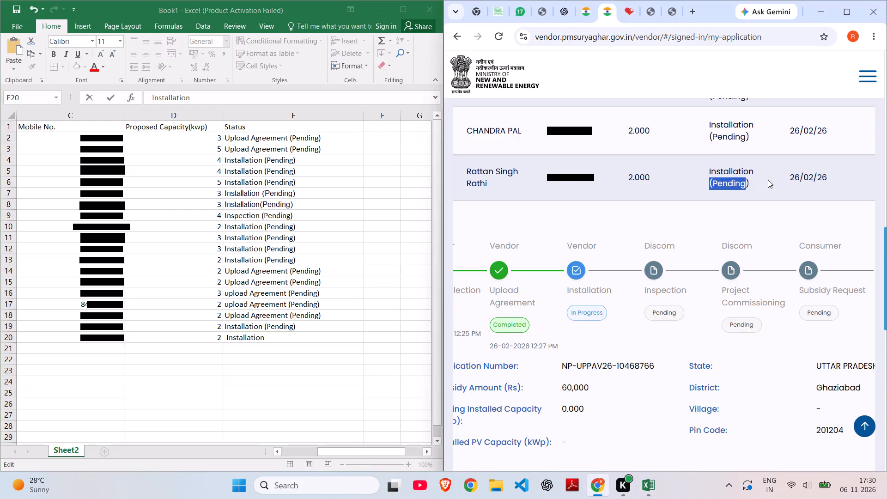
key("ctrl+c")
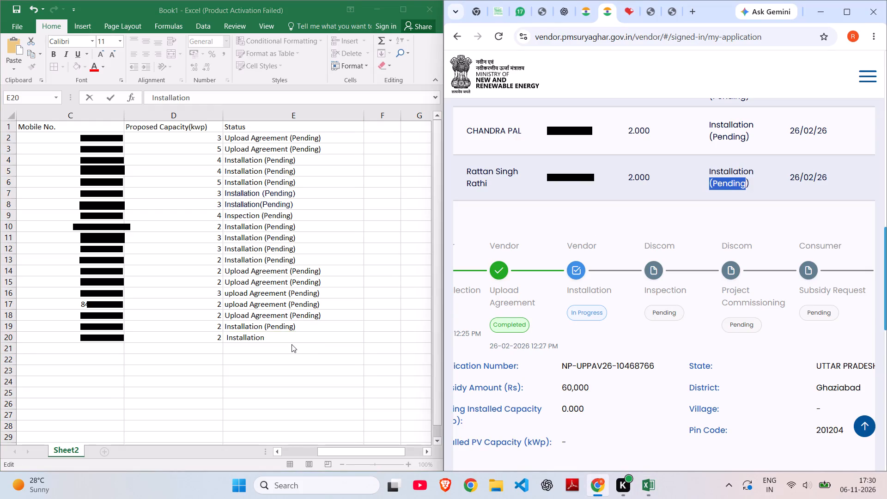
left_click(285, 337)
key("ctrl+v")
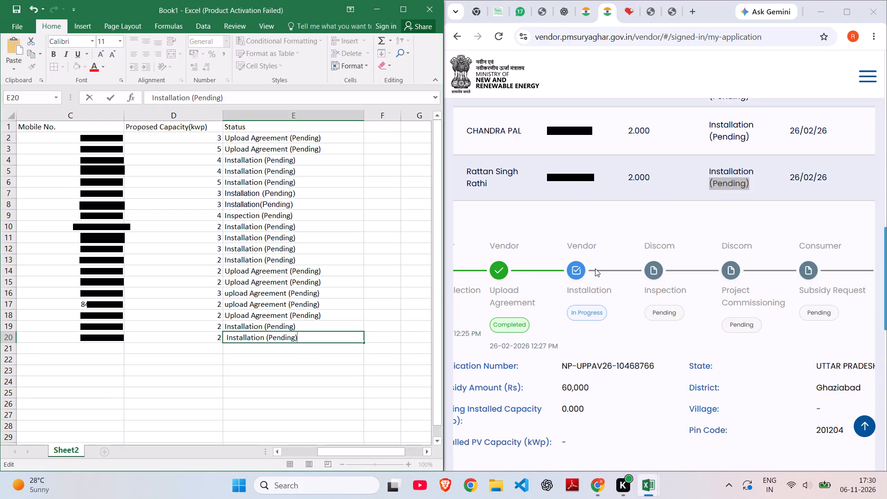
Expand the details of the application directly below the one just recorded in the vendor portal and bring its consumer name into view.
scroll(595, 268, "down", 5)
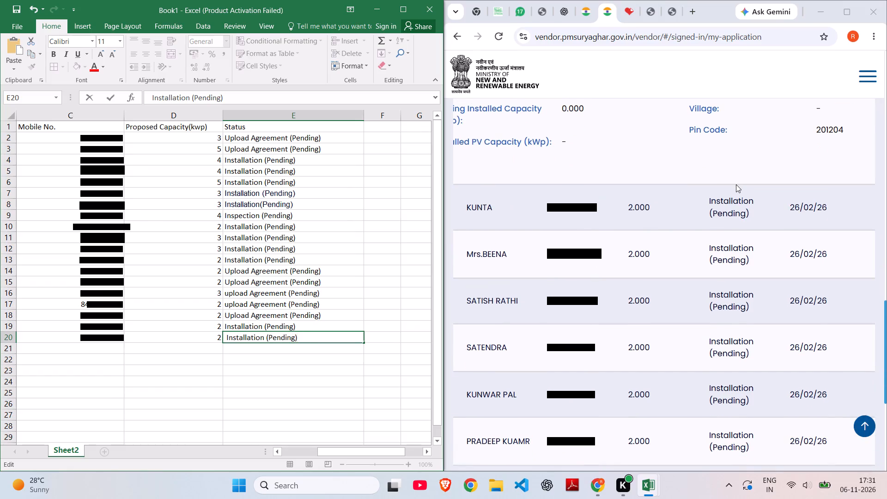
scroll(736, 184, "left", 2)
left_click(813, 210)
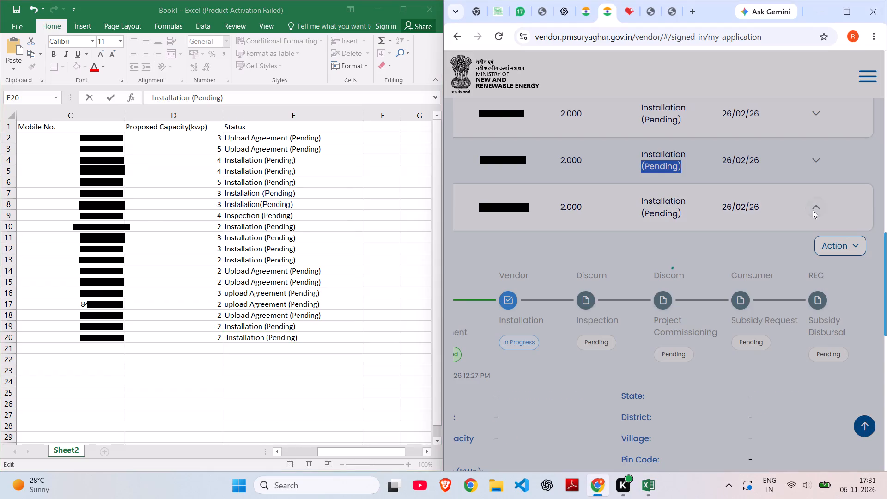
scroll(633, 202, "right", 3)
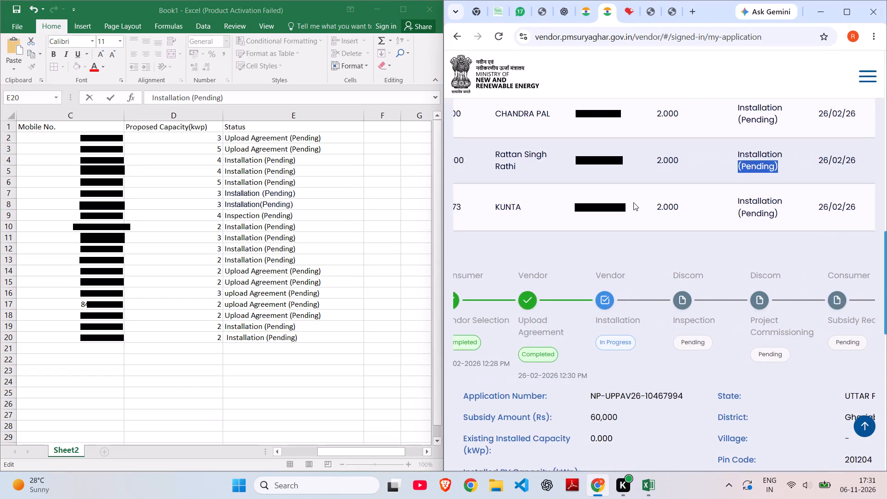
scroll(633, 202, "down", 2)
scroll(633, 202, "right", 1)
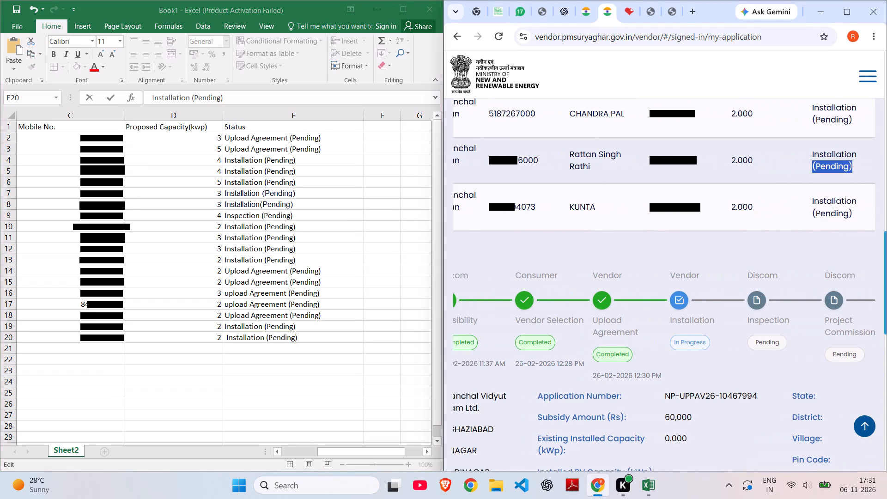
scroll(633, 202, "right", 2)
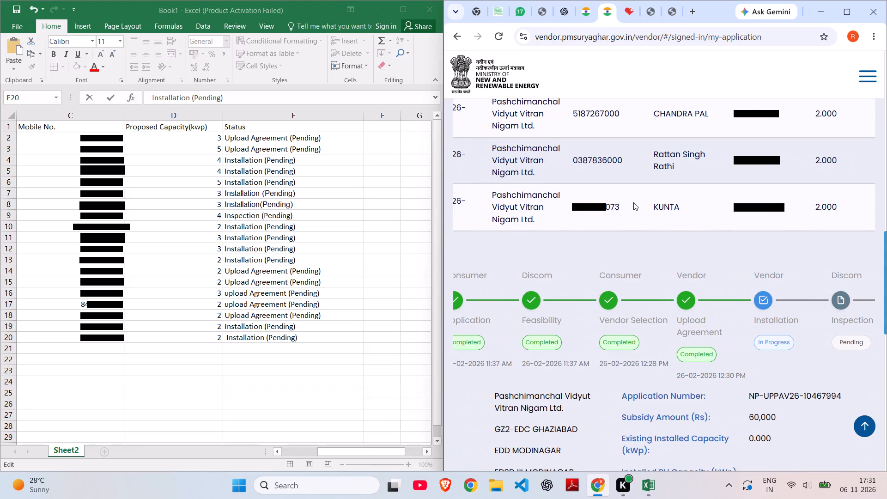
Copy the consumer name of the expanded application in the vendor portal.
left_click(658, 204)
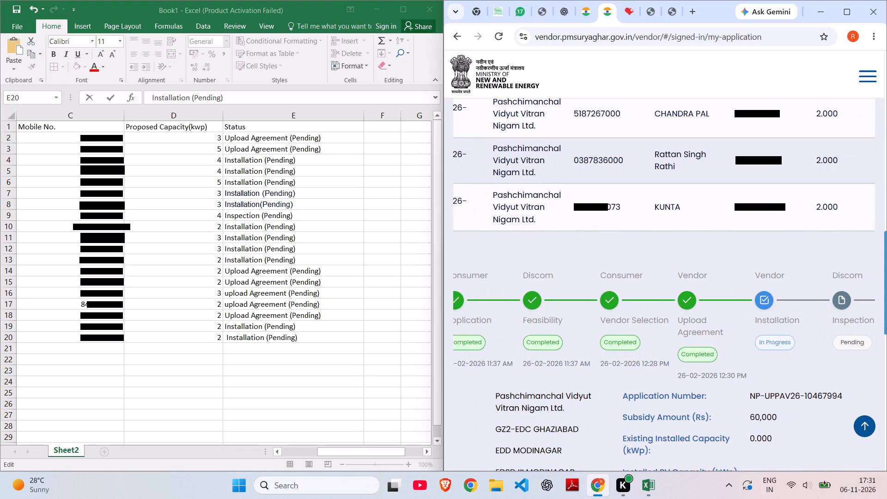
left_click(658, 204)
key("ctrl+c")
Switch to the Excel sheet and enter serial number 20 in cell A21.
scroll(227, 291, "right", 11)
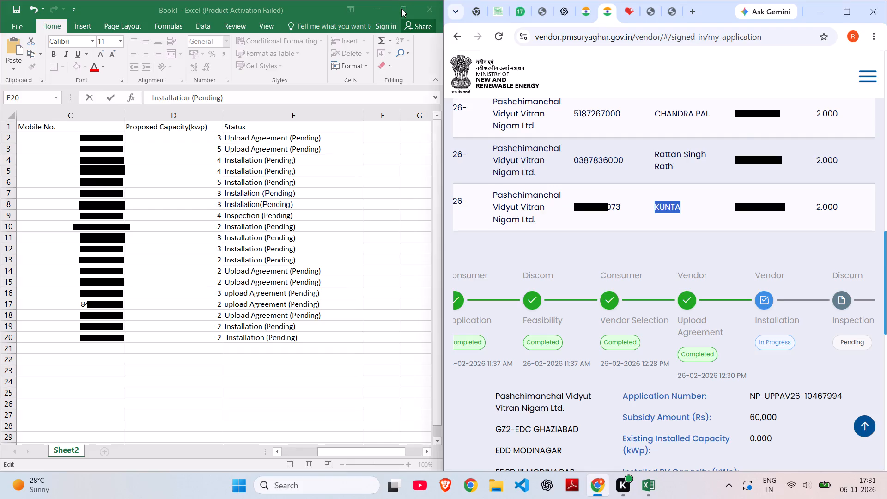
left_click(401, 9)
scroll(253, 233, "right", 6)
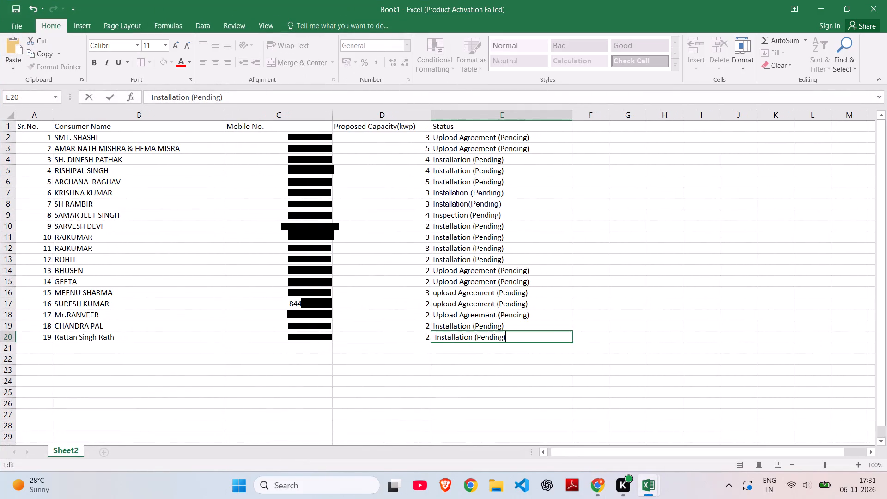
left_click(41, 349)
double_click(41, 349)
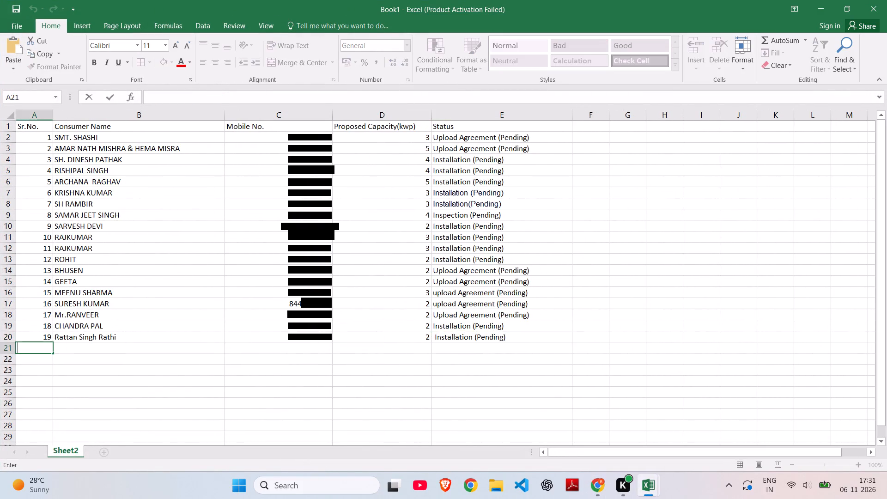
key("2")
key("0")
key("period")
Paste the copied consumer name into cell B21.
left_click(70, 348)
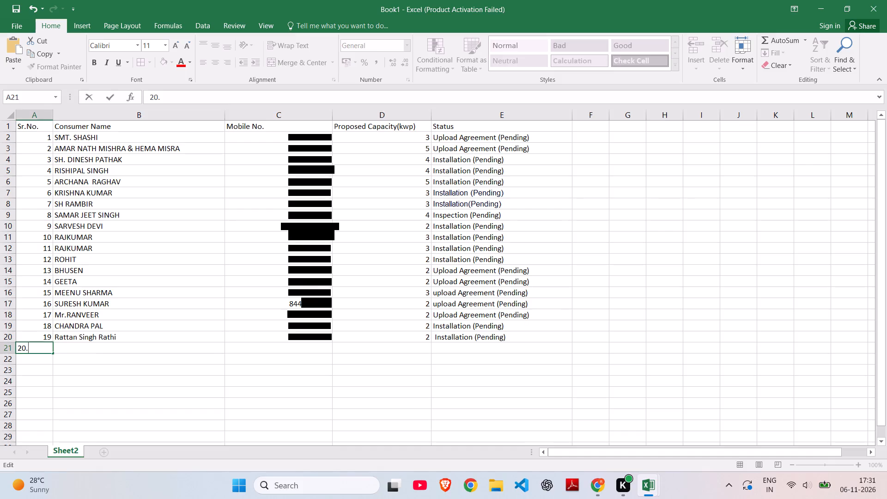
double_click(70, 348)
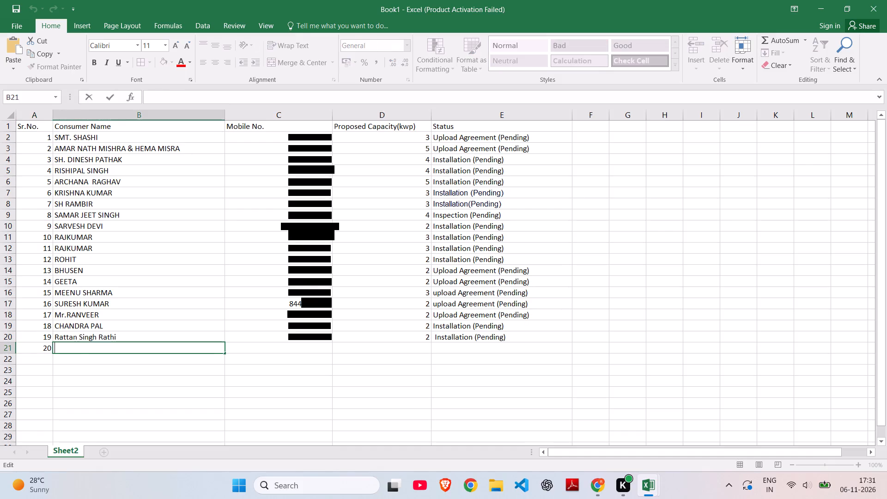
key("ctrl+v")
Copy the same application's mobile number from the vendor portal into cell C21.
double_click(298, 343)
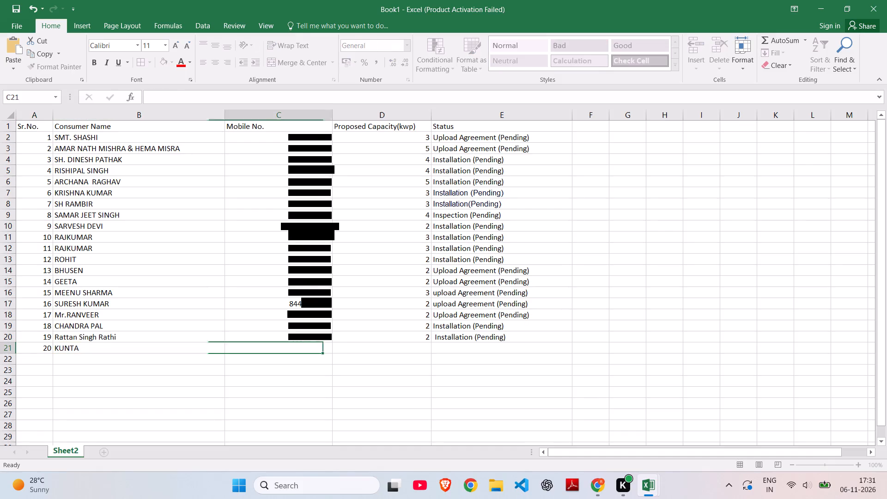
left_click(298, 345)
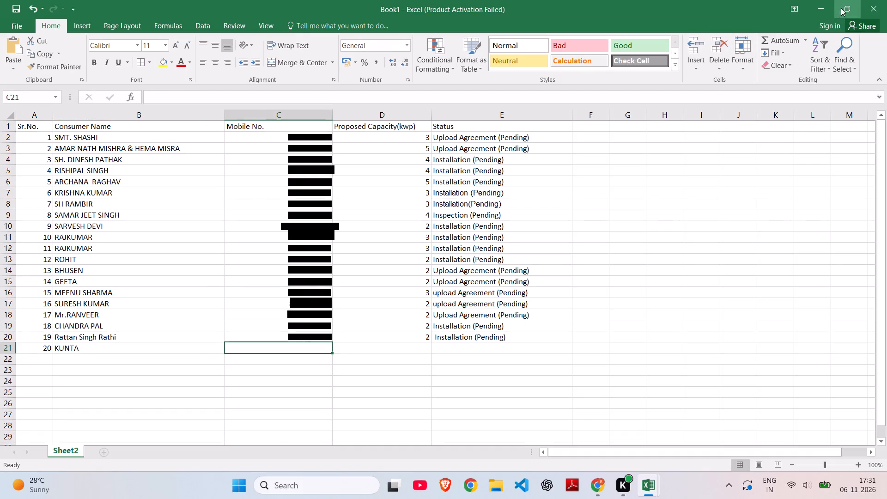
left_click(784, 36)
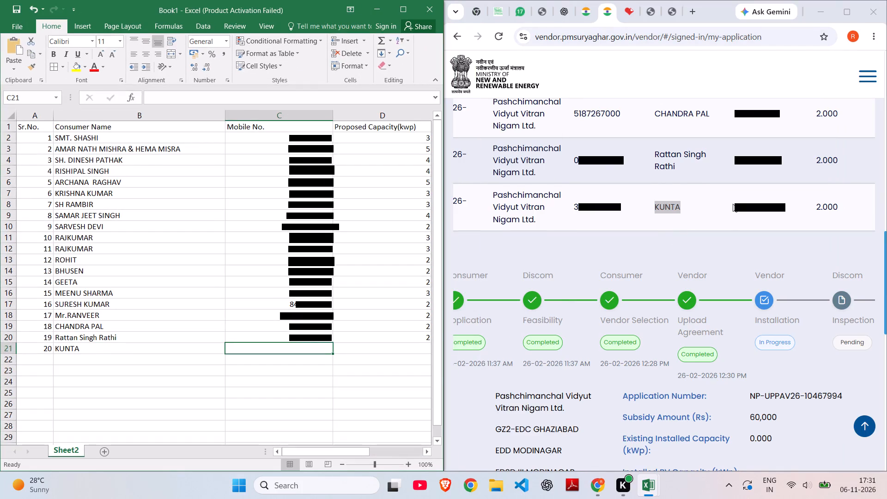
left_click_drag(733, 205, 800, 207)
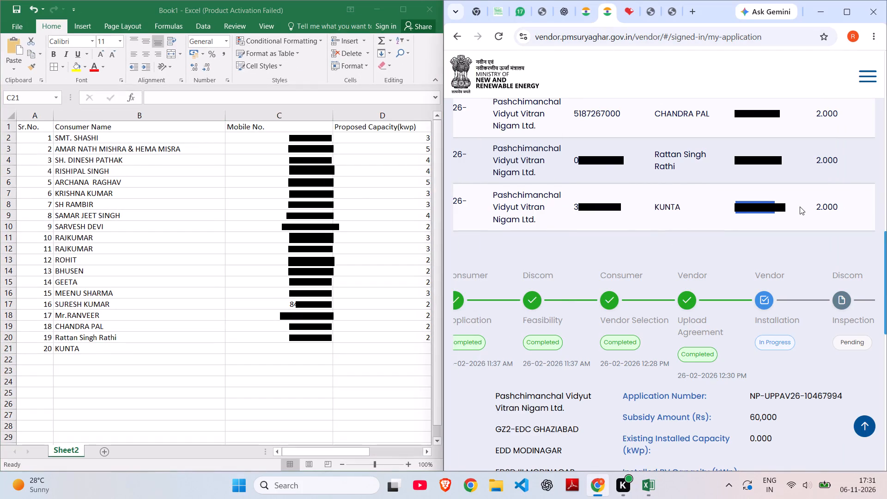
key("ctrl+c")
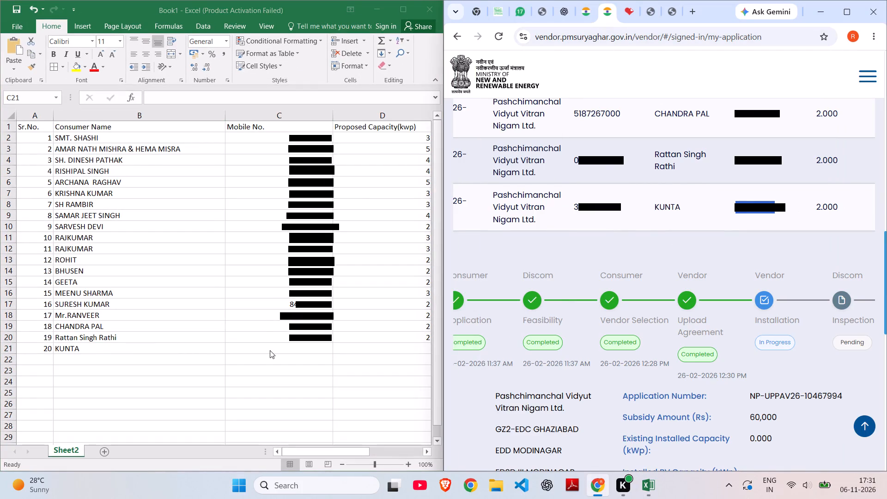
double_click(274, 348)
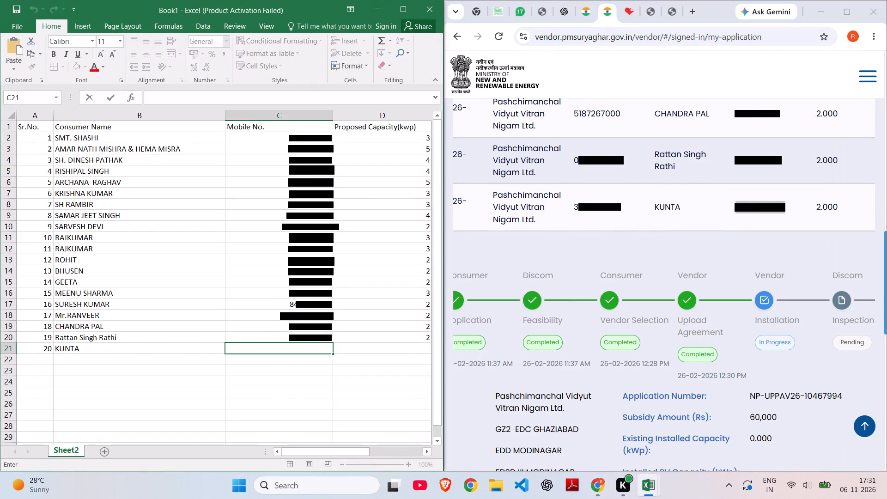
key("ctrl+v")
Enter a proposed capacity of 2.000 in cell D21.
left_click(380, 349)
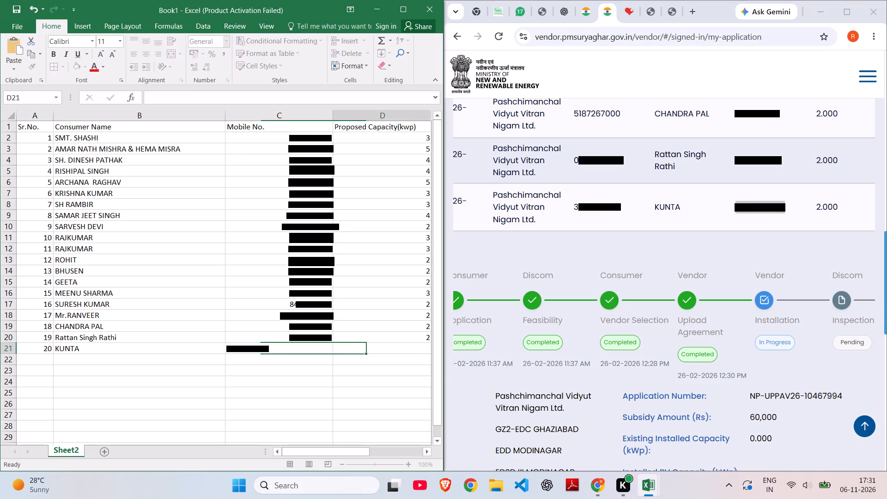
double_click(380, 349)
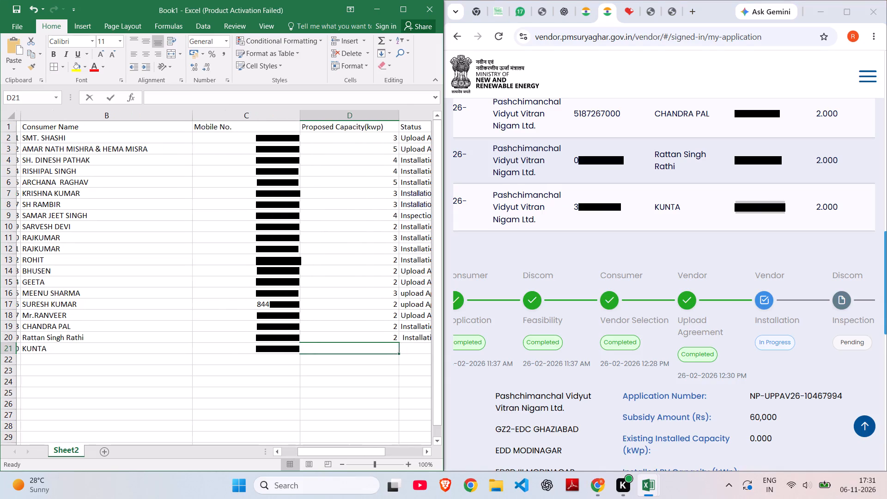
key("2")
key("period")
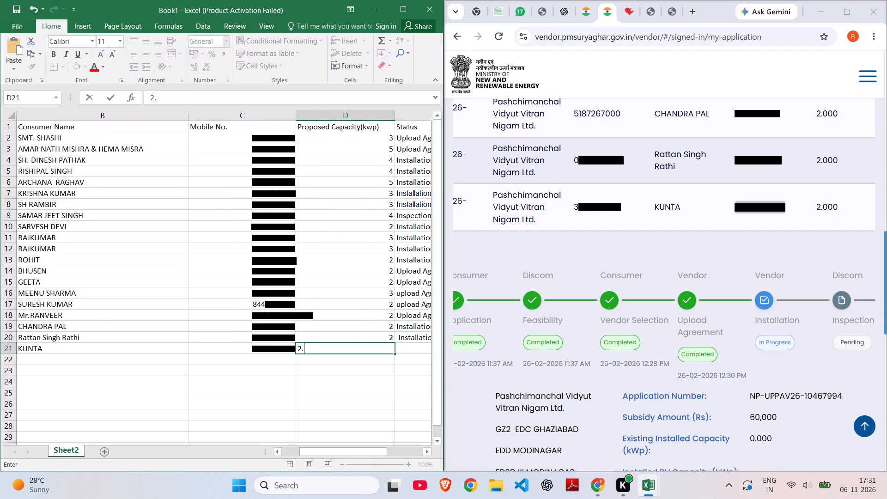
type("000")
Copy "Installation" from the same application's portal status into cell E21, with a space before and after it.
double_click(408, 348)
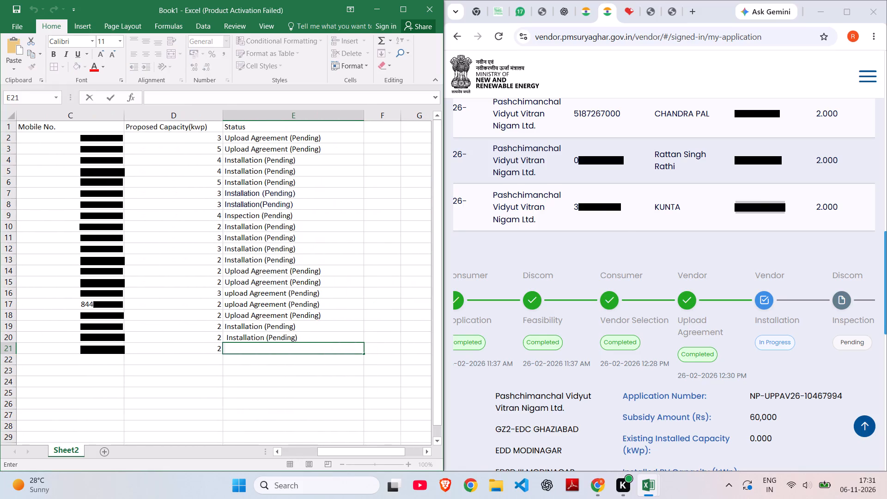
scroll(698, 222, "left", 4)
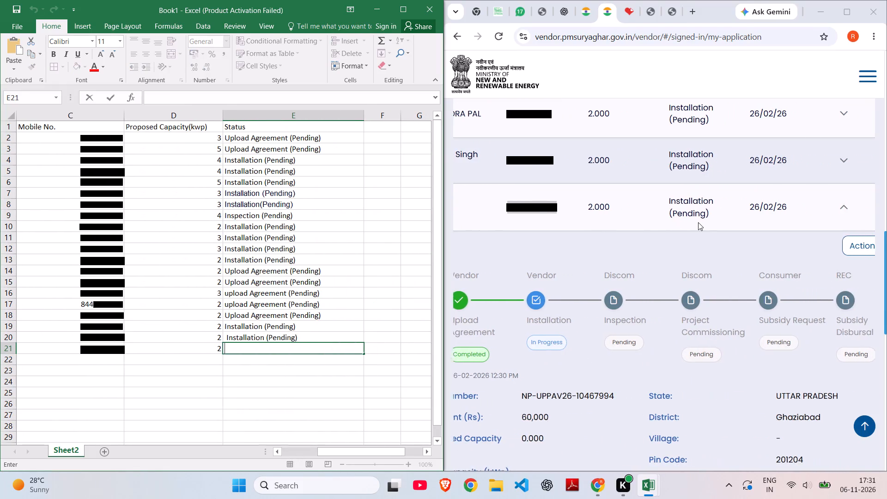
left_click_drag(662, 199, 720, 199)
key("ctrl+c")
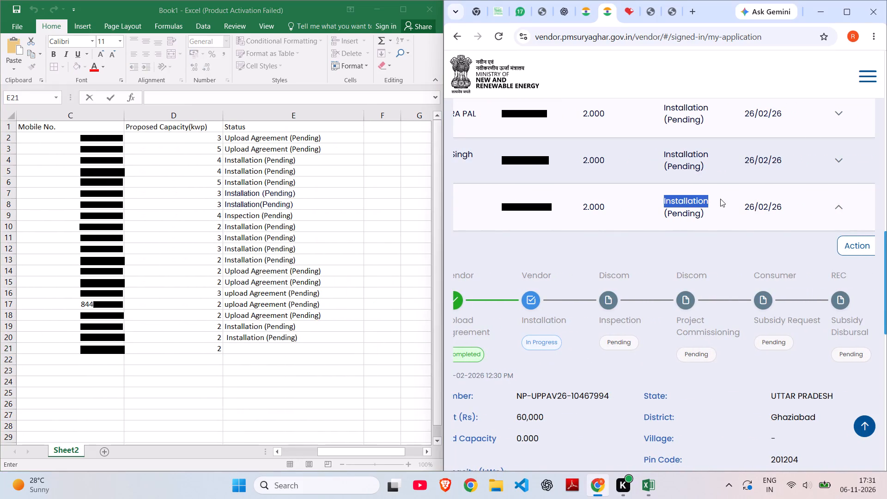
left_click(291, 346)
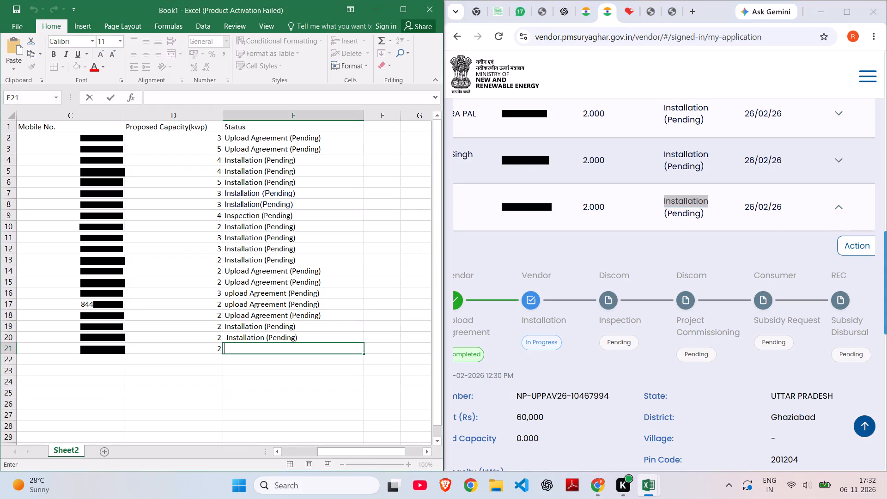
key("ctrl+v")
double_click(291, 346)
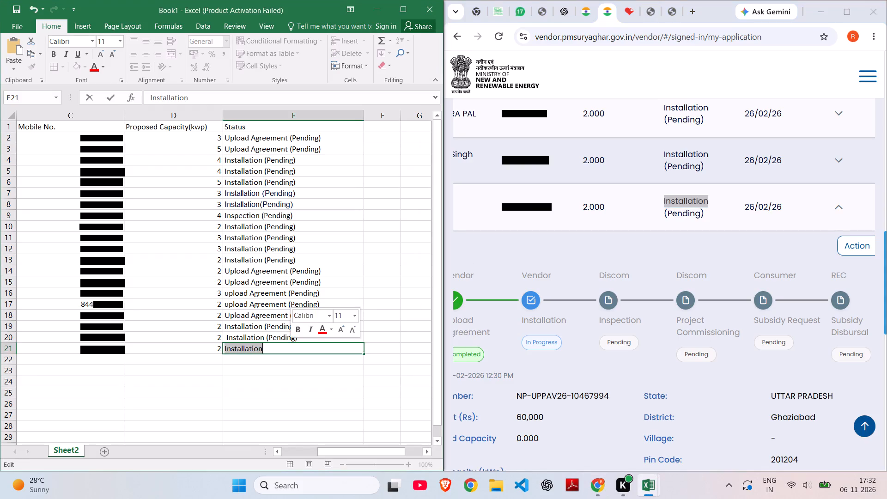
double_click(291, 346)
double_click(291, 346)
key("space")
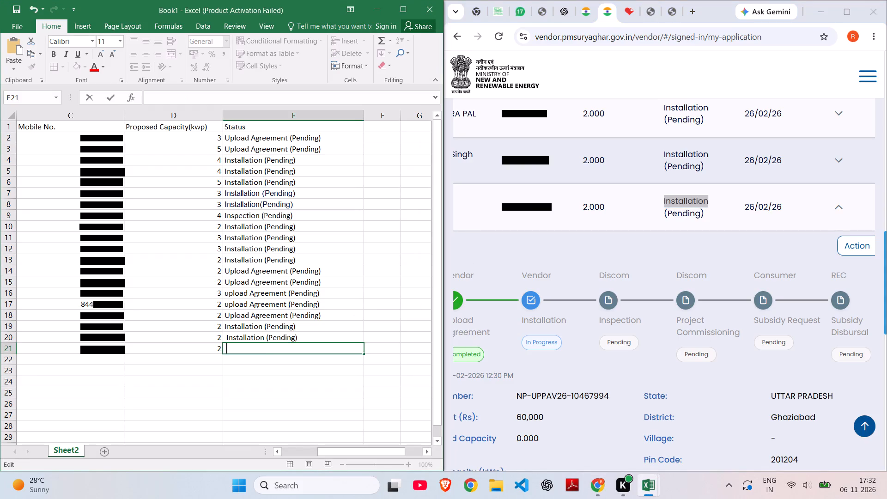
key("ctrl+v")
left_click(291, 346)
key("space")
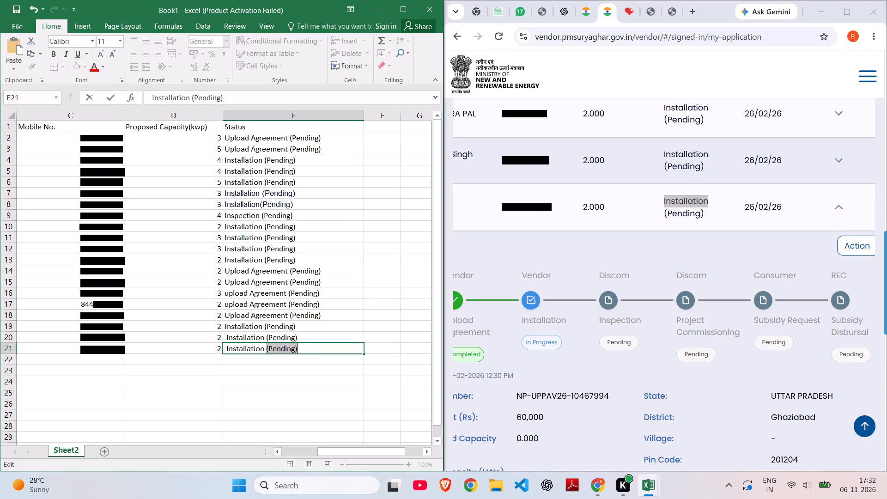
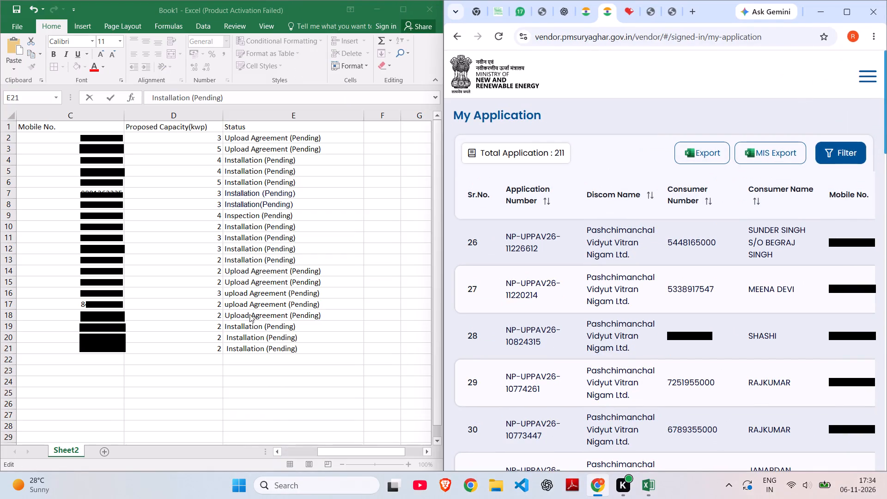
Review all the rows entered so far in the full-size worksheet and return it to the side-by-side layout with the vendor portal.
scroll(249, 314, "right", 4)
left_click(404, 12)
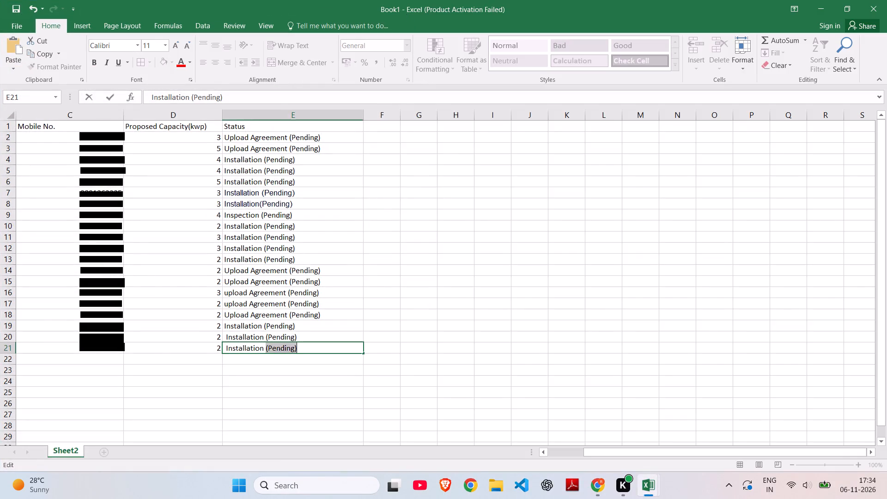
scroll(139, 320, "right", 7)
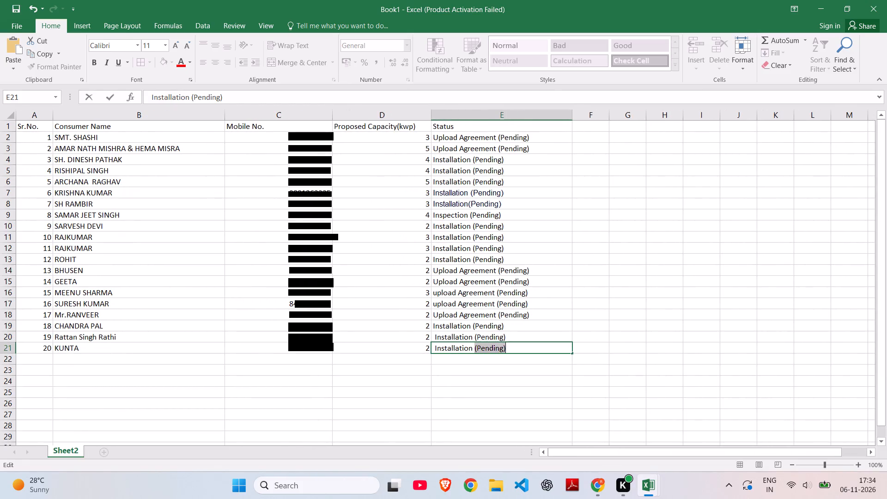
scroll(260, 308, "up", 6)
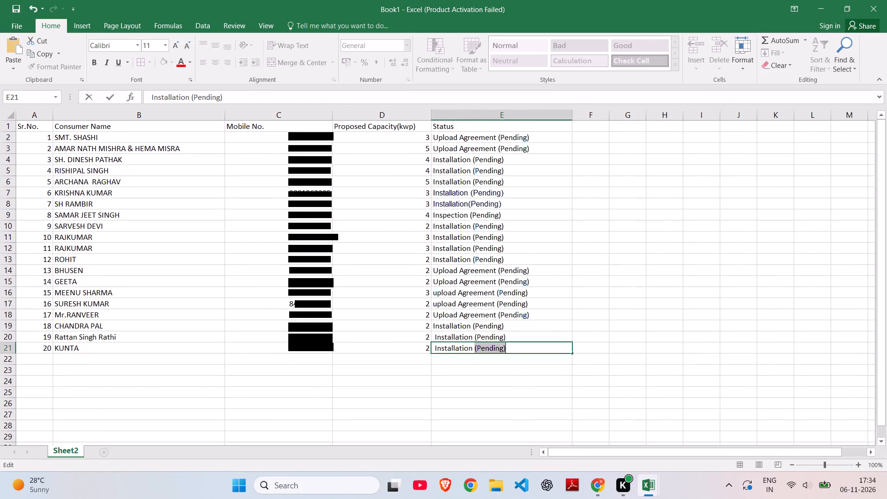
scroll(260, 308, "down", 3)
scroll(260, 308, "up", 5)
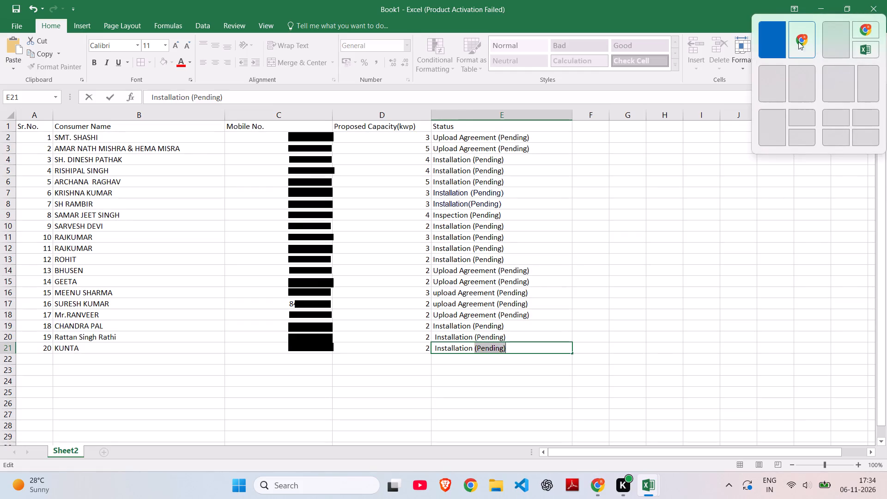
left_click(767, 42)
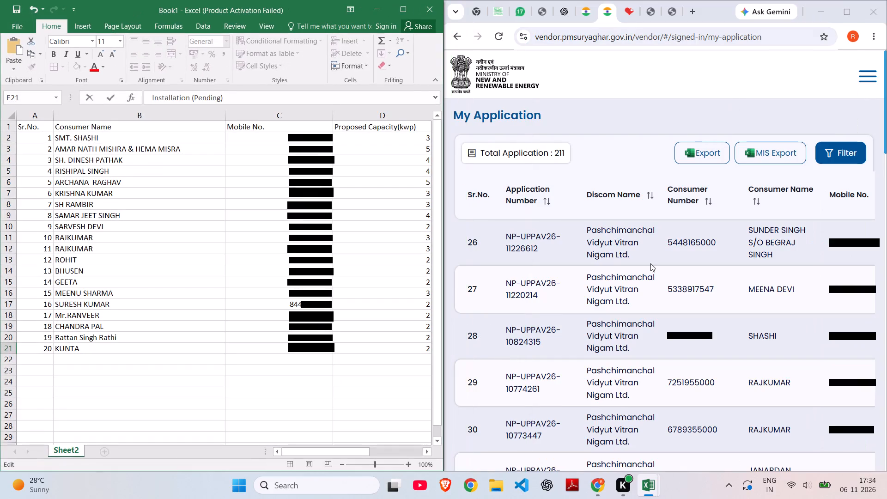
Copy the consumer name of the application listed directly below the expanded application details in the vendor portal.
scroll(753, 289, "up", 2)
scroll(753, 289, "down", 3)
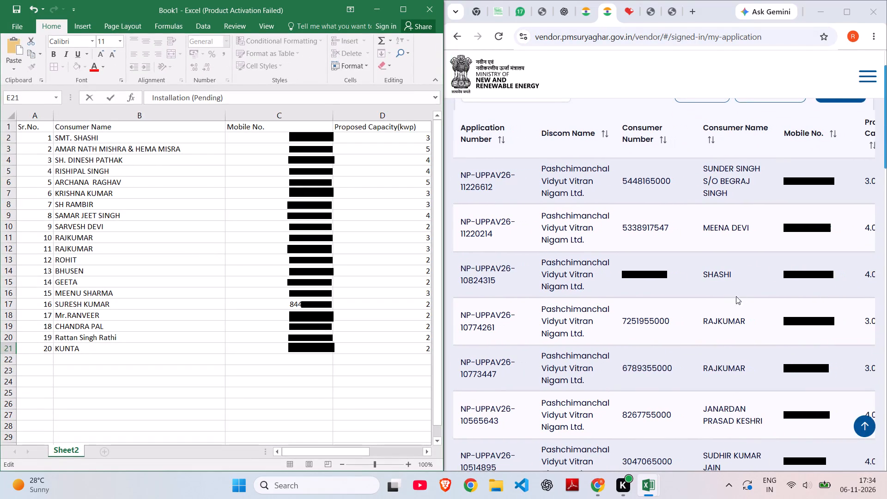
scroll(730, 300, "down", 3)
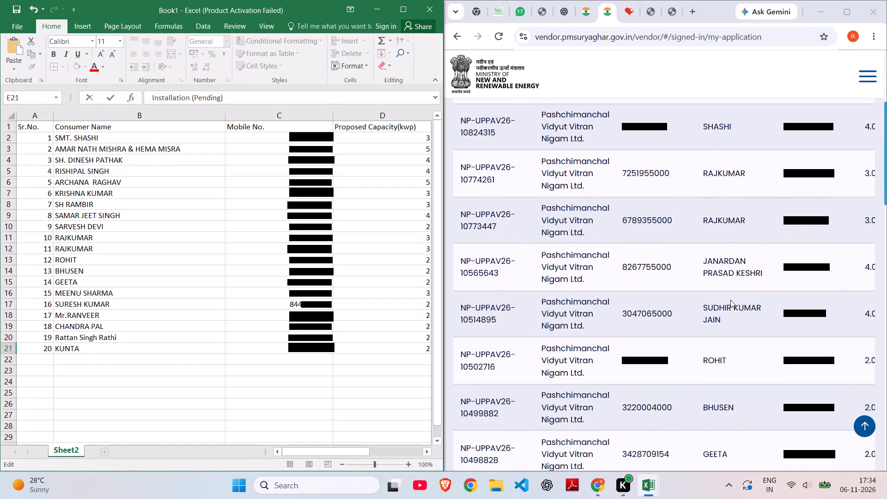
scroll(730, 300, "down", 3)
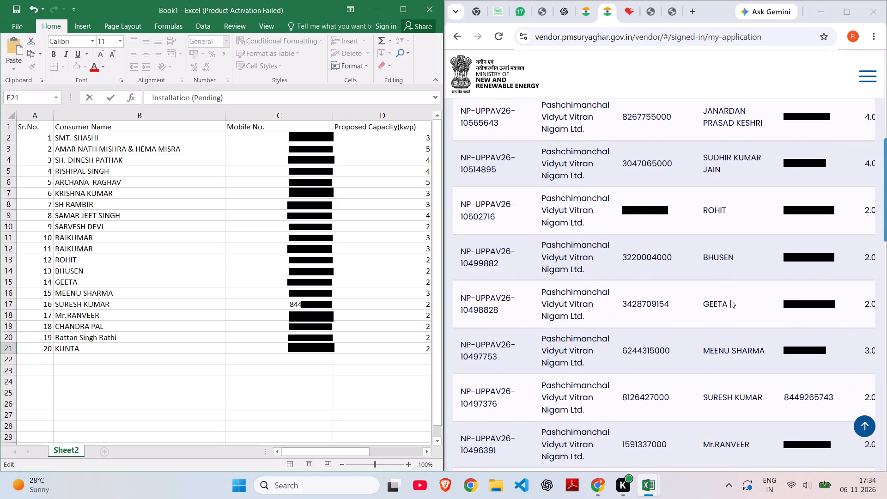
scroll(730, 300, "down", 2)
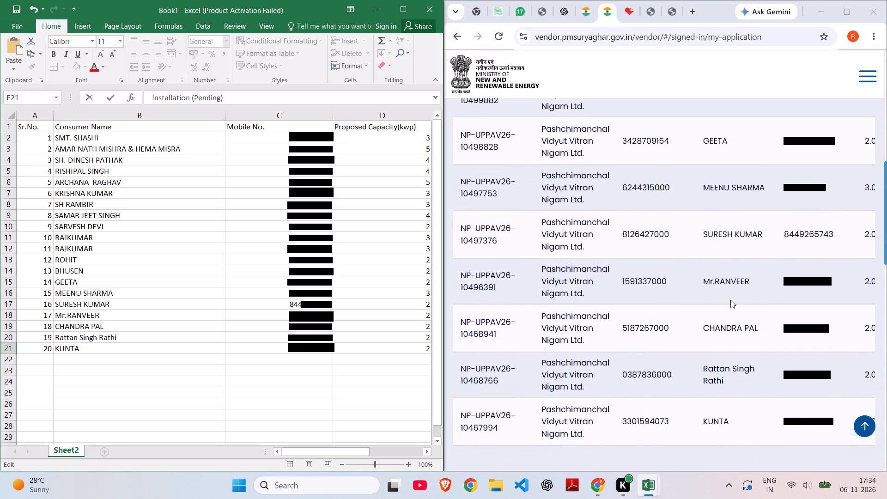
scroll(730, 300, "down", 3)
scroll(707, 361, "down", 1)
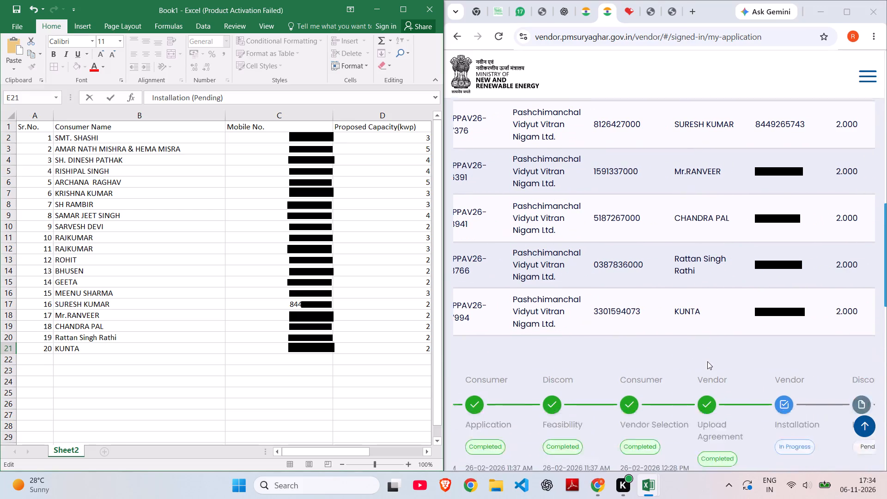
scroll(707, 361, "down", 5)
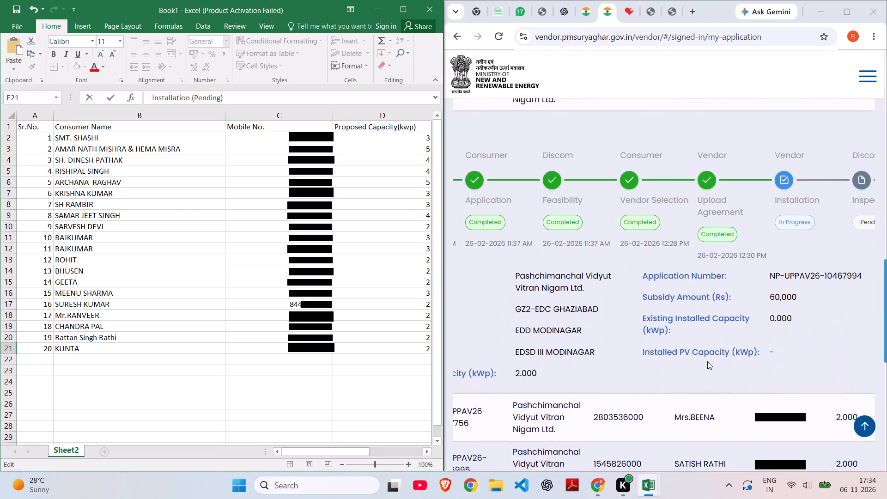
scroll(707, 361, "down", 3)
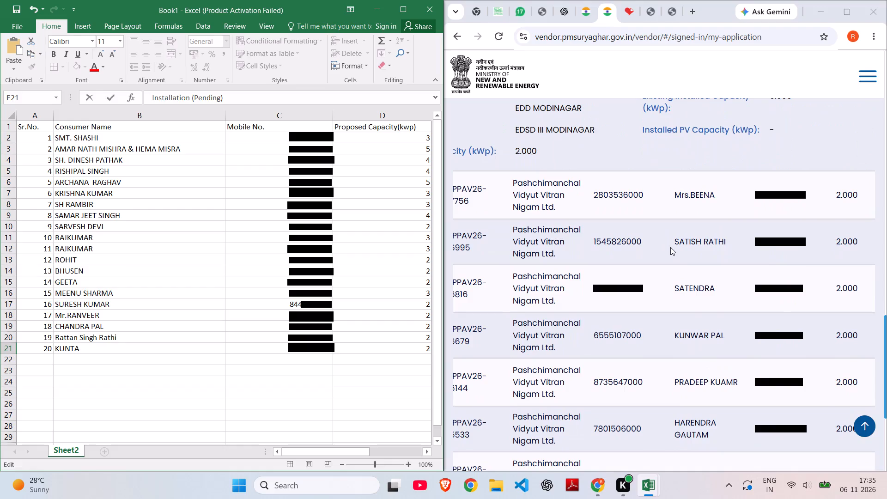
left_click_drag(674, 192, 725, 194)
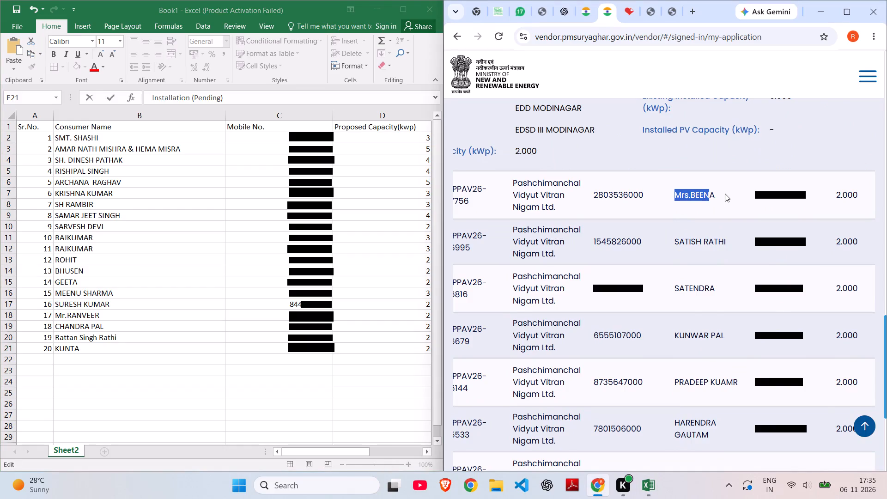
left_click_drag(725, 194, 725, 194)
key("ctrl+c")
Enter serial number 21 in cell A22 of the Excel sheet.
left_click(48, 354)
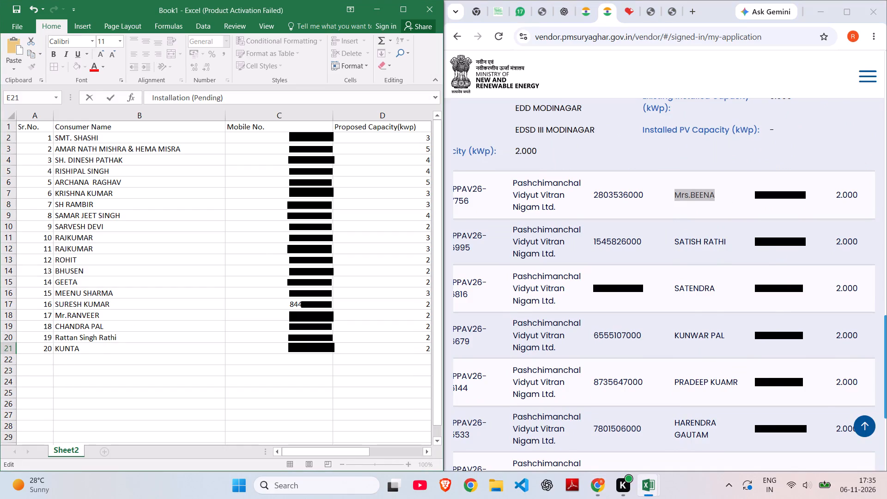
double_click(48, 354)
double_click(43, 360)
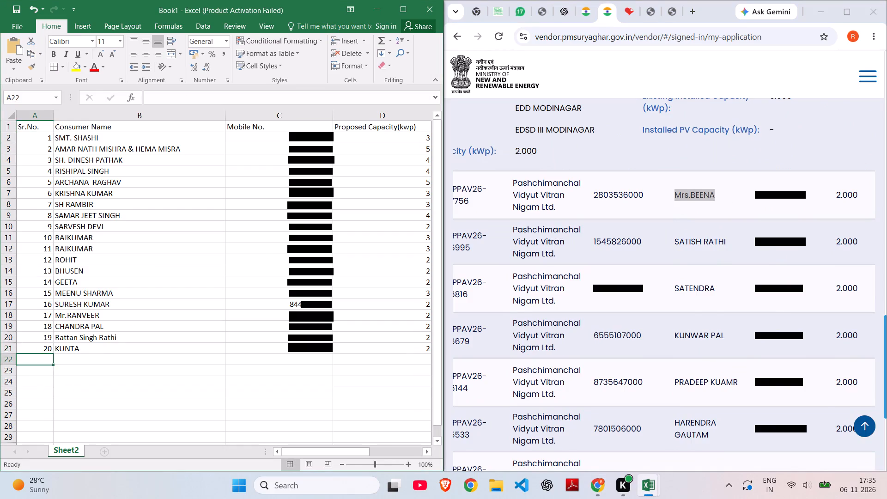
type("21")
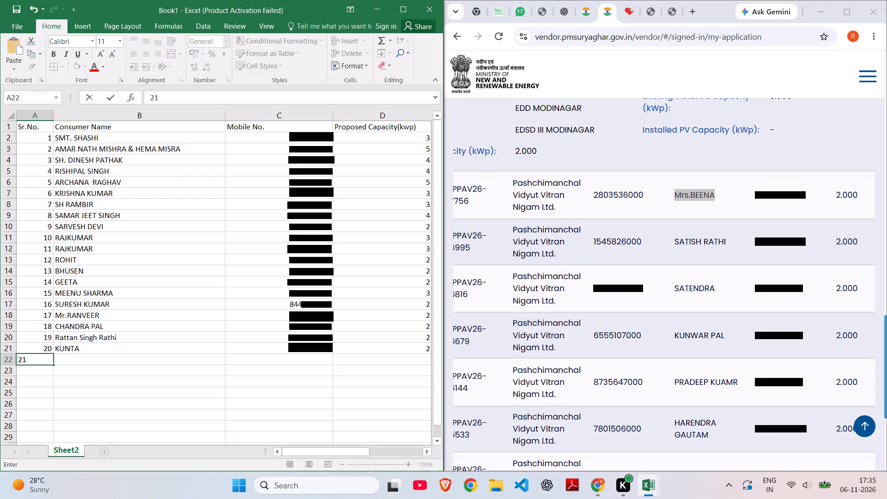
Paste the copied consumer name into cell B22.
left_click(67, 358)
double_click(67, 358)
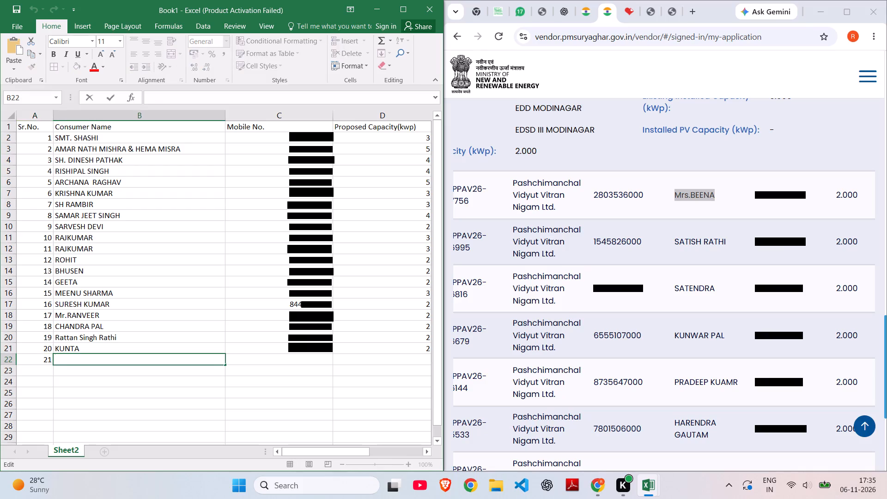
key("ctrl+v")
Copy the same application's mobile number from the vendor portal into cell C22.
double_click(306, 357)
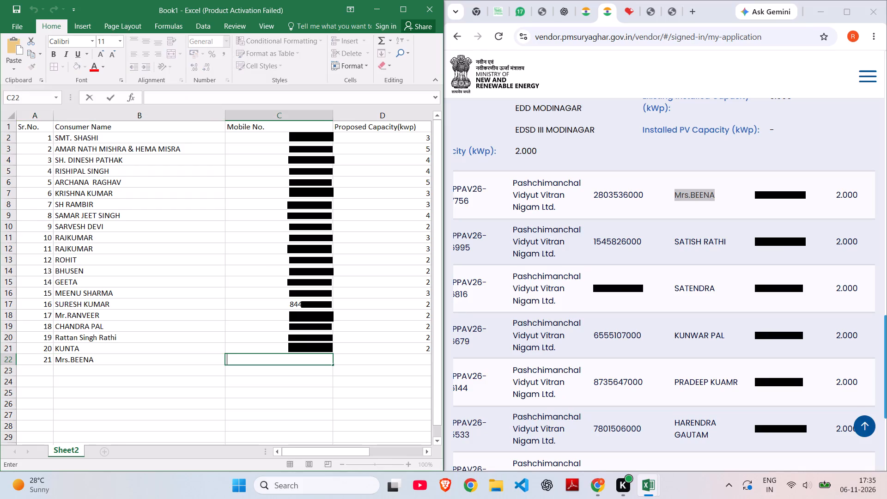
left_click_drag(747, 193, 820, 197)
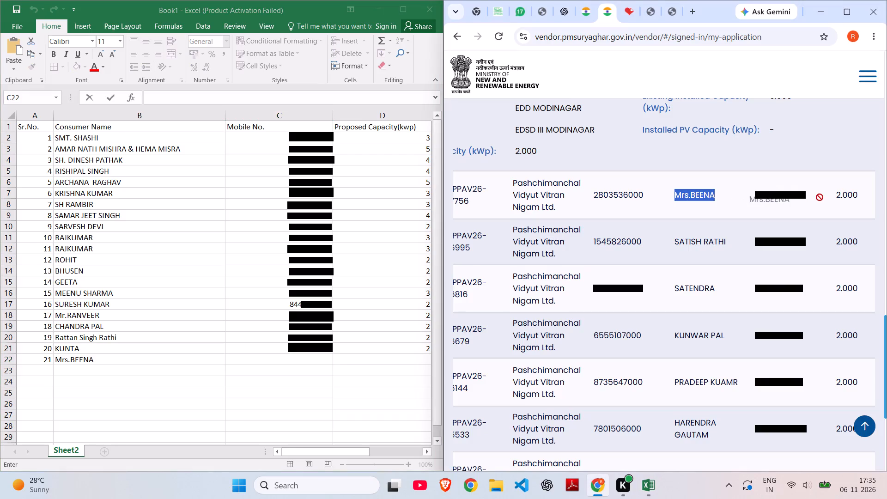
left_click_drag(820, 197, 814, 197)
left_click_drag(756, 193, 771, 193)
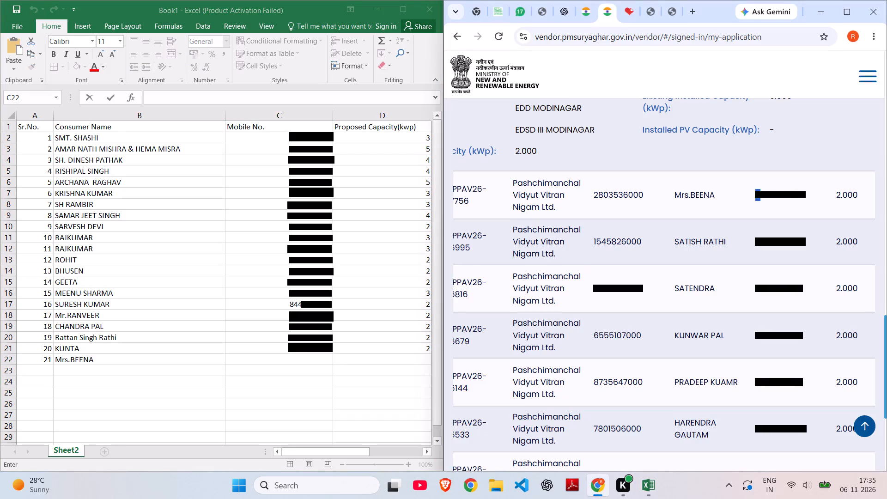
left_click_drag(771, 193, 814, 193)
key("ctrl+c")
double_click(308, 361)
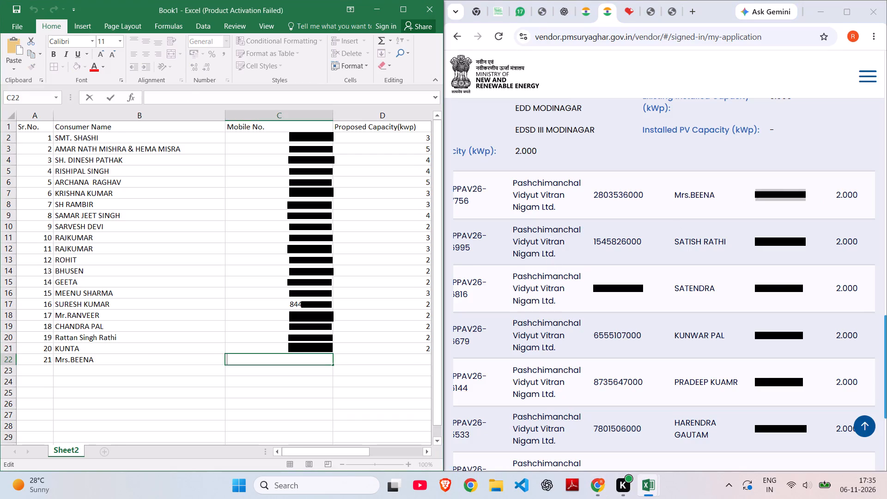
key("ctrl+v")
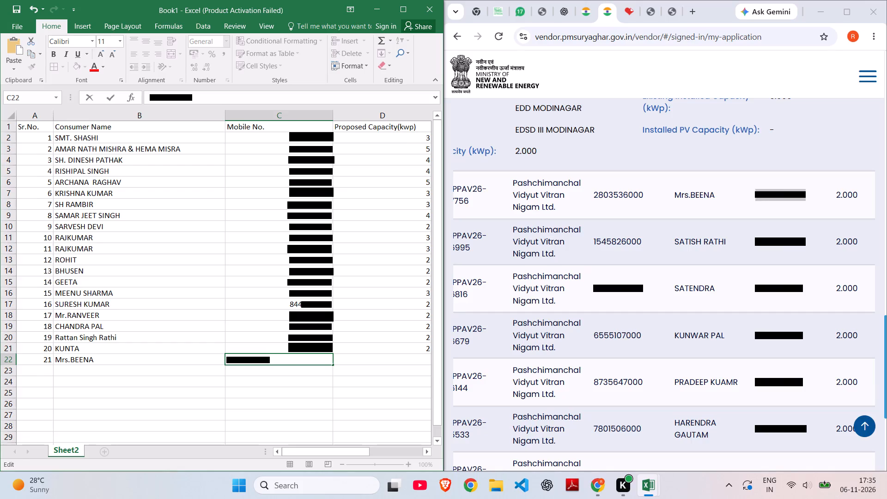
Enter a proposed capacity of 2.000 in cell D22.
double_click(375, 361)
key("2")
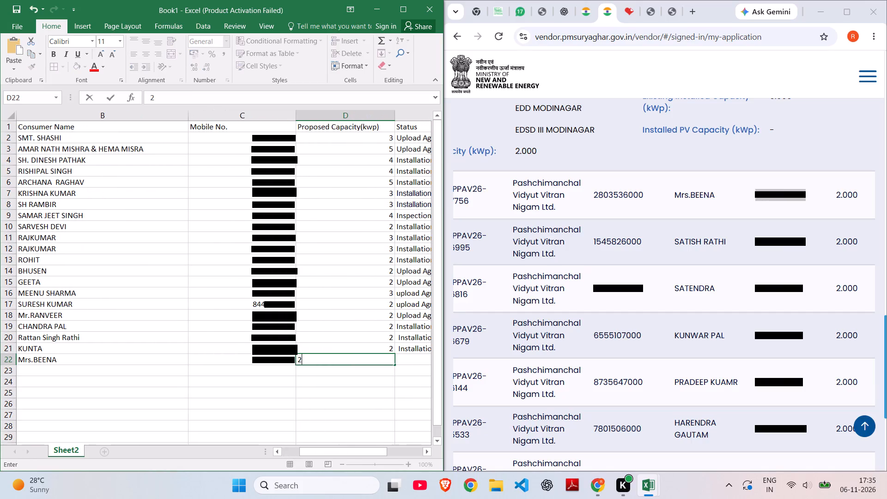
type(".000")
Open cell E22 for entering the same application's status.
scroll(656, 250, "left", 2)
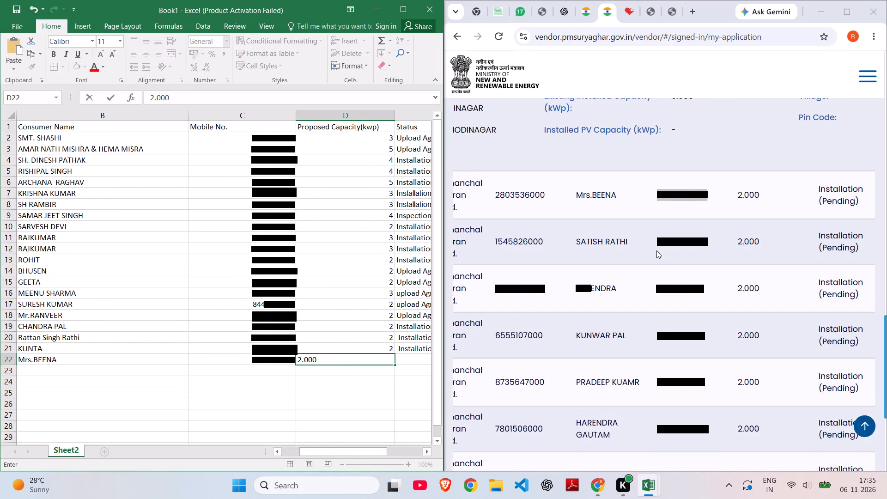
scroll(656, 250, "left", 2)
scroll(374, 316, "left", 1)
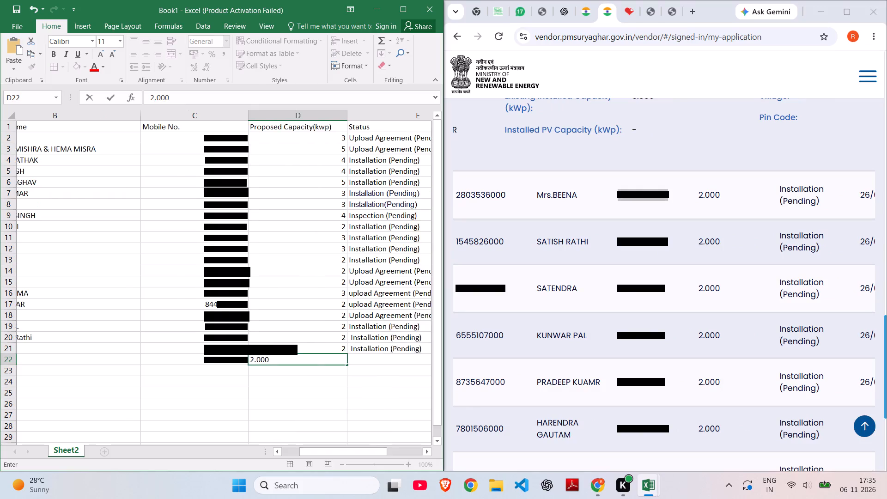
scroll(374, 316, "left", 1)
double_click(409, 358)
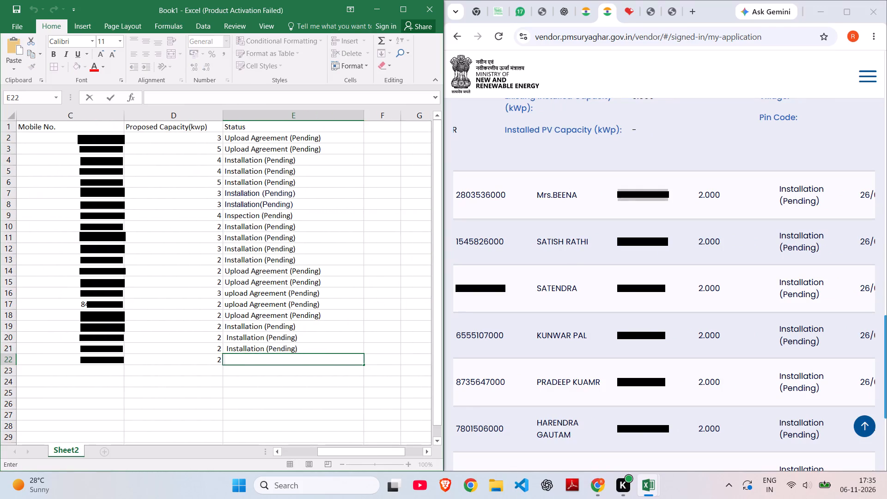
Copy the application's status from the vendor portal into cell E22 and complete it as Installation (Pending).
left_click_drag(780, 188, 830, 188)
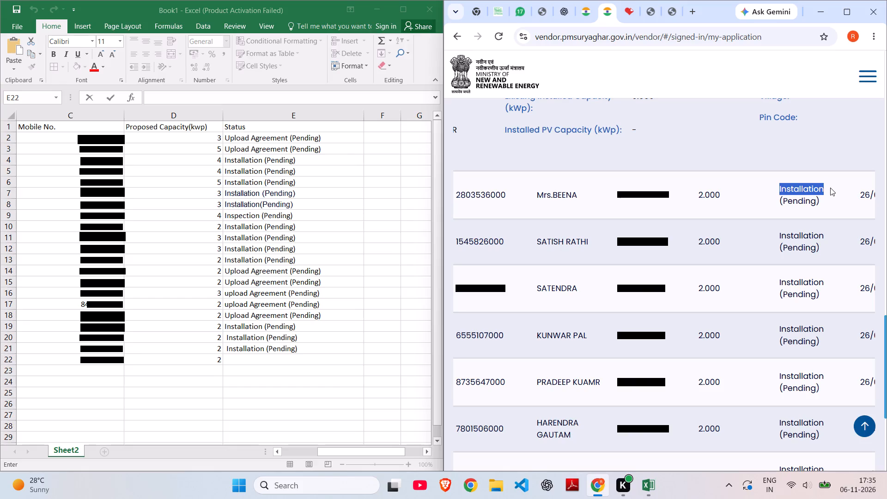
key("ctrl+c")
left_click(257, 358)
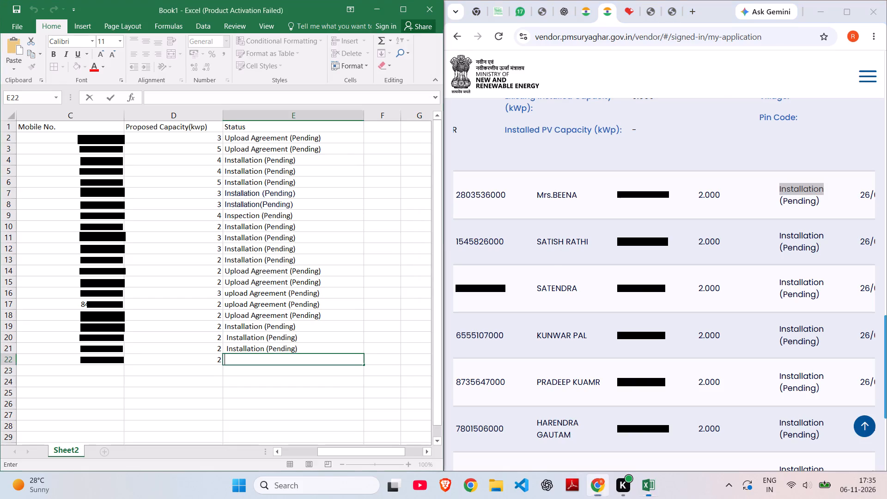
key("ctrl+v")
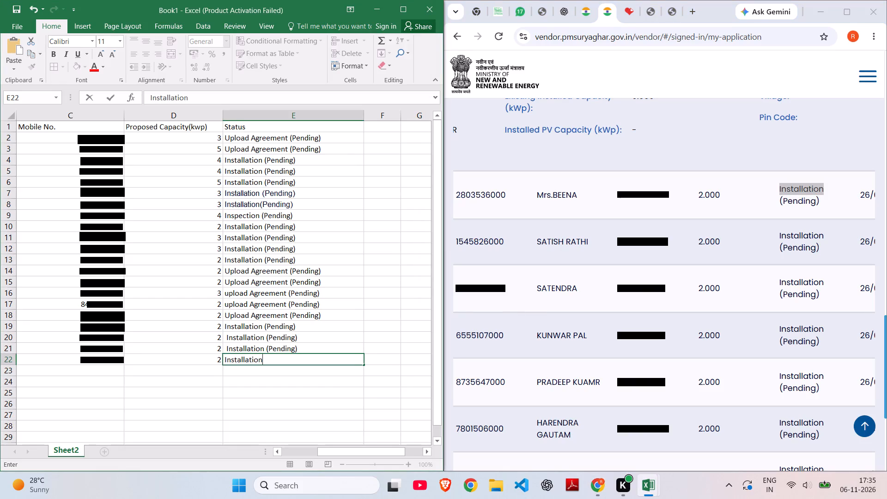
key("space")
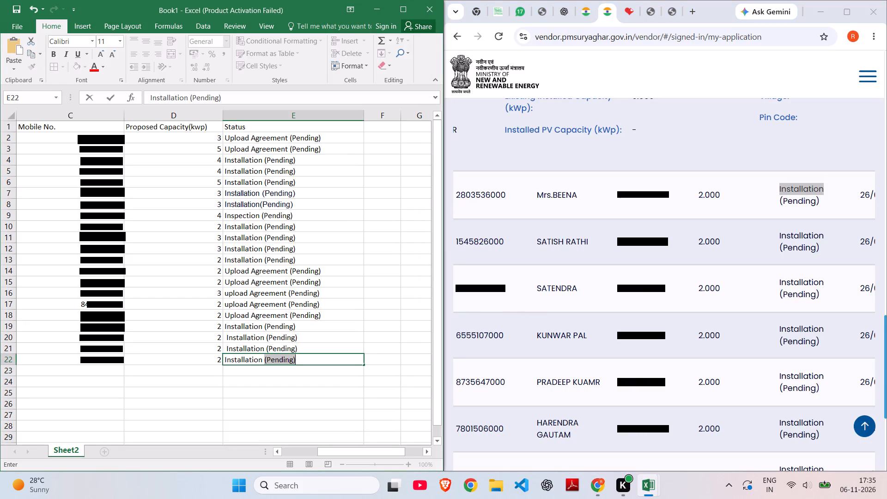
Expand the details of the application listed directly below the one just recorded in the vendor portal.
scroll(564, 268, "right", 1)
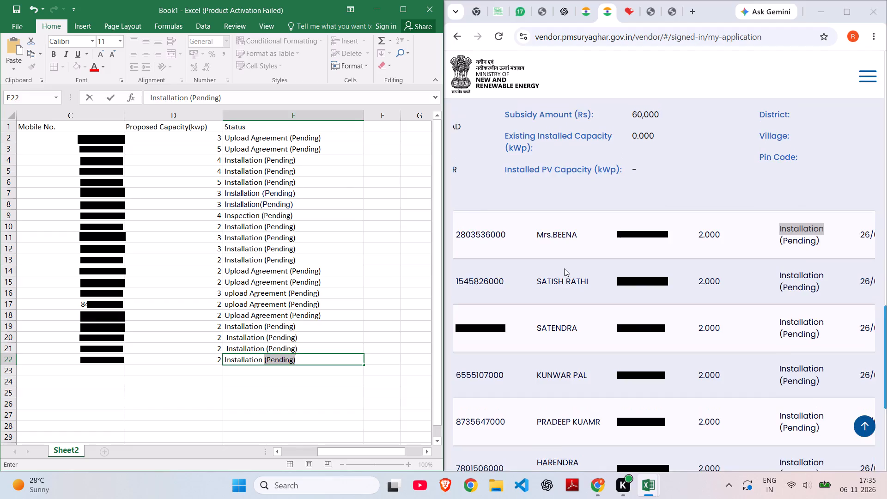
scroll(564, 268, "right", 1)
scroll(799, 181, "left", 1)
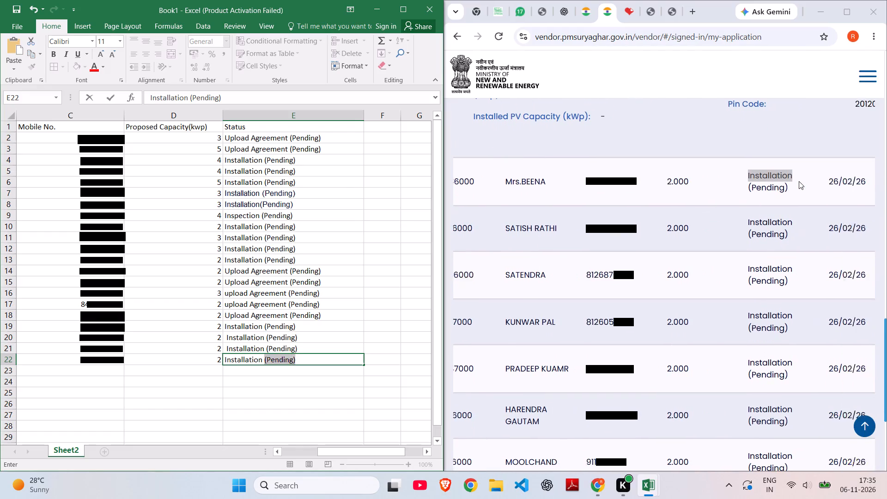
scroll(799, 181, "left", 2)
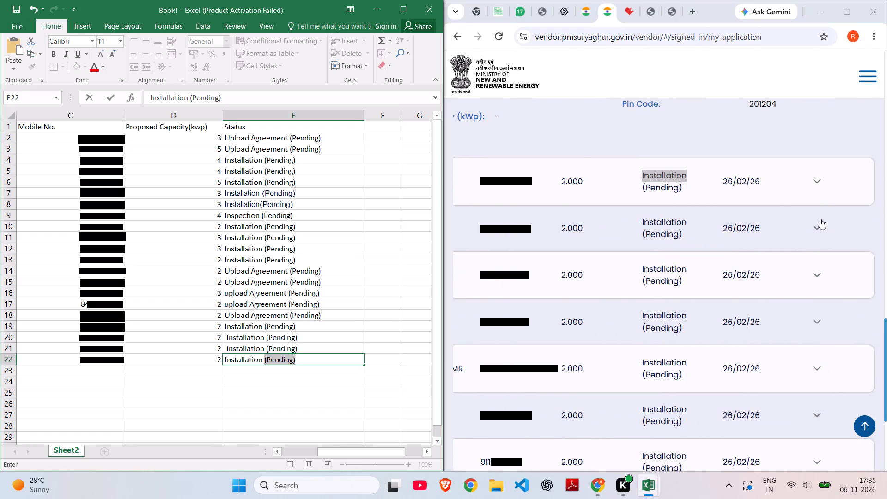
left_click(820, 225)
scroll(676, 259, "right", 1)
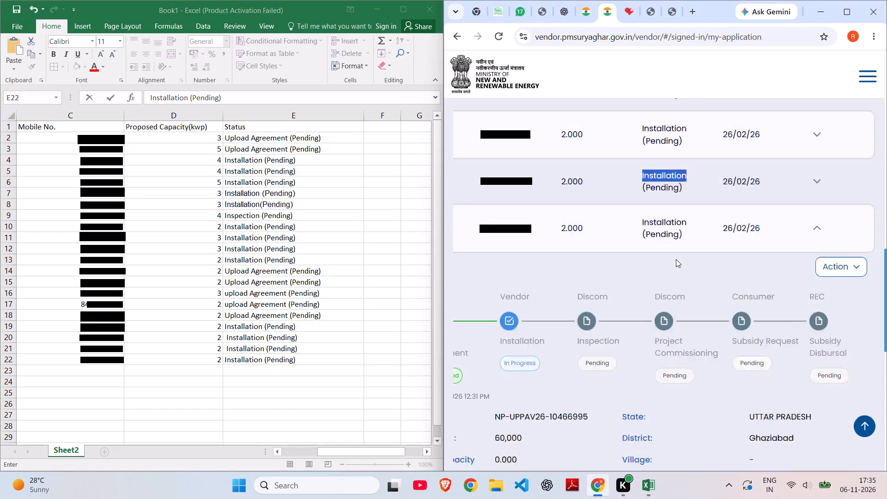
scroll(676, 259, "right", 4)
scroll(676, 259, "down", 1)
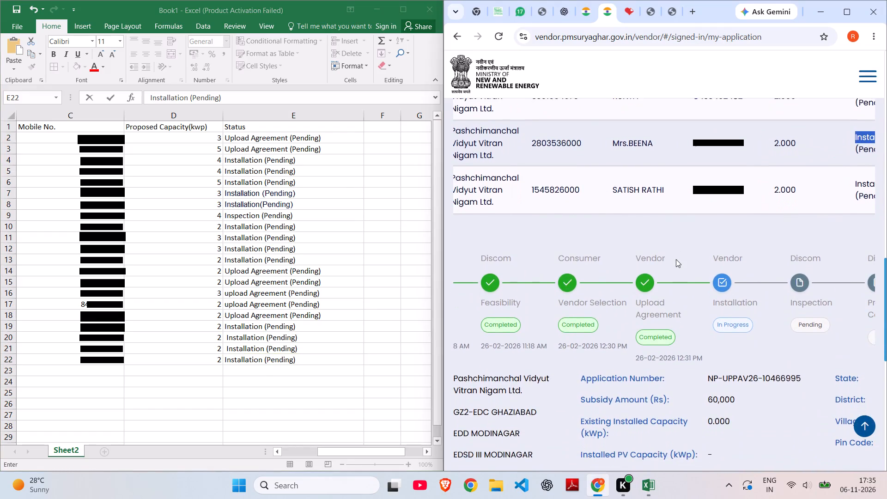
scroll(676, 259, "down", 1)
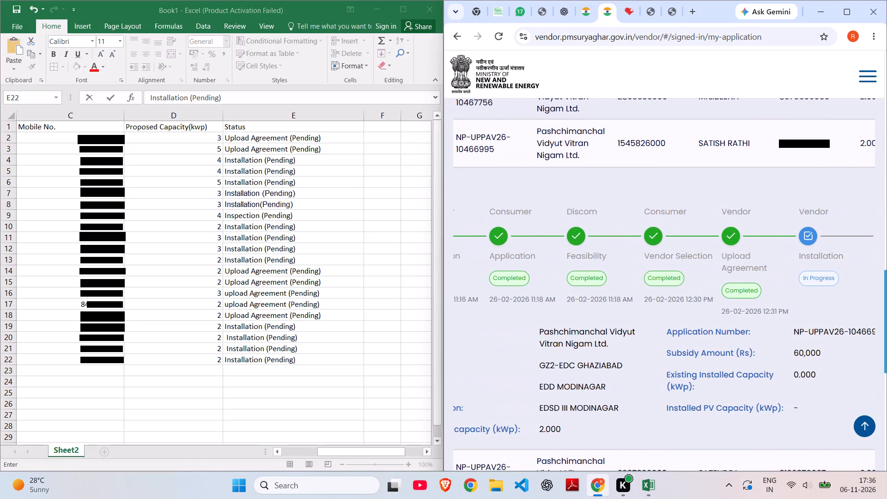
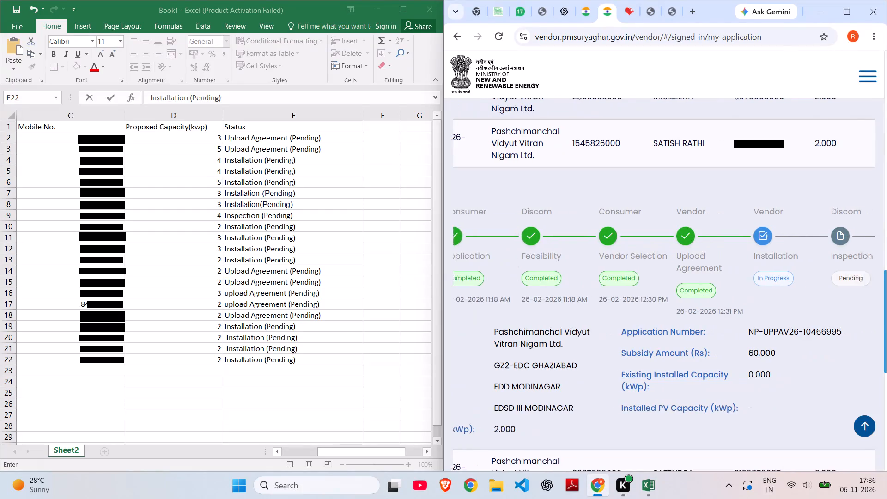
Copy the consumer name from the expanded application's row in the vendor portal.
scroll(820, 327, "left", 2)
scroll(820, 327, "right", 1)
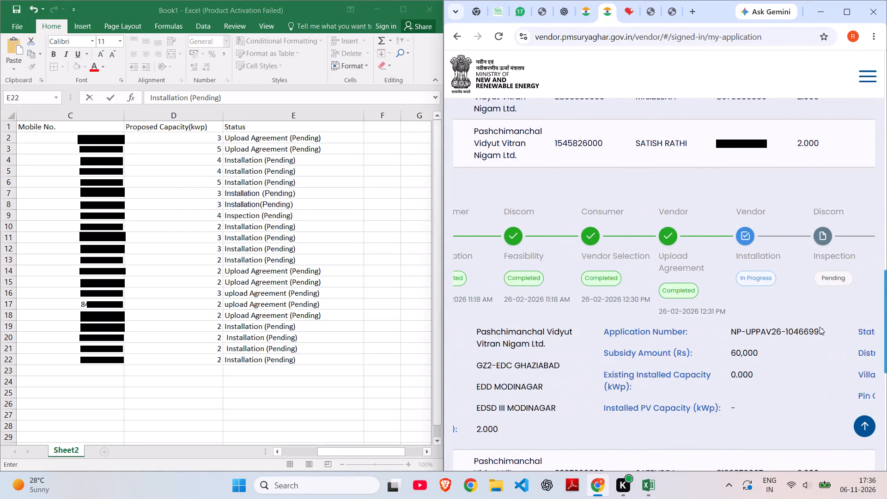
scroll(820, 327, "right", 1)
scroll(754, 233, "left", 2)
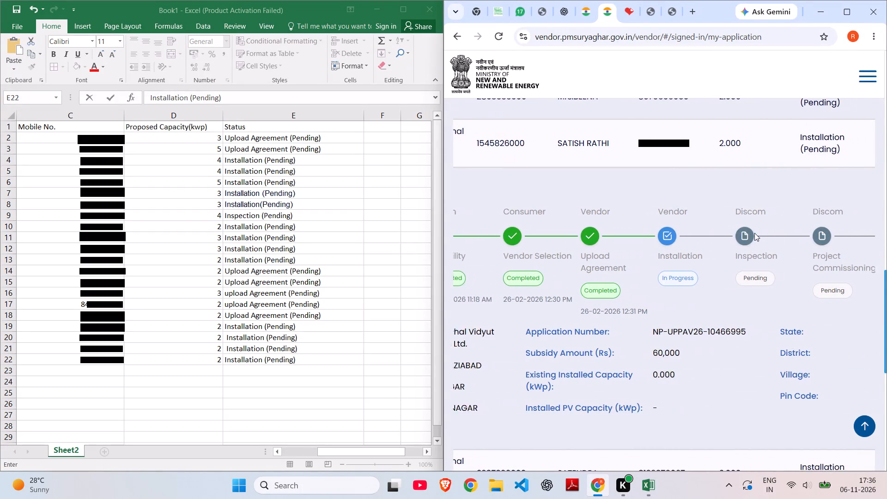
scroll(754, 233, "left", 2)
scroll(754, 233, "right", 1)
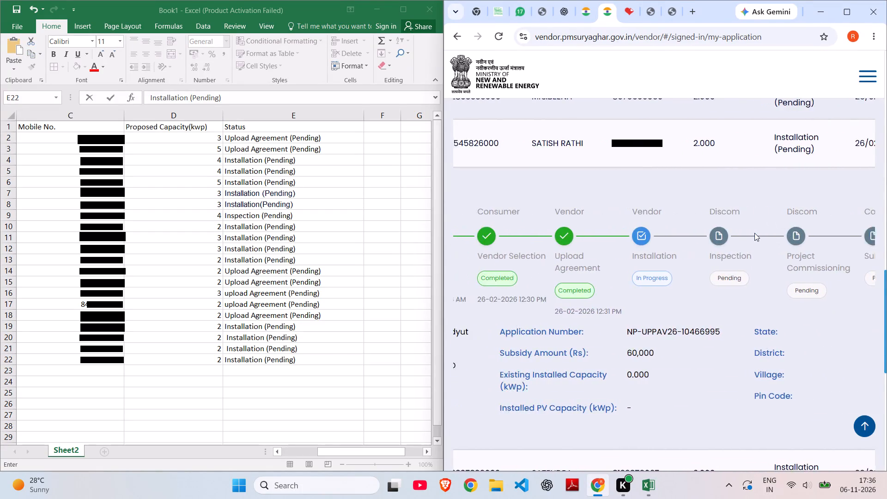
scroll(754, 233, "right", 1)
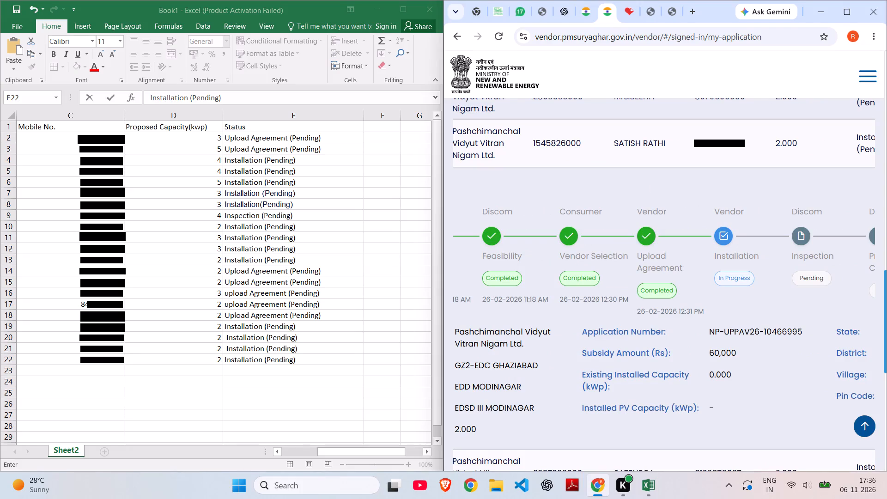
left_click_drag(614, 143, 672, 140)
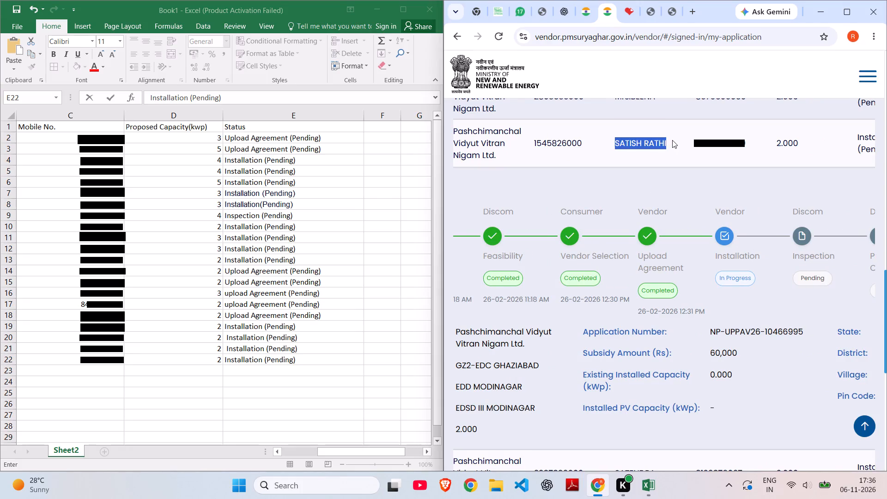
key("ctrl+c")
scroll(194, 266, "right", 6)
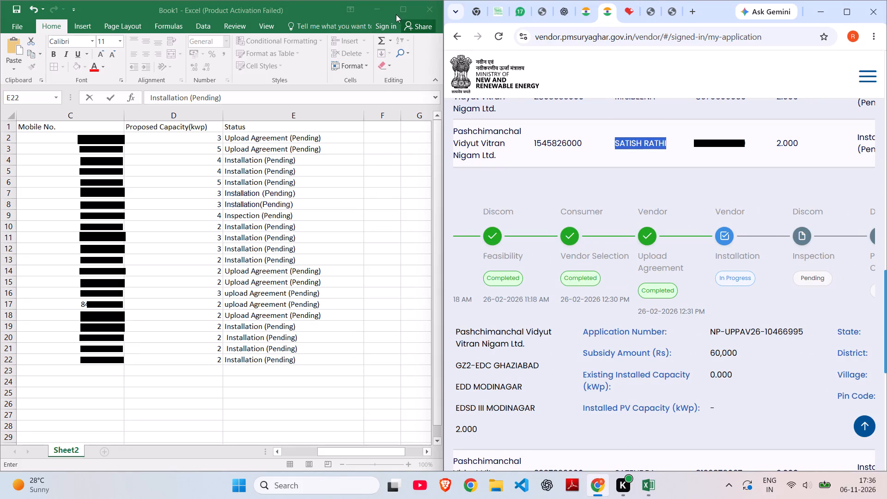
Switch to the Excel workbook and maximize its window to reach the consumer name column.
left_click(401, 14)
scroll(310, 275, "right", 3)
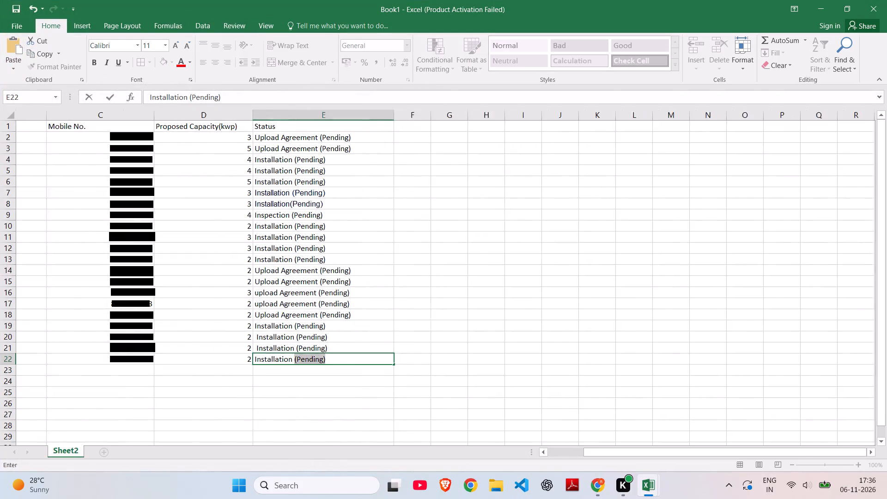
Enter serial number 22 in cell A23.
scroll(310, 275, "right", 3)
left_click(40, 370)
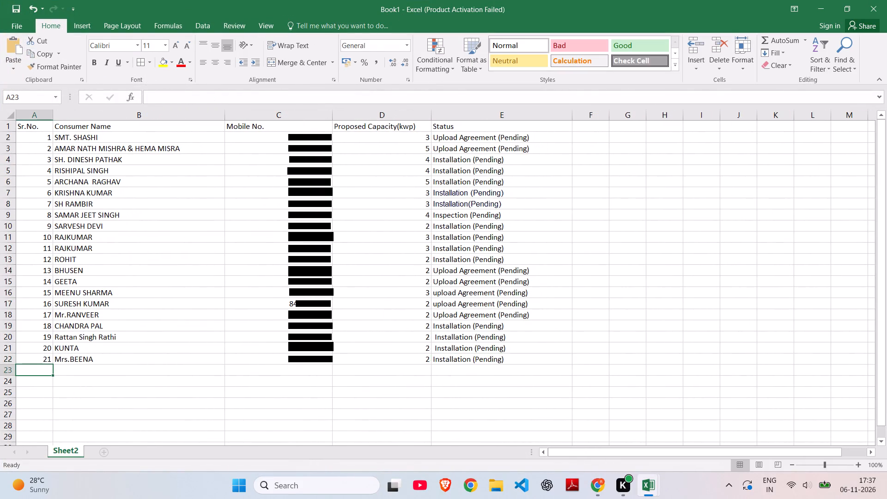
left_click(40, 370)
double_click(40, 370)
type("22")
Paste the already copied consumer name into cell B23.
left_click(71, 371)
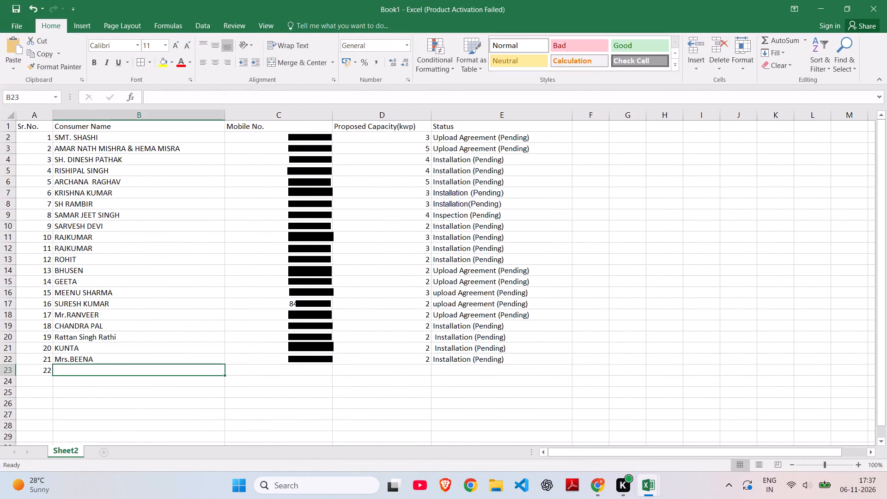
double_click(71, 371)
key("ctrl+v")
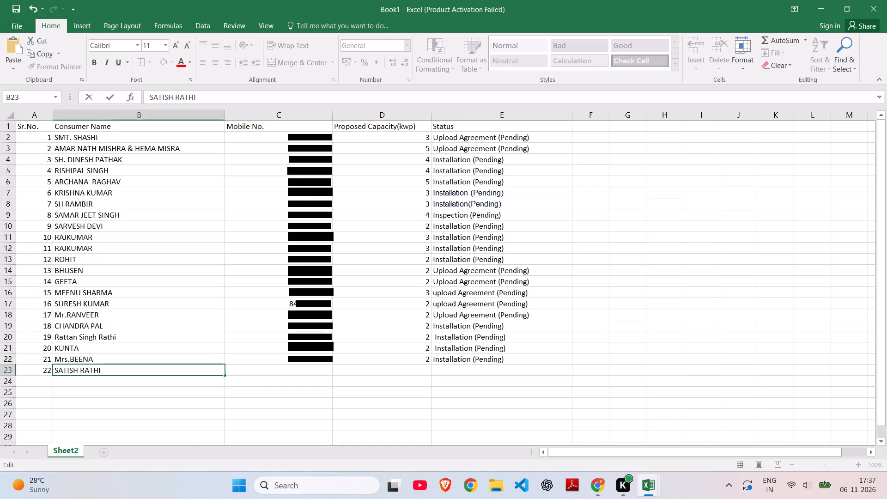
Copy the mobile number of the same consumer's application from the vendor portal into cell C23.
double_click(255, 372)
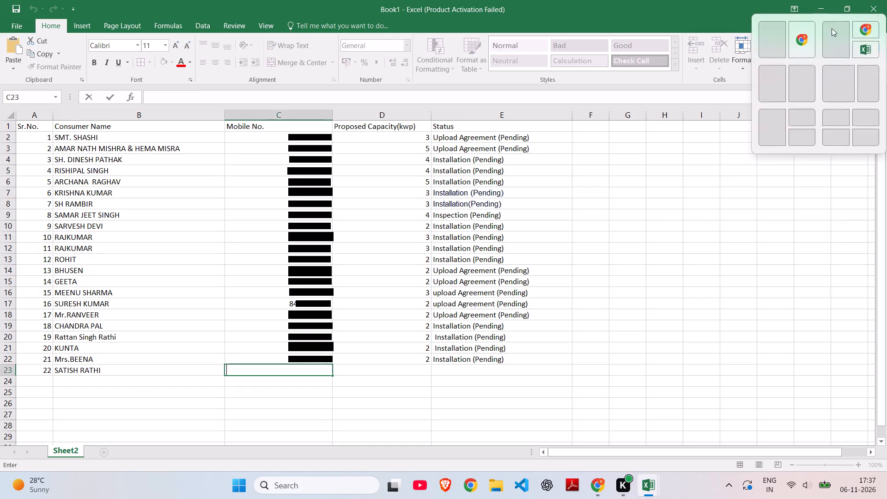
left_click(778, 44)
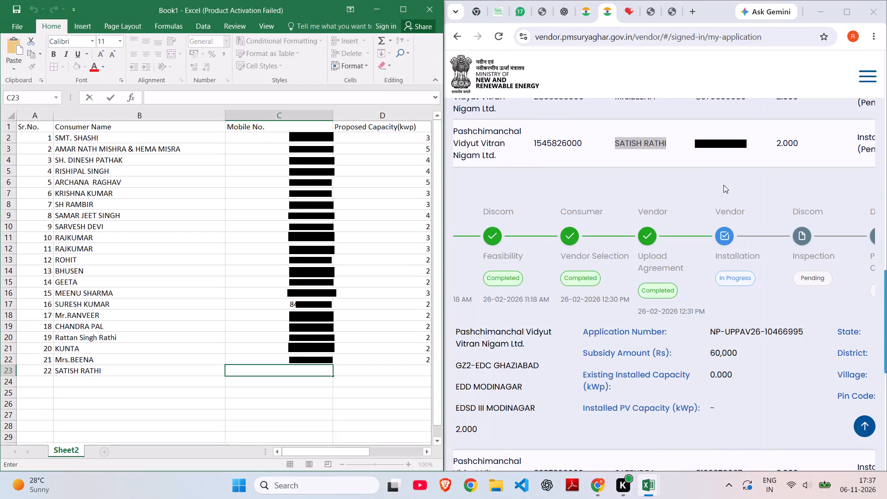
left_click_drag(698, 142, 755, 135)
key("ctrl+c")
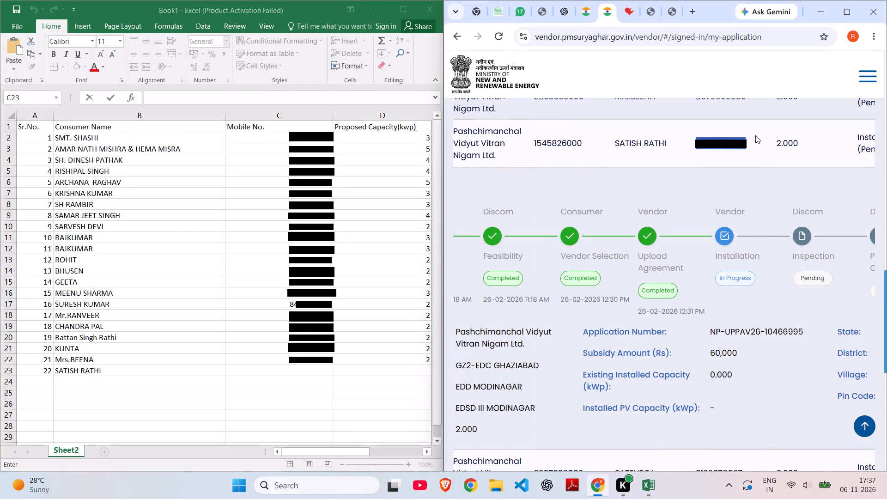
double_click(288, 373)
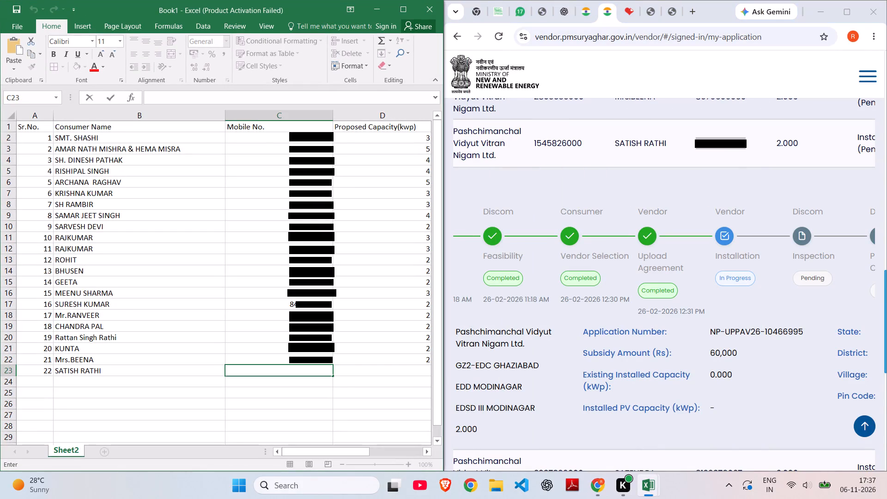
key("ctrl+v")
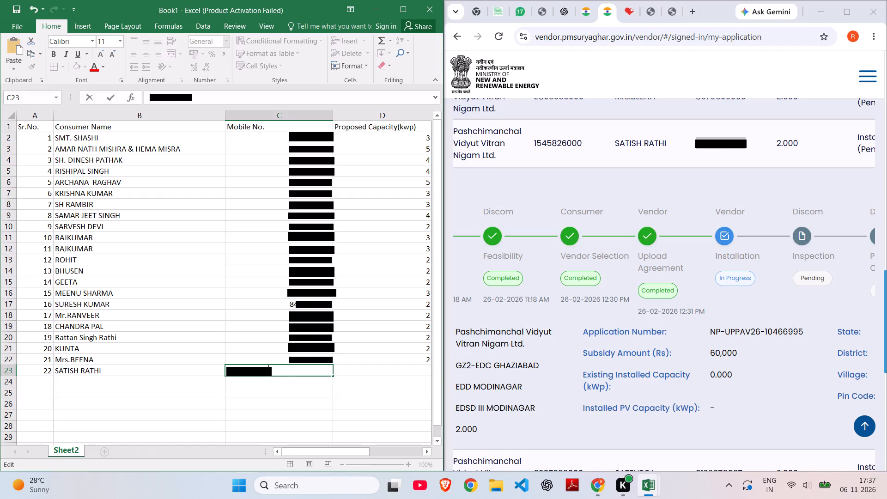
Enter a proposed capacity of 2 in cell D23.
left_click(375, 369)
key("2")
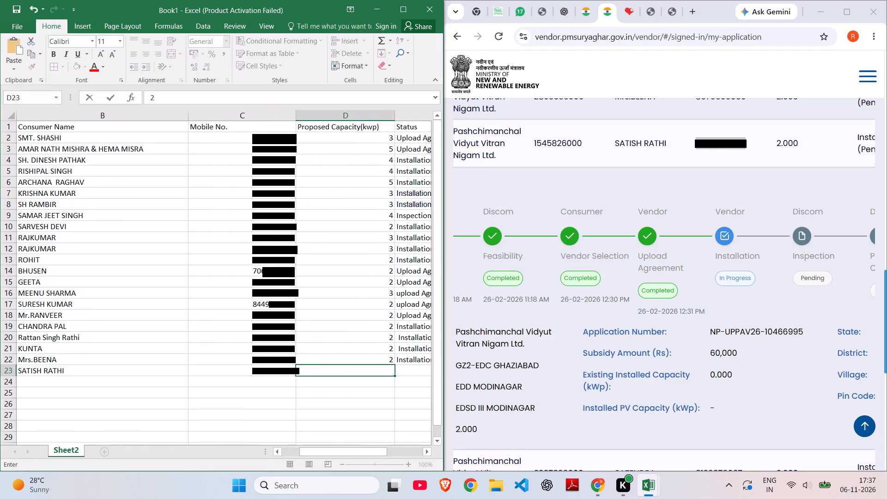
Copy the word Installation from the same application's status into cell E23 and complete it as Installation (Pending).
left_click(409, 371)
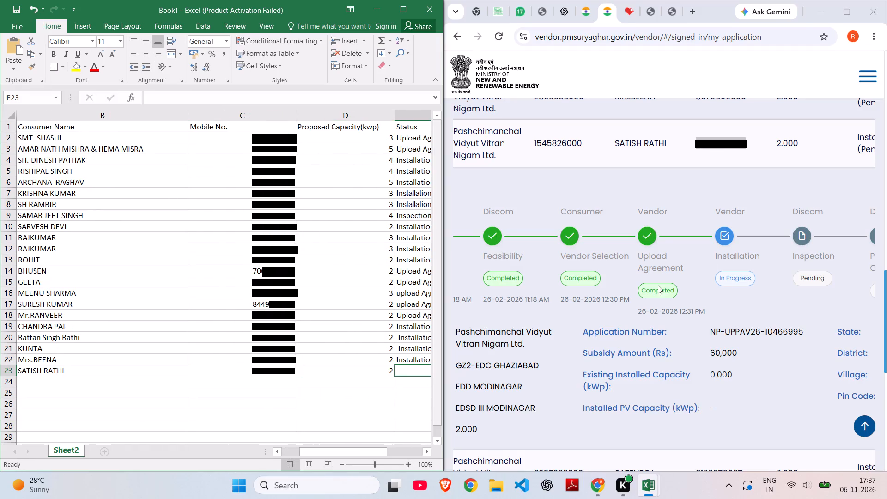
scroll(765, 160, "left", 3)
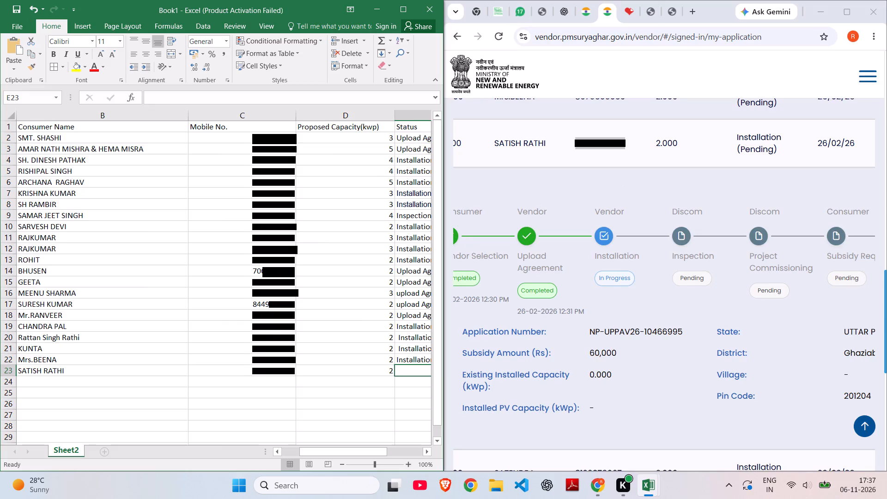
scroll(419, 274, "left", 2)
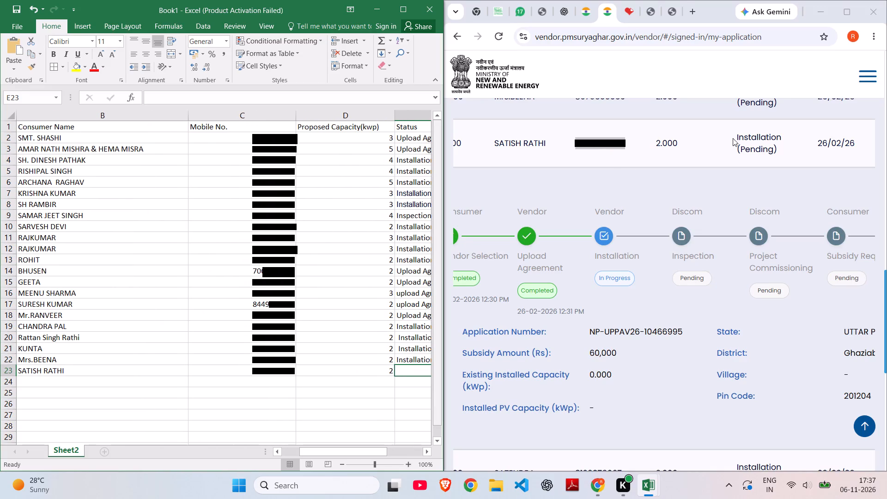
left_click_drag(734, 135, 790, 129)
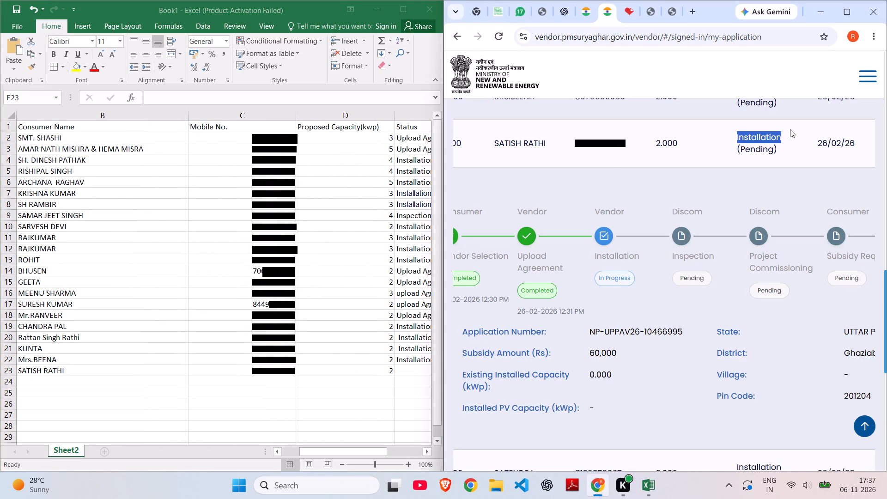
key("ctrl+c")
double_click(416, 365)
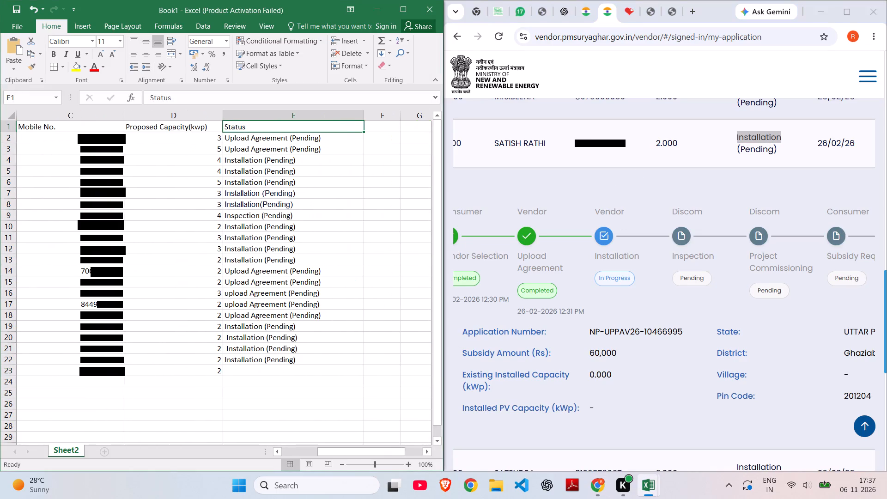
left_click(313, 372)
left_click(313, 372)
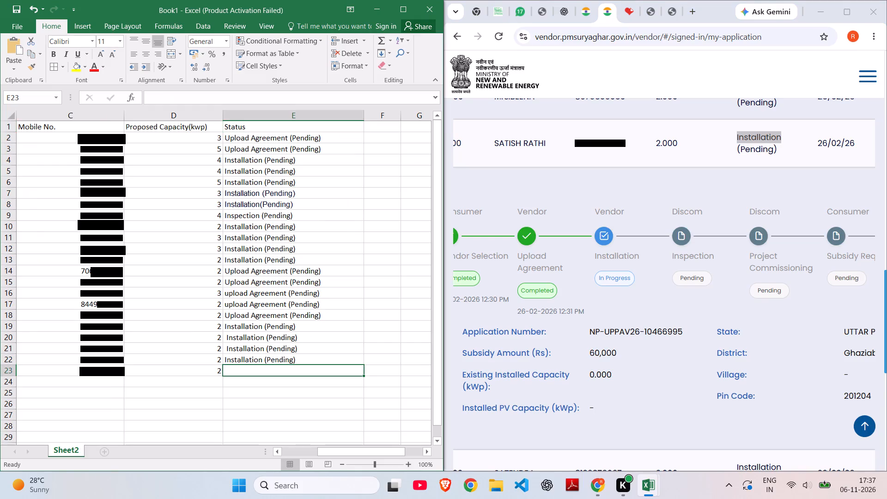
double_click(277, 373)
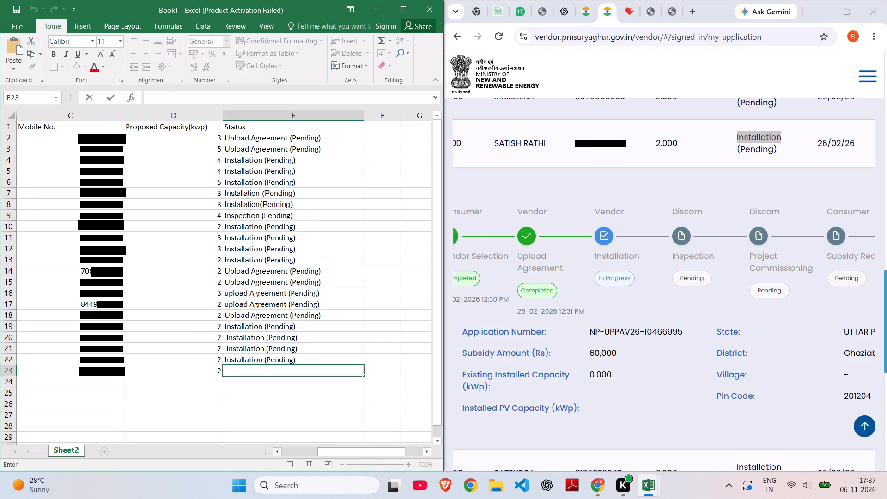
key("ctrl+v")
left_click(279, 372)
left_click(279, 372)
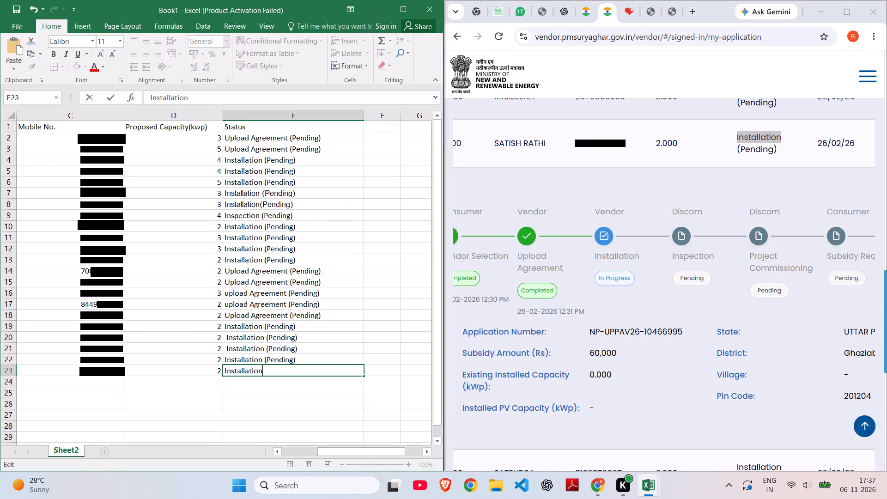
key("space")
left_click(341, 374)
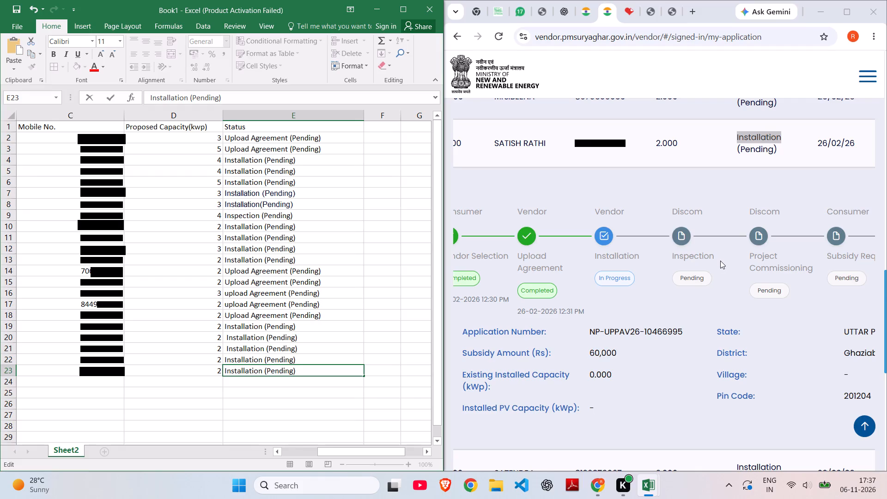
Expand the details of the next application, number 44 in the vendor portal list.
scroll(720, 261, "down", 3)
scroll(720, 261, "left", 2)
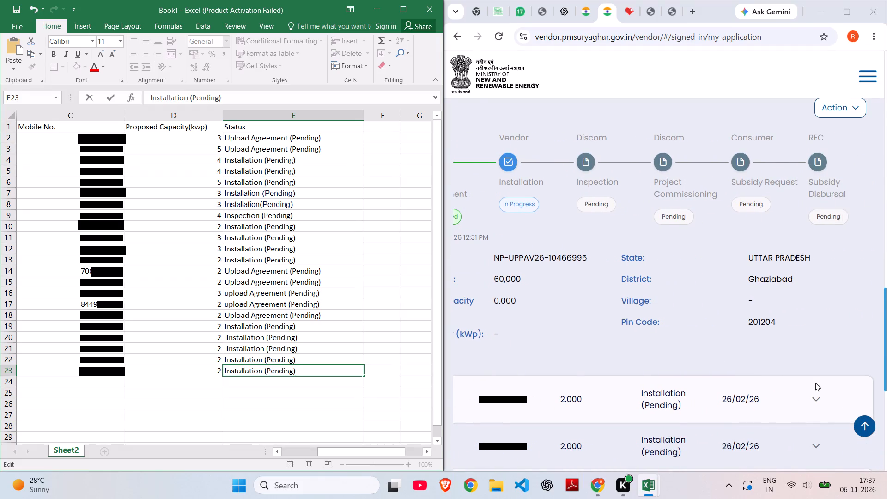
left_click(815, 400)
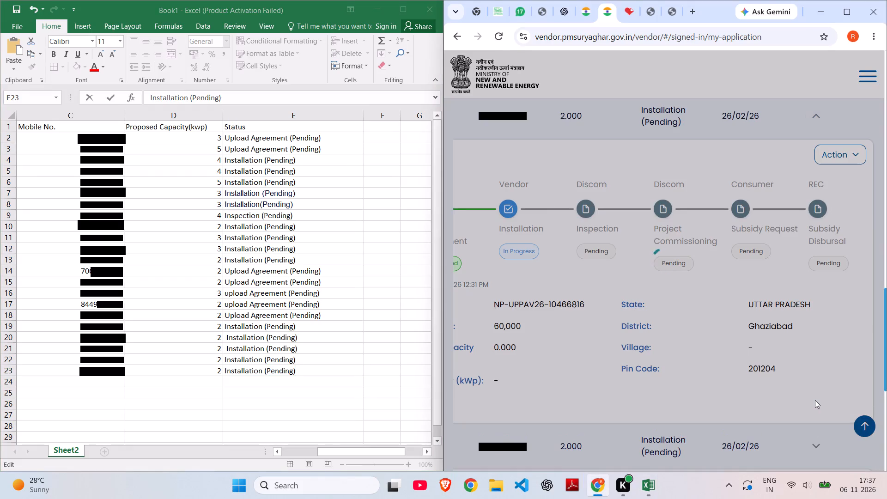
scroll(625, 273, "right", 5)
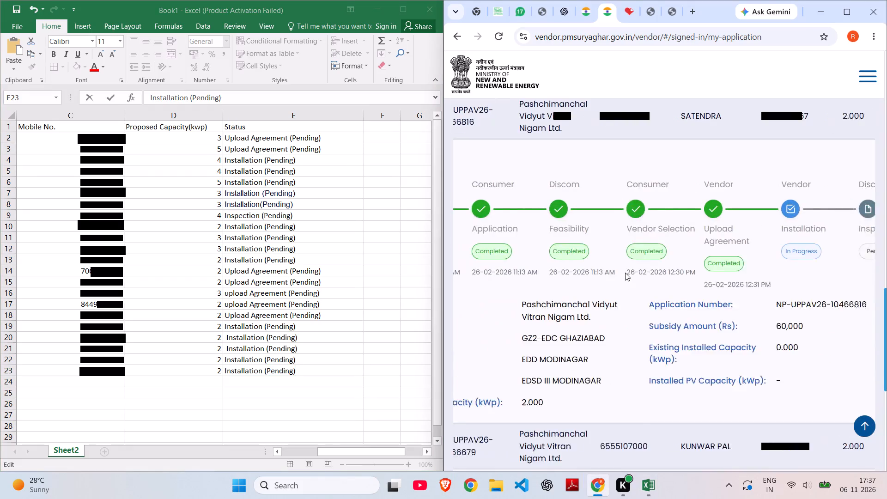
scroll(625, 273, "right", 1)
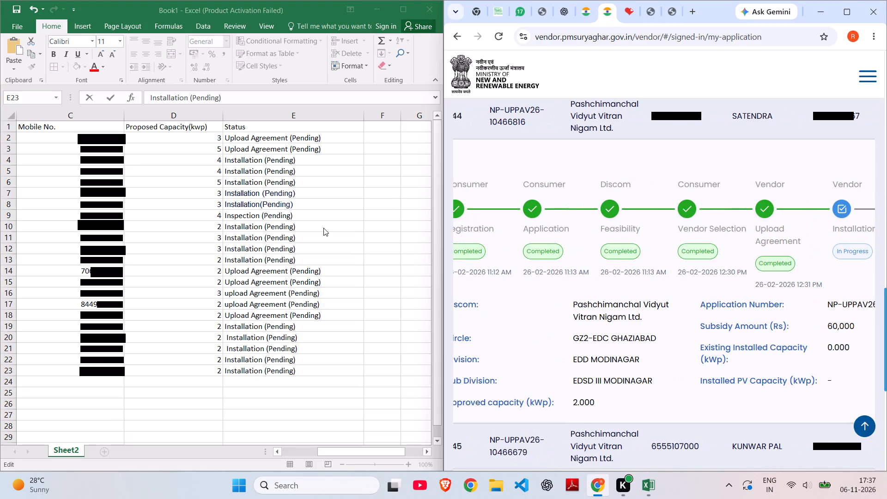
Enter serial number 23 in cell A24.
left_click(401, 10)
scroll(336, 228, "right", 6)
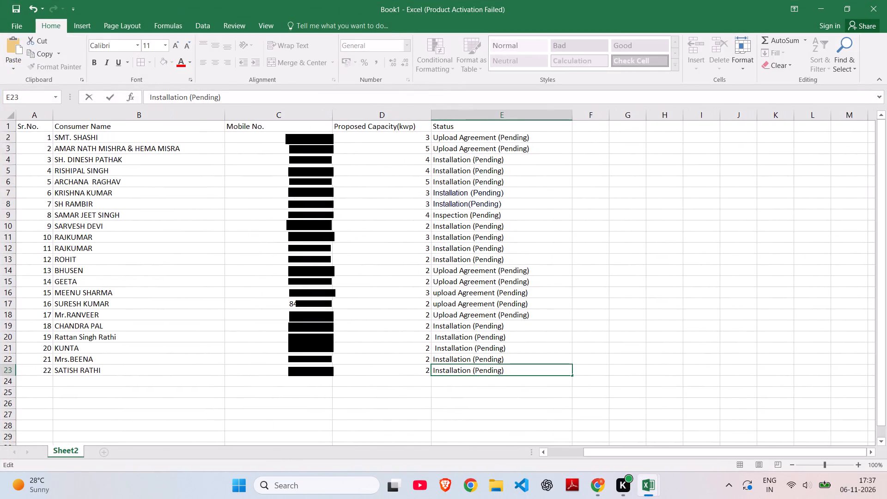
left_click(45, 383)
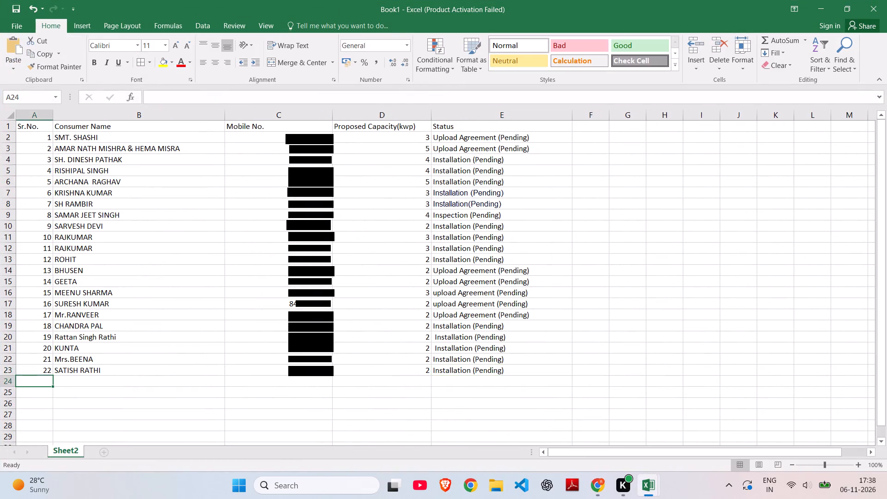
type("23")
key("period")
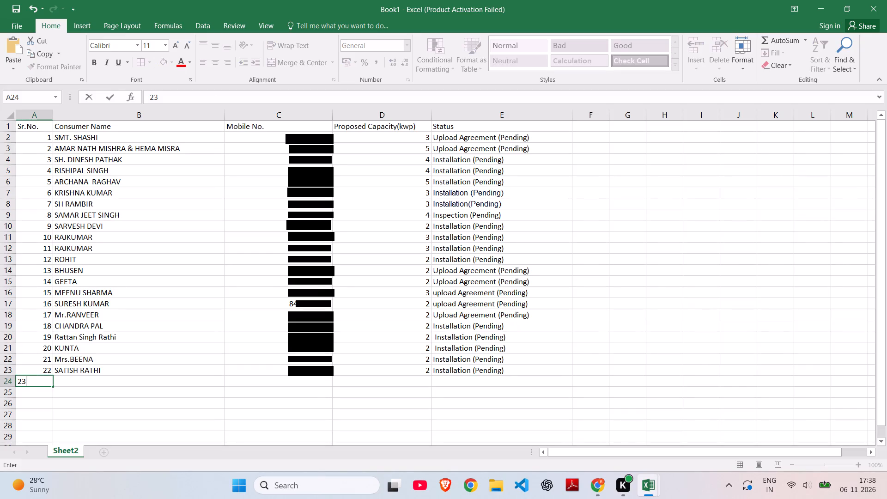
Arrange the Excel workbook and the Chrome vendor portal window side by side in two equal halves.
left_click(90, 381)
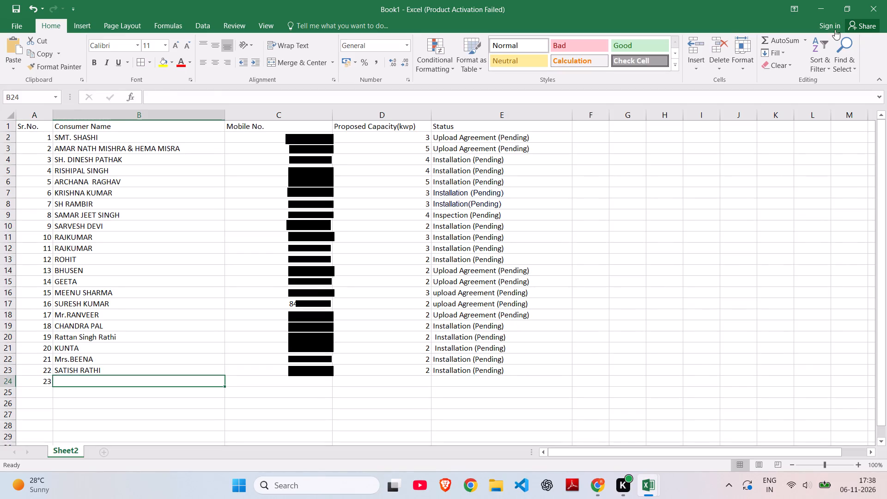
left_click(773, 41)
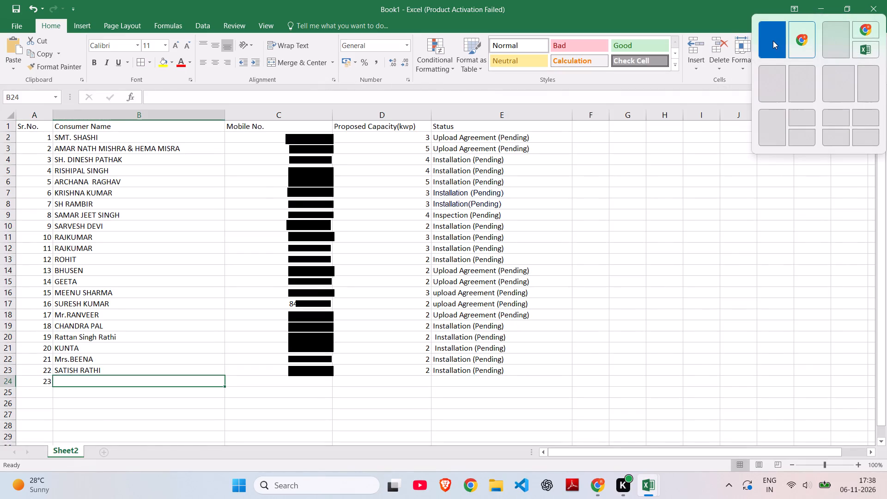
Copy the consumer name of application 44 from the vendor portal into cell B24.
scroll(692, 177, "up", 1)
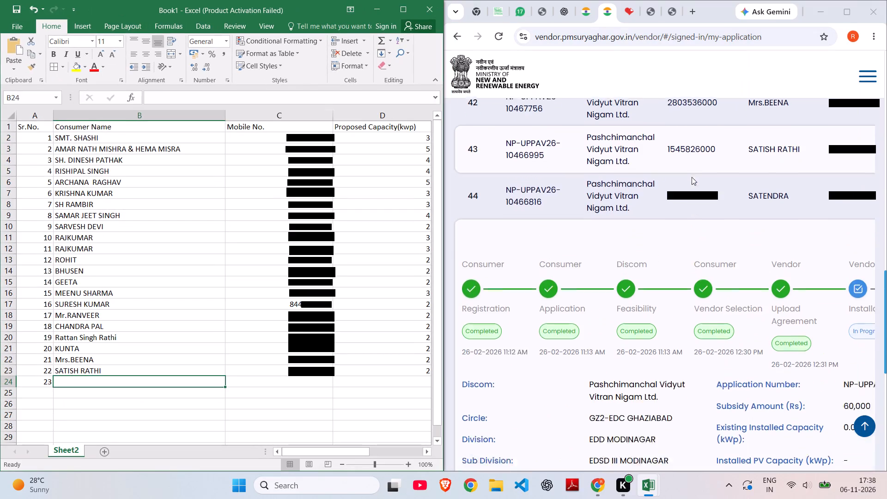
scroll(692, 177, "up", 1)
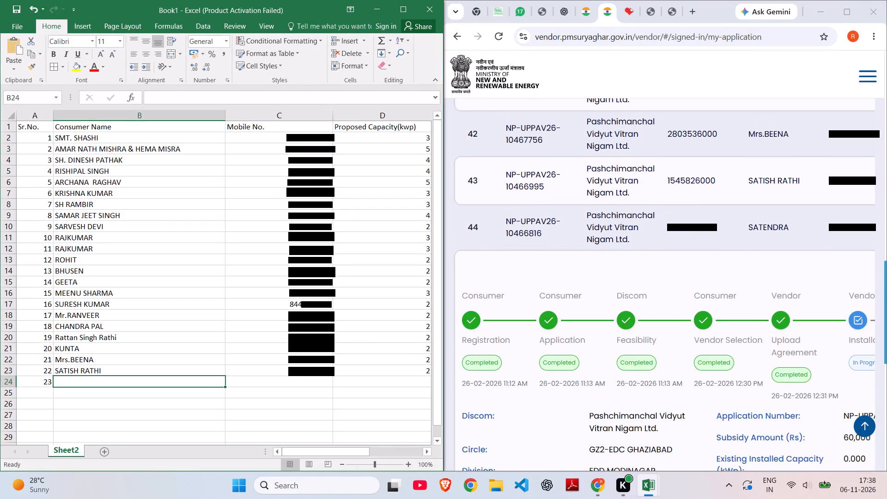
left_click_drag(752, 227, 799, 227)
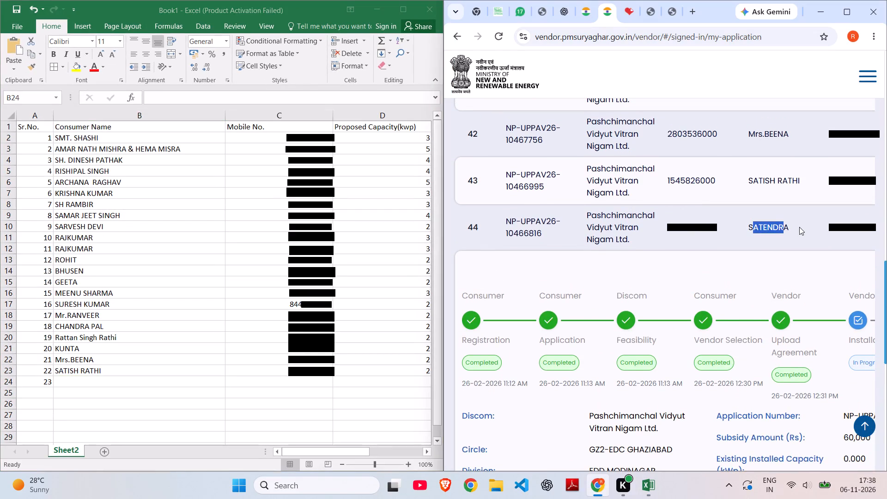
left_click_drag(799, 227, 759, 226)
left_click(759, 226)
left_click_drag(749, 226, 796, 226)
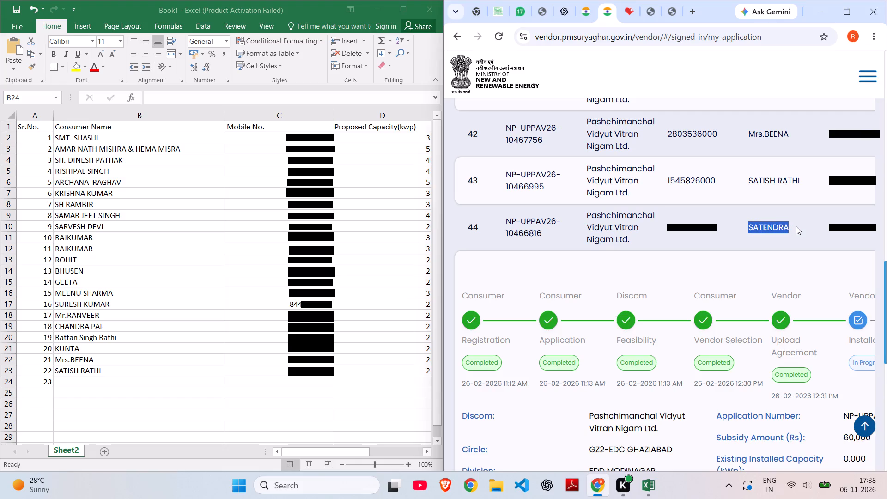
key("ctrl+c")
left_click(136, 378)
double_click(136, 378)
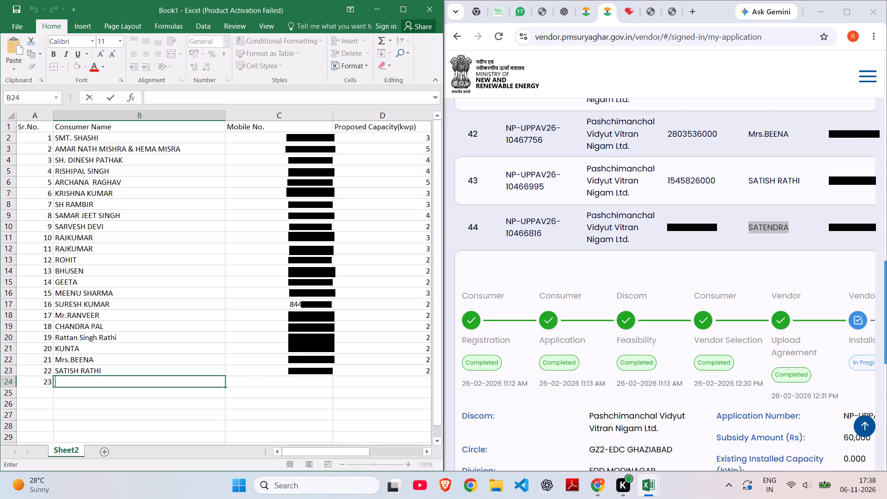
key("ctrl+v")
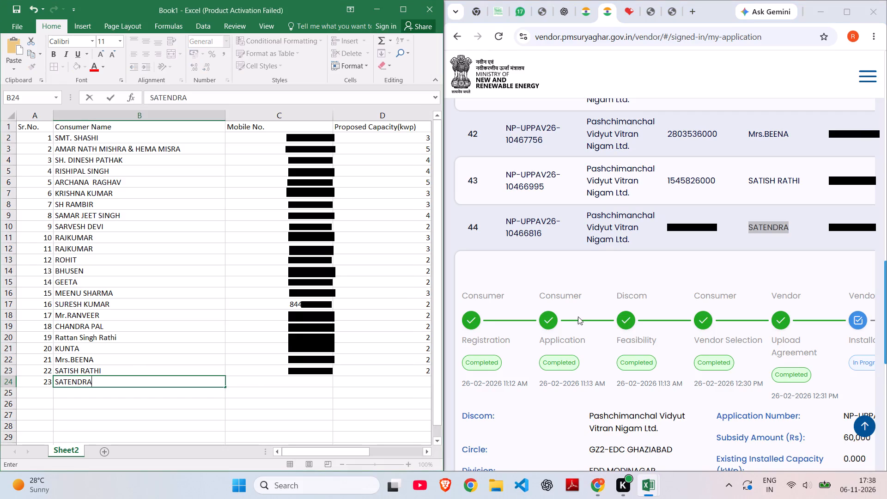
Copy the mobile number of application 44 from the vendor portal into cell C24.
scroll(686, 286, "left", 2)
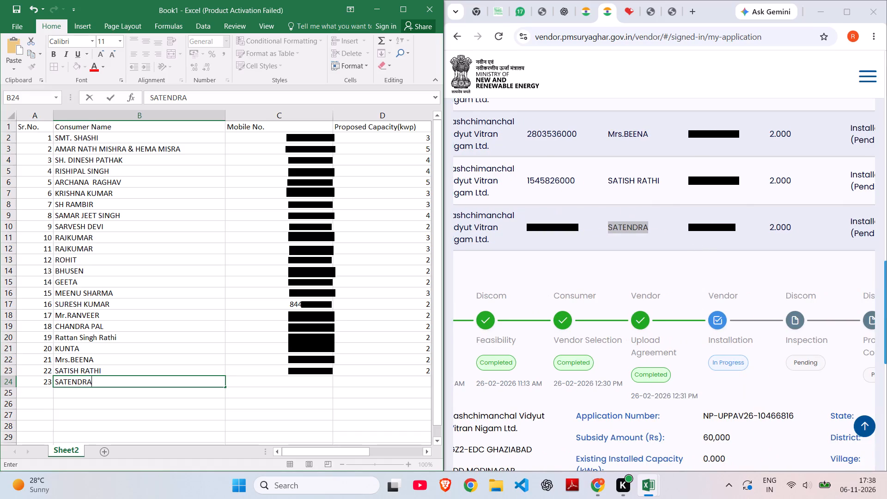
left_click_drag(689, 226, 753, 225)
key("ctrl+c")
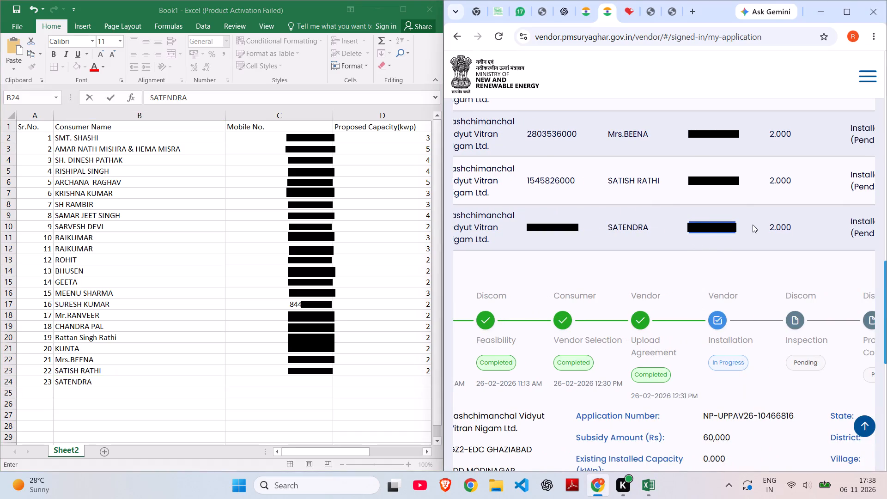
left_click(285, 377)
double_click(285, 377)
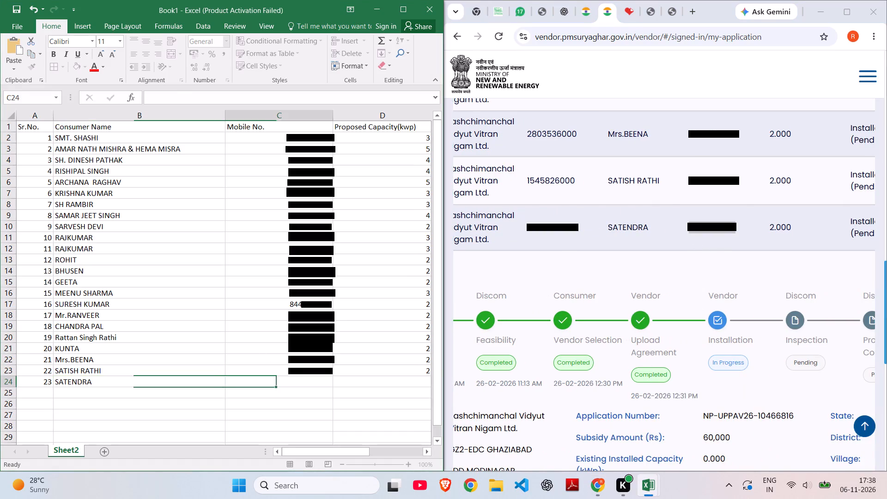
left_click(286, 379)
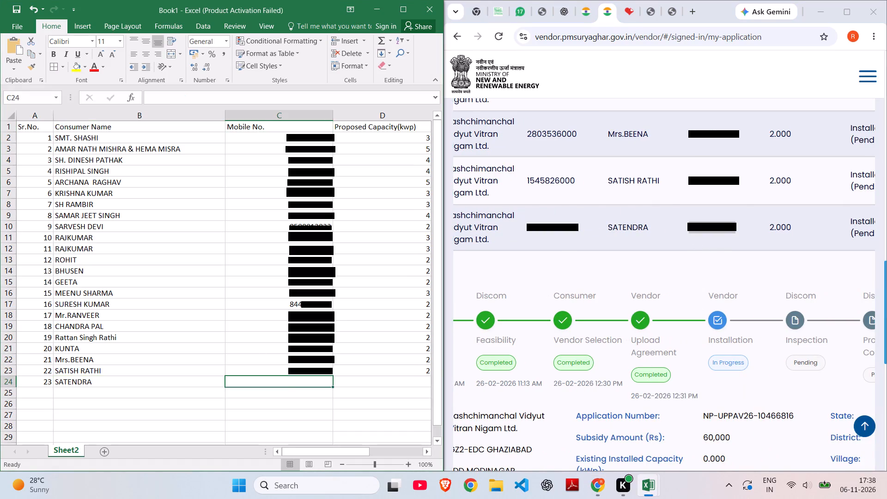
double_click(286, 379)
key("ctrl+v")
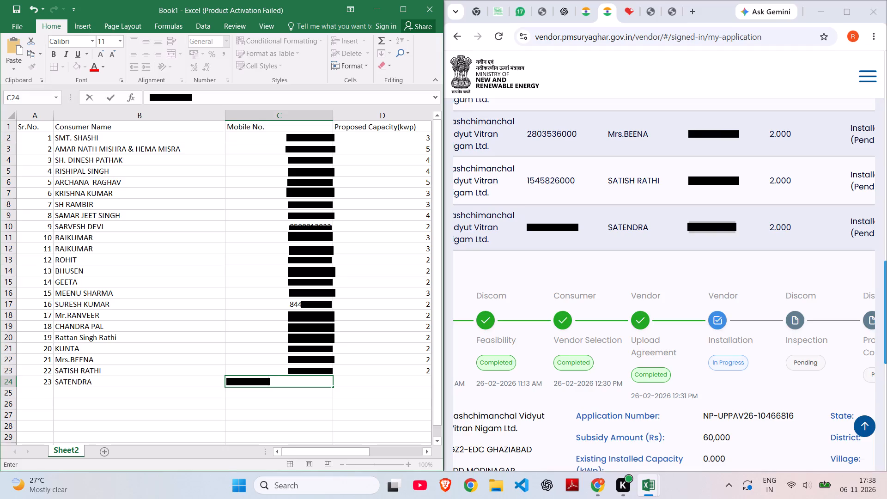
Enter a proposed capacity of 2.000 in cell D24.
double_click(390, 383)
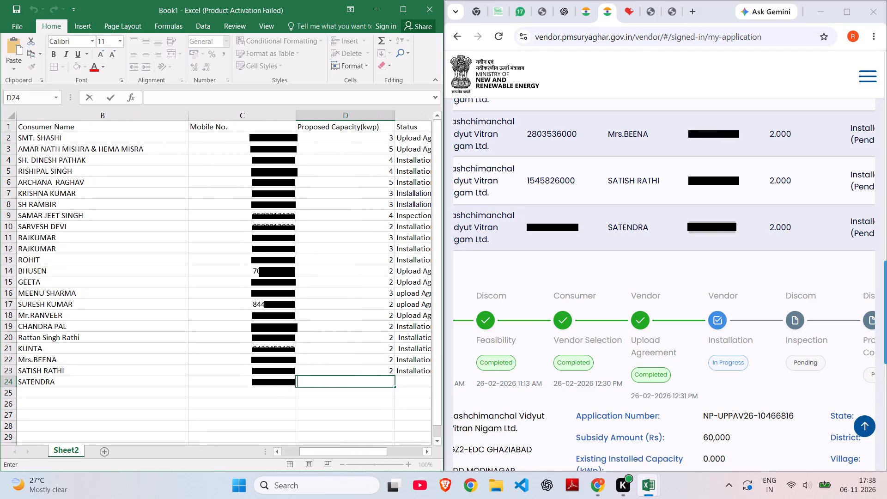
key("2")
type(".000")
Copy the word Installation from application 44's status into cell E24 and complete it as Installation (Pending).
double_click(409, 387)
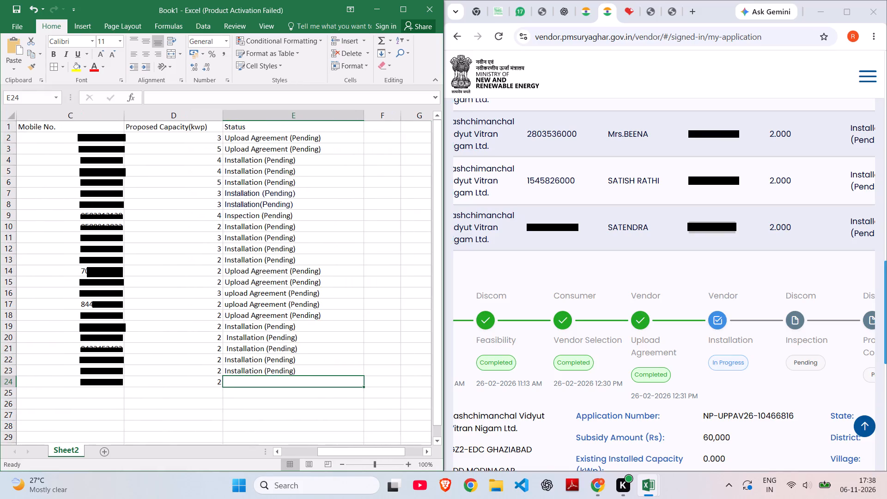
scroll(803, 190, "left", 3)
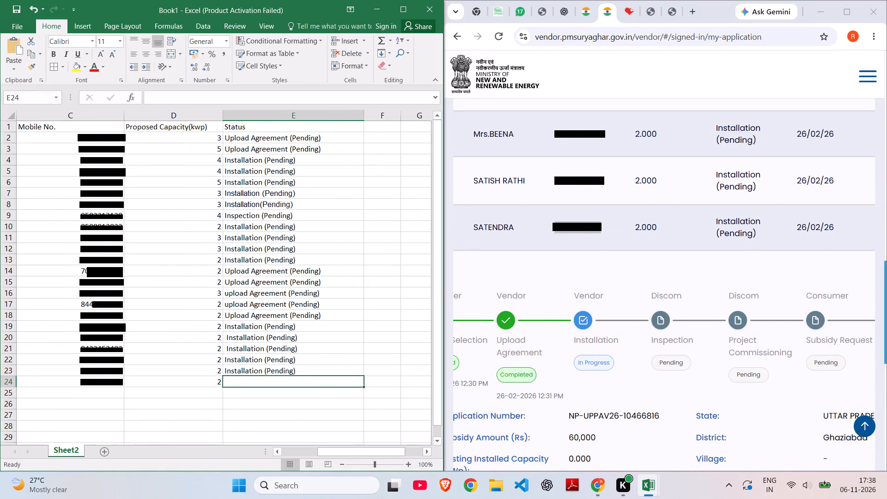
left_click_drag(713, 221, 769, 218)
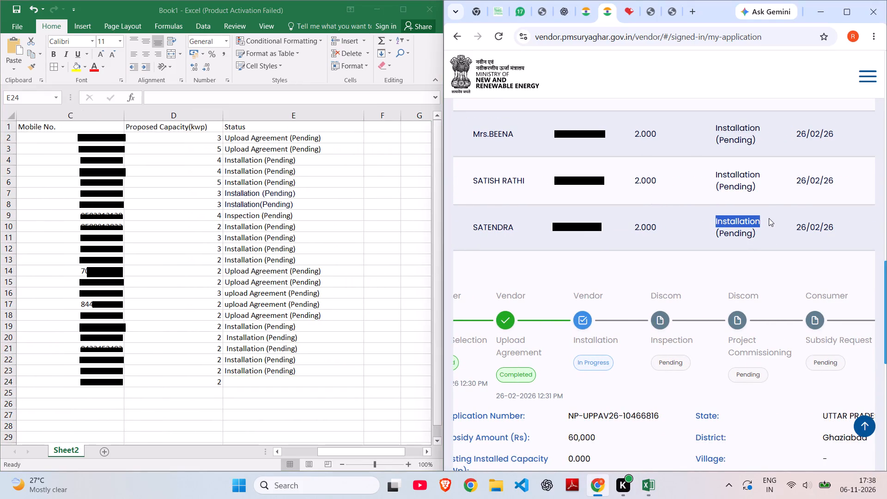
key("ctrl+c")
left_click(298, 381)
double_click(298, 381)
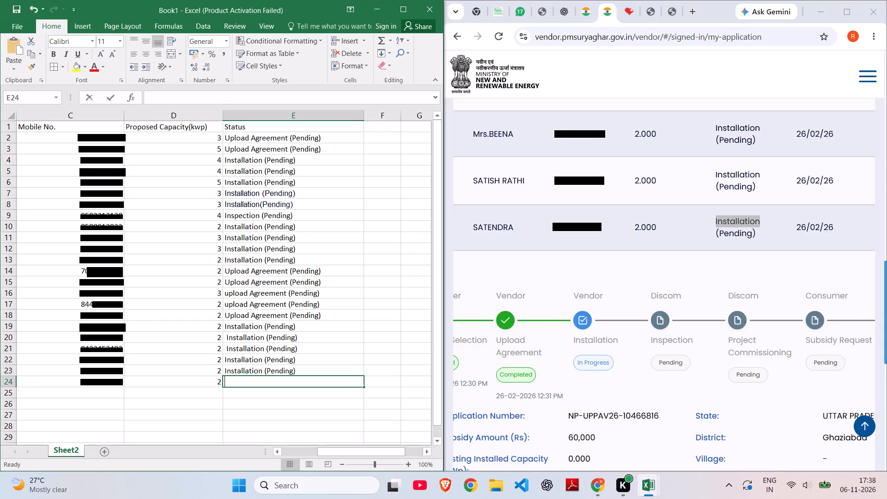
key("ctrl+v")
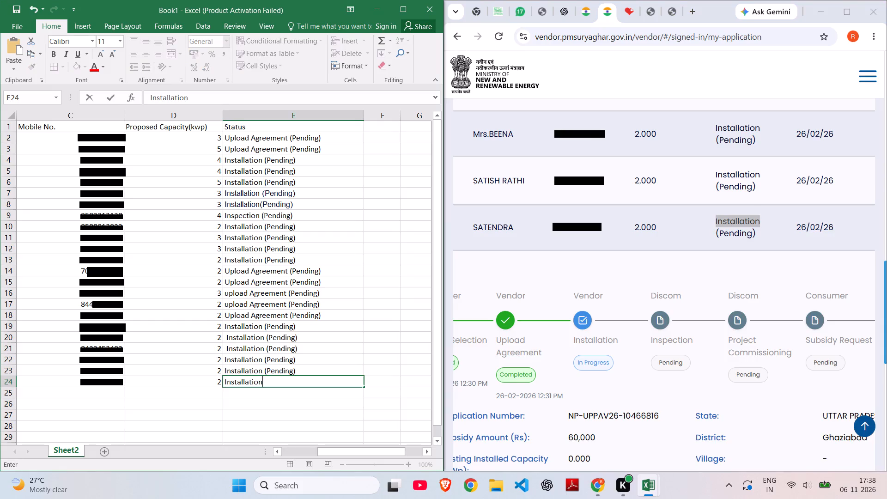
left_click(298, 381)
key("space")
left_click(319, 379)
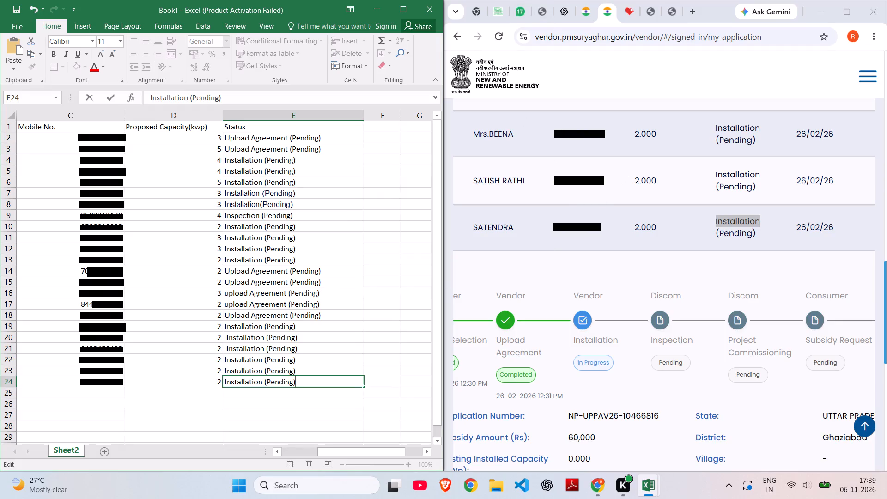
Enter serial number 24 in cell A25.
scroll(377, 287, "down", 2)
scroll(287, 279, "right", 4)
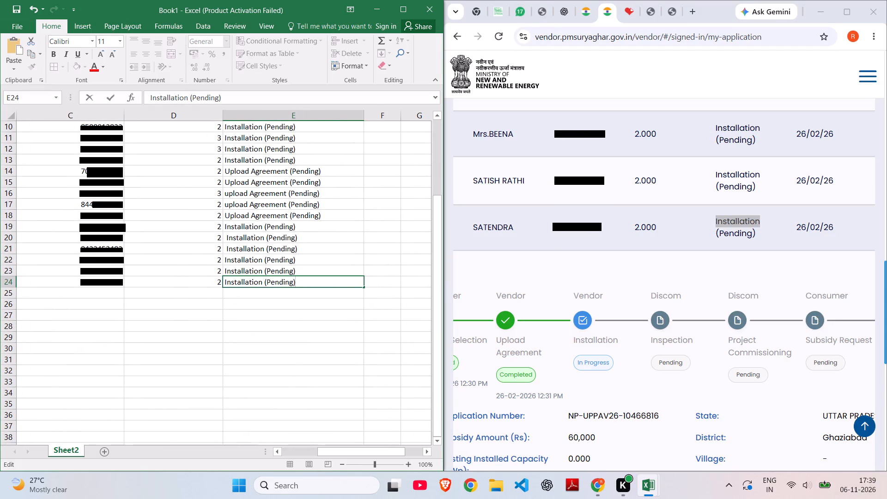
scroll(157, 299, "right", 5)
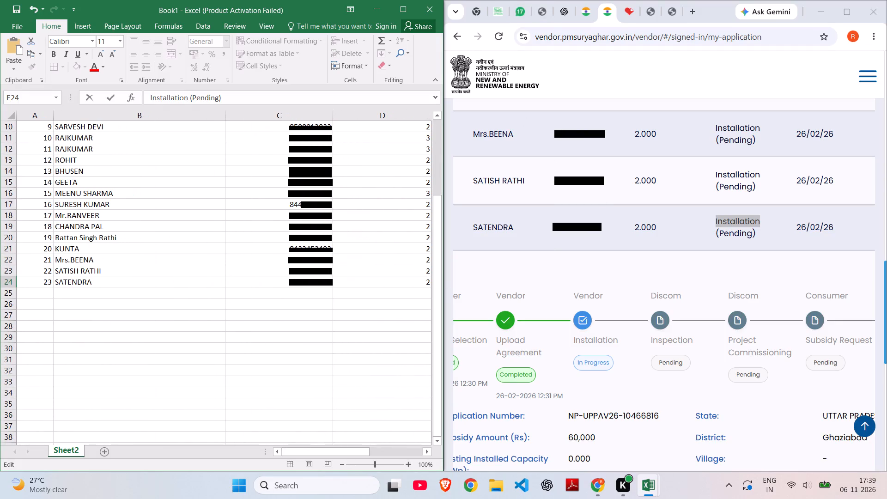
left_click(46, 293)
double_click(46, 293)
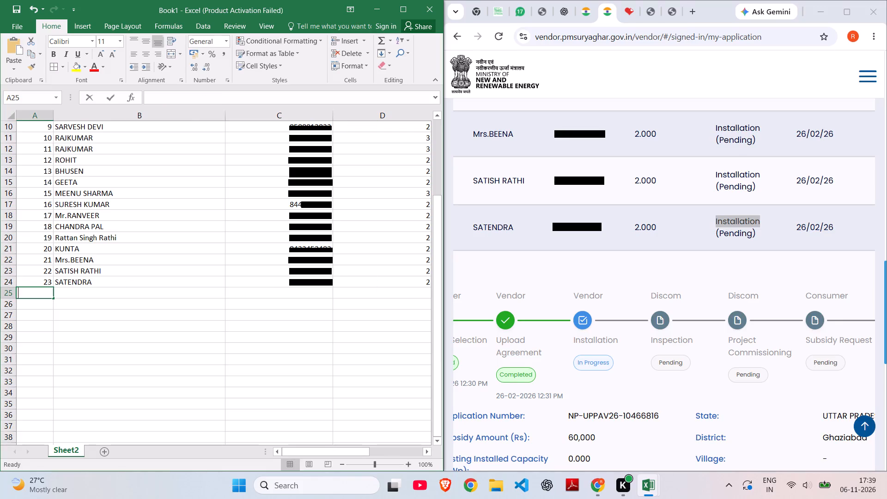
type("24")
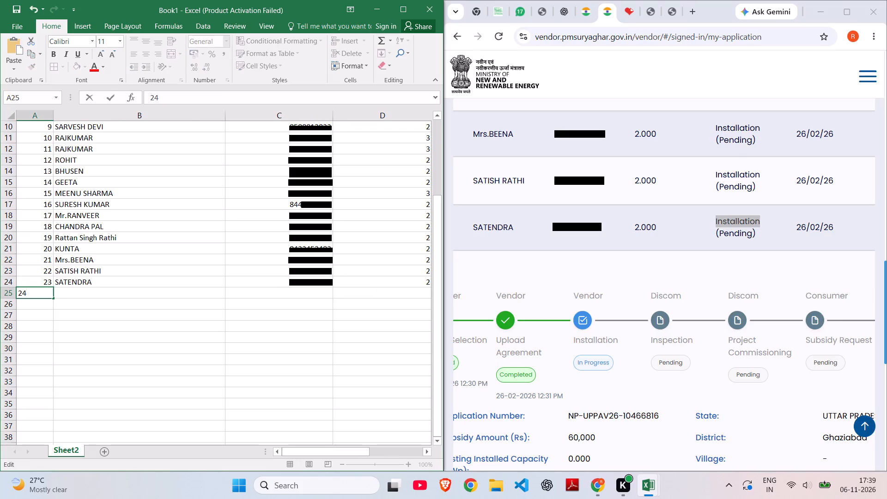
double_click(97, 297)
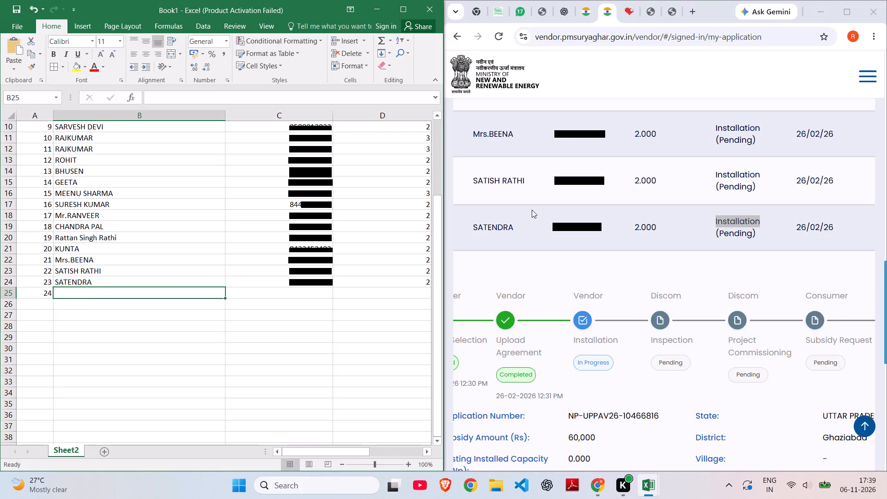
Expand the details of the application that directly follows number 44 in the vendor portal list.
scroll(723, 237, "down", 3)
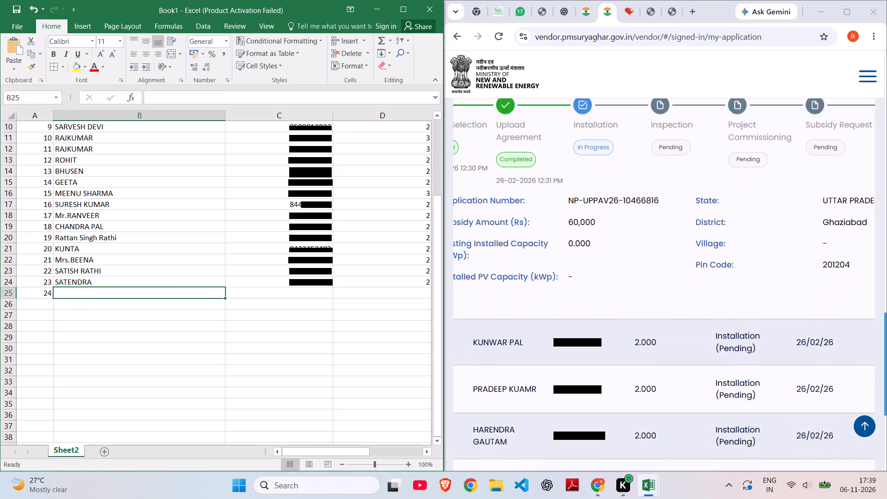
scroll(723, 237, "down", 4)
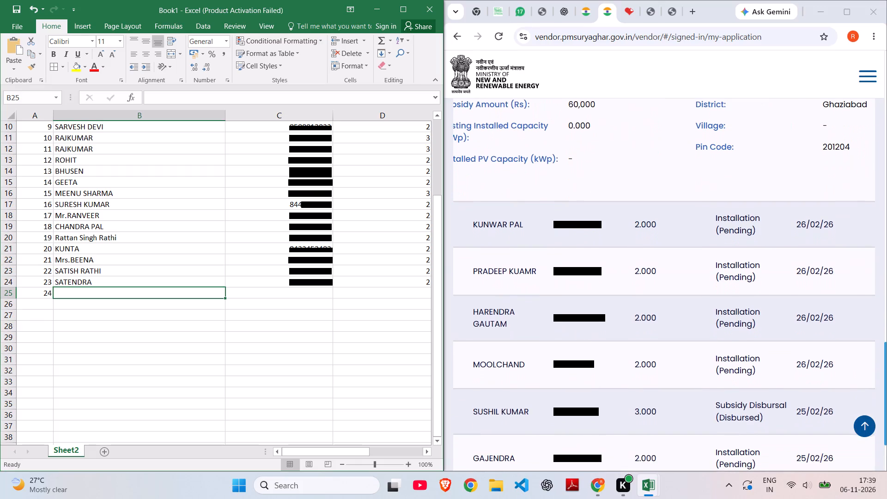
scroll(723, 237, "left", 2)
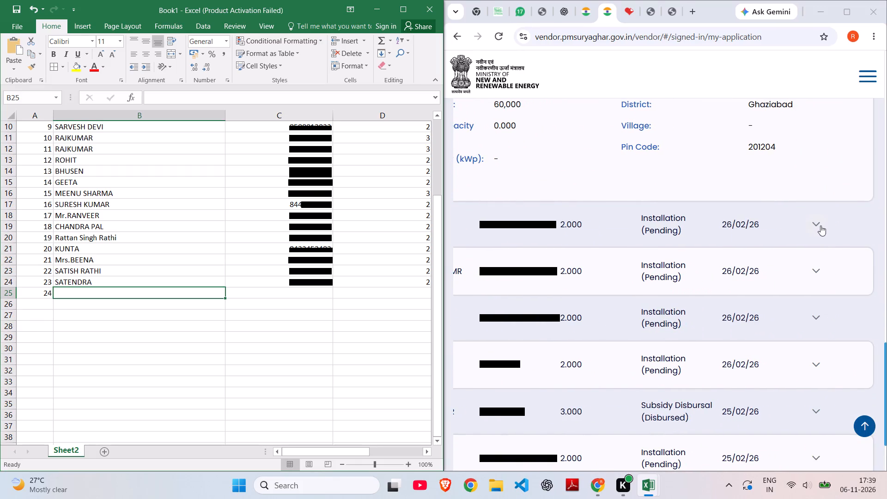
left_click(820, 225)
scroll(694, 259, "right", 4)
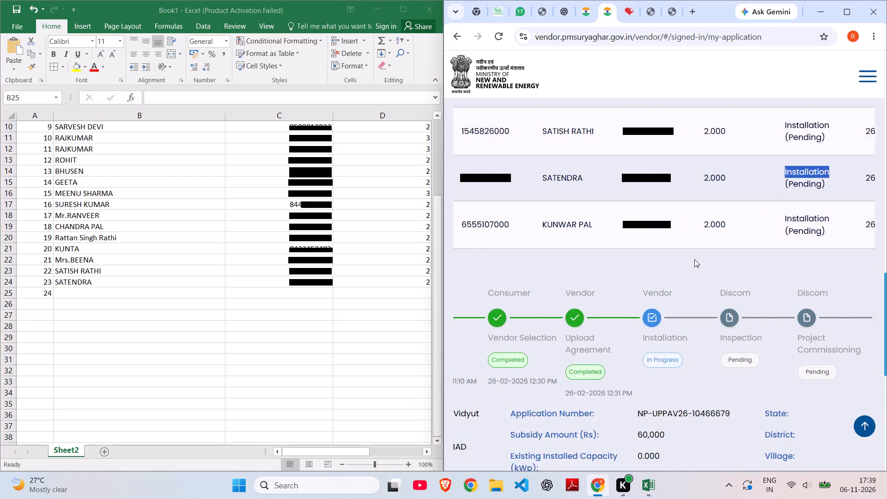
scroll(694, 259, "right", 2)
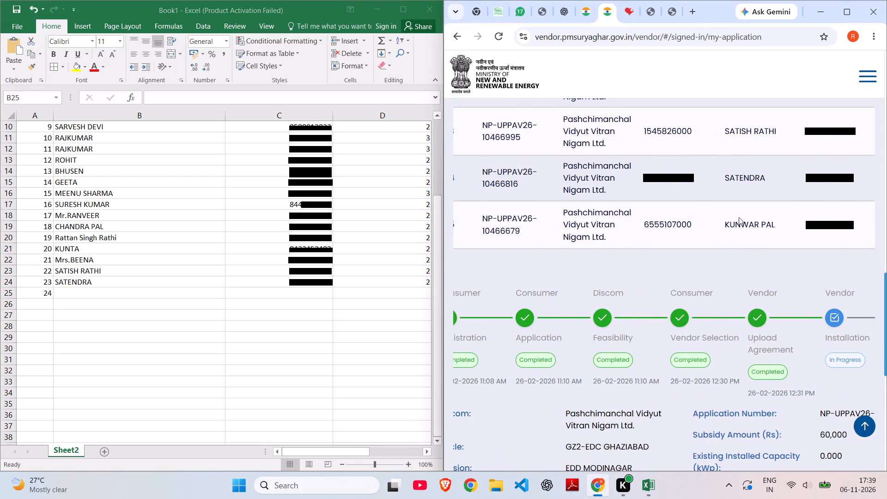
Copy the consumer name of the application directly below number 44 from the vendor portal into cell B25.
left_click_drag(726, 225, 783, 219)
key("ctrl+c")
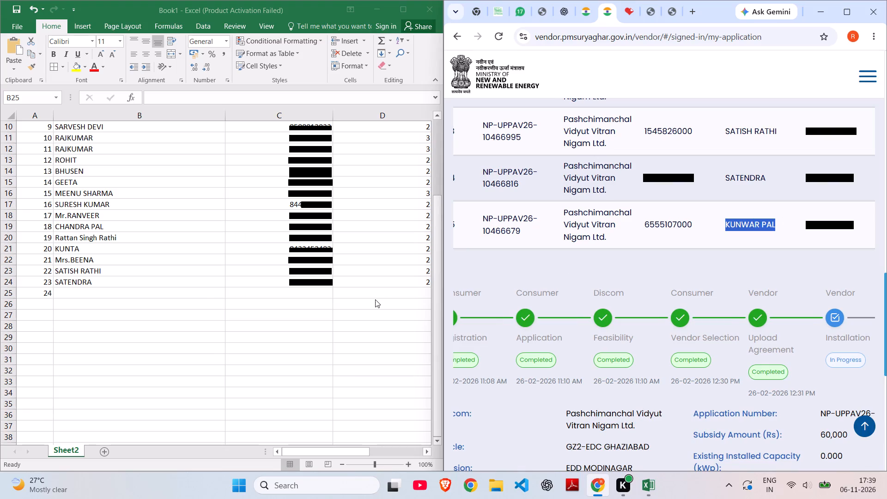
double_click(167, 290)
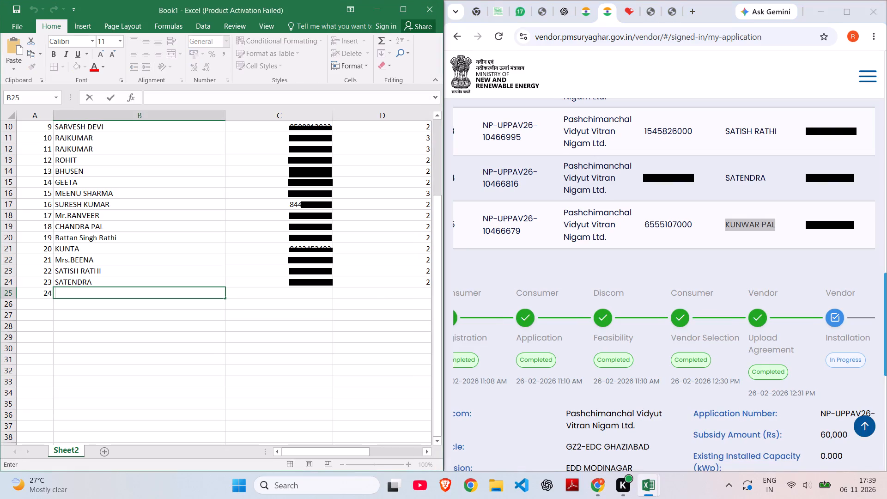
key("ctrl+v")
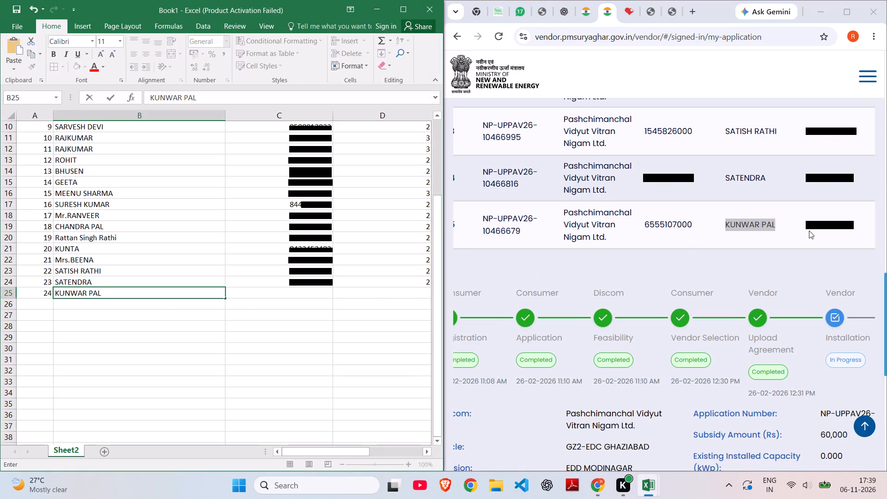
Copy the same application's mobile number from the vendor portal into cell C25.
left_click_drag(802, 223, 868, 222)
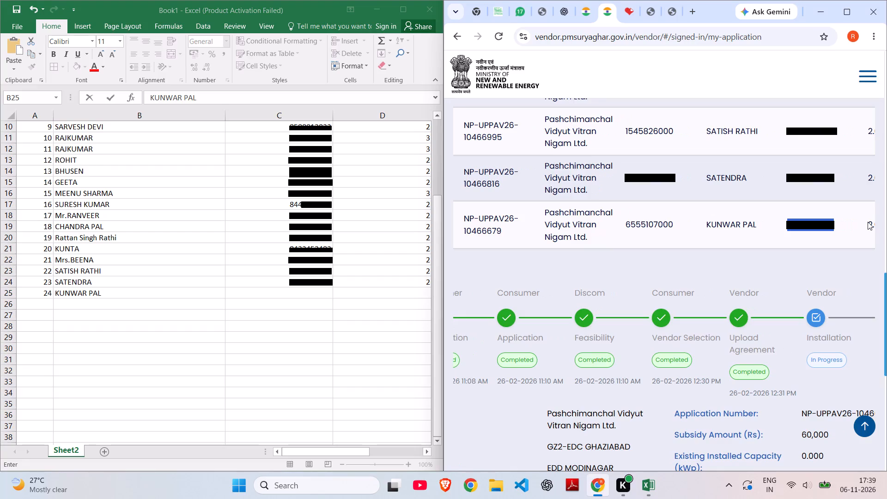
key("ctrl+c")
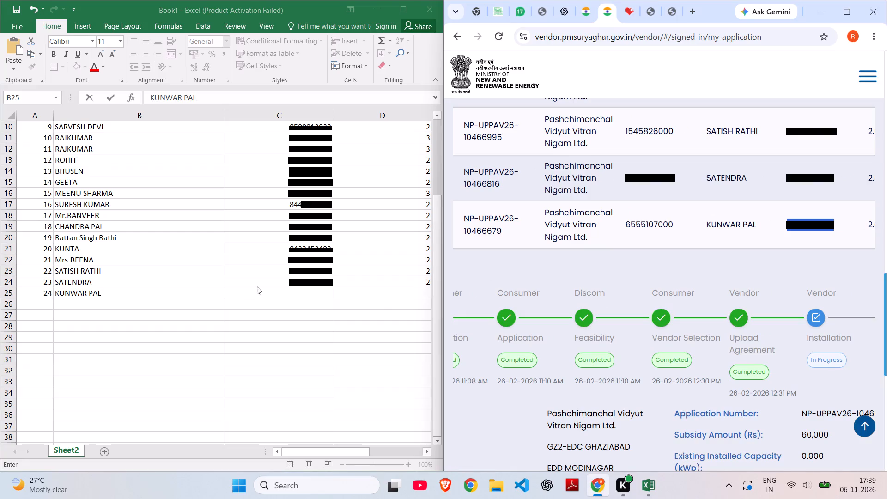
left_click(262, 290)
double_click(262, 290)
double_click(262, 290)
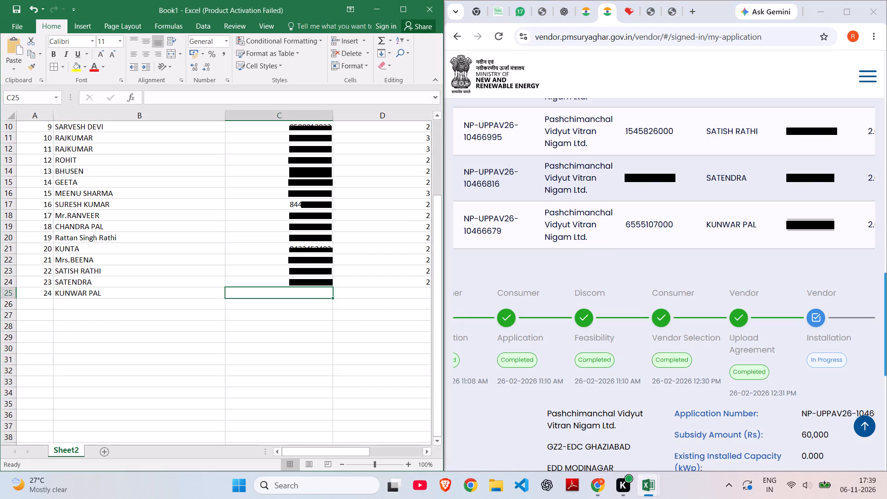
key("ctrl+v")
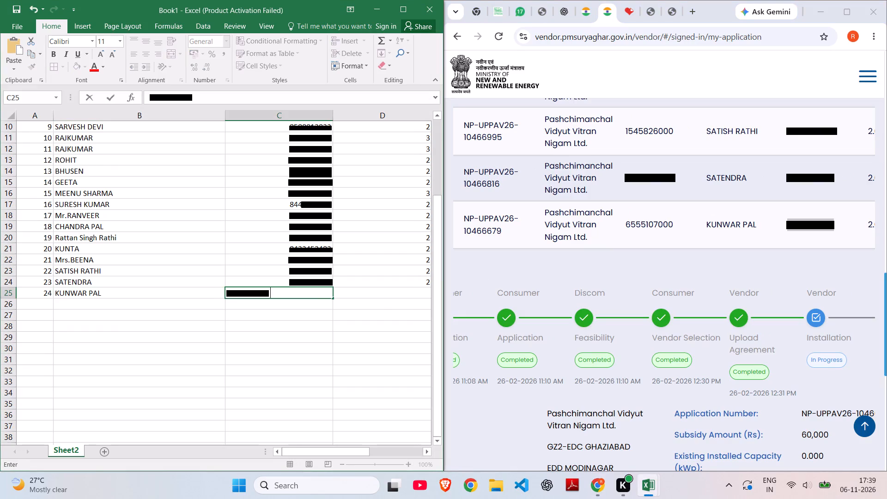
Enter a proposed capacity of 2 in cell D25.
left_click(377, 293)
left_click(377, 293)
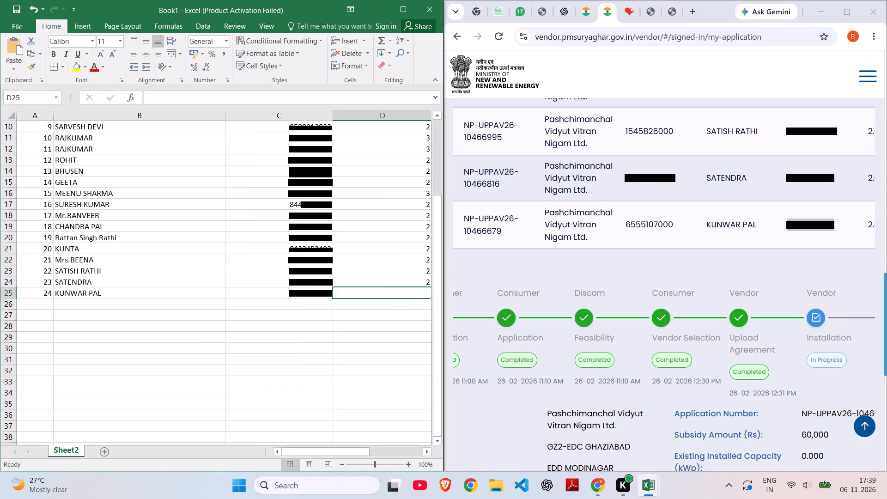
key("2")
left_click(421, 297)
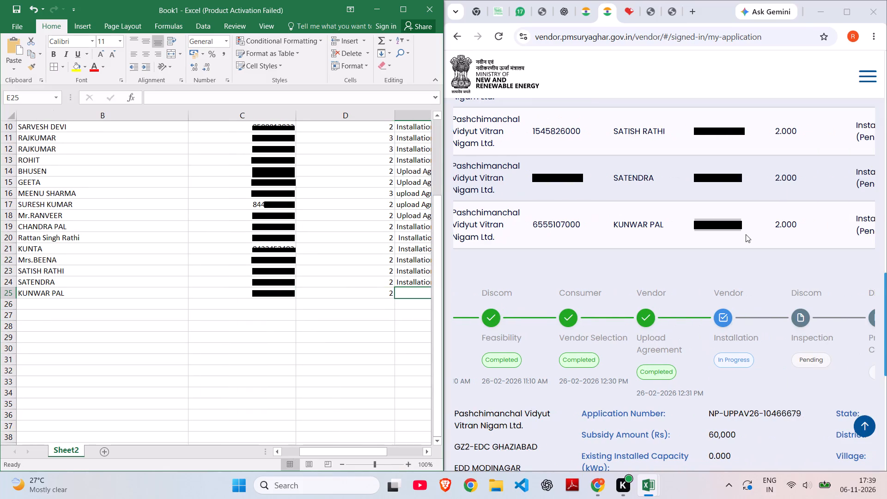
Copy the word Installation from the same application's status into cell E25 and complete it as Installation (Pending).
scroll(826, 219, "left", 2)
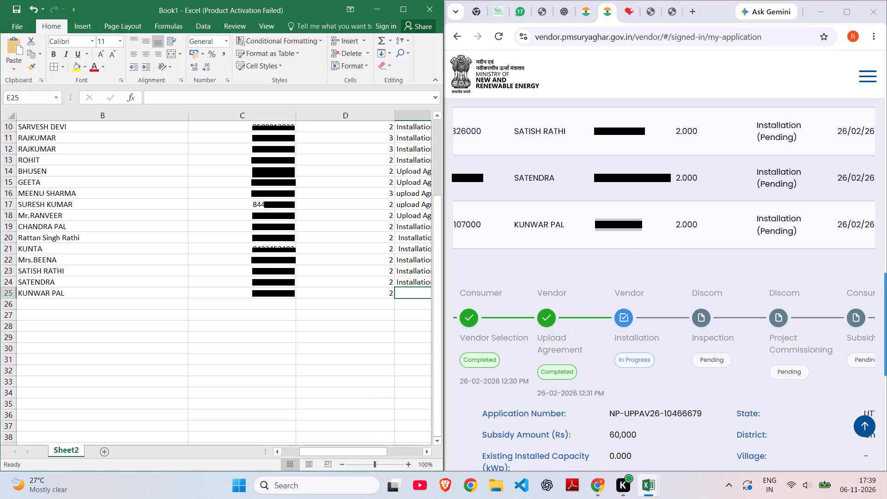
left_click_drag(753, 218, 807, 218)
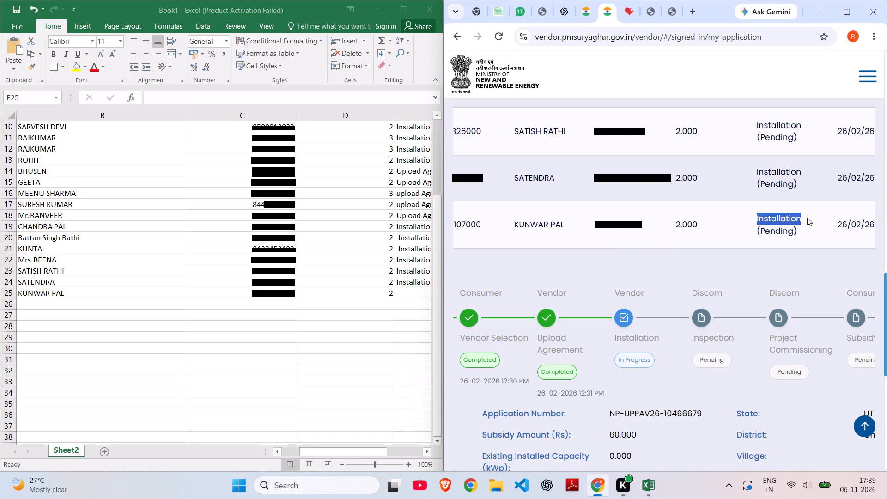
key("ctrl+c")
double_click(413, 294)
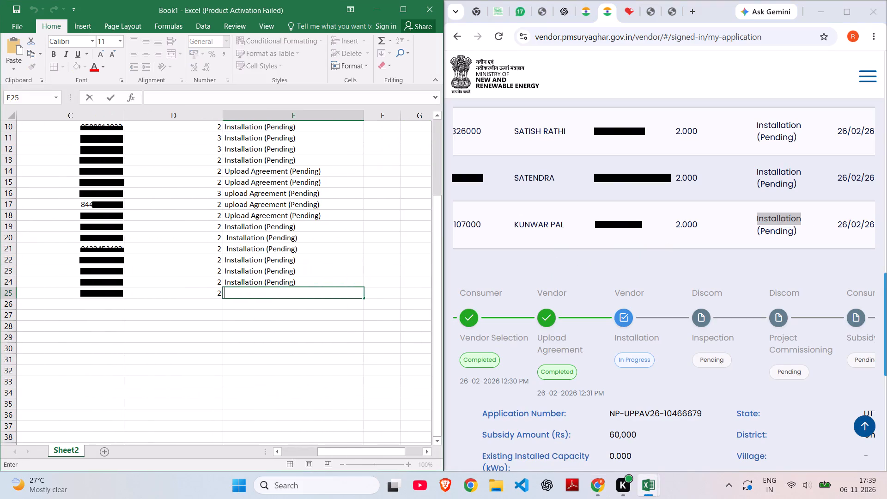
key("ctrl+v")
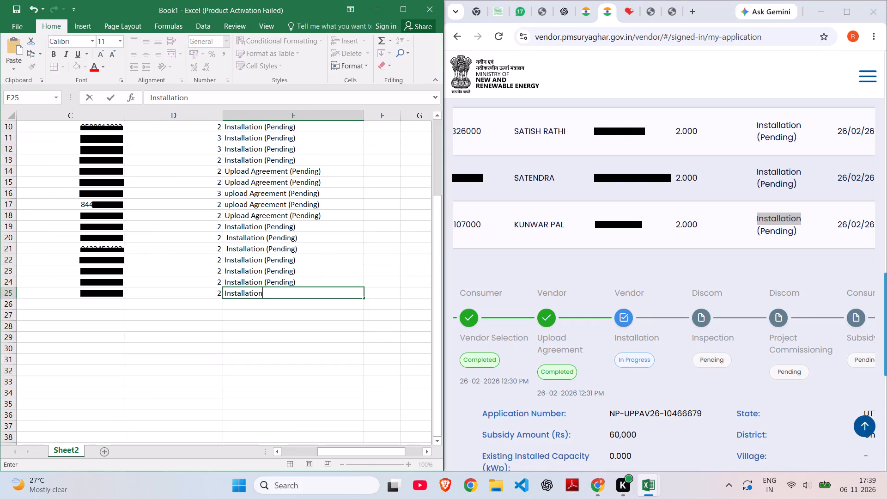
left_click(266, 295)
key("space")
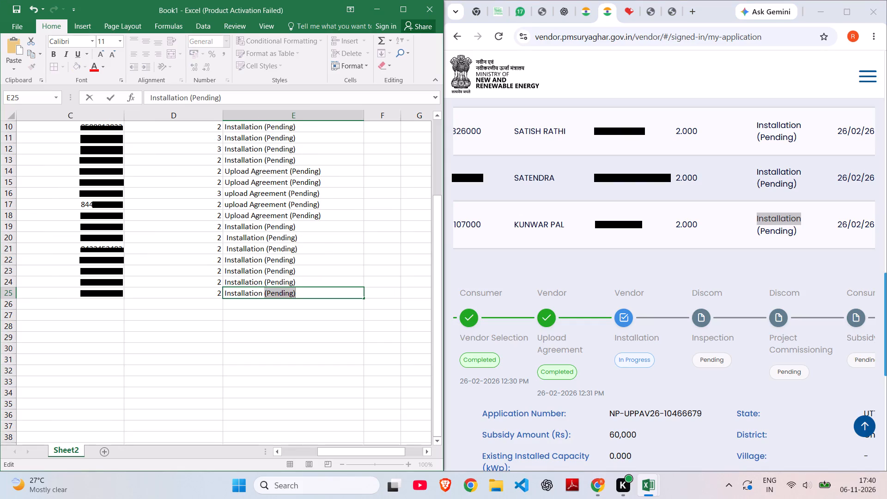
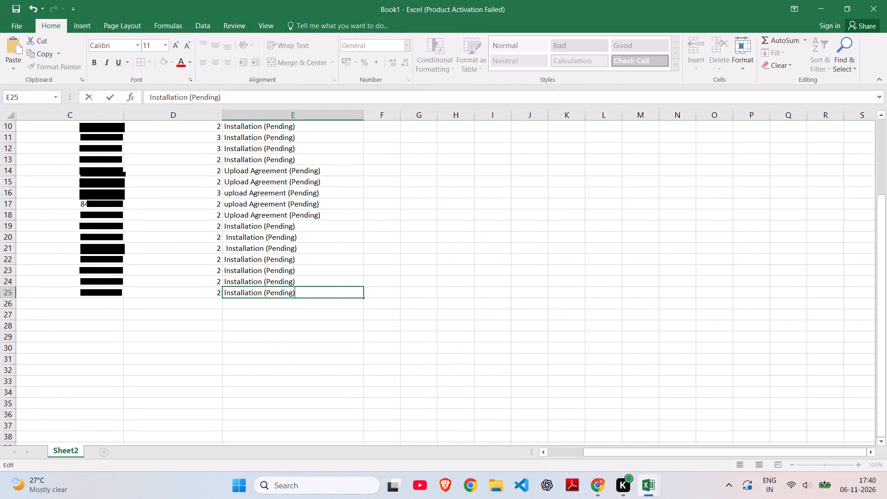
Switch to Chrome and return to the vendor portal's application list to continue from the last recorded application.
scroll(140, 314, "right", 8)
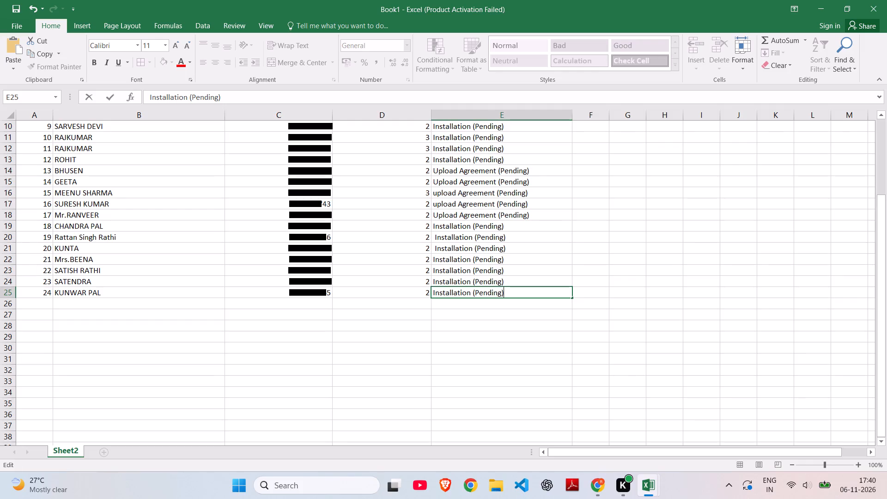
left_click(595, 485)
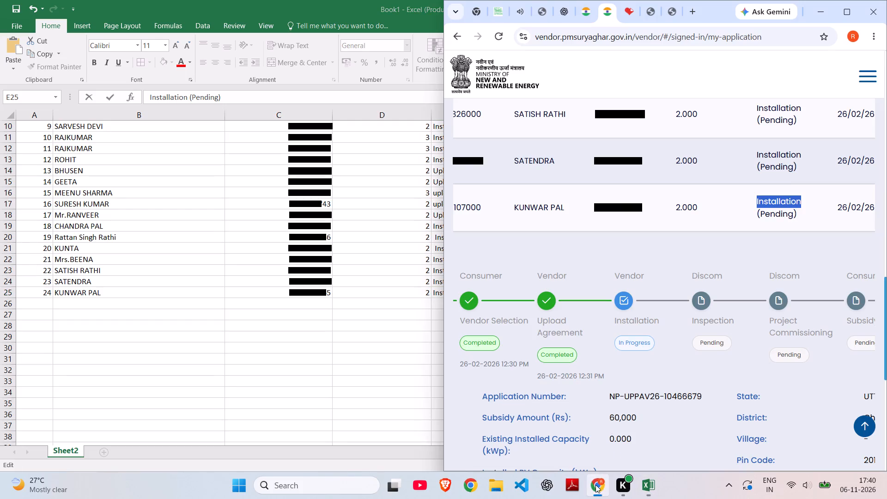
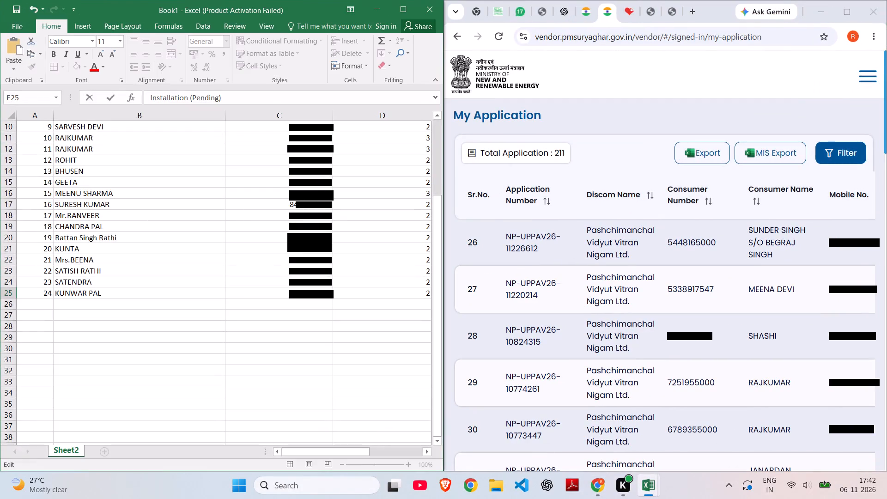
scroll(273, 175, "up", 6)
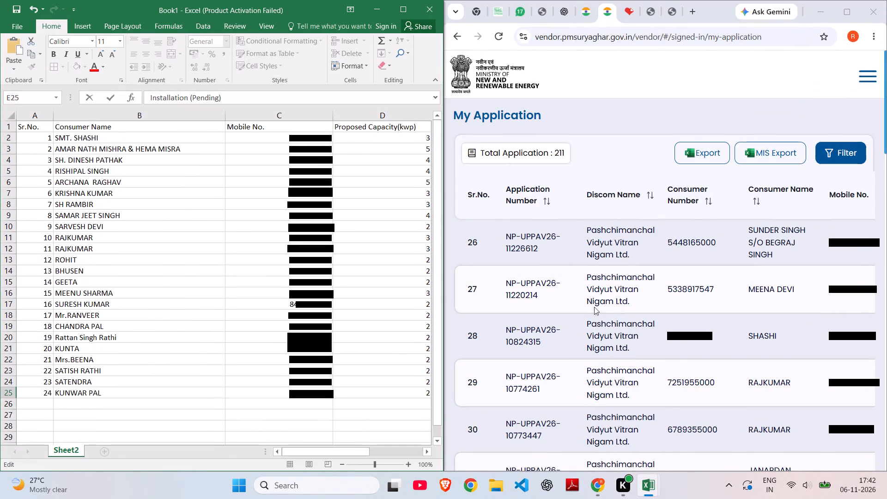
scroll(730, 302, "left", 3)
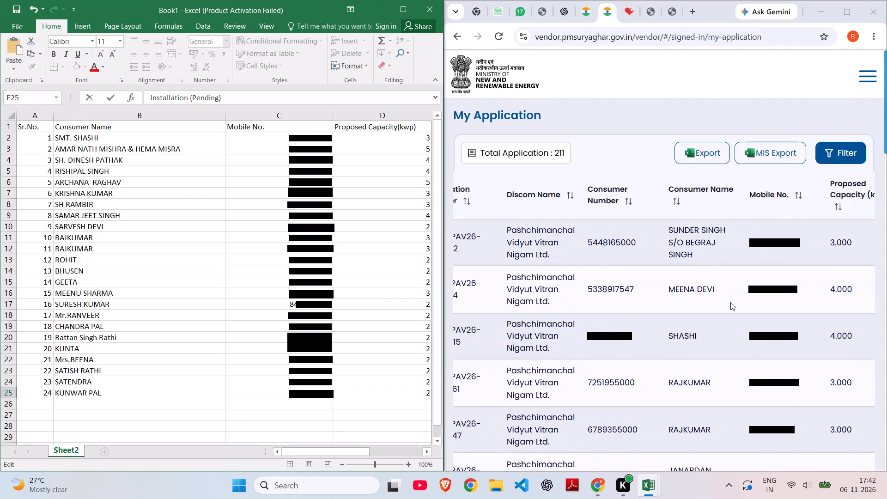
Review the application list in the vendor portal to find the last application already transferred to the sheet.
scroll(730, 302, "left", 1)
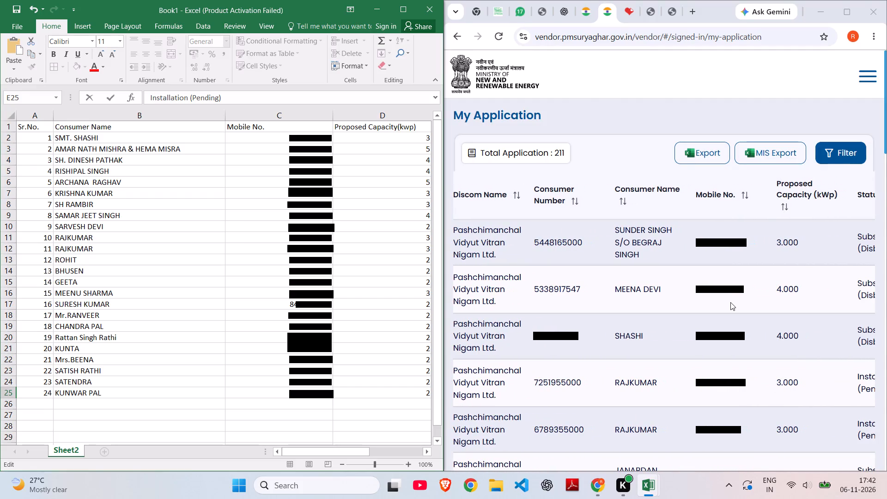
scroll(730, 302, "up", 1)
scroll(730, 302, "right", 3)
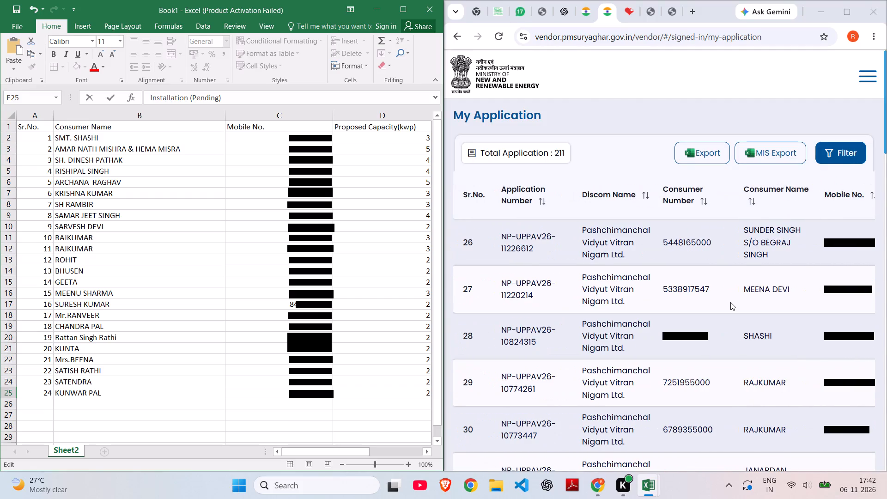
scroll(730, 302, "left", 3)
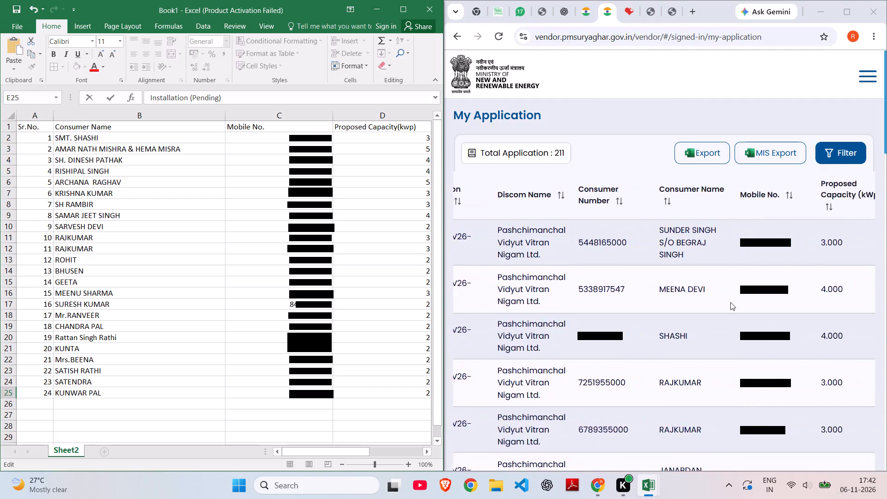
scroll(730, 302, "left", 3)
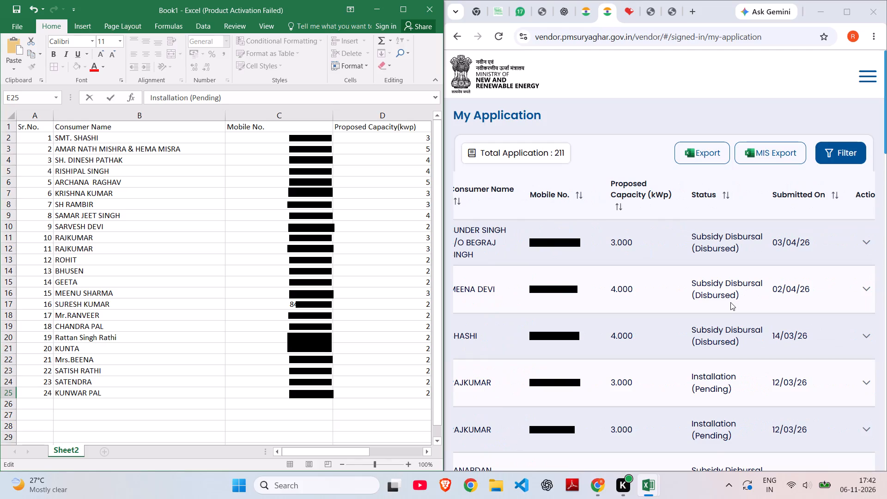
scroll(730, 302, "down", 5)
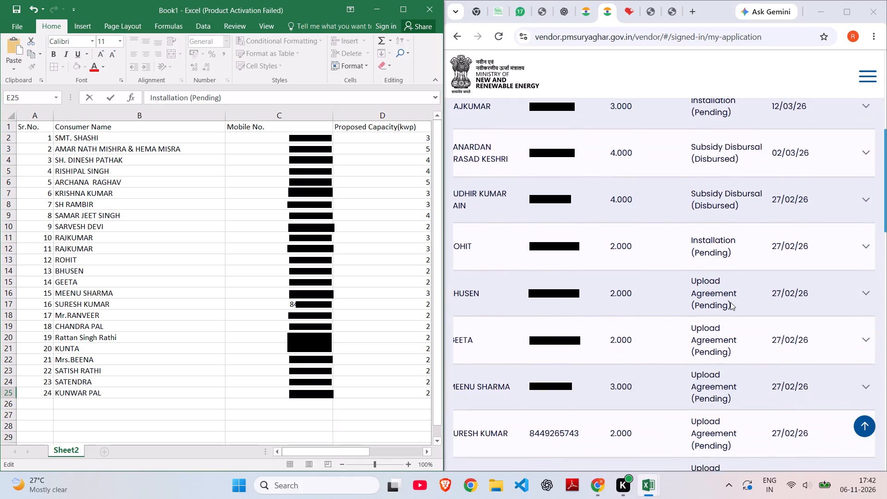
scroll(730, 302, "down", 6)
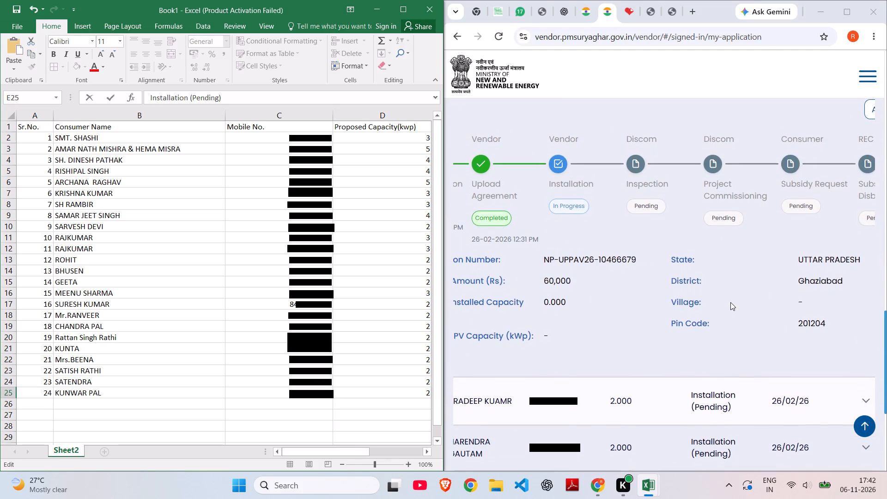
scroll(583, 270, "up", 1)
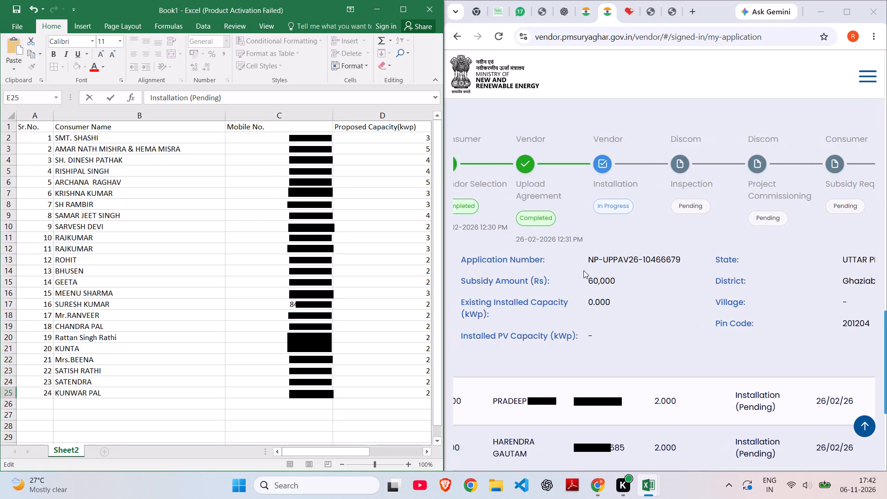
scroll(583, 270, "up", 6)
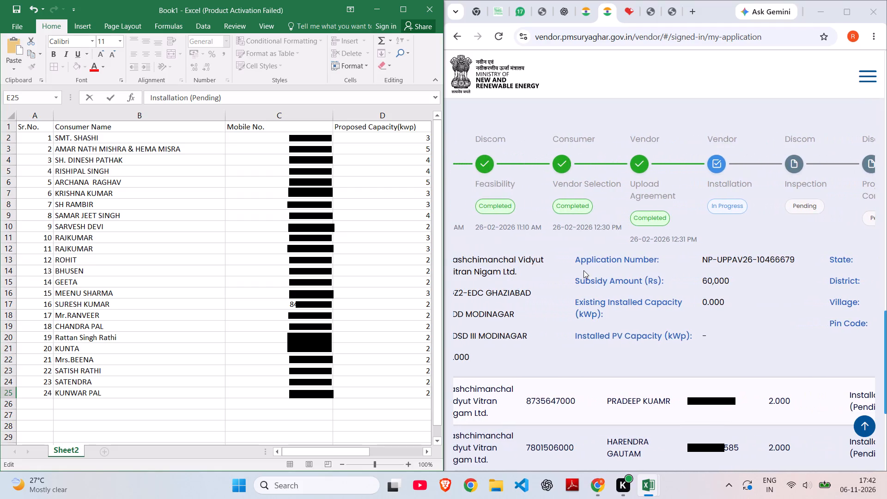
scroll(604, 183, "up", 2)
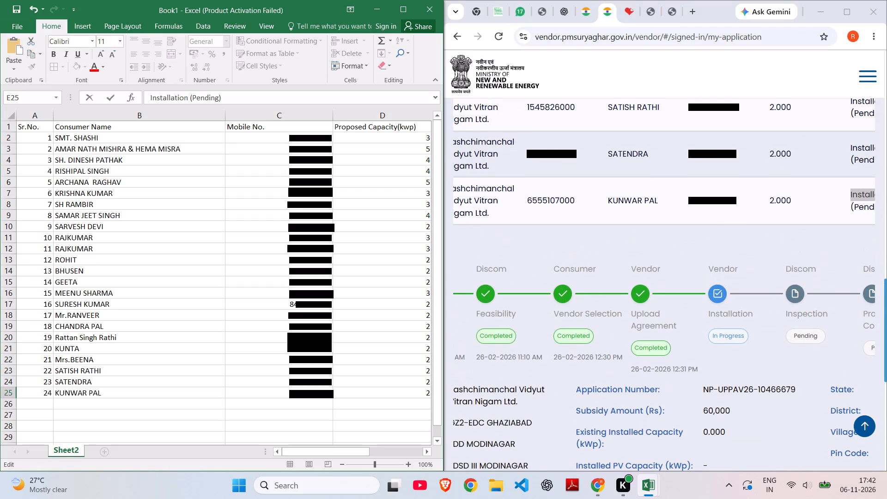
Expand the details of the portal application directly below the one already entered in sheet row 25.
scroll(670, 223, "down", 2)
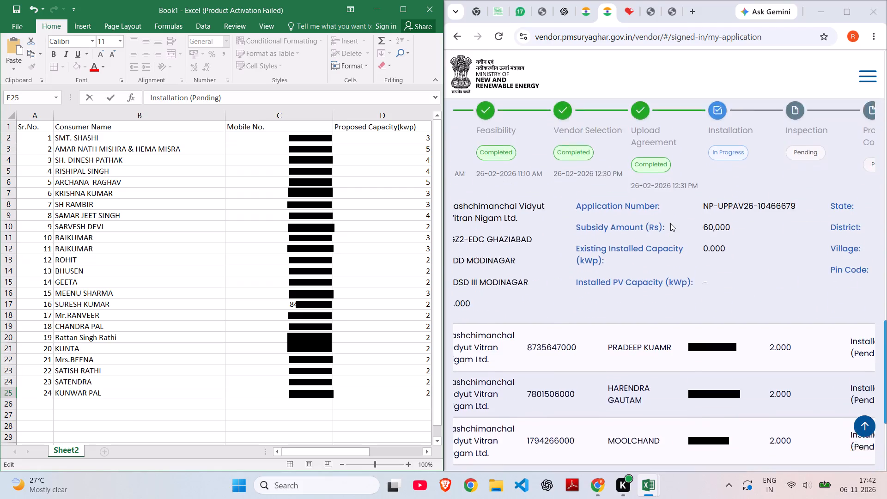
scroll(670, 223, "down", 3)
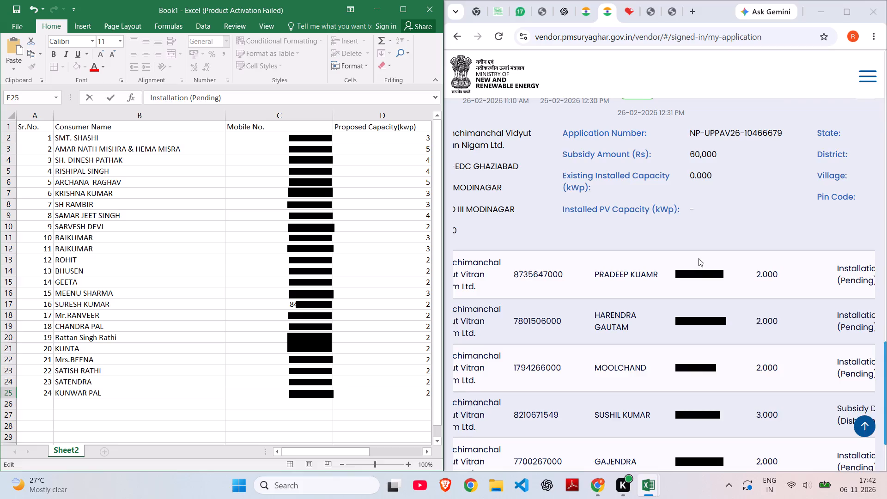
scroll(746, 252, "left", 2)
scroll(746, 252, "down", 2)
scroll(746, 252, "left", 2)
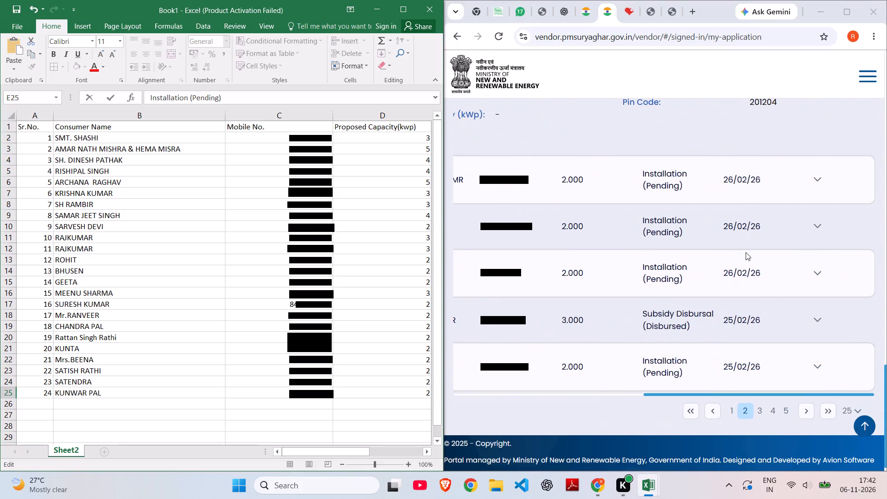
left_click(814, 180)
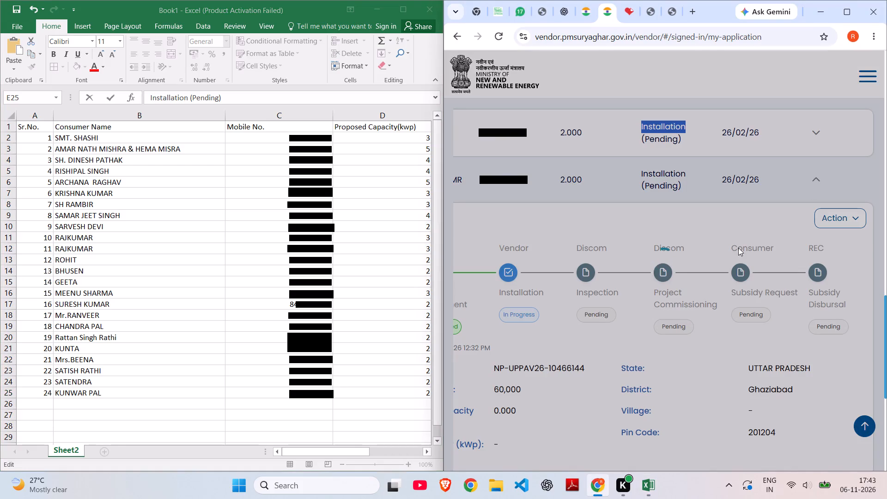
Enter serial number 25 in cell A26 and copy the expanded application's consumer name from the portal into cell B26.
scroll(676, 269, "right", 5)
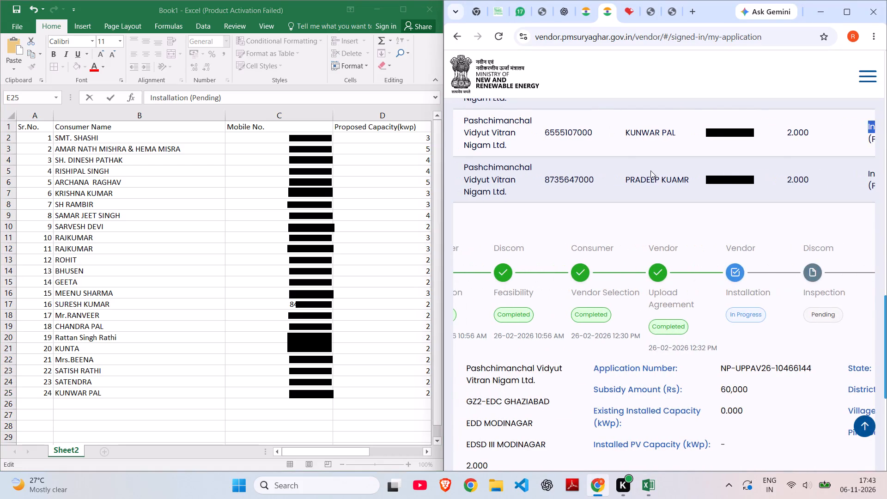
left_click_drag(625, 180, 696, 174)
key("ctrl+c")
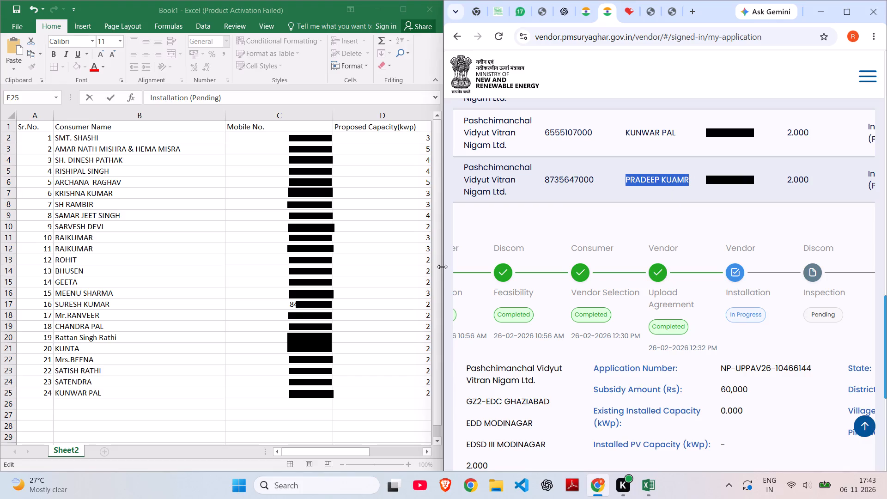
double_click(48, 404)
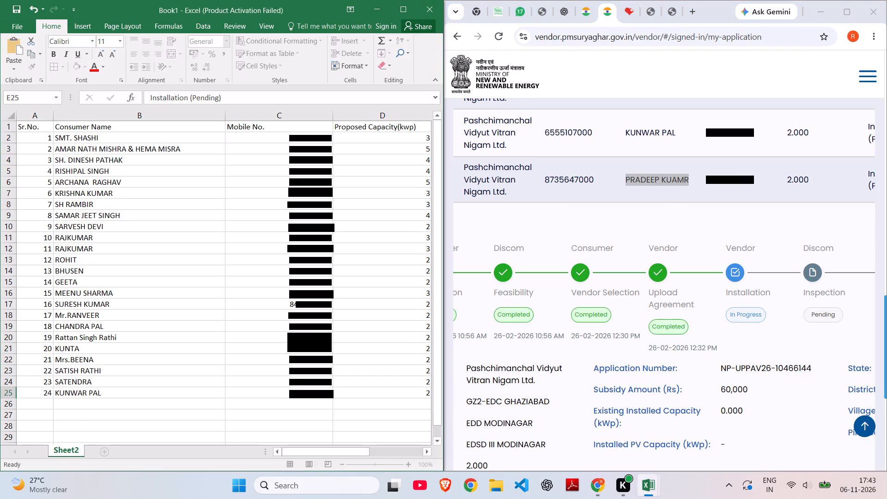
left_click(48, 404)
type("25")
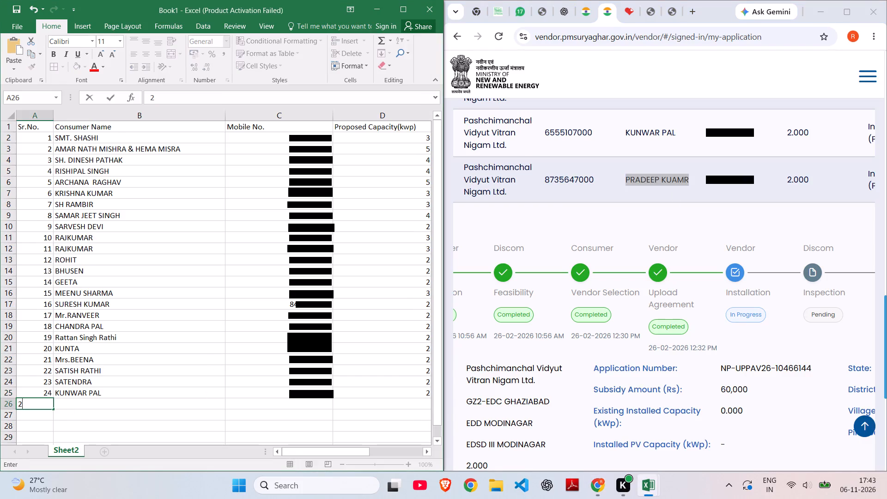
left_click(73, 404)
double_click(73, 404)
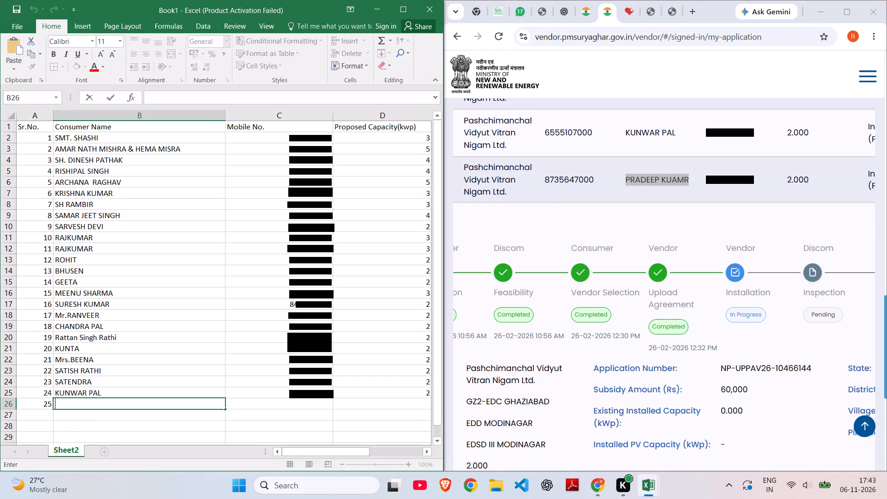
key("ctrl+v")
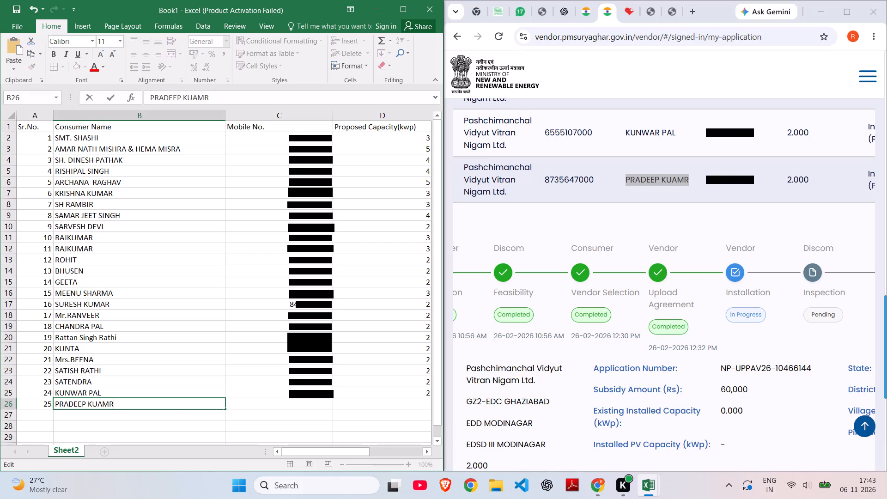
Copy the same application's mobile number from the vendor portal into cell C26.
double_click(263, 403)
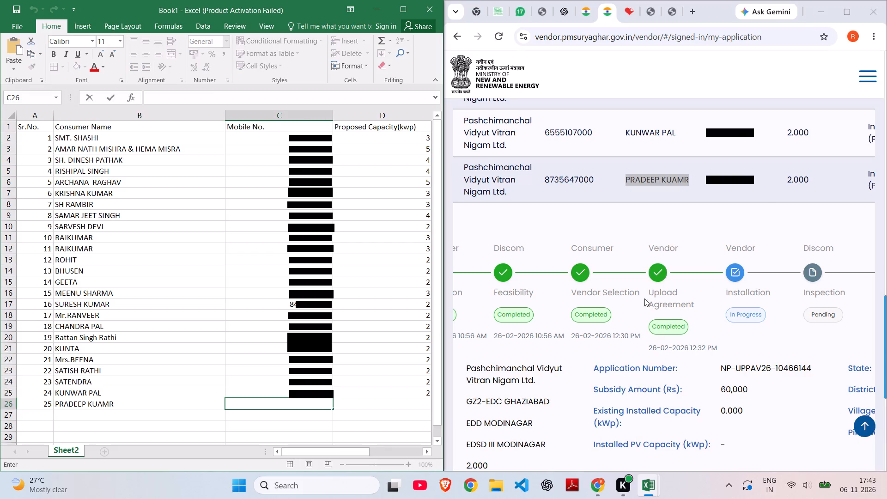
left_click_drag(708, 178, 762, 182)
key("ctrl+c")
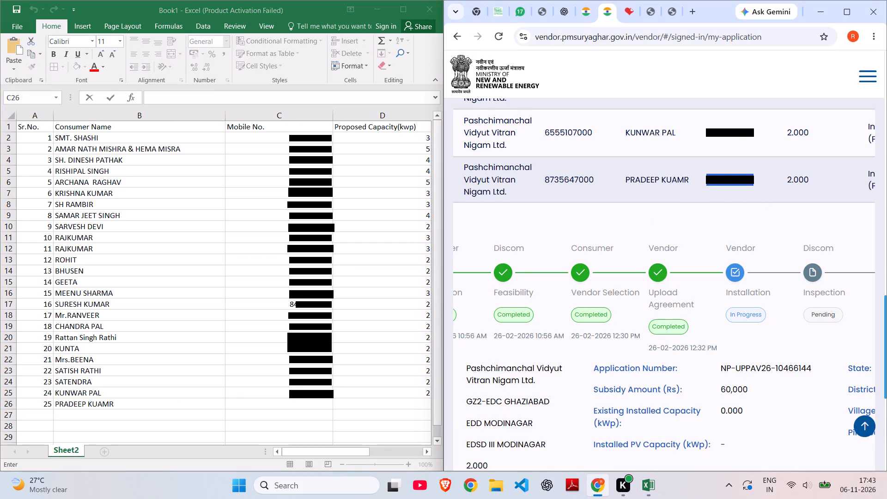
left_click(282, 403)
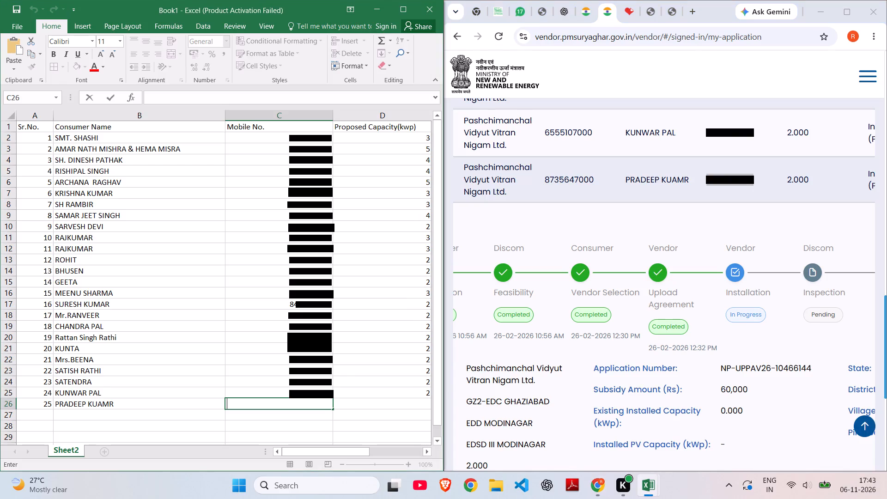
double_click(282, 403)
key("ctrl+v")
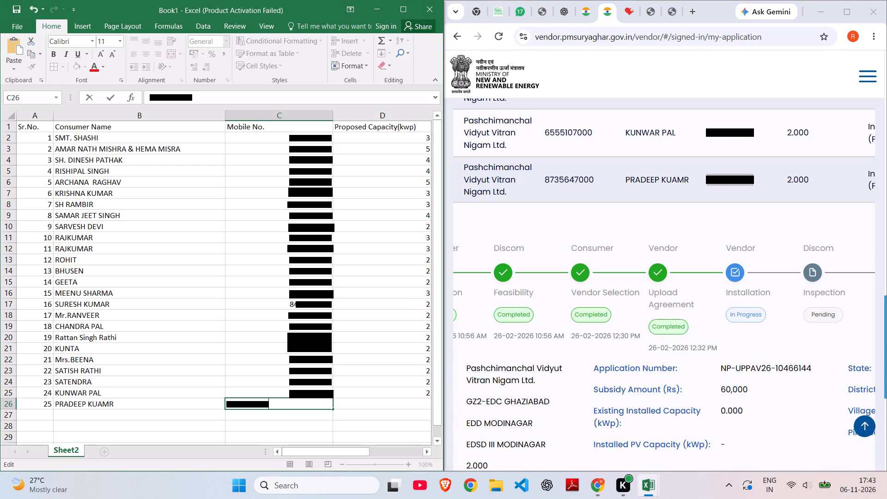
Enter a proposed capacity of 2 in cell D26.
left_click(378, 404)
double_click(378, 404)
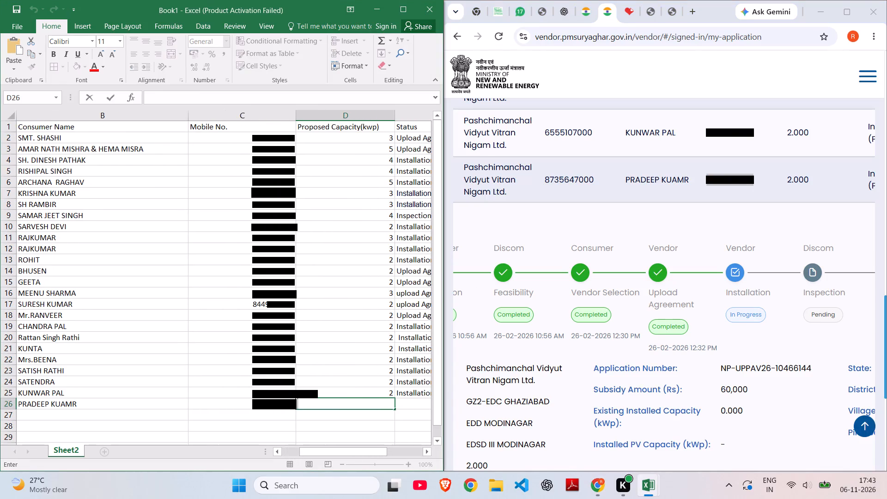
key("2")
Copy the word Installation from the same application's status into cell E26 and complete it as Installation (Pending).
scroll(704, 190, "left", 5)
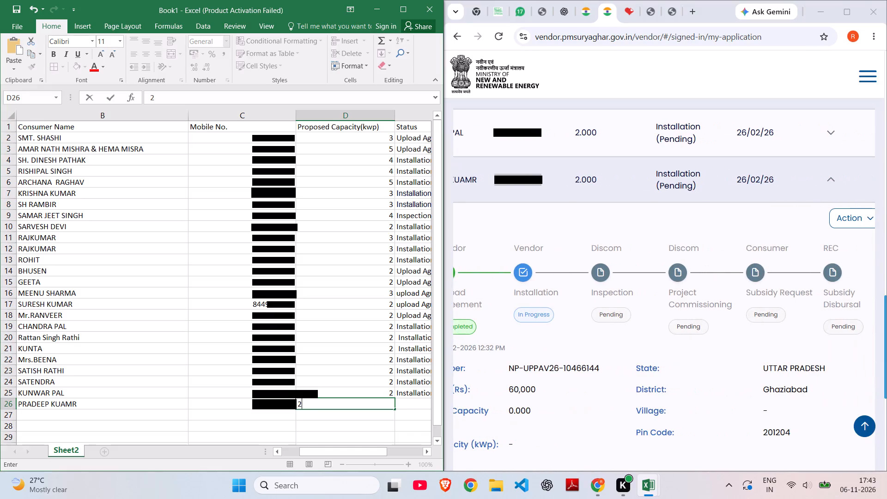
left_click_drag(656, 172, 704, 172)
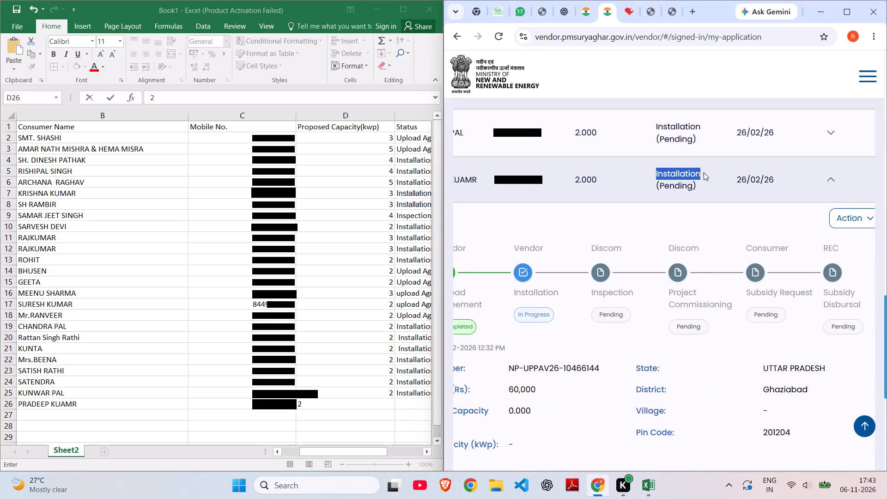
left_click_drag(704, 172, 708, 172)
key("ctrl+c")
left_click(411, 397)
double_click(411, 401)
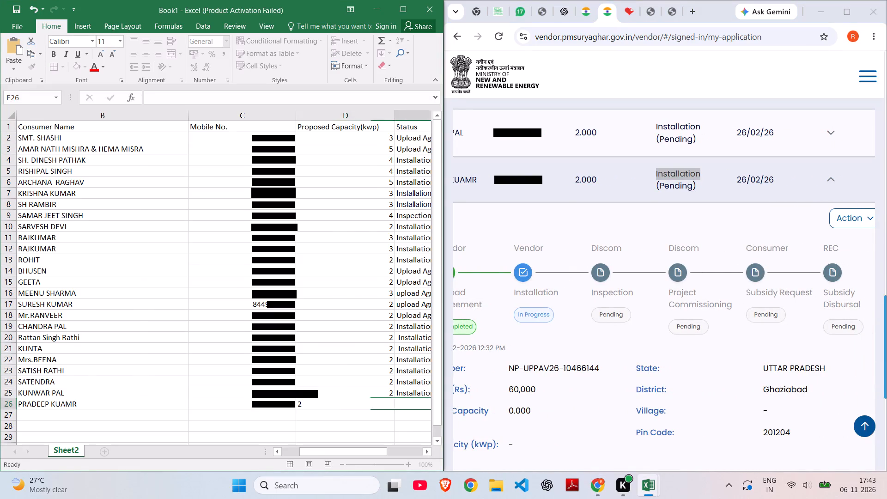
key("ctrl+v")
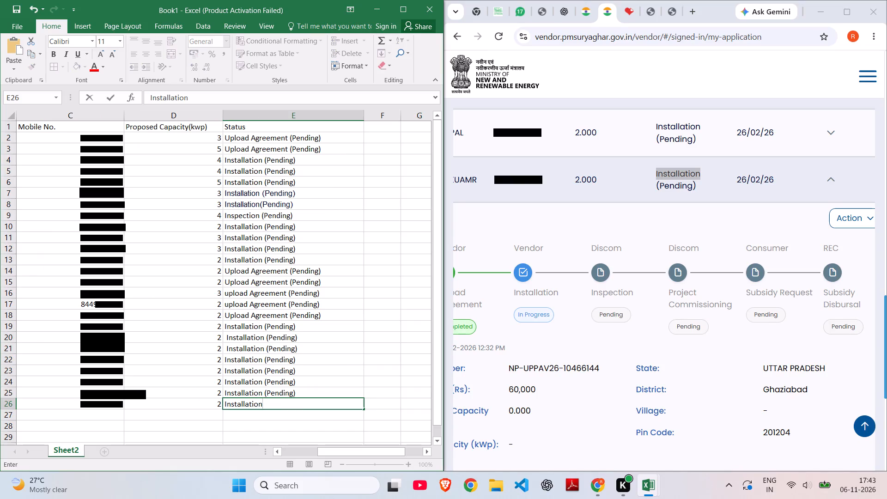
key("space")
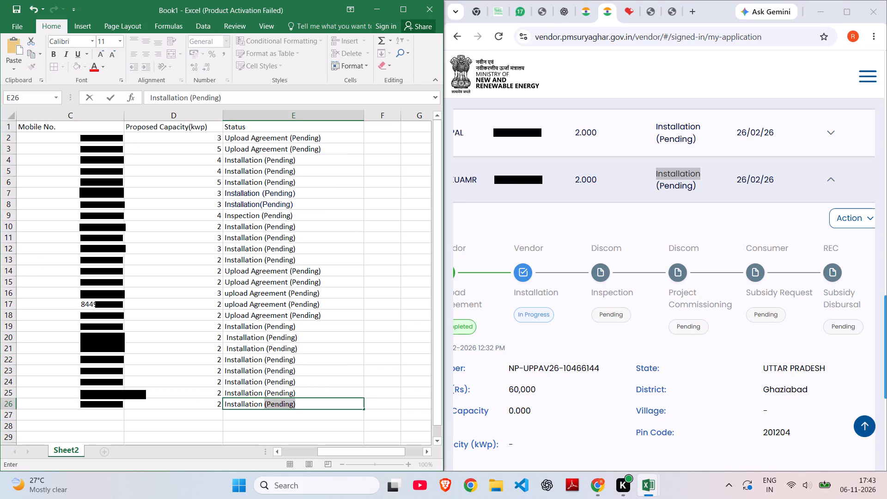
Expand the details of application number 47 in the vendor portal and bring up its consumer name.
scroll(784, 299, "down", 5)
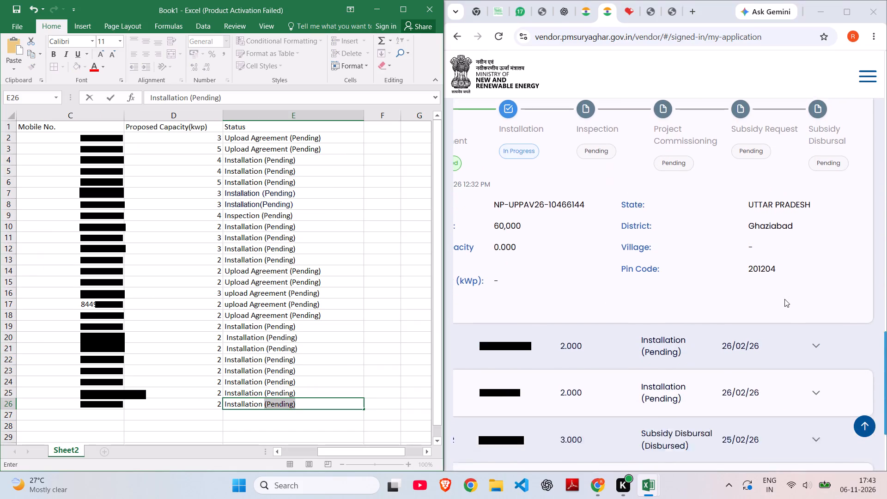
scroll(784, 299, "down", 2)
left_click(815, 213)
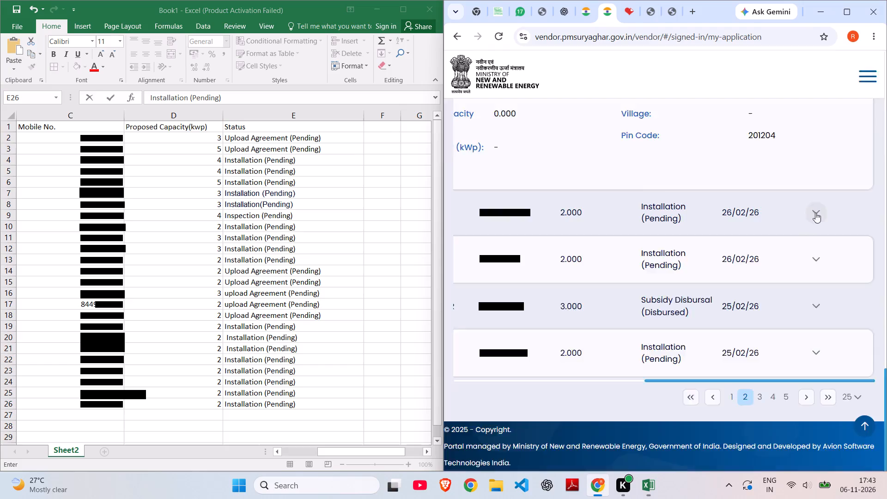
scroll(691, 259, "down", 2)
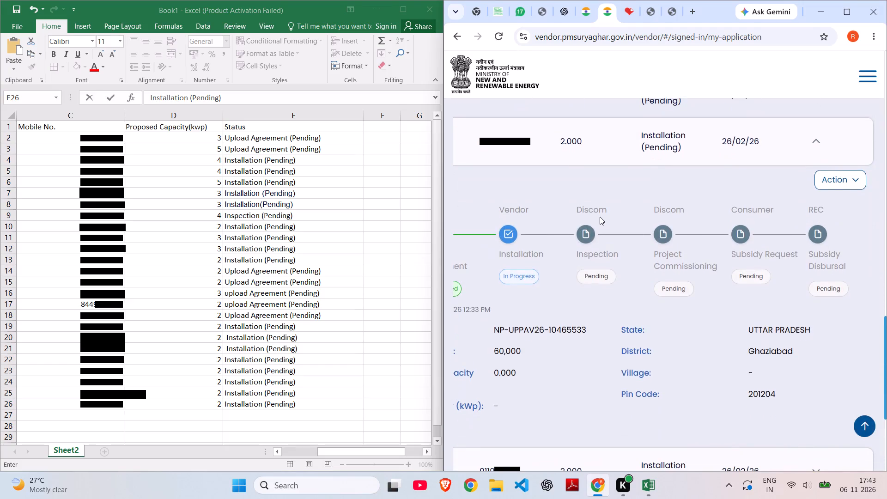
scroll(600, 217, "right", 6)
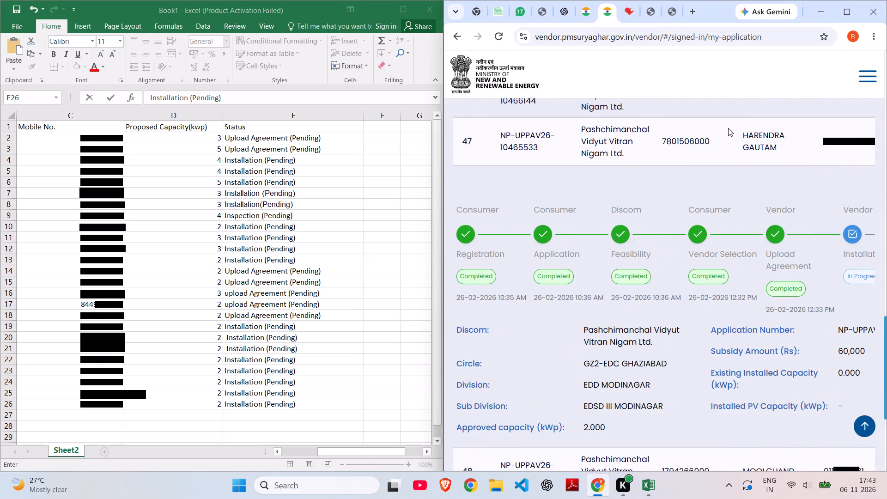
Enter serial number 26 in cell A27 and copy the first word of application 47's consumer name from the portal into cell B27.
left_click_drag(749, 134, 796, 134)
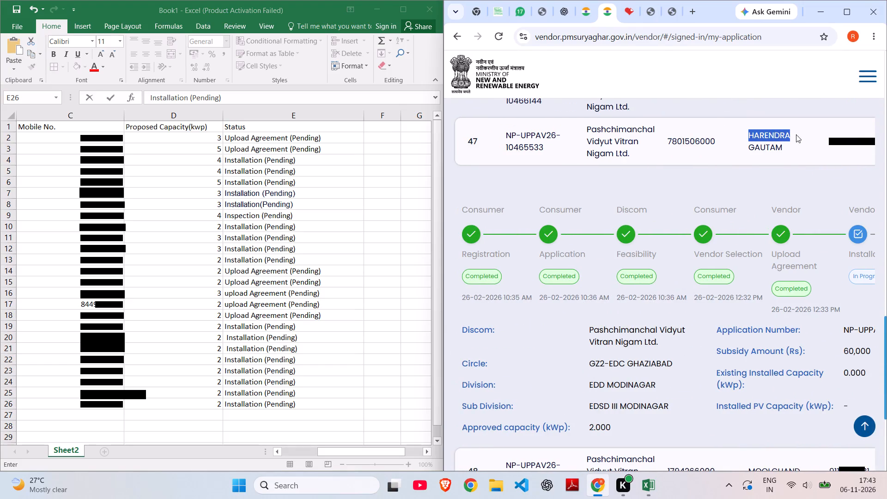
key("ctrl+c")
scroll(78, 408, "right", 6)
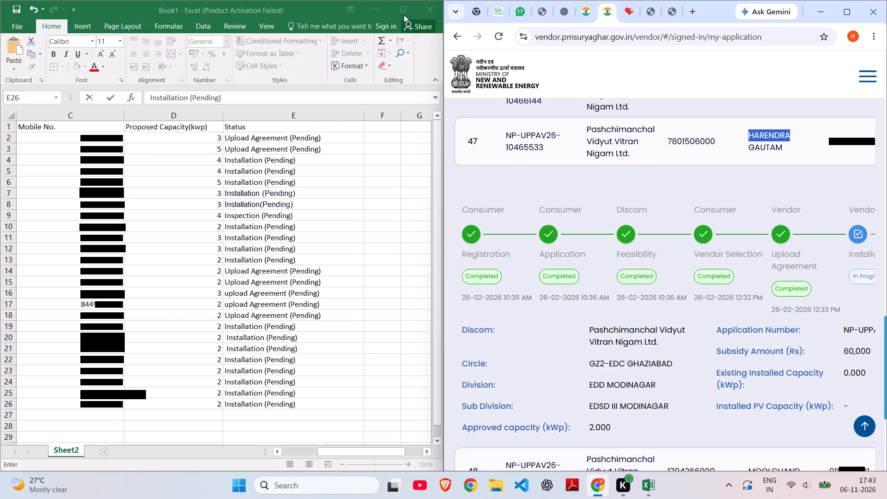
left_click(402, 14)
scroll(298, 326, "right", 5)
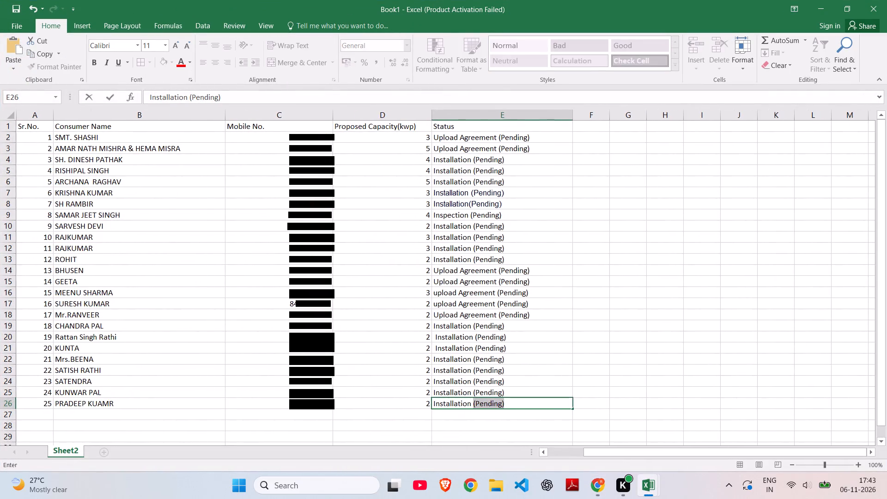
double_click(41, 414)
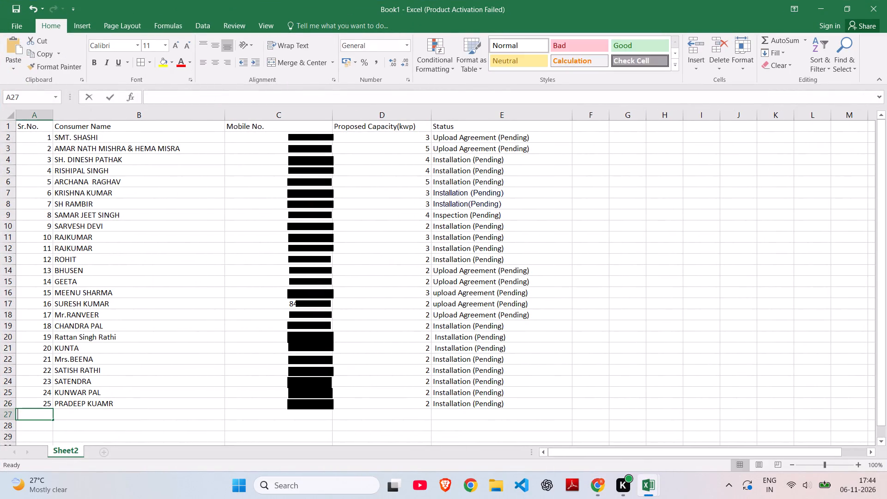
type("26")
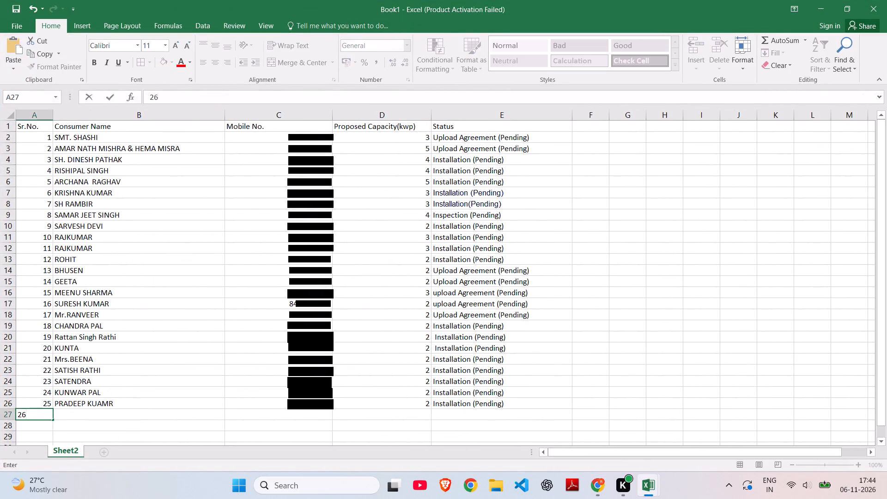
key("period")
double_click(75, 413)
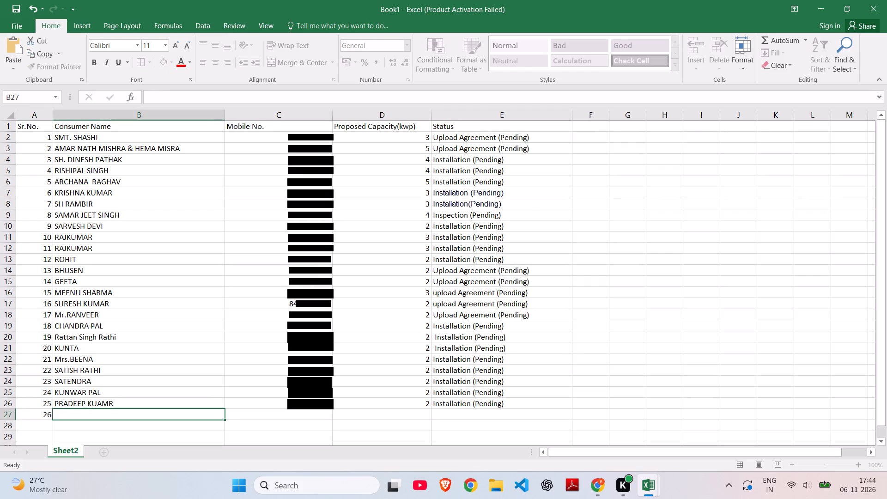
key("ctrl+v")
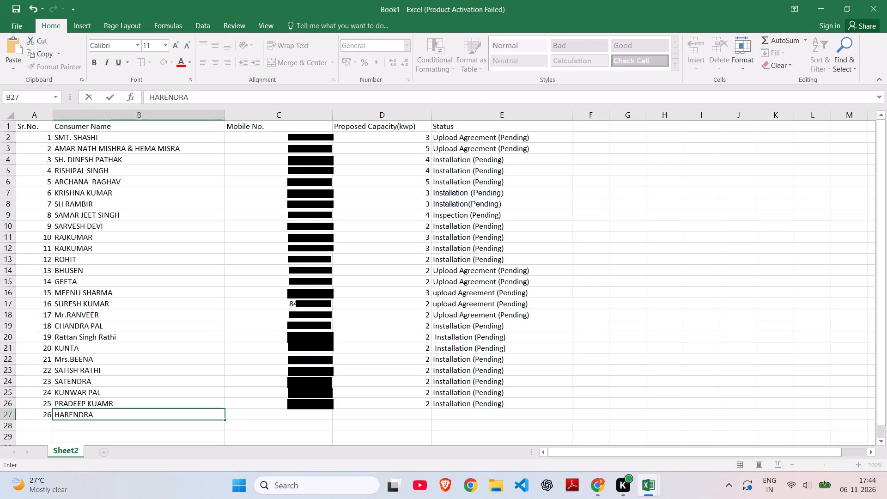
Place the workbook beside the vendor portal and append the second word of application 47's consumer name to cell B27, after a space.
left_click(288, 416)
double_click(288, 416)
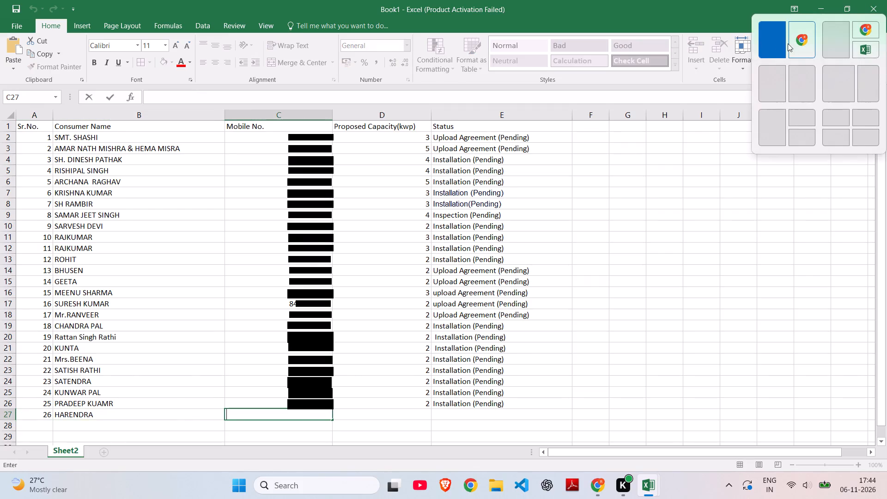
left_click(765, 40)
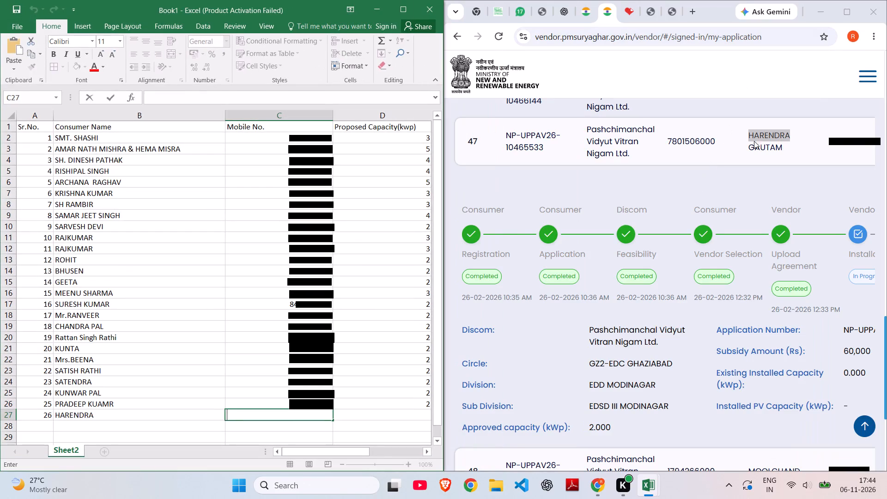
scroll(760, 148, "left", 1)
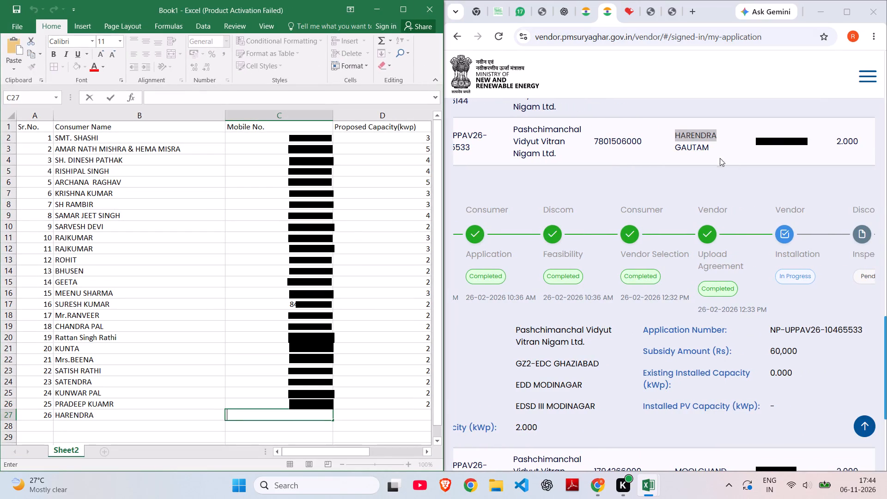
left_click(710, 145)
left_click_drag(710, 145, 689, 148)
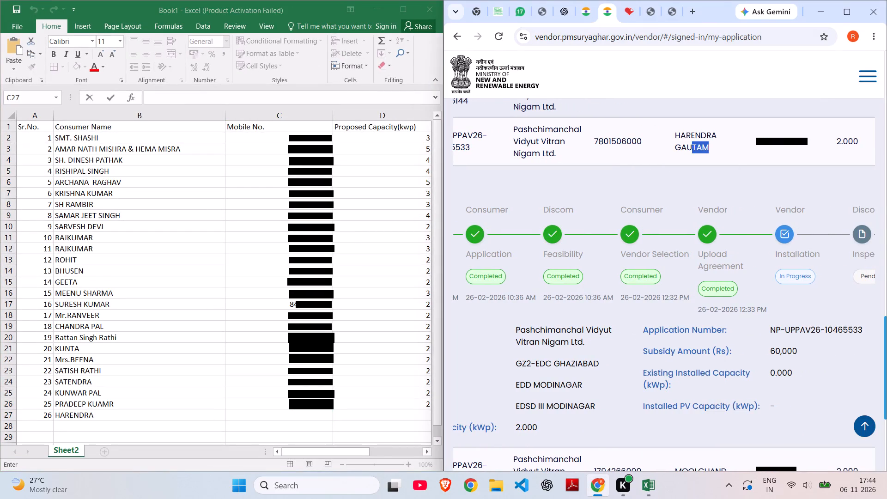
left_click_drag(689, 148, 669, 148)
key("ctrl+c")
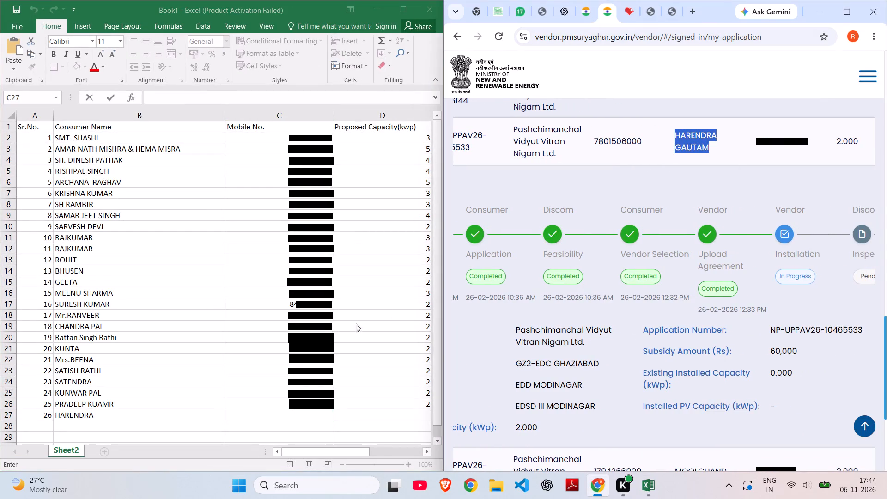
left_click(673, 142)
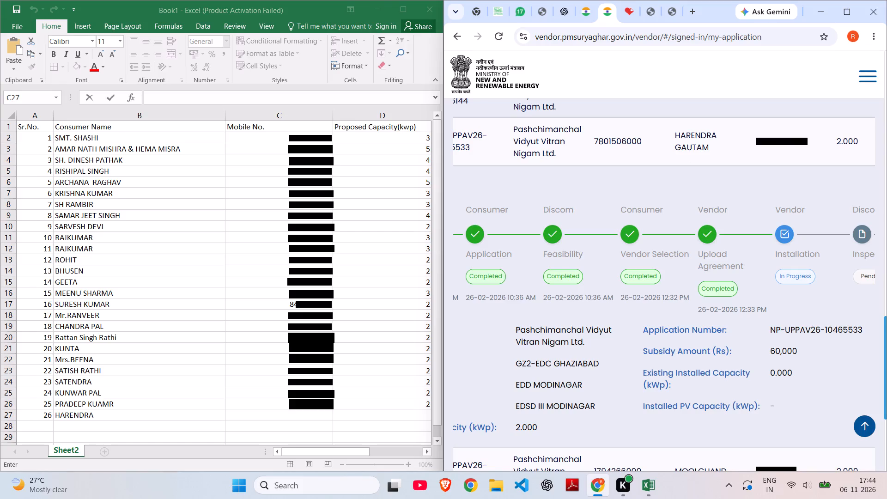
left_click_drag(675, 146, 715, 146)
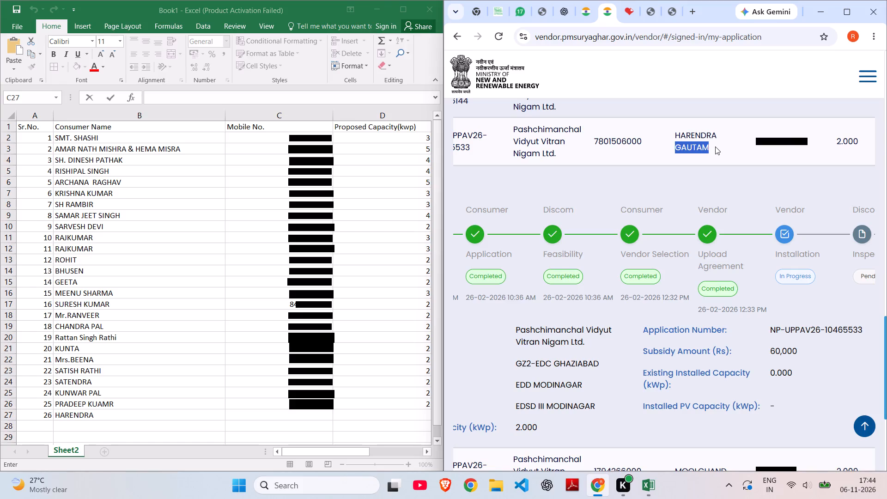
key("ctrl+c")
left_click(123, 415)
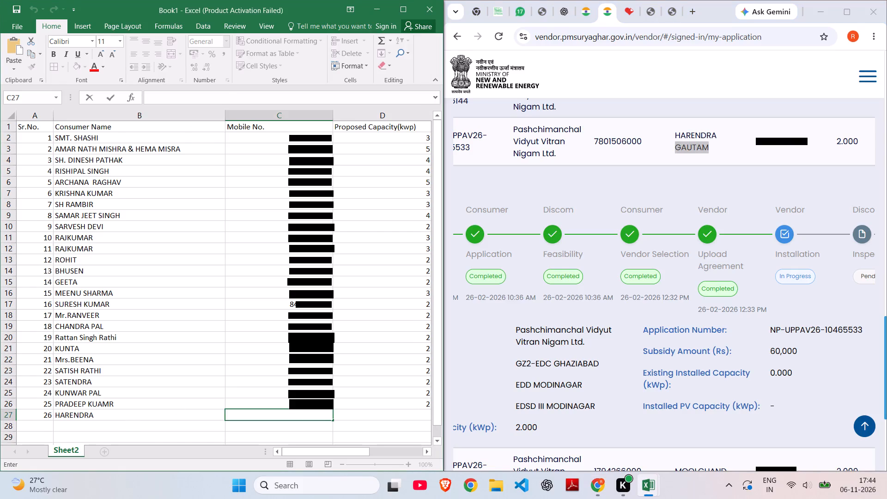
left_click(114, 415)
double_click(114, 415)
key("space")
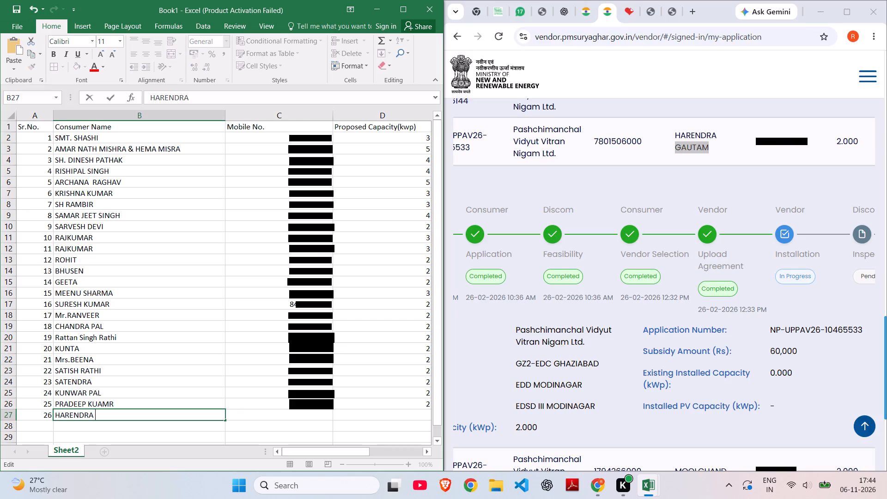
key("ctrl+v")
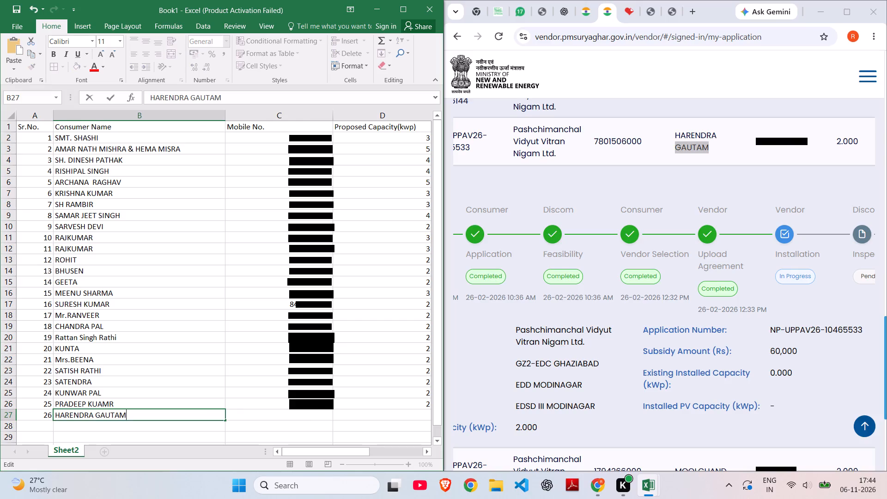
Copy the same application's mobile number from the vendor portal into cell C27.
left_click(267, 412)
double_click(267, 412)
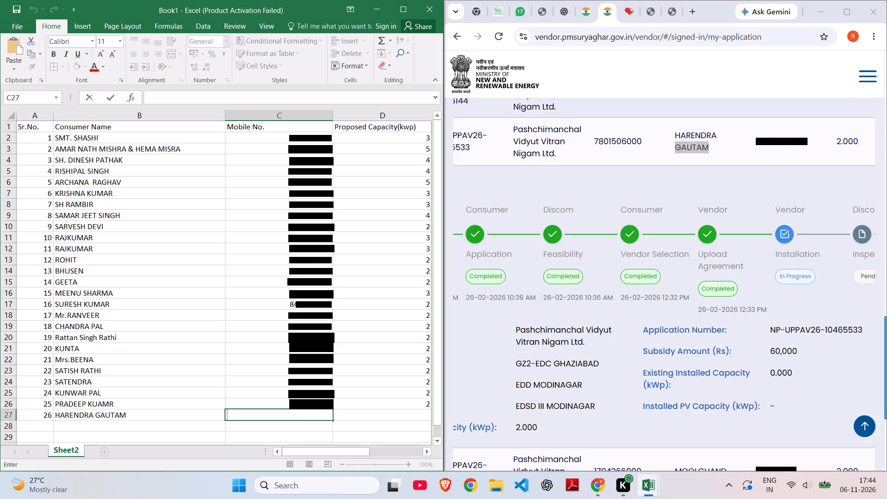
left_click_drag(755, 142, 813, 137)
key("ctrl+c")
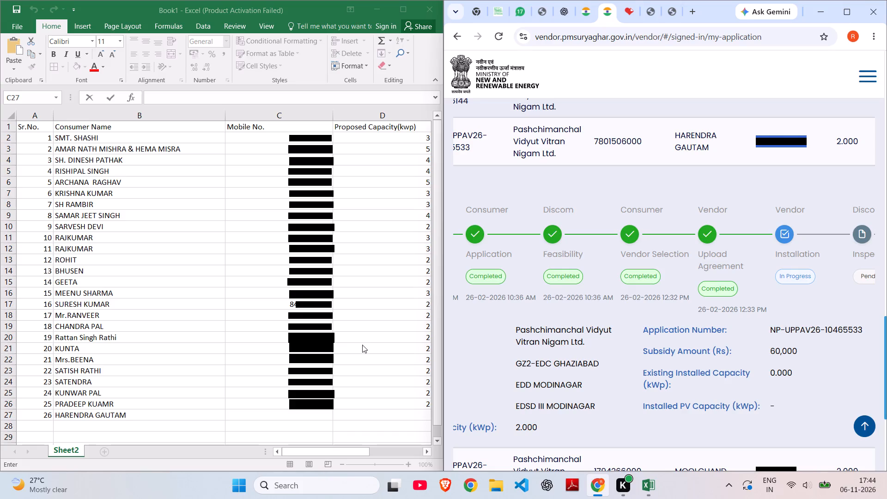
left_click(297, 409)
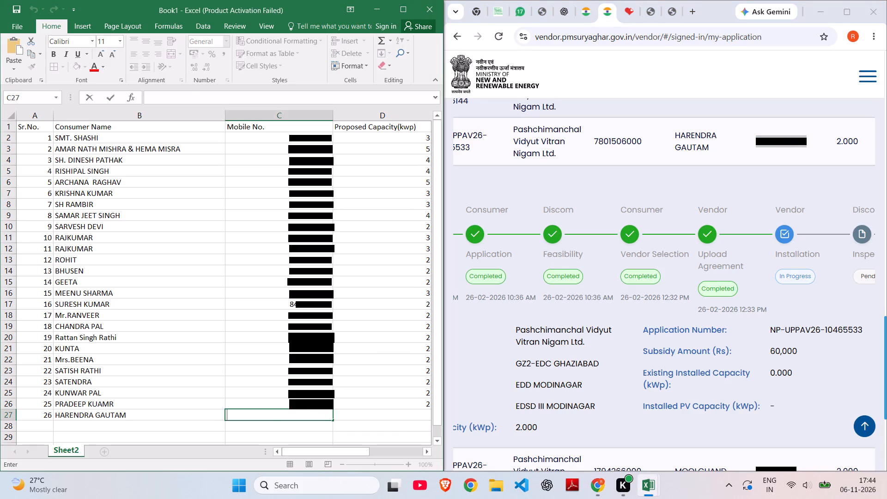
key("ctrl+v")
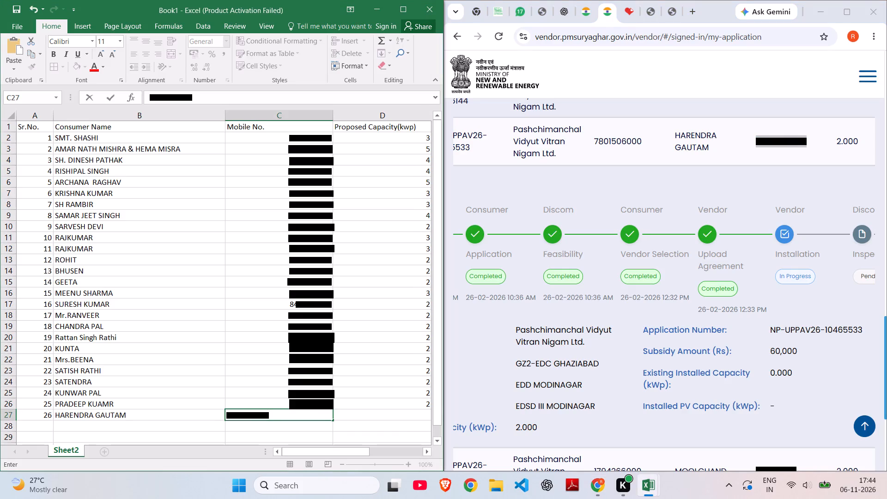
Enter a proposed capacity of 2 in cell D27.
left_click(375, 417)
key("2")
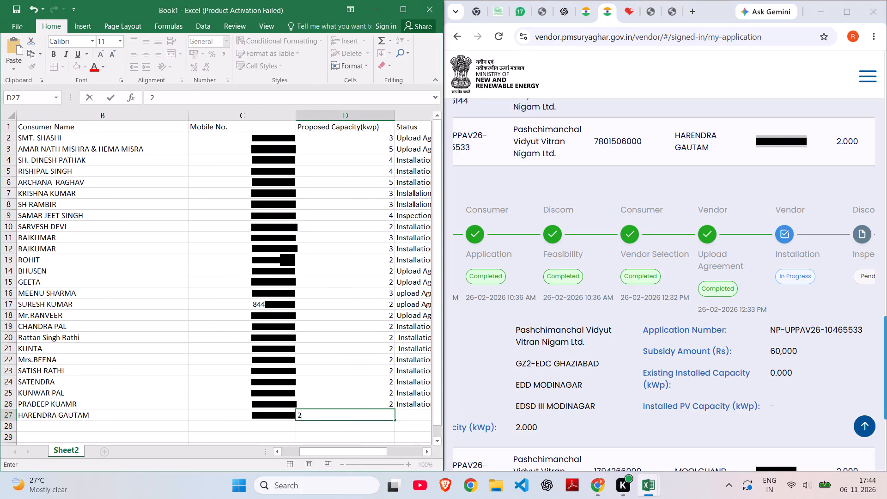
Copy the word Installation from the same application's status into cell E27 and complete it as Installation (Pending).
left_click(418, 414)
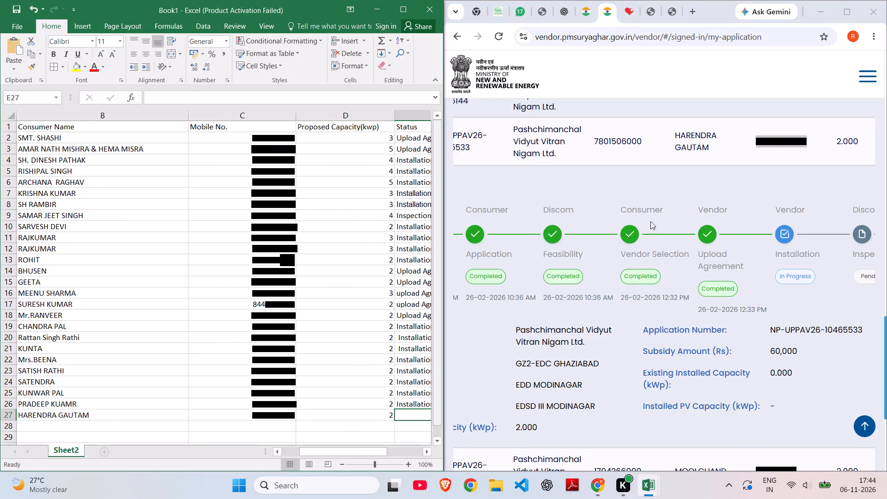
scroll(743, 177, "left", 4)
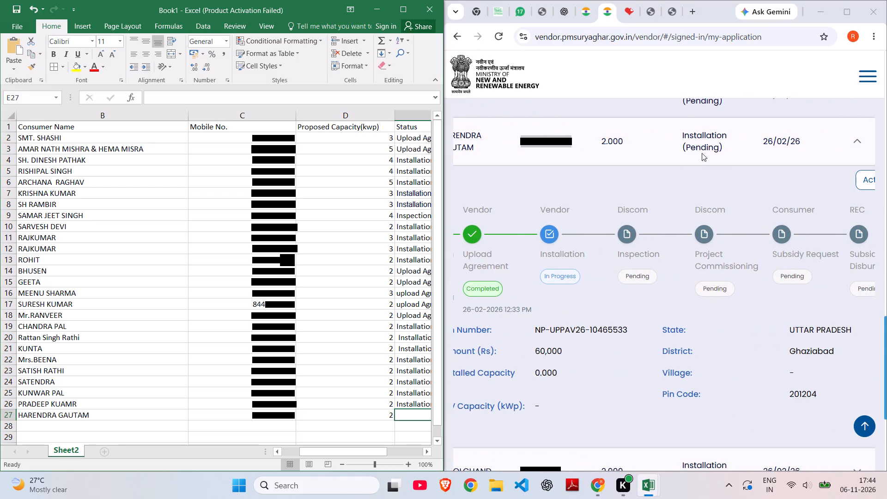
left_click_drag(680, 135, 730, 136)
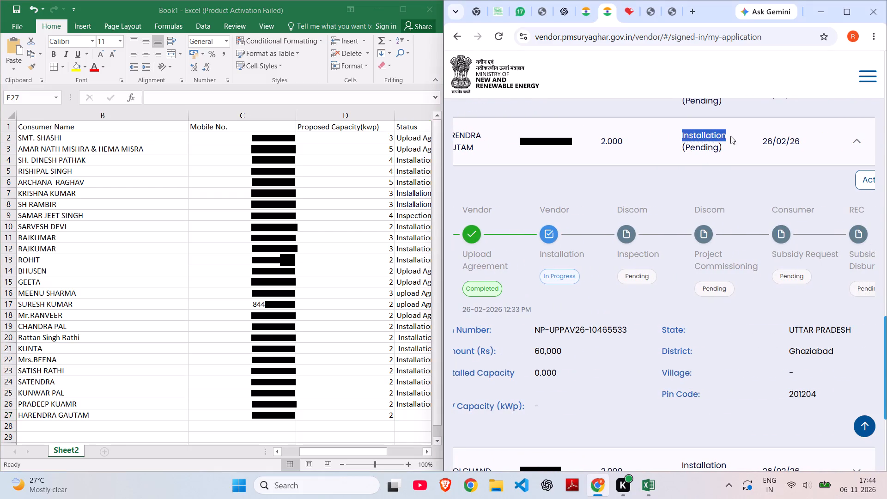
left_click_drag(730, 136, 738, 136)
key("ctrl+c")
scroll(328, 278, "down", 1)
scroll(384, 316, "down", 1)
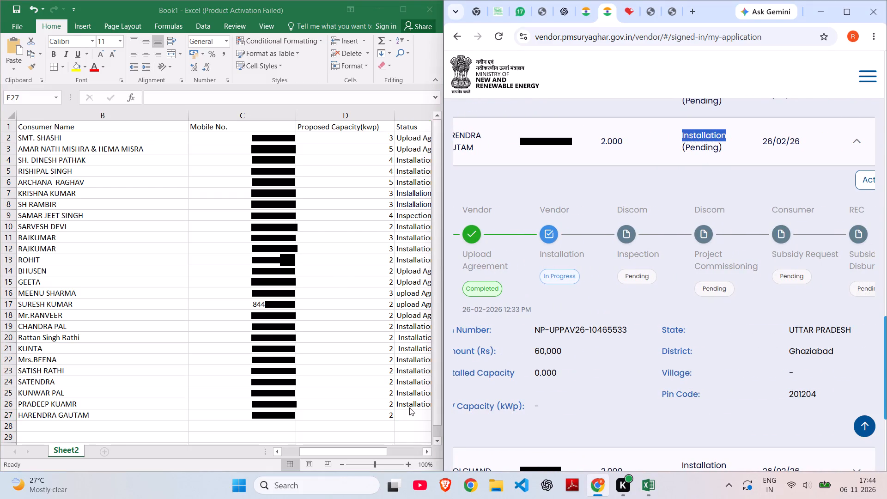
left_click(407, 413)
double_click(407, 413)
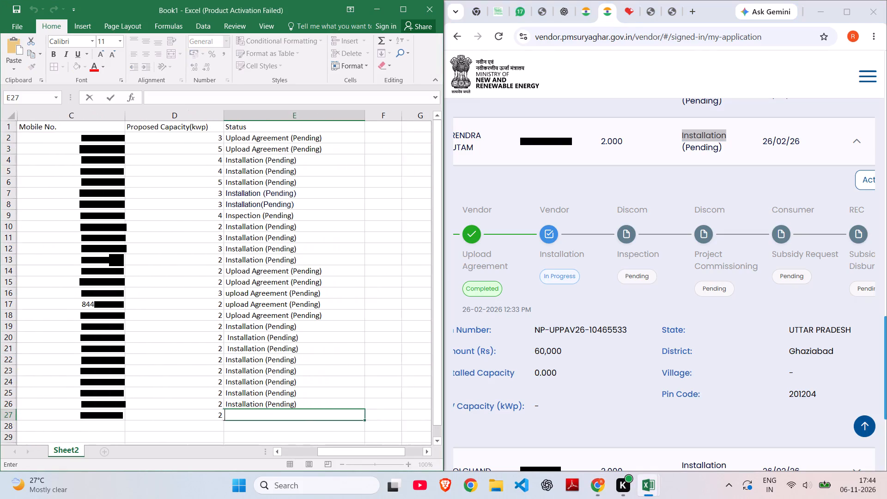
key("ctrl+v")
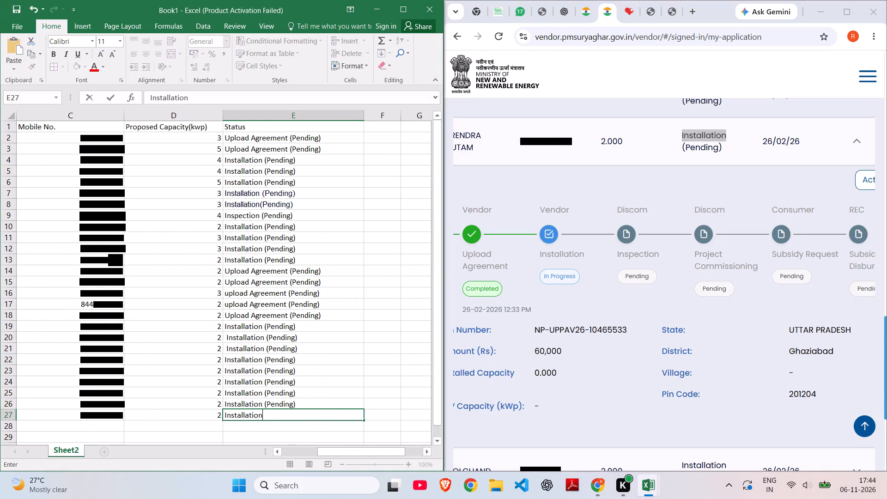
key("space")
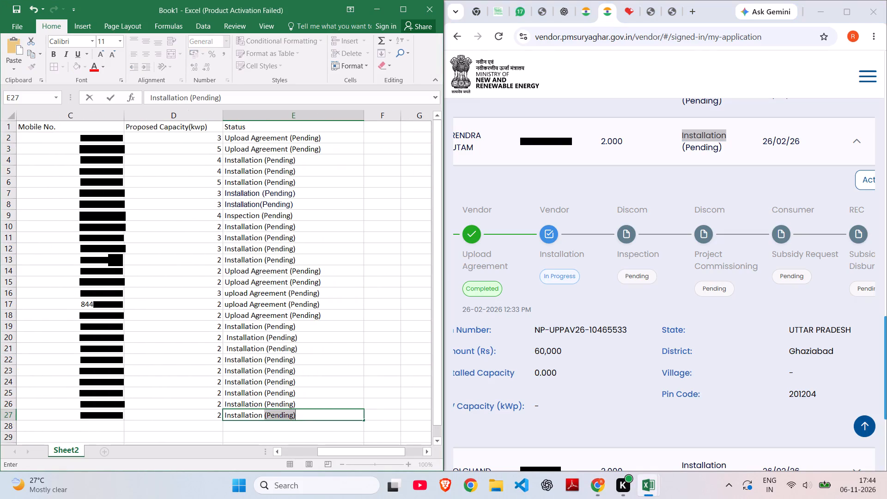
Expand the details of application number 48 in the vendor portal.
scroll(605, 284, "down", 3)
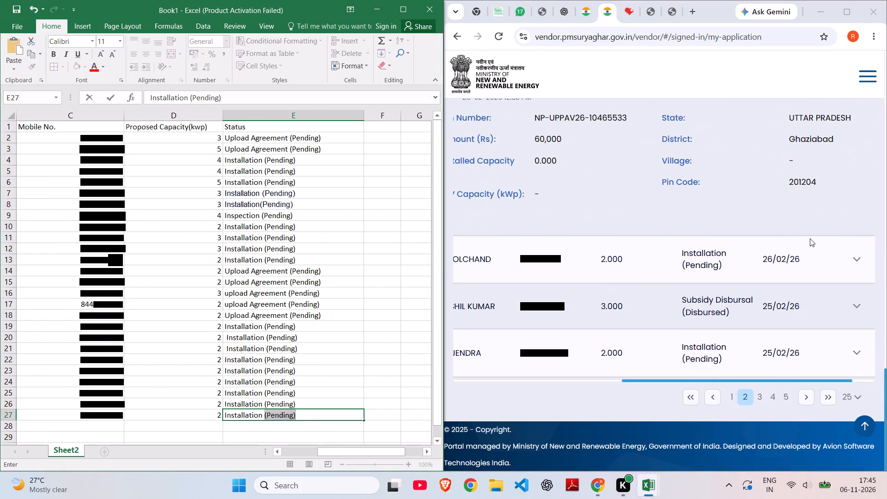
left_click(856, 258)
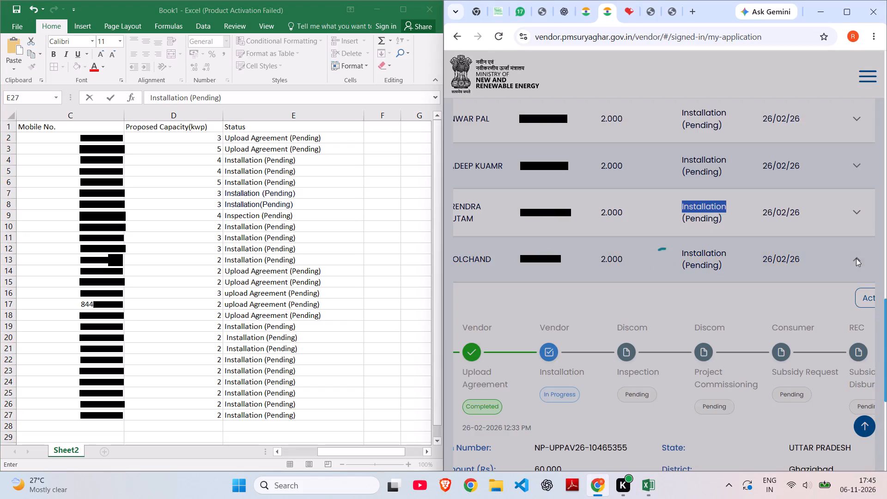
scroll(729, 266, "down", 3)
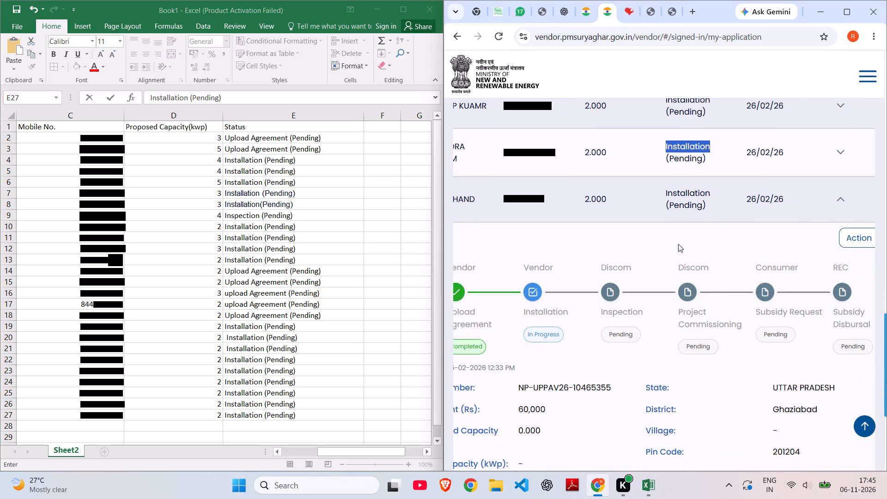
Copy the consumer name of application number 48 from the vendor portal and switch to the Excel sheet, maximizing its window.
left_click(666, 235)
scroll(622, 204, "down", 1)
scroll(622, 204, "right", 1)
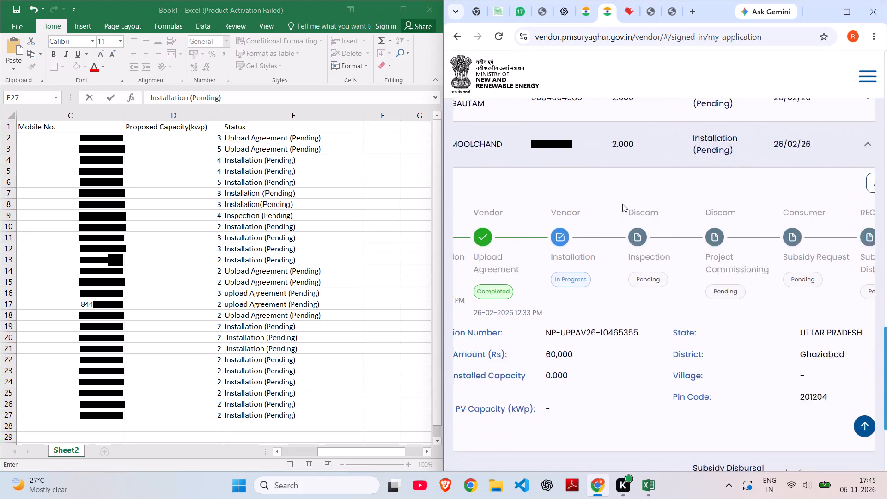
scroll(622, 204, "right", 4)
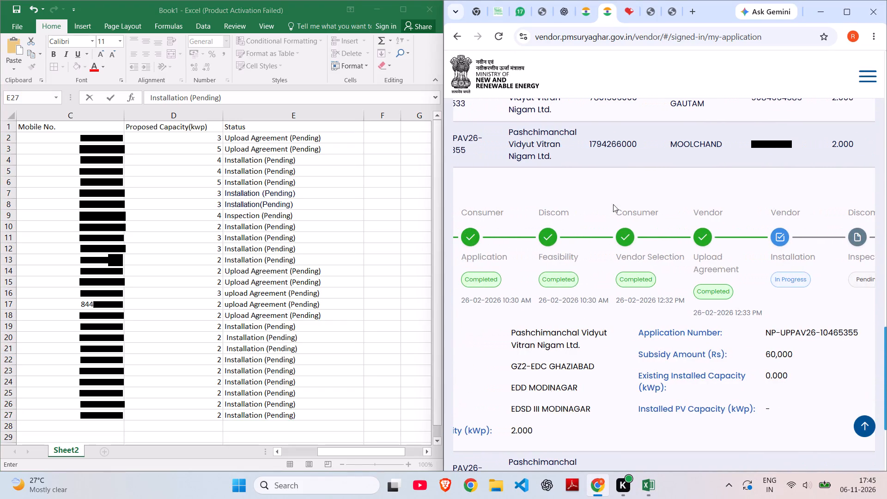
scroll(315, 240, "down", 1)
scroll(265, 302, "down", 1)
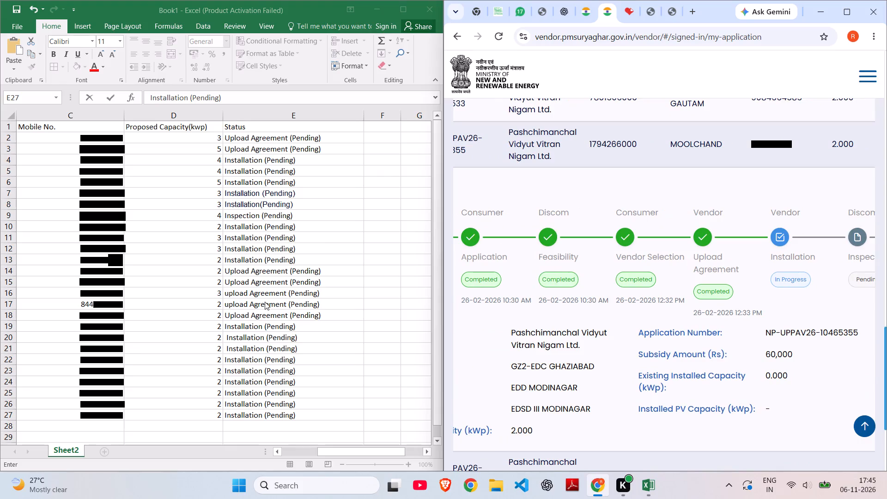
scroll(265, 302, "down", 1)
scroll(265, 302, "right", 4)
scroll(175, 320, "right", 5)
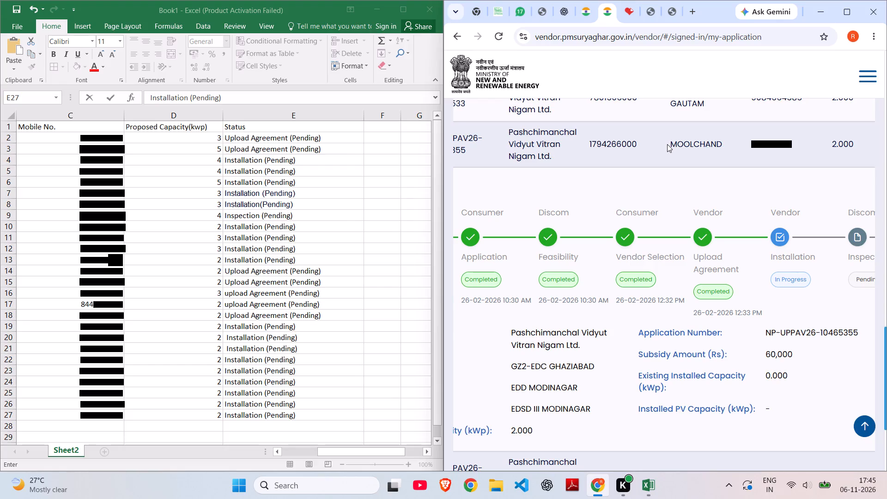
left_click_drag(669, 144, 722, 141)
key("ctrl+c")
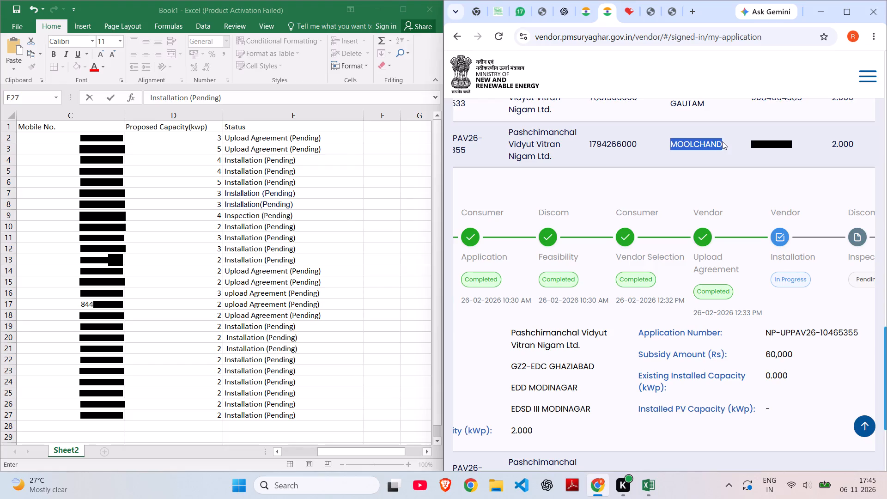
scroll(304, 292, "down", 3)
left_click(406, 12)
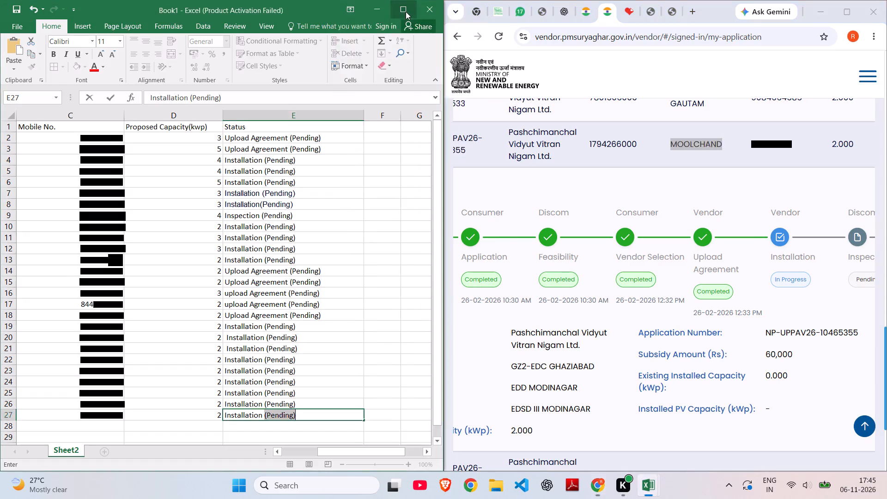
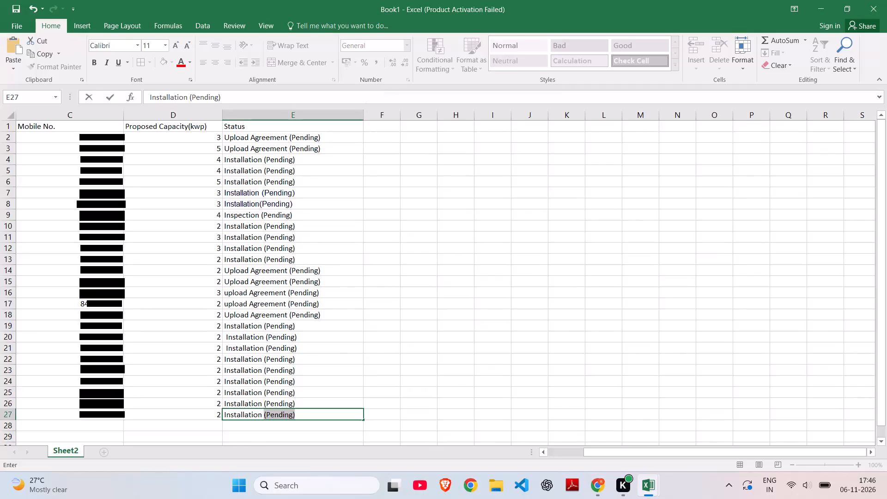
Finish the status entry in cell E27 and select cell A28 in the Sr.No. column for the new row.
scroll(352, 257, "right", 9)
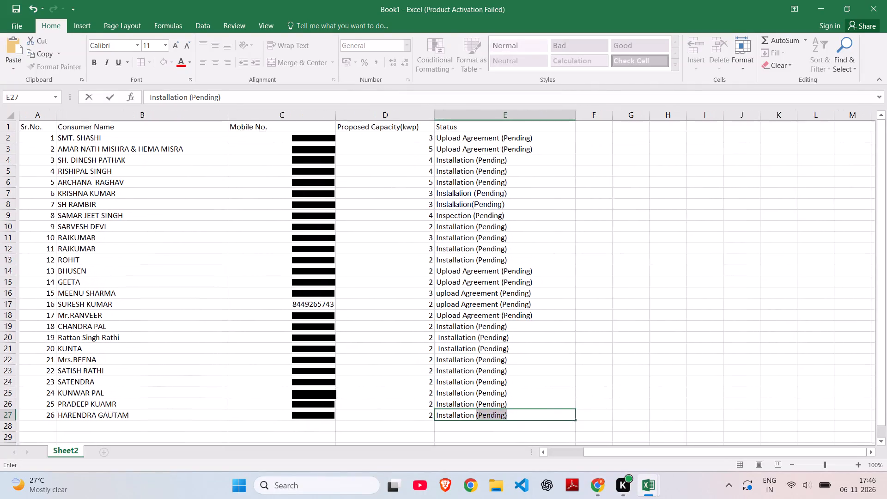
scroll(352, 257, "right", 3)
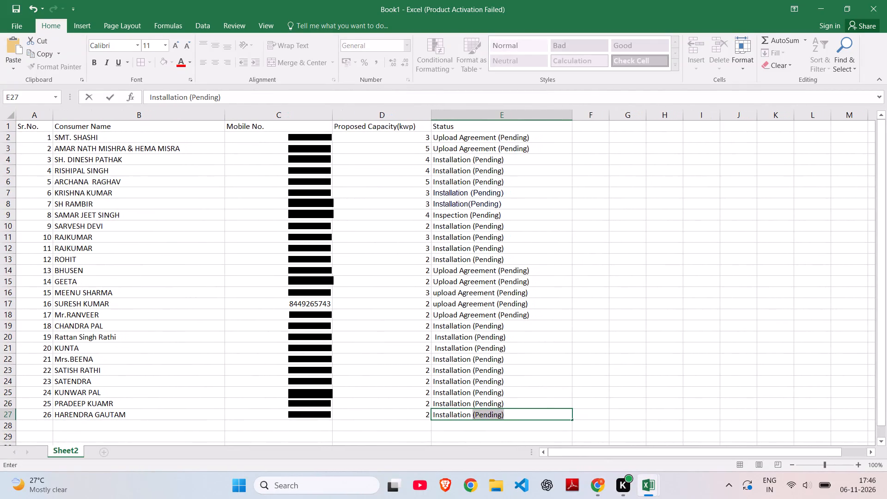
left_click(43, 421)
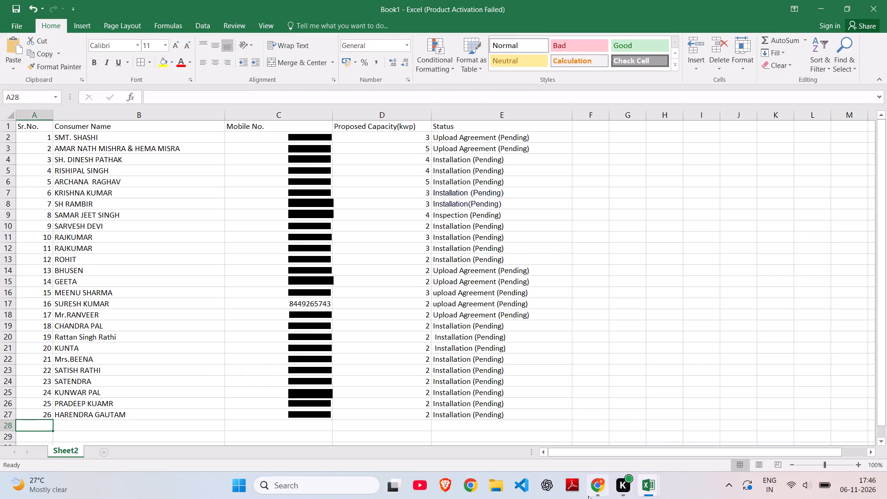
Examine the details and progress stages of application number 48 in the vendor portal, and return to the Excel sheet.
left_click(596, 482)
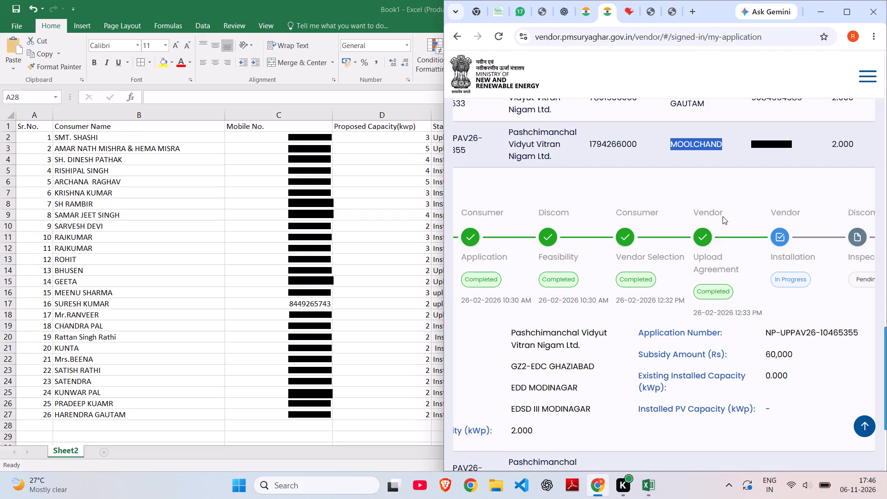
scroll(723, 216, "down", 2)
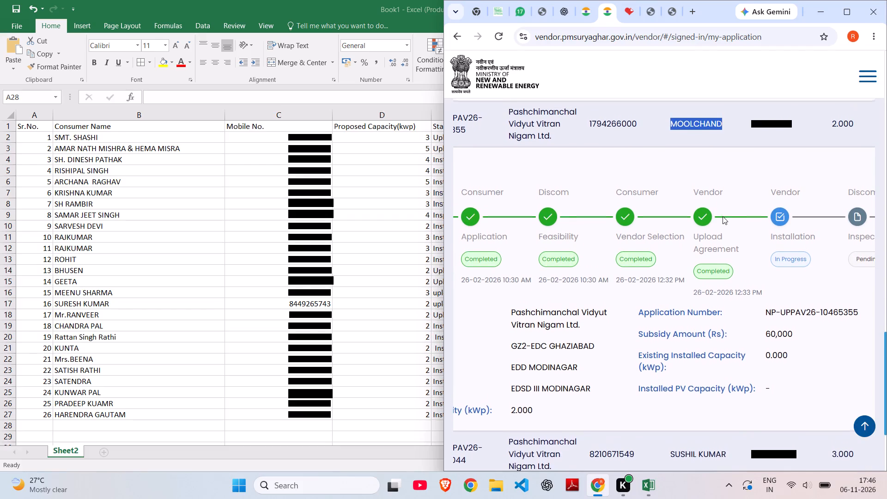
scroll(723, 216, "down", 1)
scroll(723, 216, "left", 2)
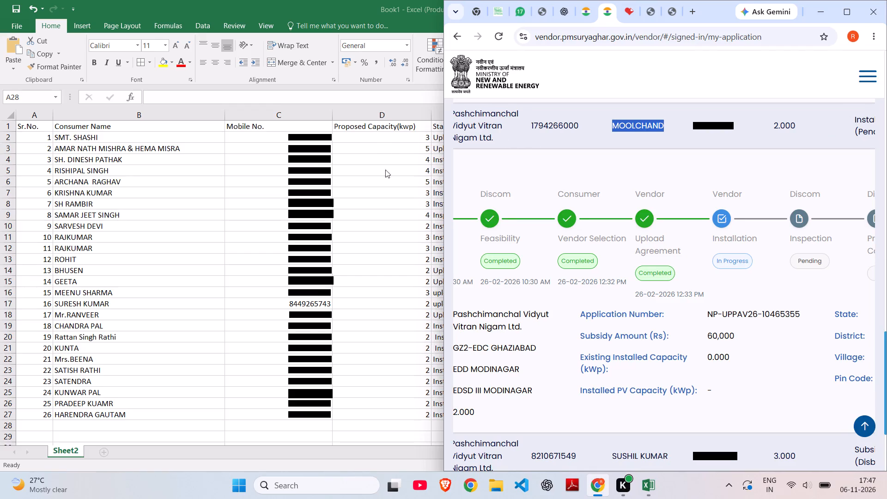
left_click(400, 209)
scroll(514, 275, "down", 2)
scroll(514, 275, "up", 3)
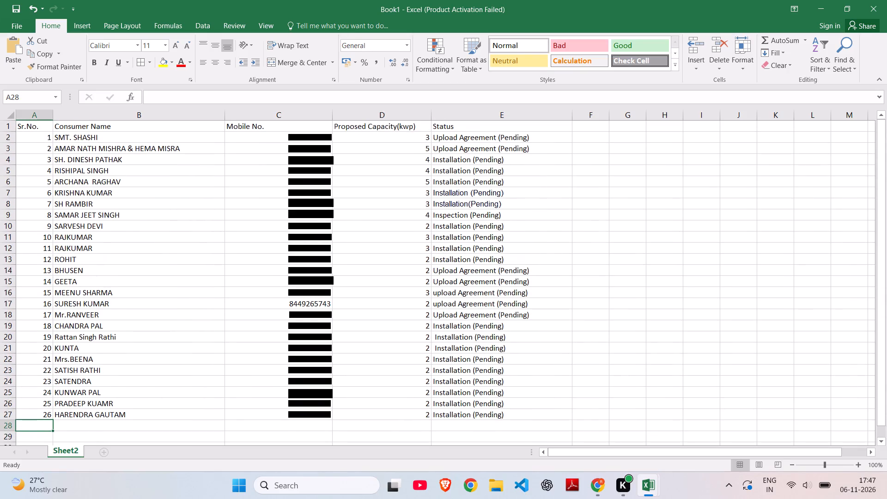
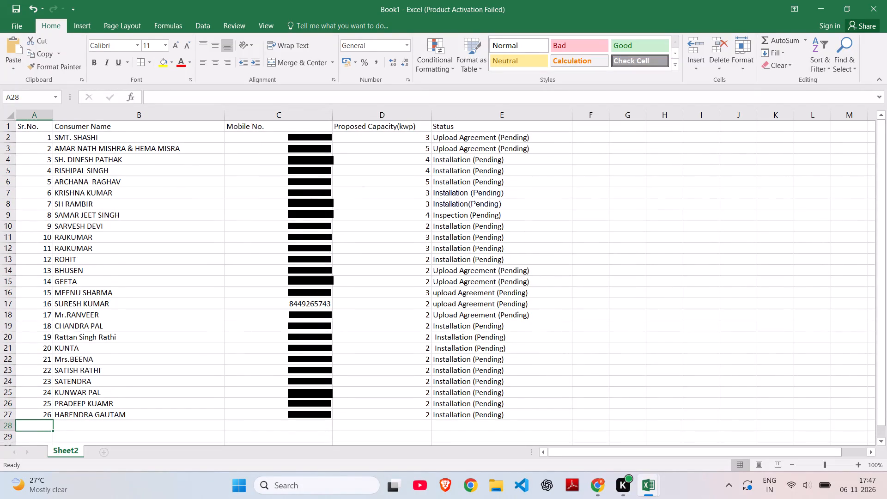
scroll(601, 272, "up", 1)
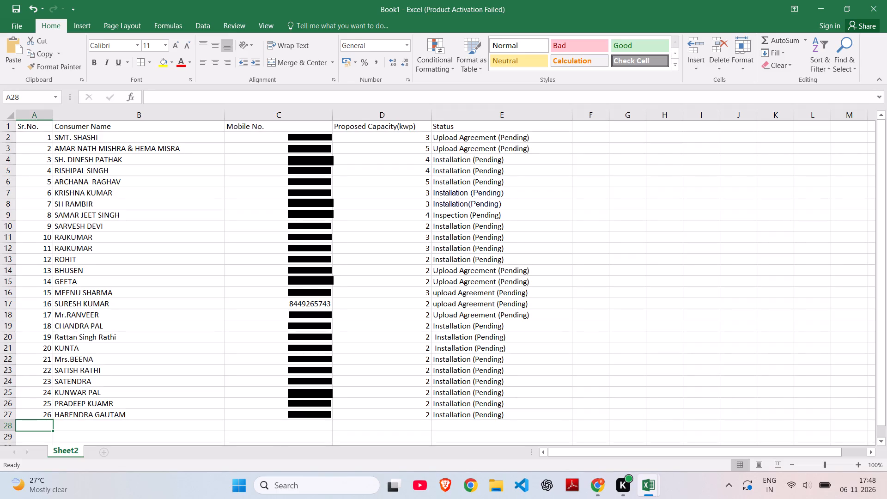
Put the computer to sleep, leaving the Excel workbook open.
left_click(241, 487)
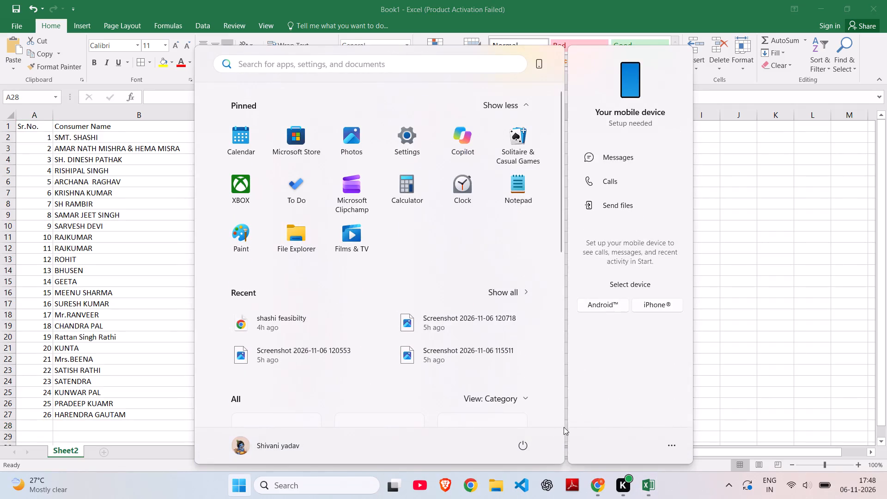
left_click(520, 445)
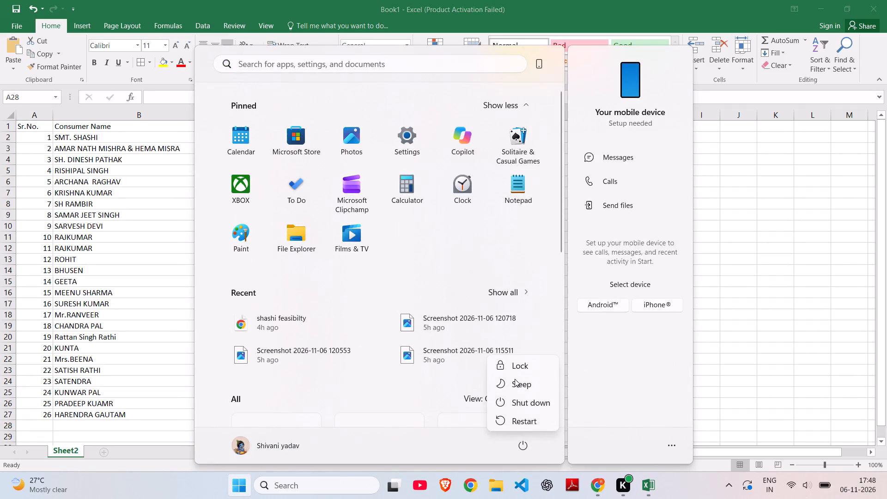
left_click(515, 379)
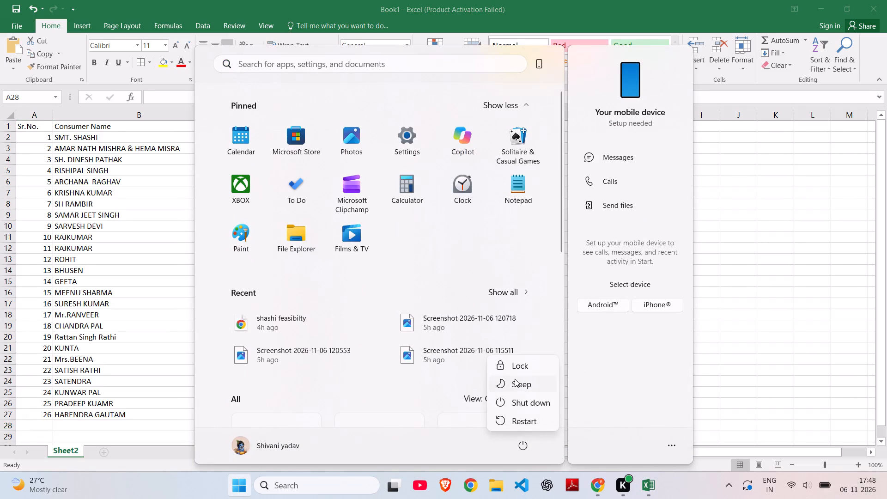